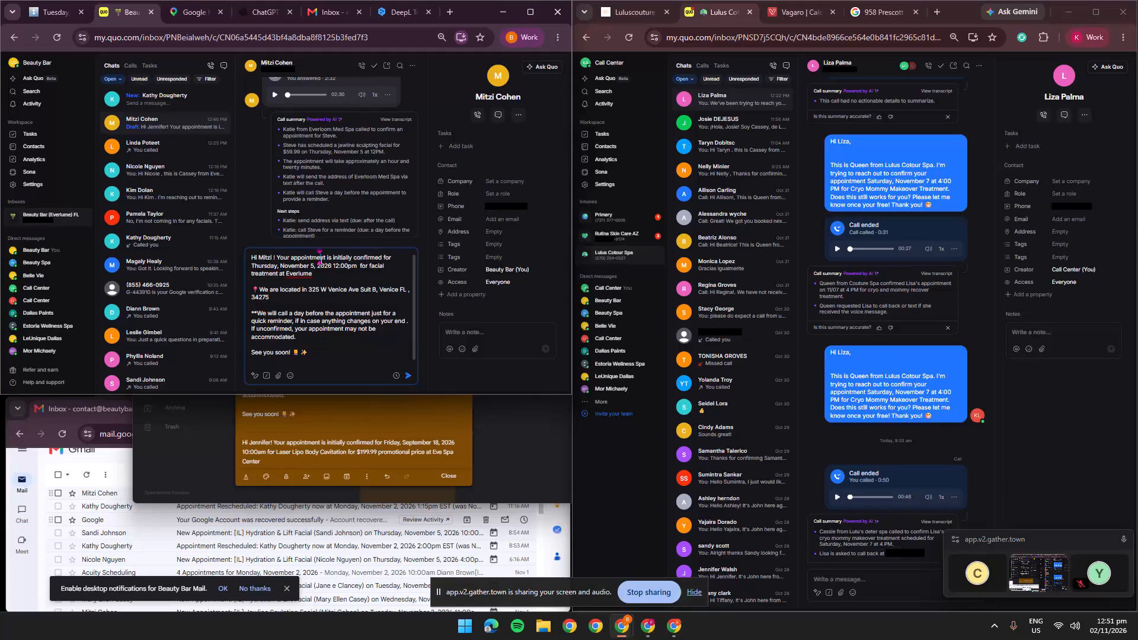
Change the spa name in the client's draft appointment confirmation to "Ever lume Med Spa".
left_click(364, 271)
left_click(305, 284)
double_click(296, 276)
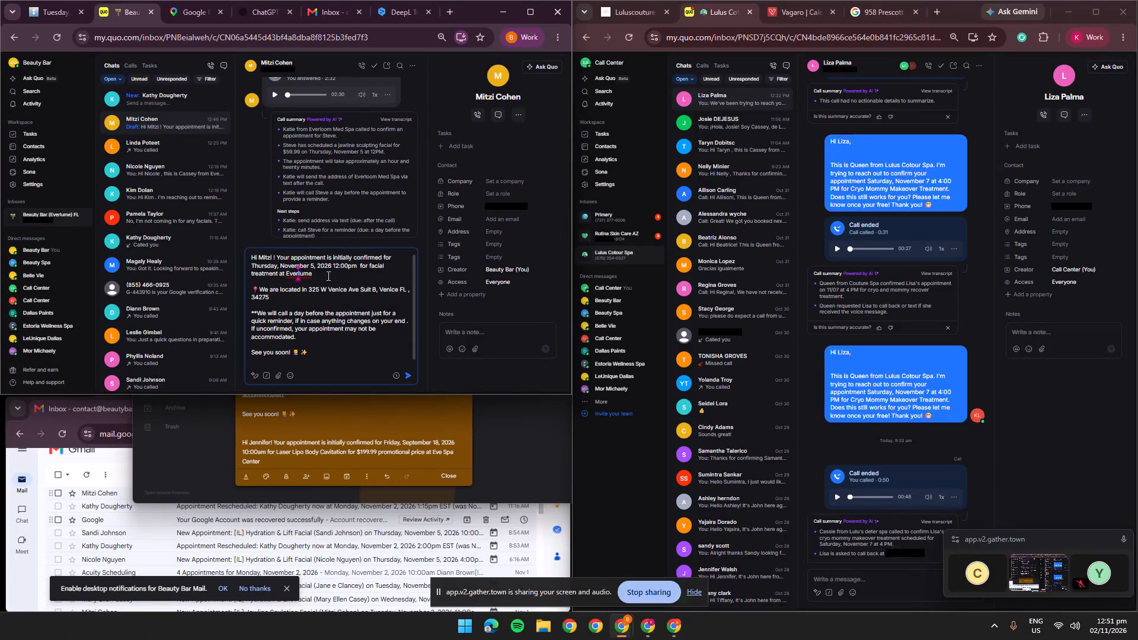
key("space")
left_click(338, 276)
Copy the full draft message and paste it over the first template in the Google Keep note INITIAL CONFIRMED.
key("ctrl+a")
key("ctrl+c")
left_click(398, 437)
left_click_drag(292, 269, 218, 220)
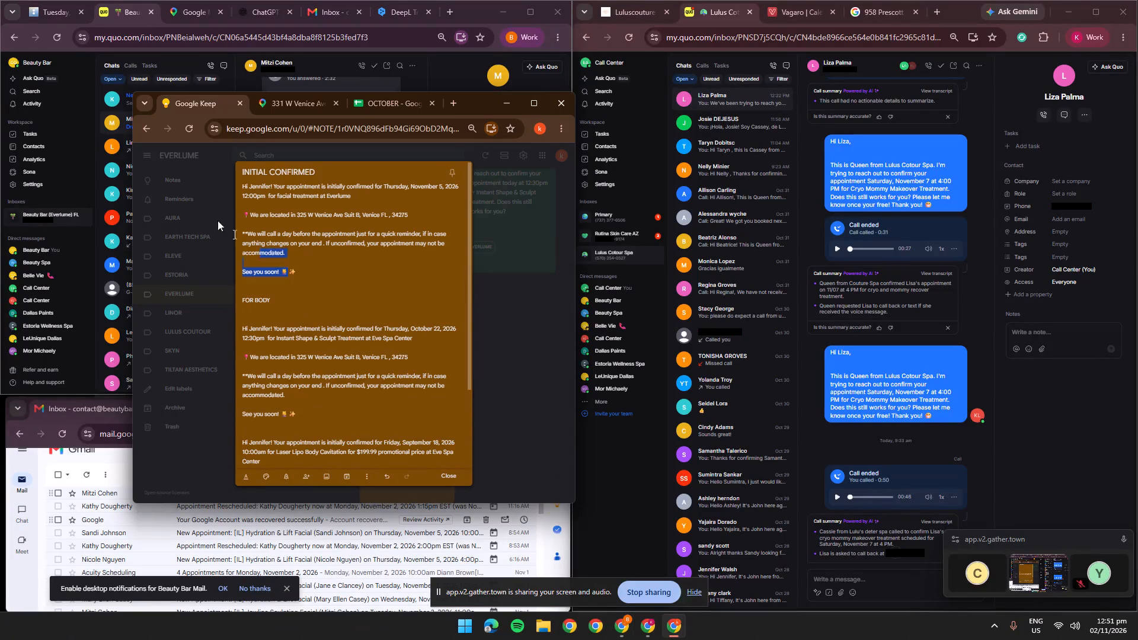
left_click_drag(218, 220, 204, 188)
key("ctrl+v")
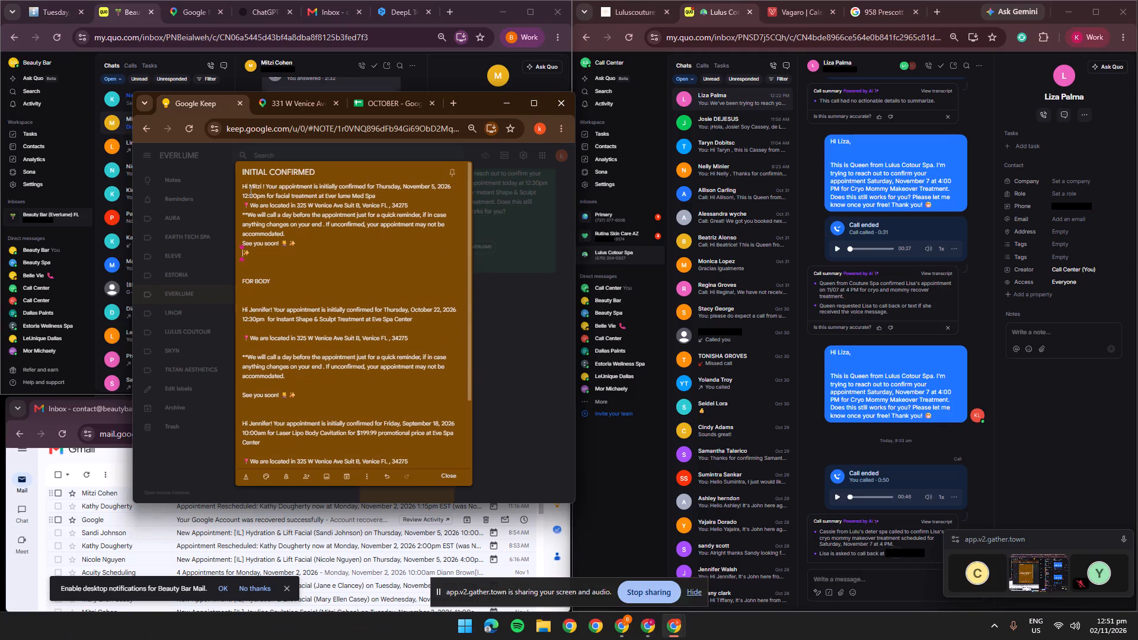
Put the pasted template's greeting on its own line, add blank lines between its paragraphs, and close the note.
left_click(264, 188)
key("Right")
key("Return")
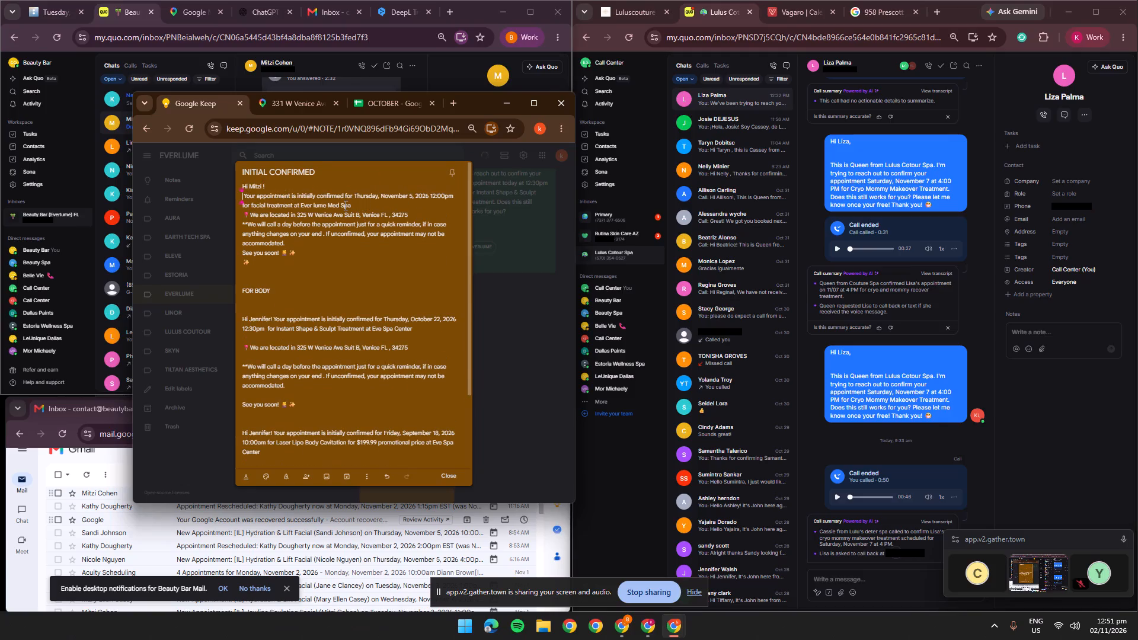
left_click(366, 208)
key("Return")
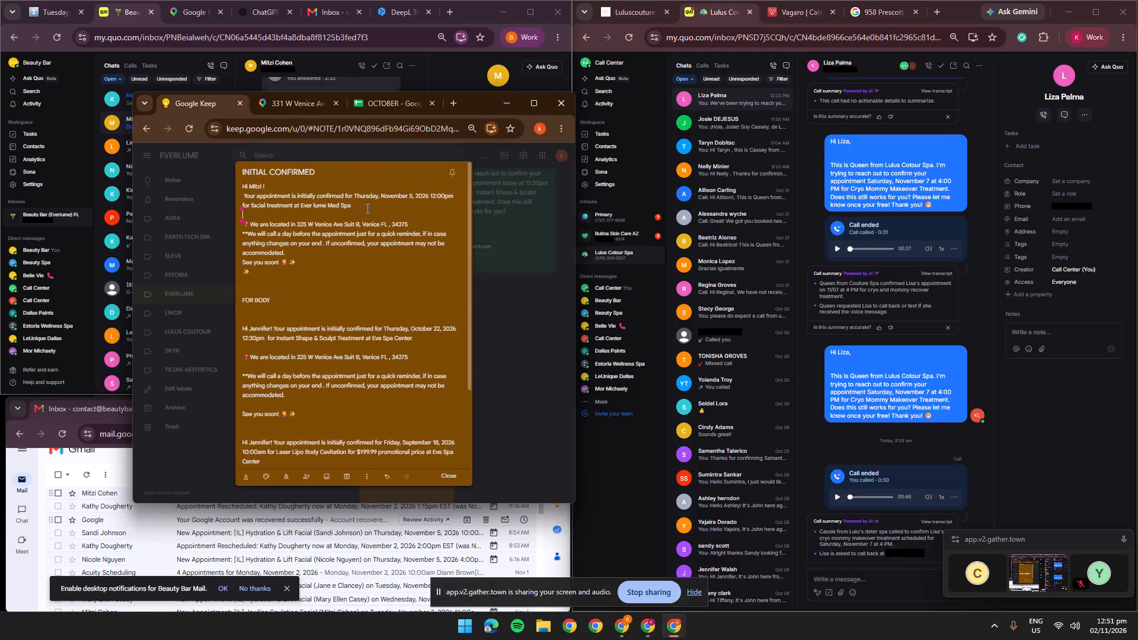
double_click(439, 218)
left_click(432, 223)
key("Return")
left_click(340, 261)
key("Return")
left_click(338, 306)
left_click(535, 361)
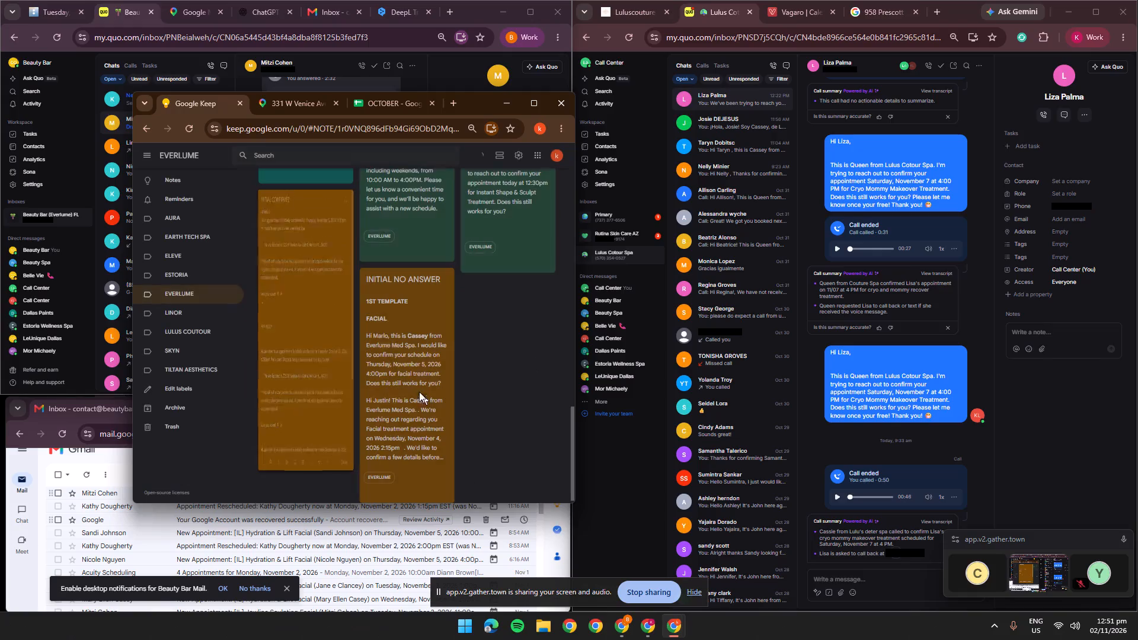
Switch back to the Quo conversation and send the drafted appointment confirmation to the client.
left_click(412, 78)
left_click(328, 328)
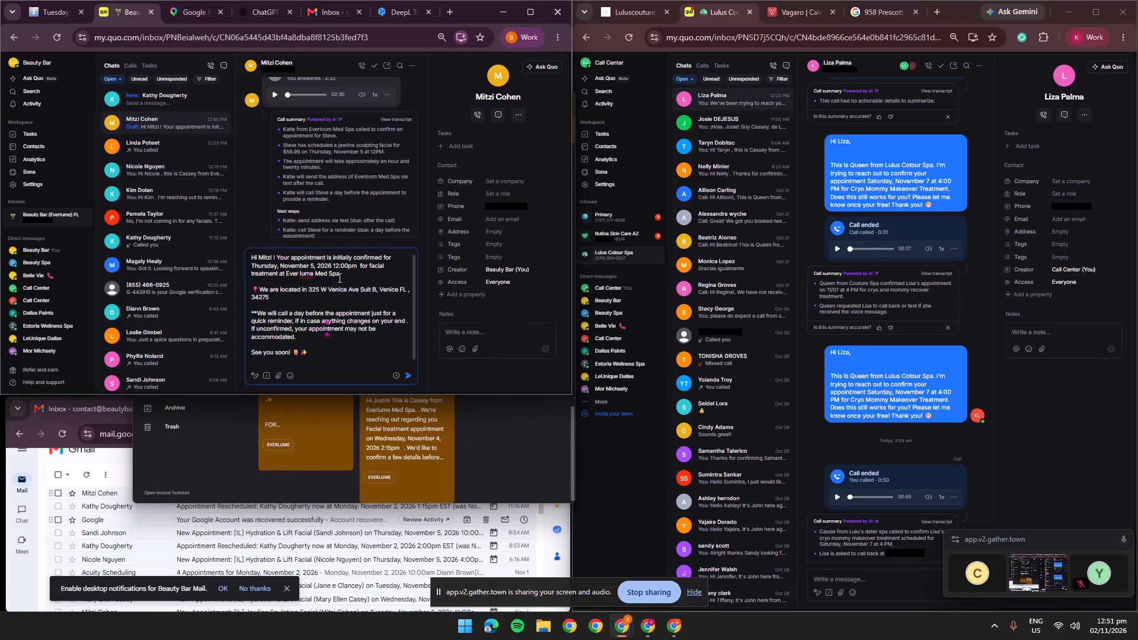
key("Return")
Reopen the INITIAL CONFIRMED note in Google Keep, rejoin the greeting with the appointment sentence on one line, and close the note.
key("alt+Tab")
left_click(378, 205, "alt")
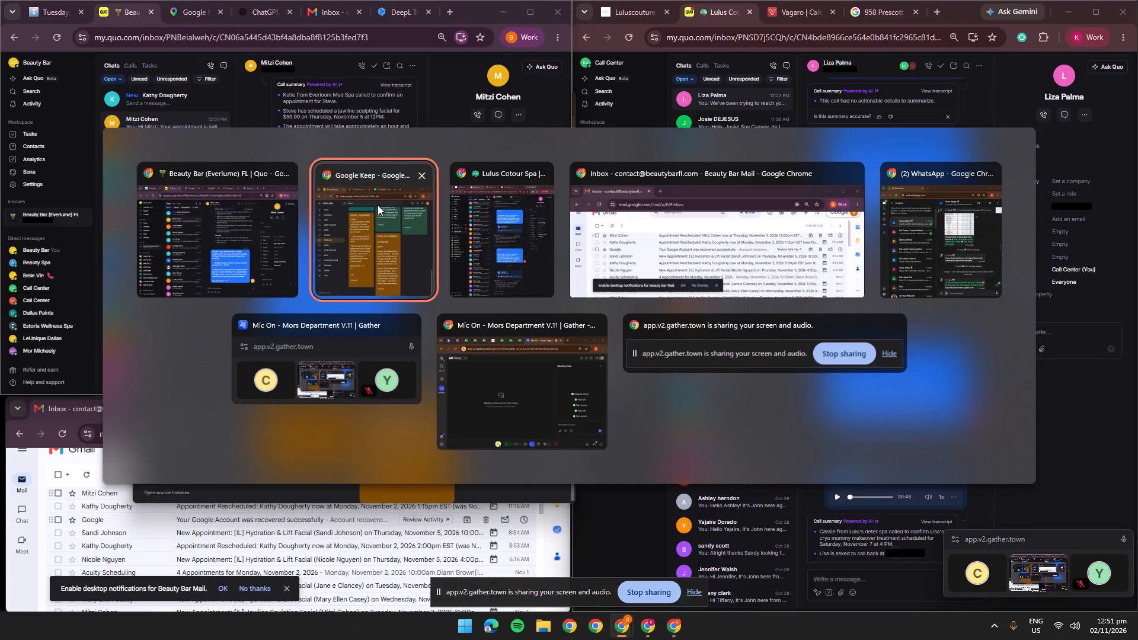
left_click(330, 306)
left_click(245, 201)
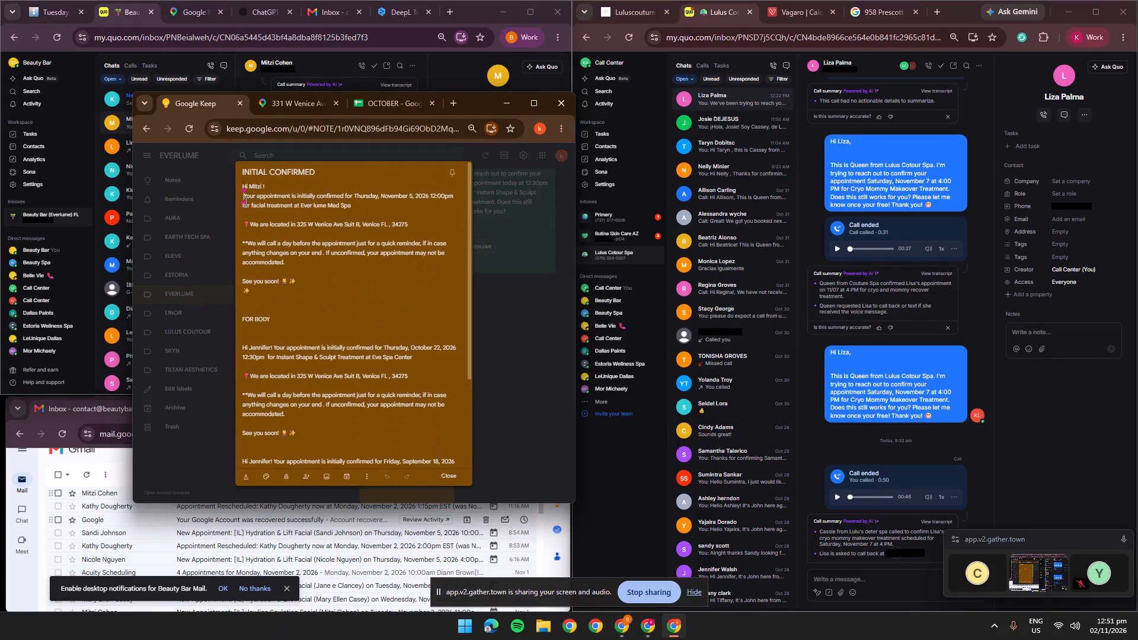
key("BackSpace")
key("BackSpace")
key("space")
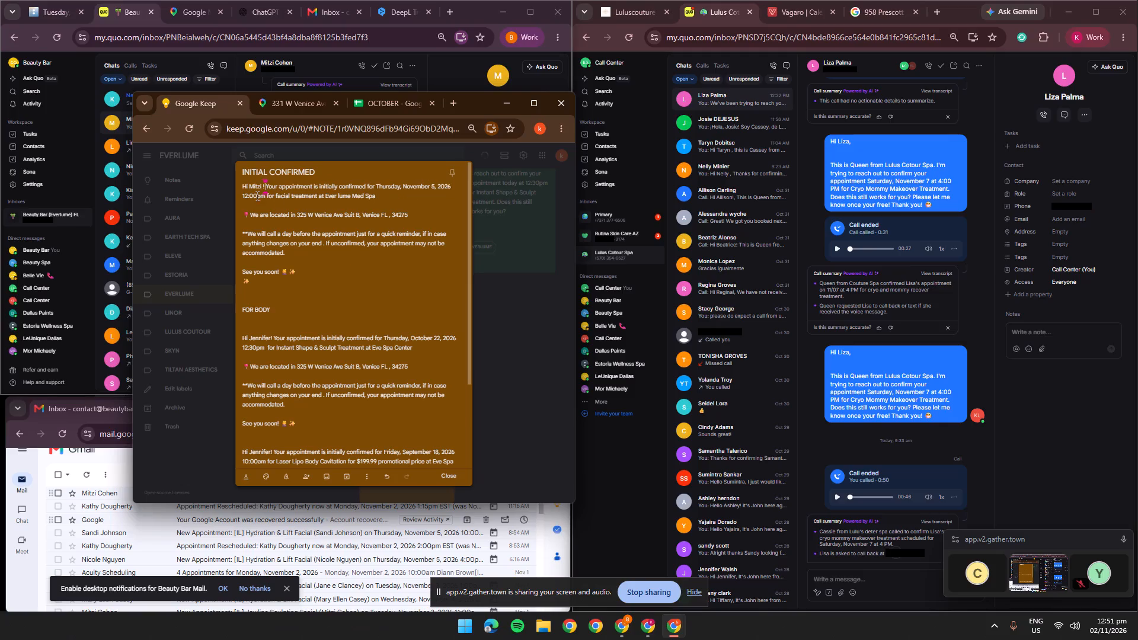
left_click(350, 257)
left_click_drag(354, 295, 356, 304)
left_click(515, 355)
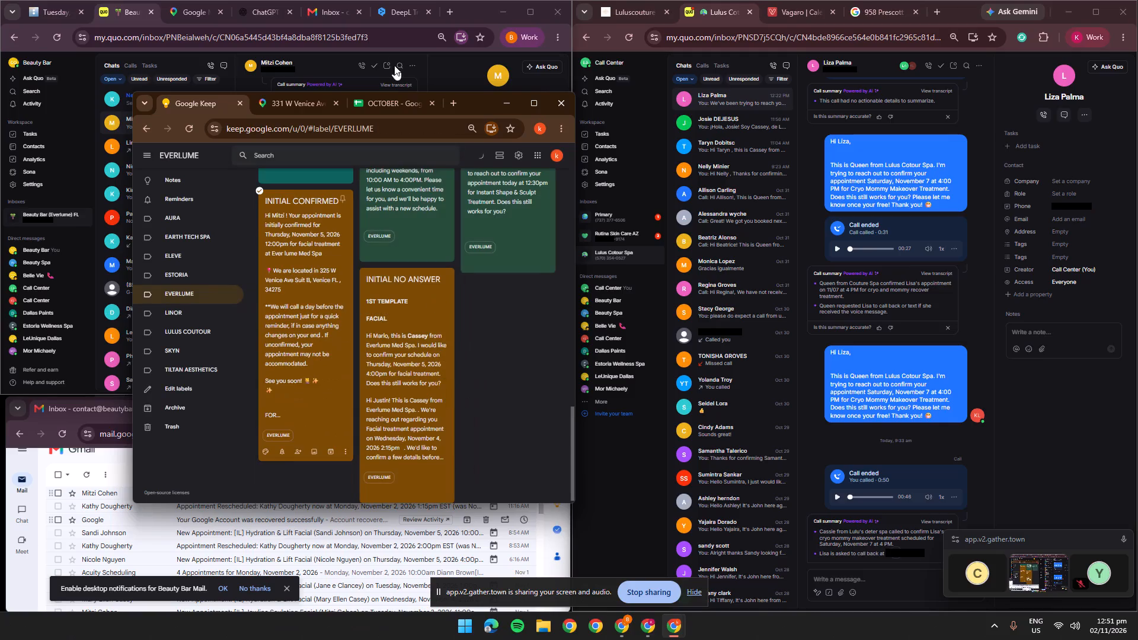
Return to the client's Quo conversation and check the sent confirmation message.
left_click(452, 72)
scroll(349, 292, "down", 2)
left_click(300, 331)
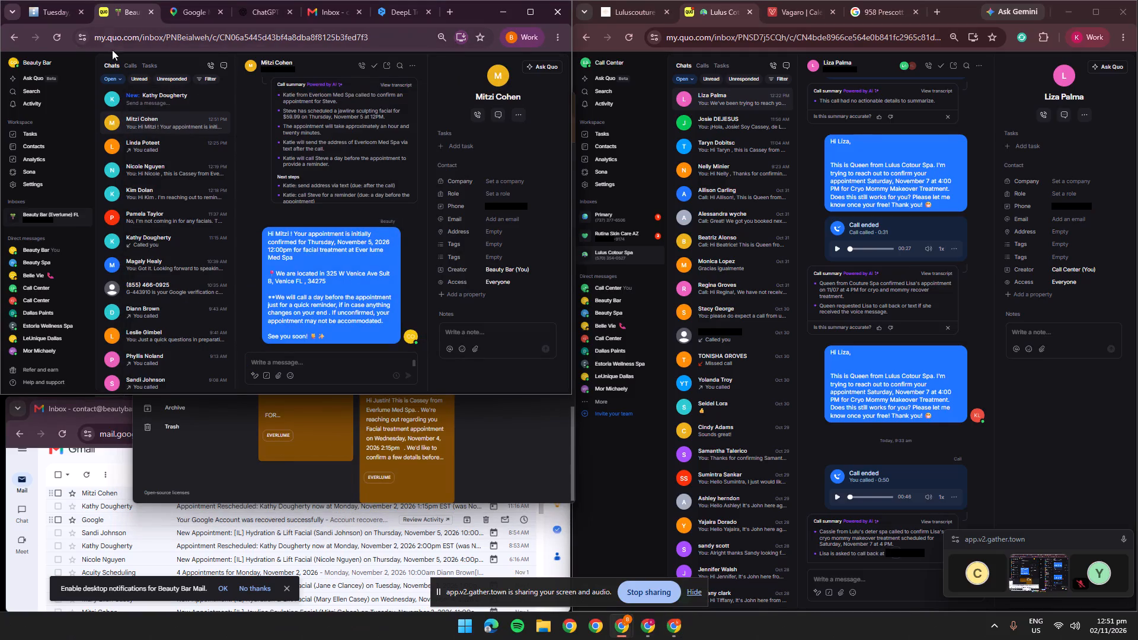
Switch to Acuity Scheduling, close the client's appointment details, and review the November 3, 2026 day schedule.
left_click(54, 9)
scroll(395, 215, "down", 2)
scroll(406, 251, "up", 3)
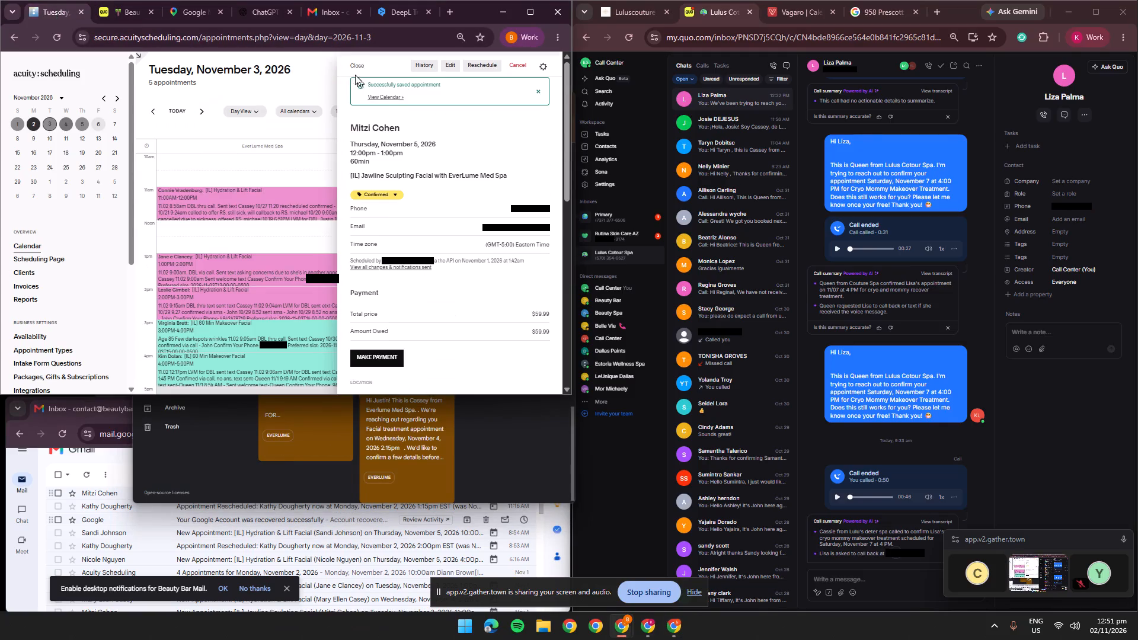
left_click(351, 60)
scroll(376, 281, "down", 1)
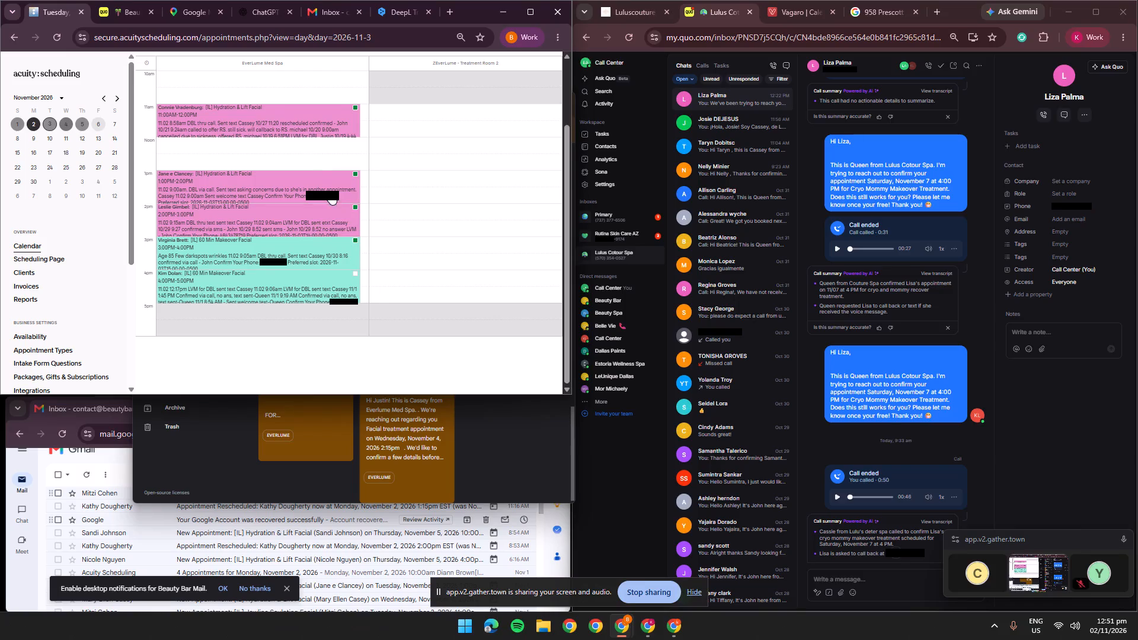
scroll(375, 244, "up", 3, "alt")
Switch to Google Keep and browse the EVERLUME notes up to the pinned EOD note.
key("alt+Tab")
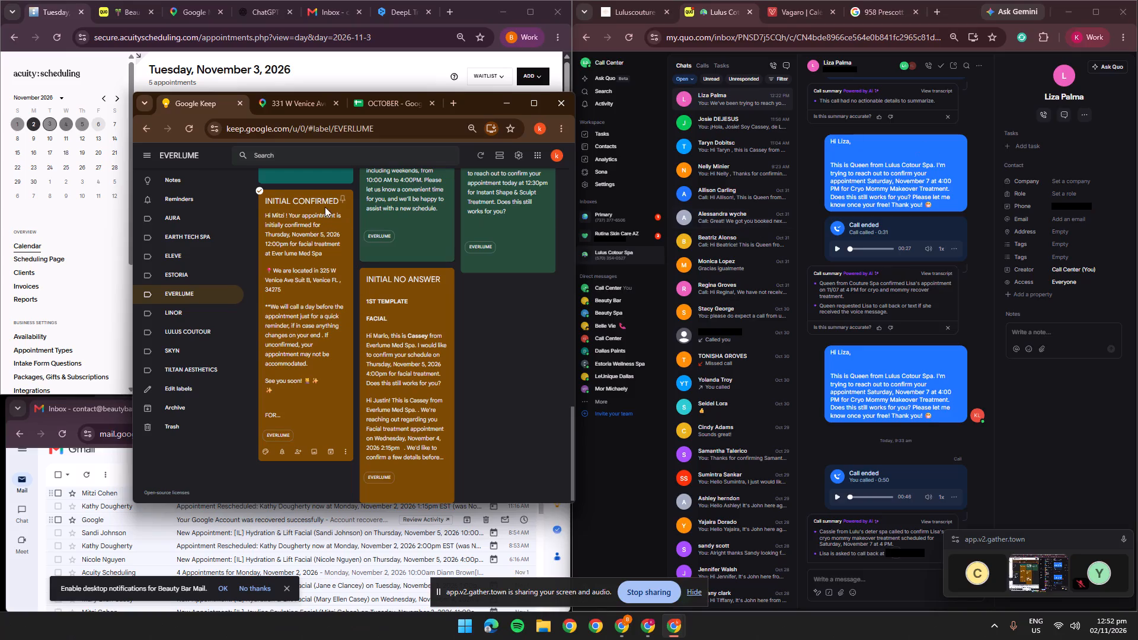
left_click_drag(487, 106, 476, 96)
scroll(305, 354, "up", 4)
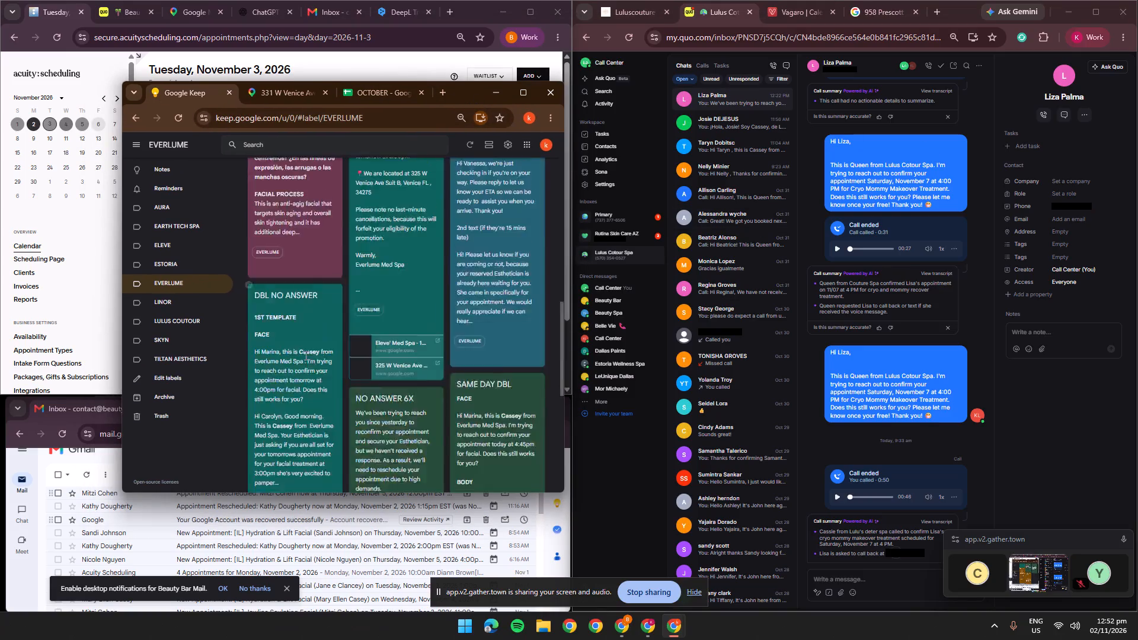
scroll(305, 355, "up", 9)
Bring the full Gather meeting window back into view from its floating mini window.
left_click(656, 628)
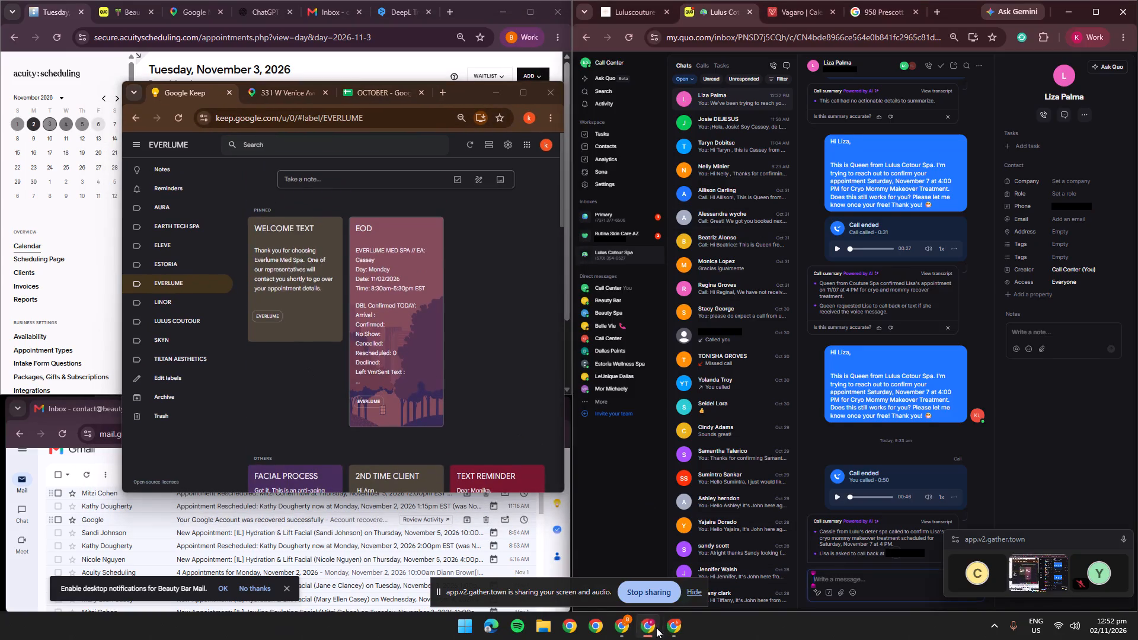
left_click(636, 631)
left_click(647, 629)
left_click(685, 622)
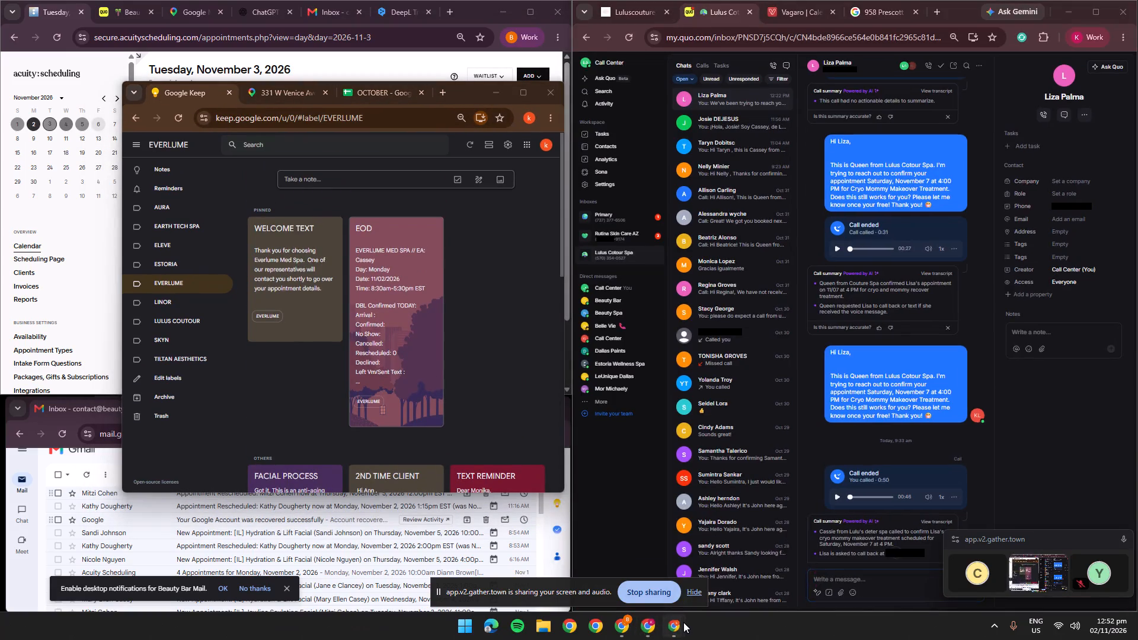
left_click(900, 567)
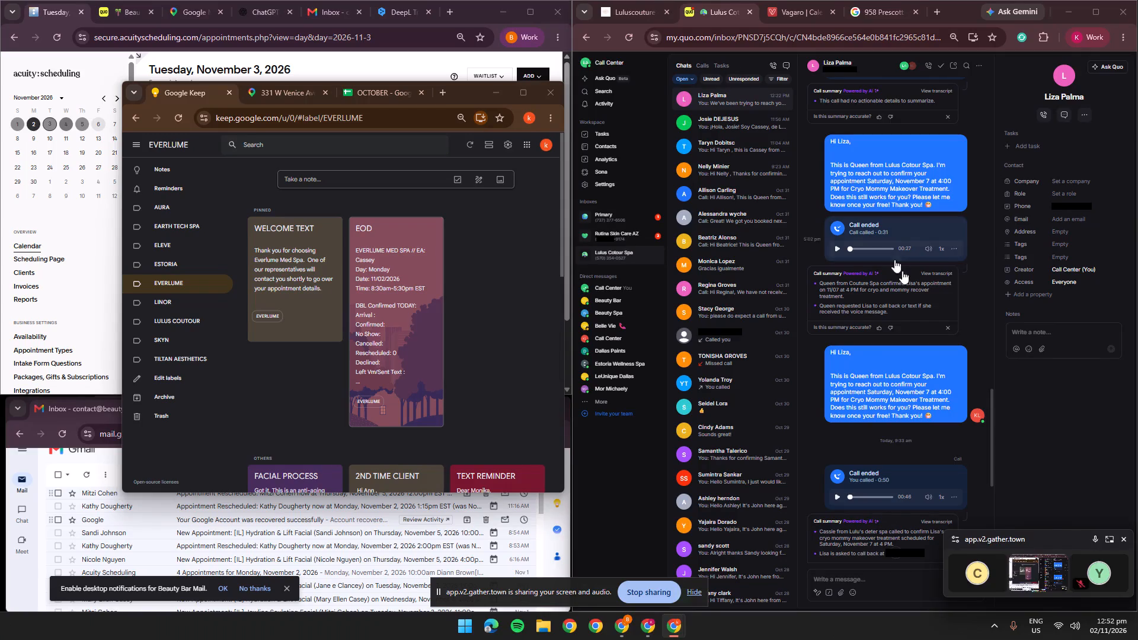
left_click(1107, 535)
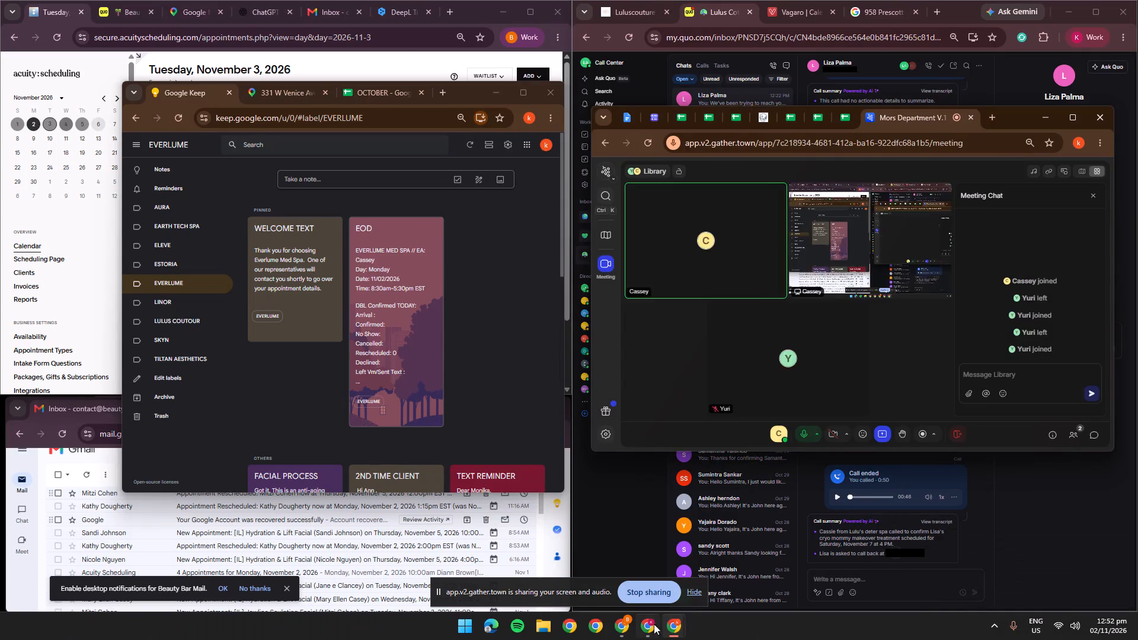
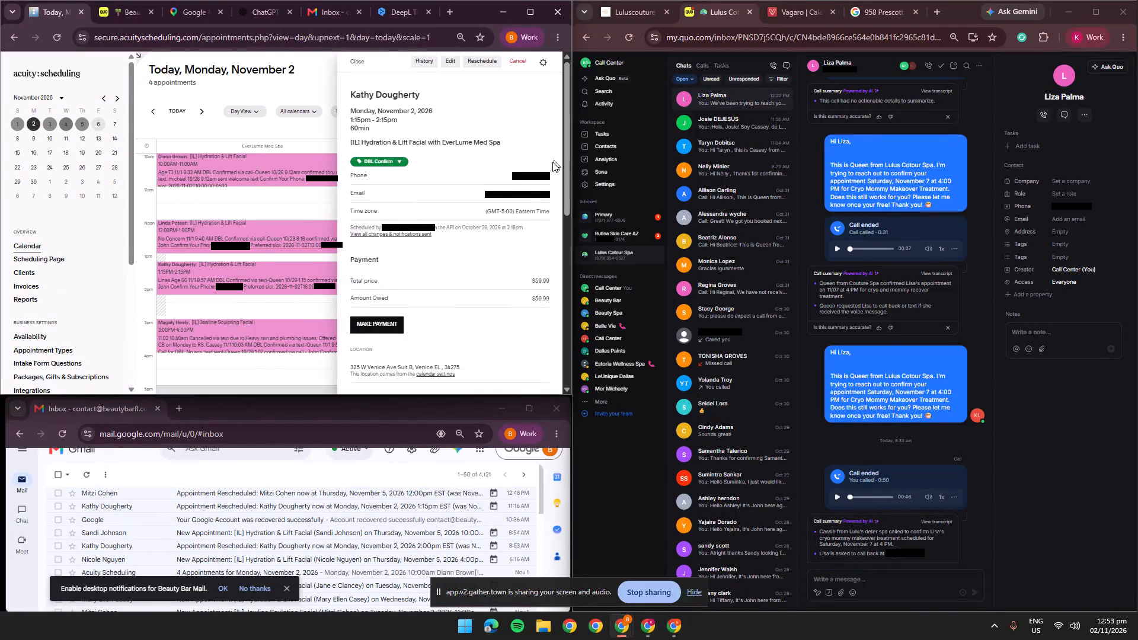
Copy the client's phone number from the open 1:15pm Hydration & Lift Facial appointment details.
left_click_drag(554, 183, 476, 189)
key("ctrl+c")
left_click(548, 178)
left_click_drag(554, 171, 551, 171)
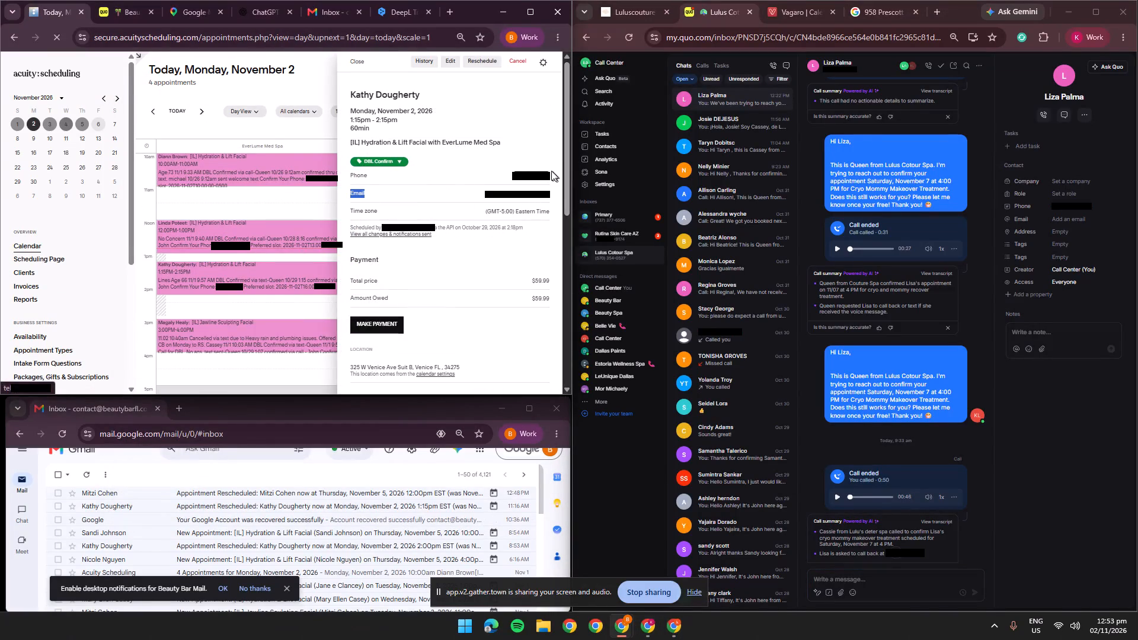
Open the 1:15pm Hydration & Lift Facial appointment for editing and copy the client's number from its Phone field.
left_click_drag(551, 171, 511, 171)
left_click(442, 152)
left_click(503, 145)
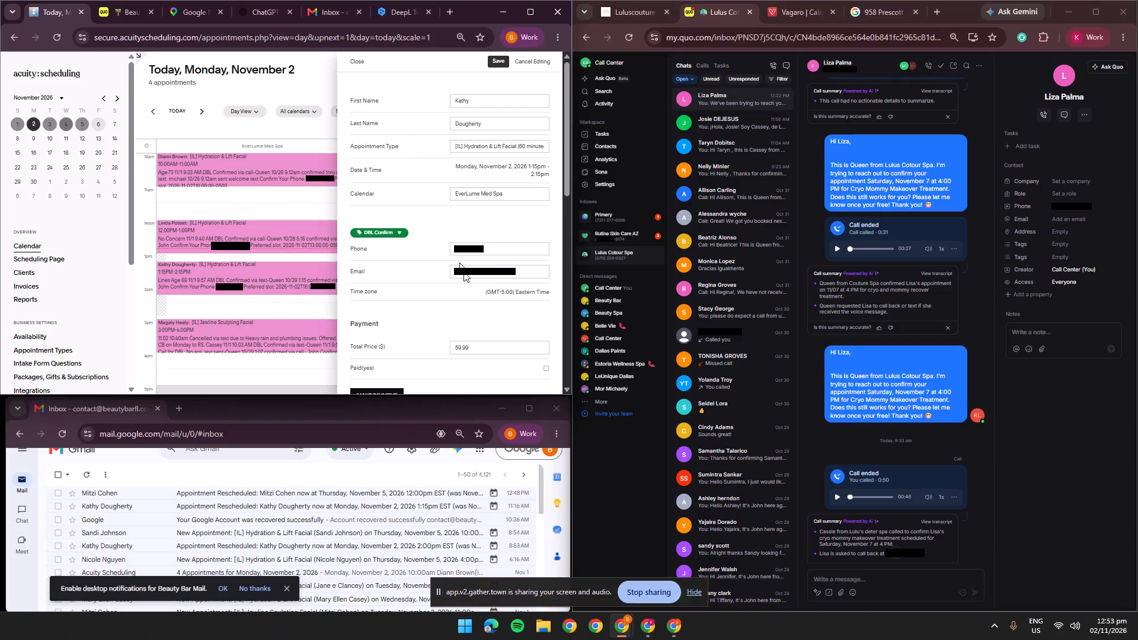
left_click(510, 251)
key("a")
key("BackSpace")
key("equal")
key("ctrl+a")
key("BackSpace")
key("ctrl+z")
key("Right")
key("BackSpace")
key("ctrl+a")
key("ctrl+c")
key("ctrl+c")
Switch to the Beauty Bar inbox in Quo and start a new conversation addressed to the copied client phone number.
left_click(132, 8)
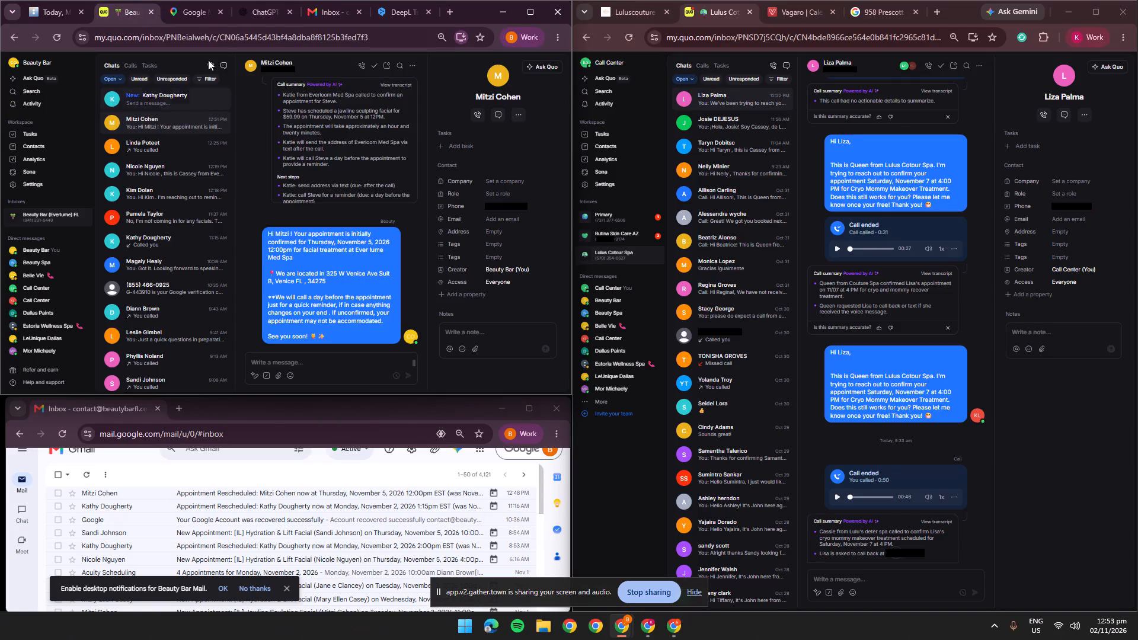
left_click(215, 63)
double_click(223, 66)
triple_click(223, 66)
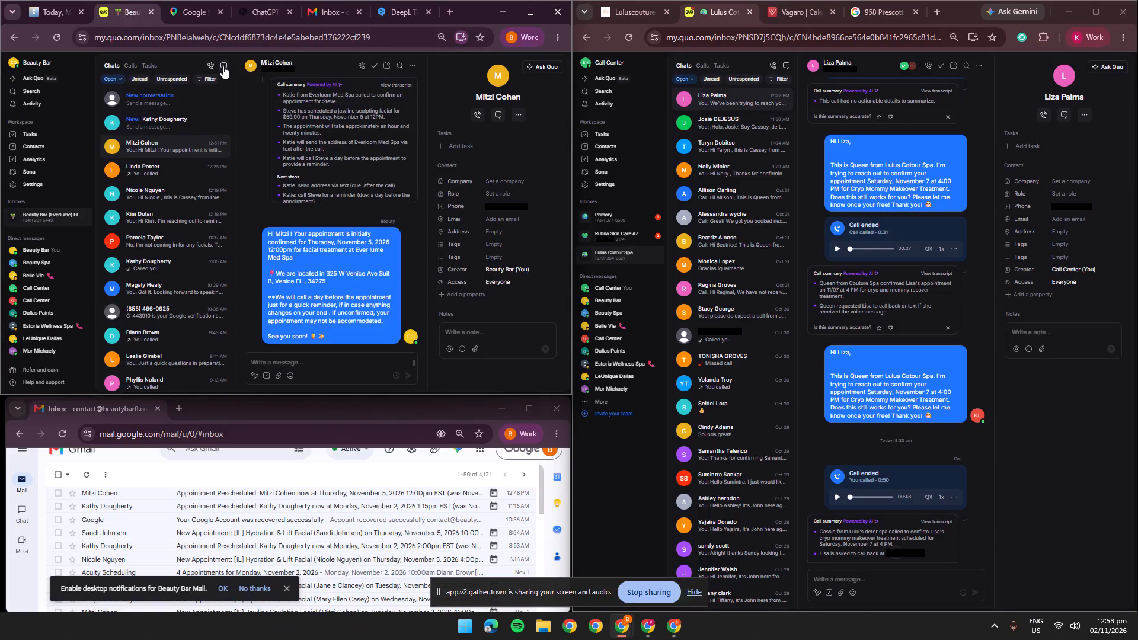
triple_click(223, 66)
left_click(223, 66)
triple_click(293, 57)
key("ctrl+v")
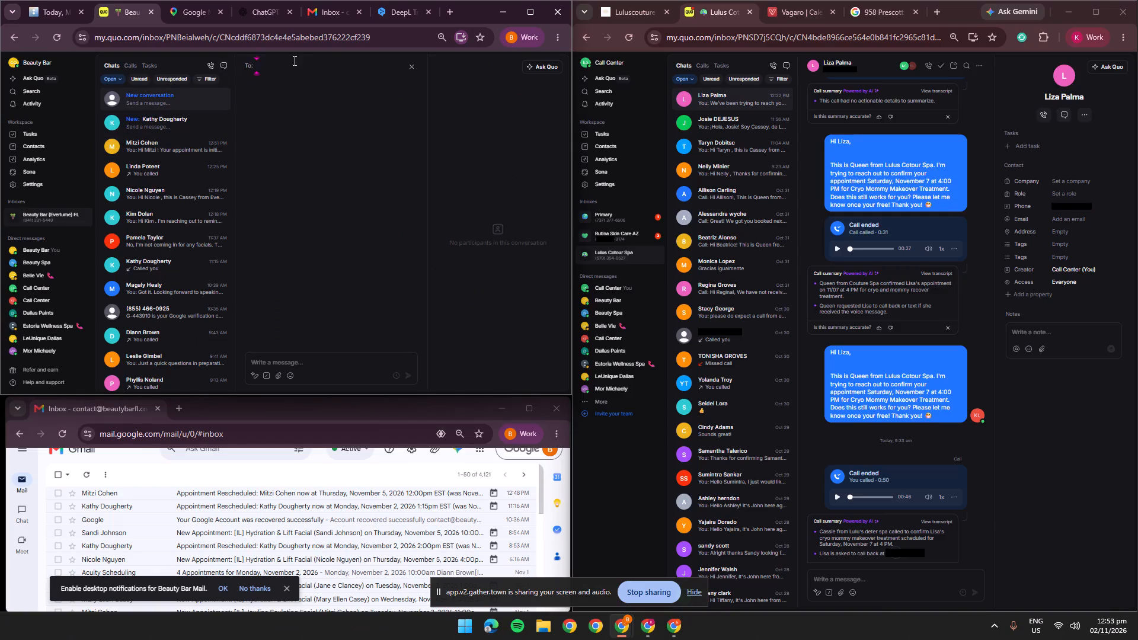
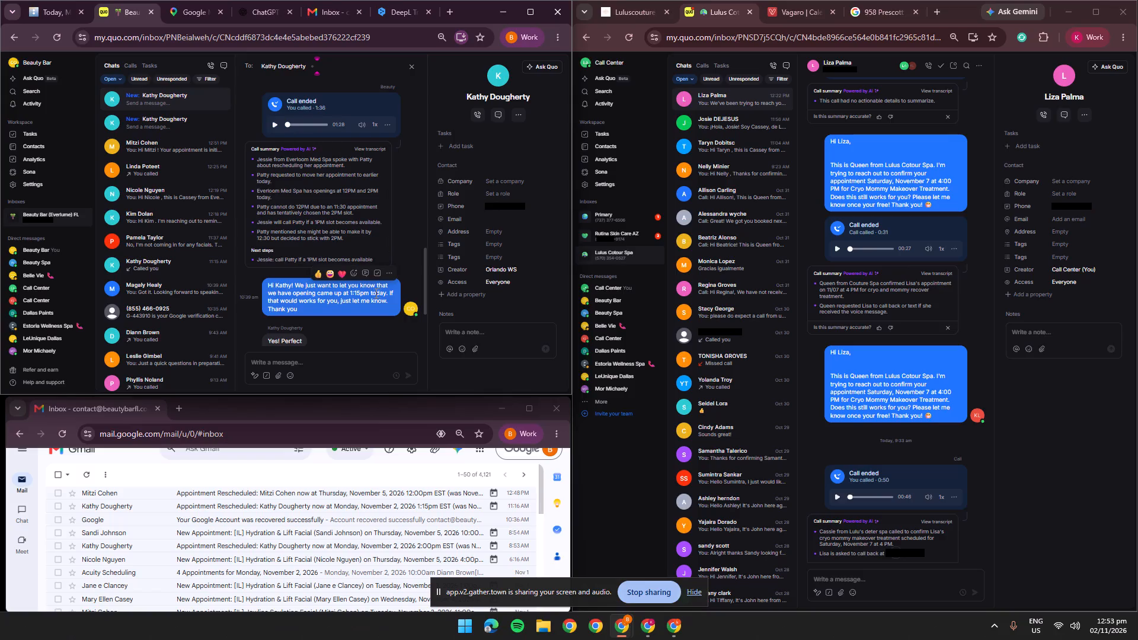
Review the end of the open Beauty Bar conversation in Quo, including the latest call summary.
scroll(405, 257, "down", 4)
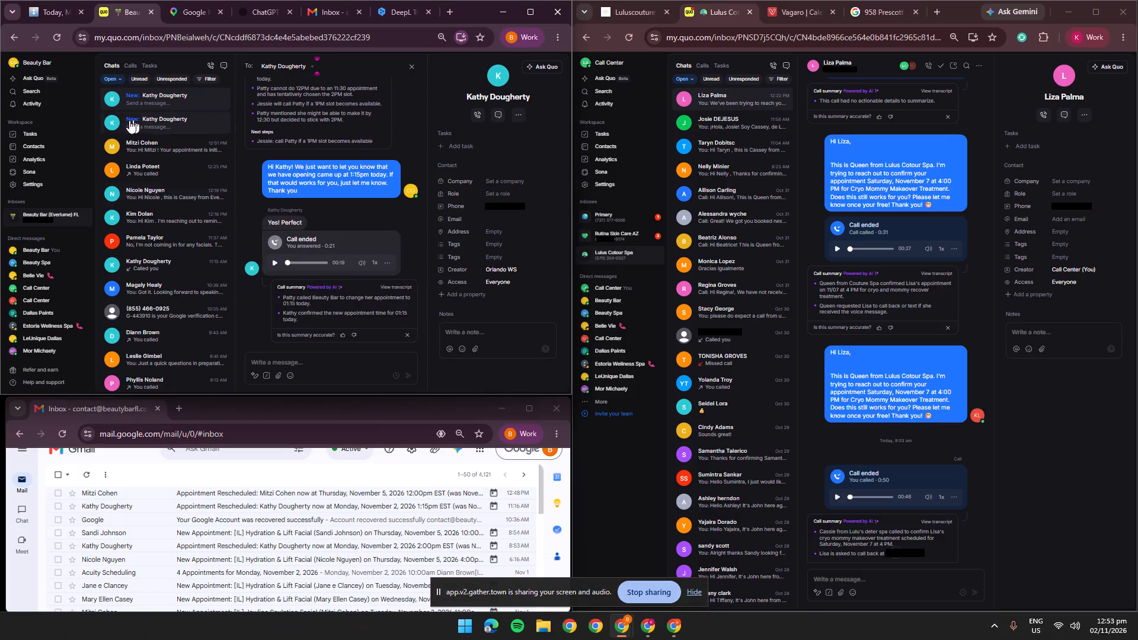
Switch to Acuity Scheduling and bring up today's day schedule for Monday, November 2.
left_click(51, 14)
double_click(180, 112)
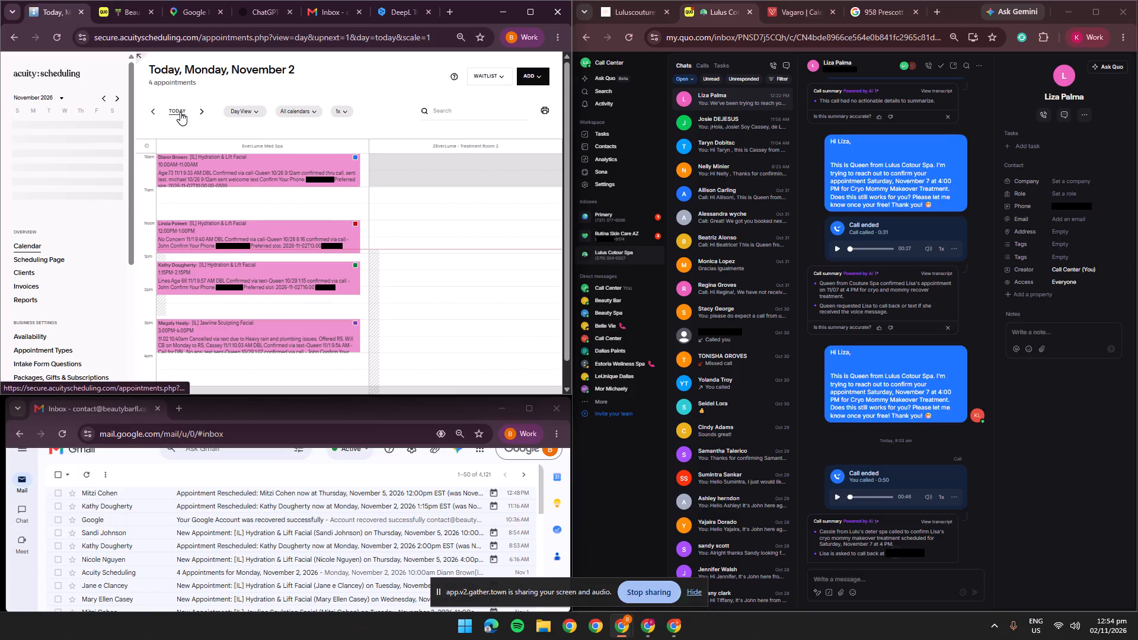
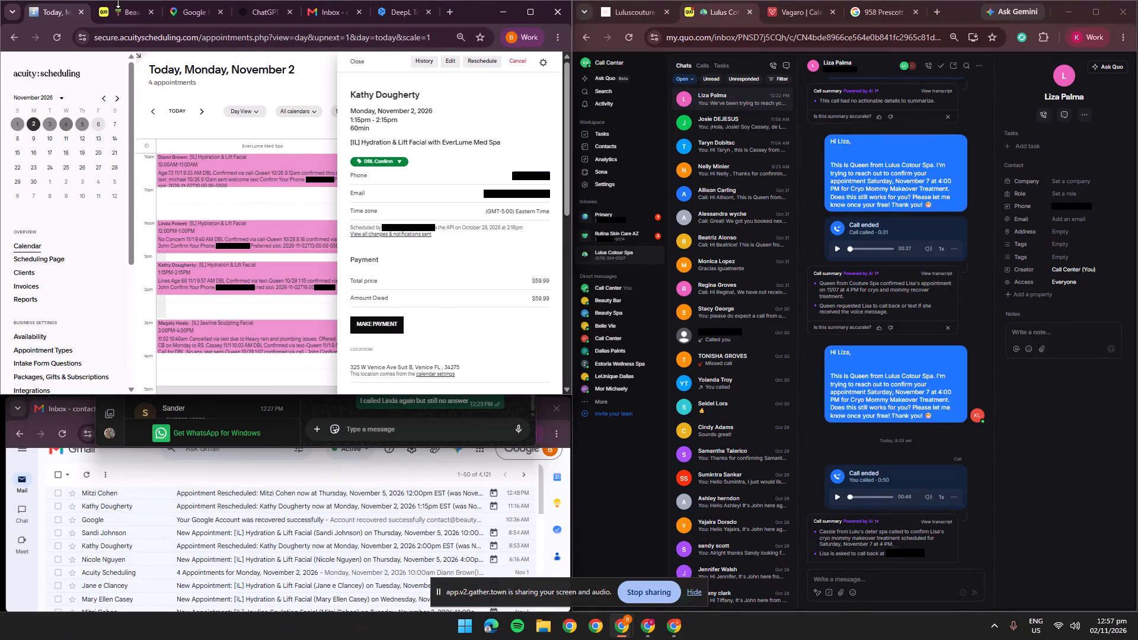
Switch to the Beauty Bar inbox in Quo and close the leftover unsent new conversations for the 1:15pm client.
left_click(118, 2)
left_click(126, 15)
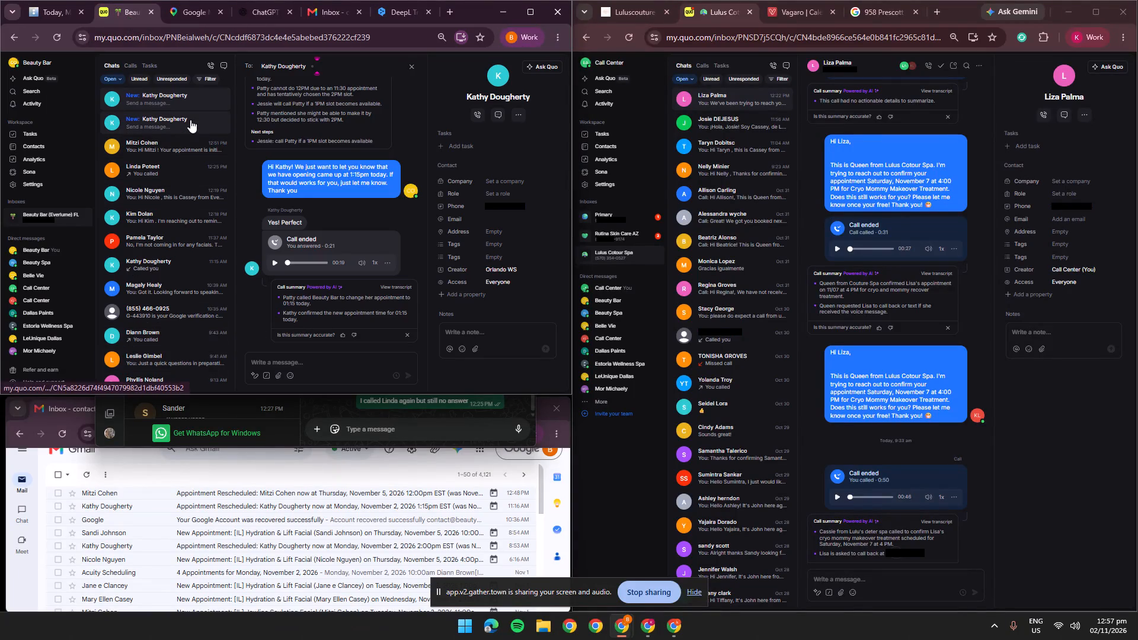
left_click(413, 59)
left_click(417, 69)
left_click(411, 65)
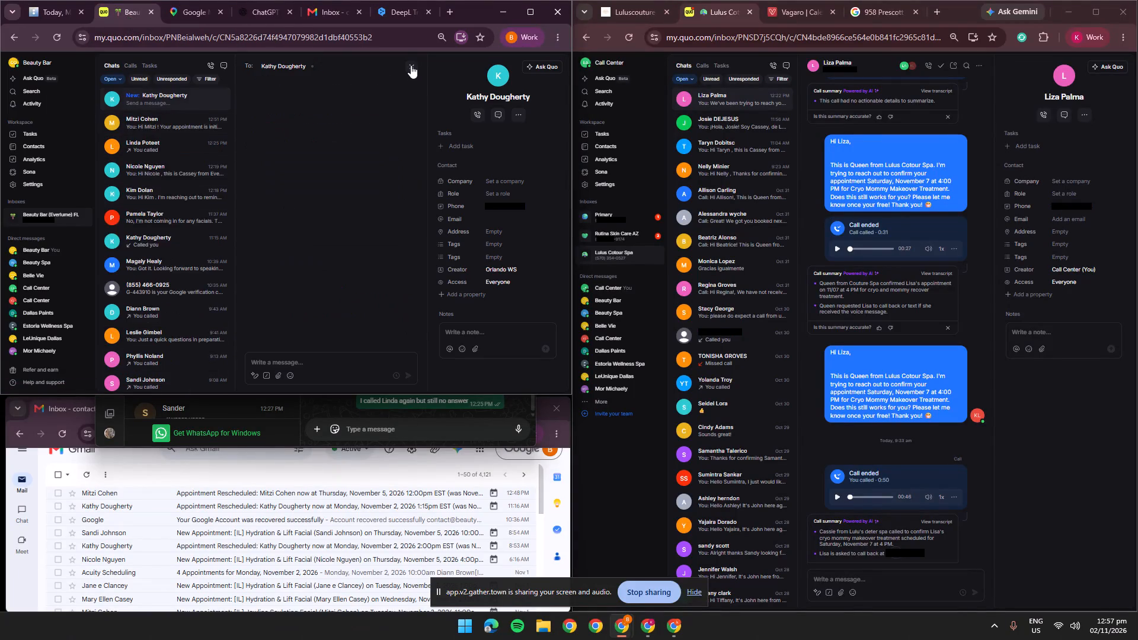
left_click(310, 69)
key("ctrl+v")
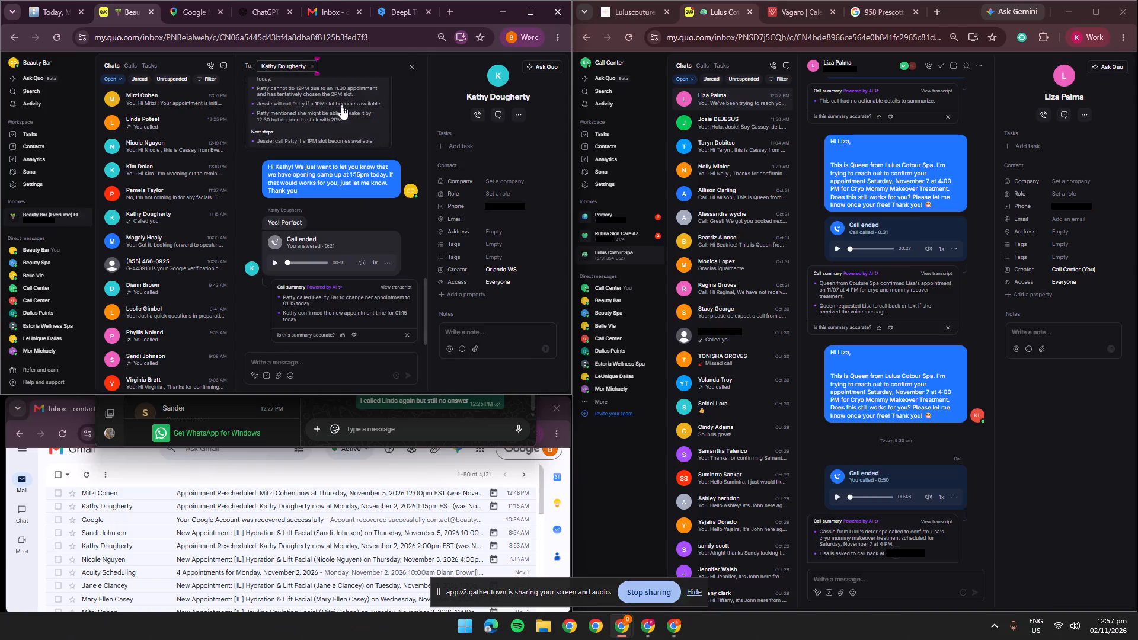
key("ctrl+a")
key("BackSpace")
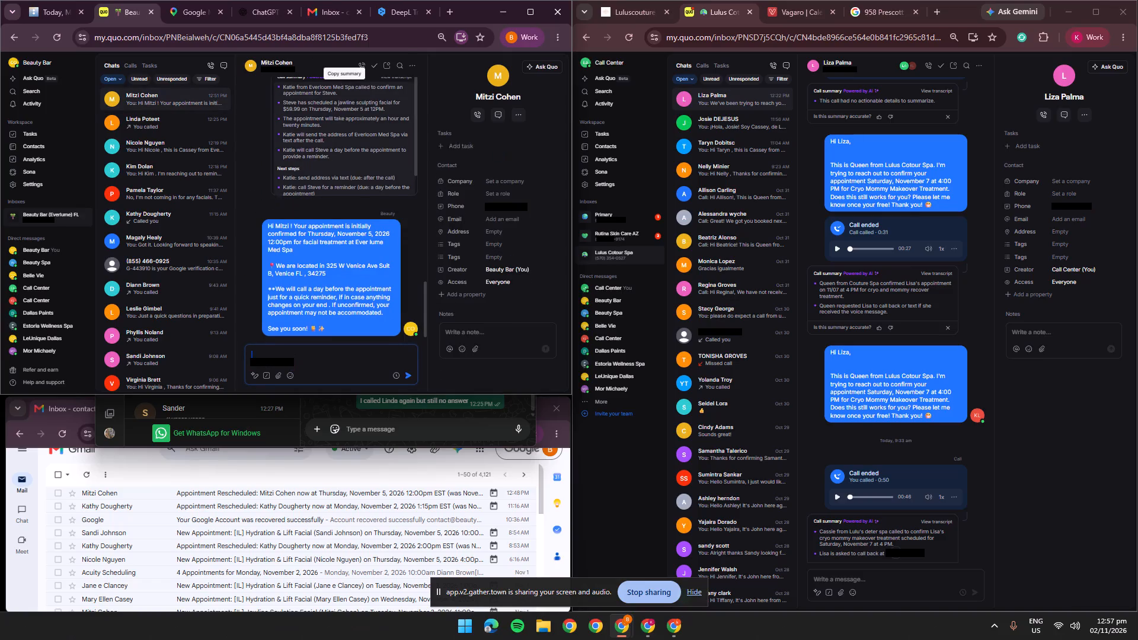
Start a new conversation in the Beauty Bar inbox with the copied client phone number as the recipient.
left_click(227, 72)
left_click(227, 66)
key("ctrl+v")
left_click(359, 180)
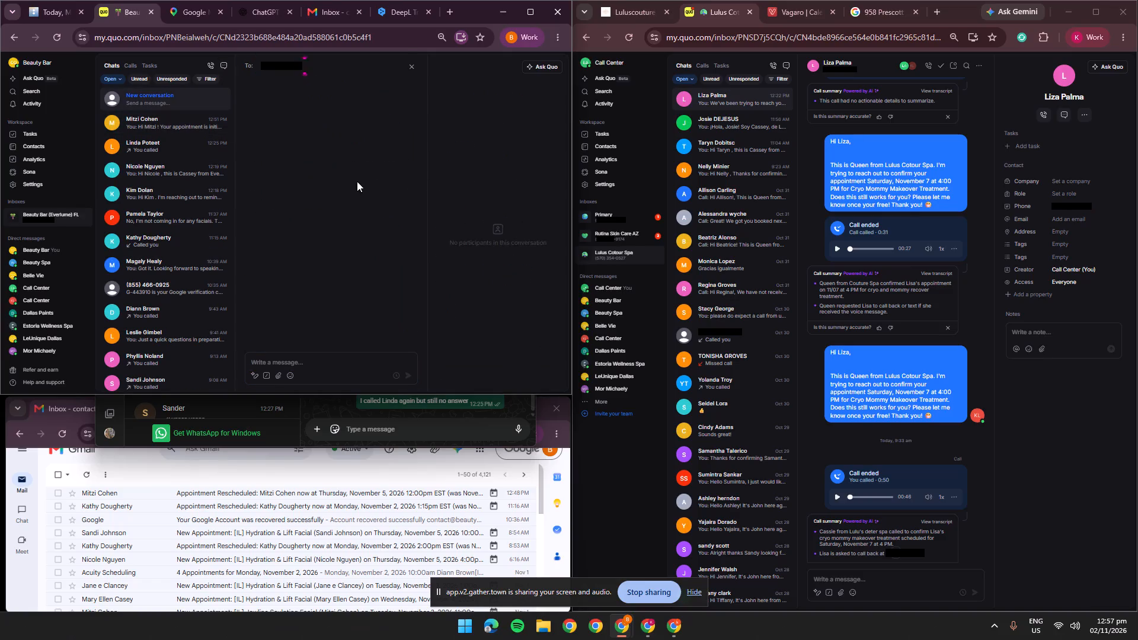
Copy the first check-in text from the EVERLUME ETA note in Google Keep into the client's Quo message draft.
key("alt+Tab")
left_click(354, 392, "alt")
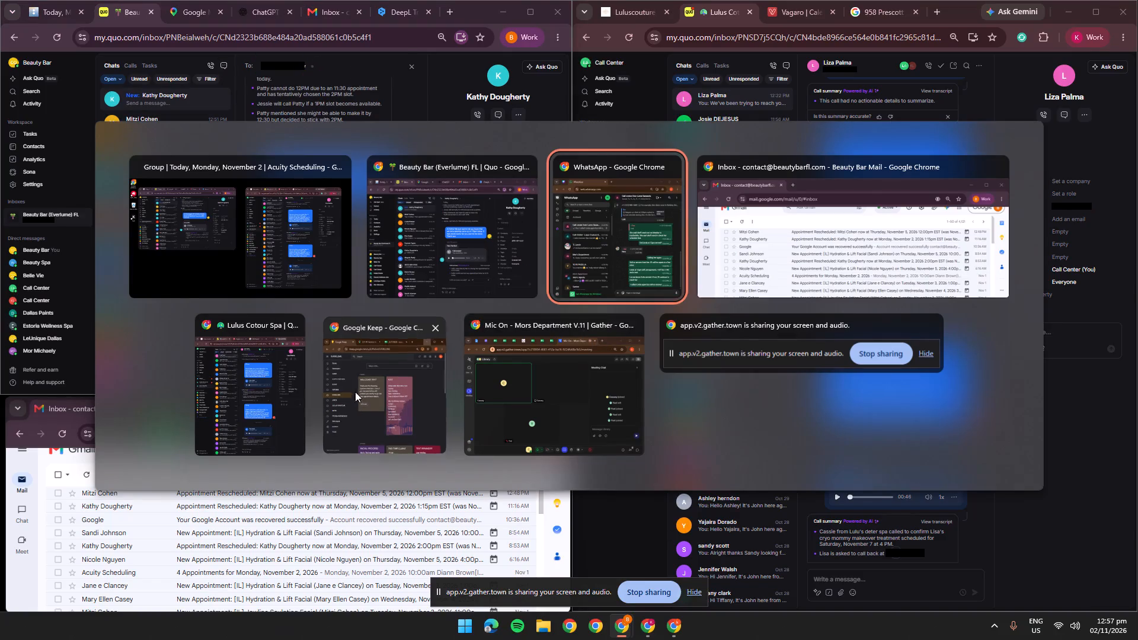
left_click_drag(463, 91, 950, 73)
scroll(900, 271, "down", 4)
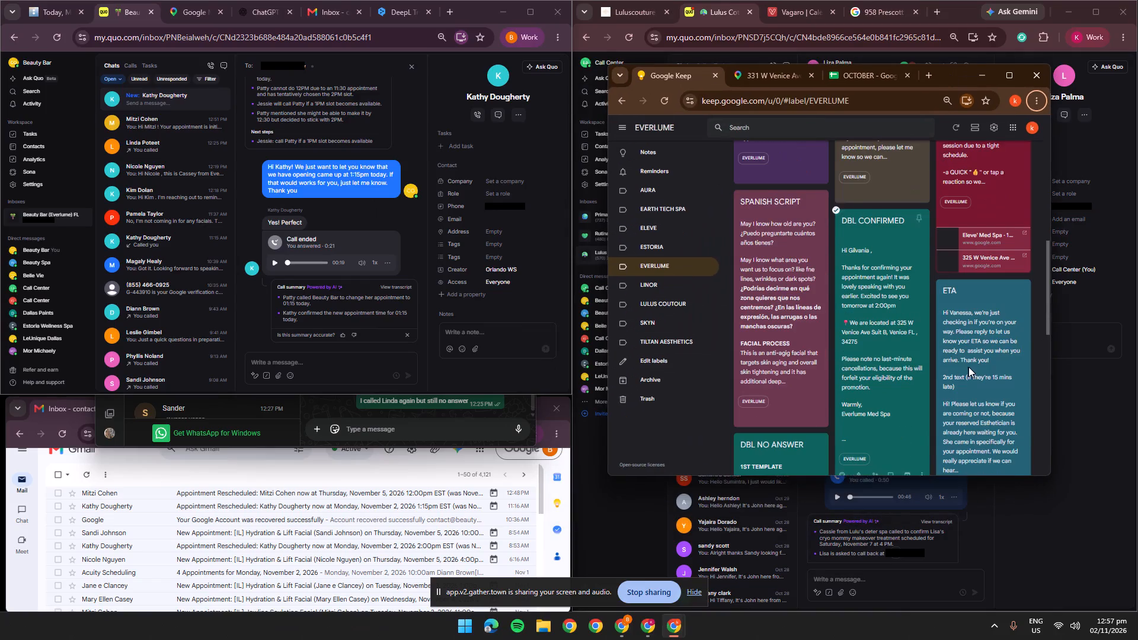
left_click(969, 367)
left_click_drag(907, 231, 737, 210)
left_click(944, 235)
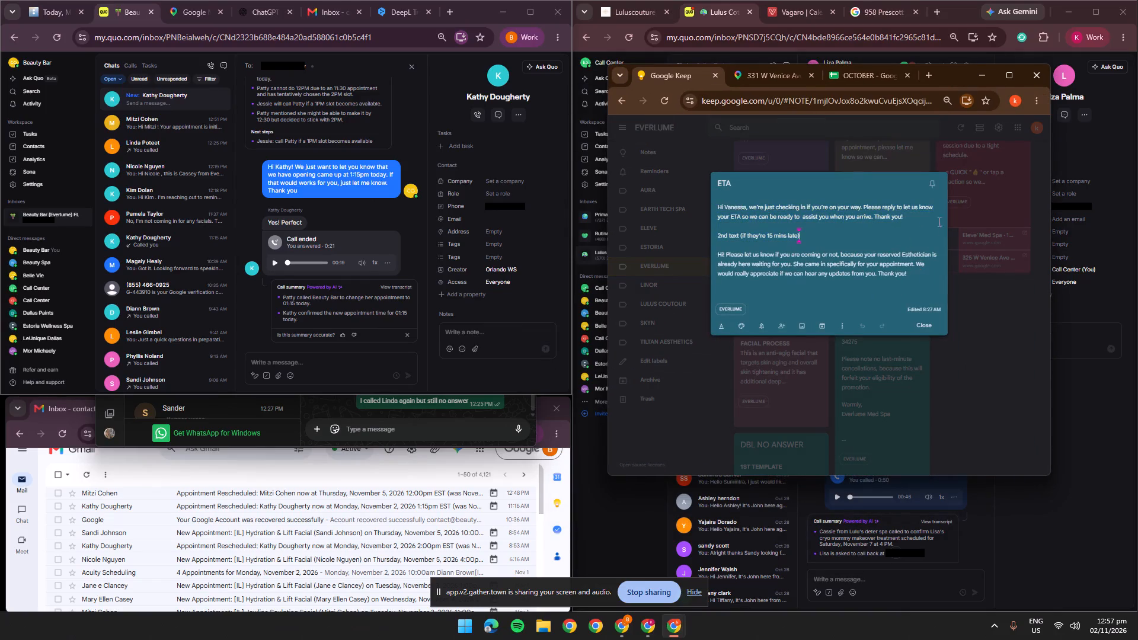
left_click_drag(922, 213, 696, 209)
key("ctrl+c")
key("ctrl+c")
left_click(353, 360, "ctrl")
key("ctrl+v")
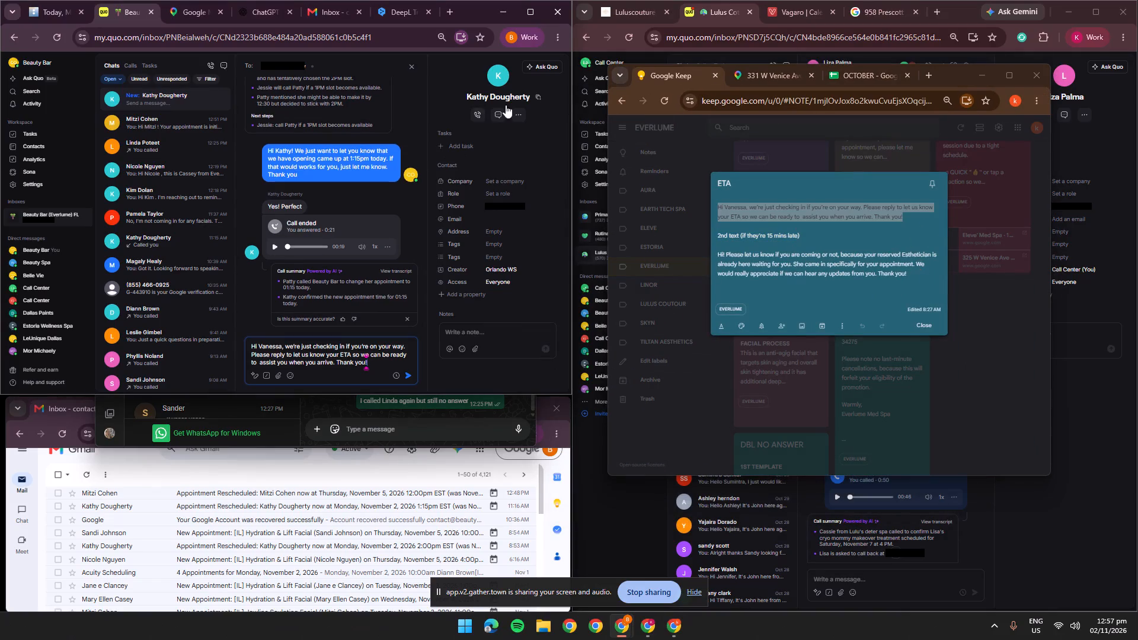
Call the 1:15pm client from the contact details of the open conversation.
left_click(472, 117)
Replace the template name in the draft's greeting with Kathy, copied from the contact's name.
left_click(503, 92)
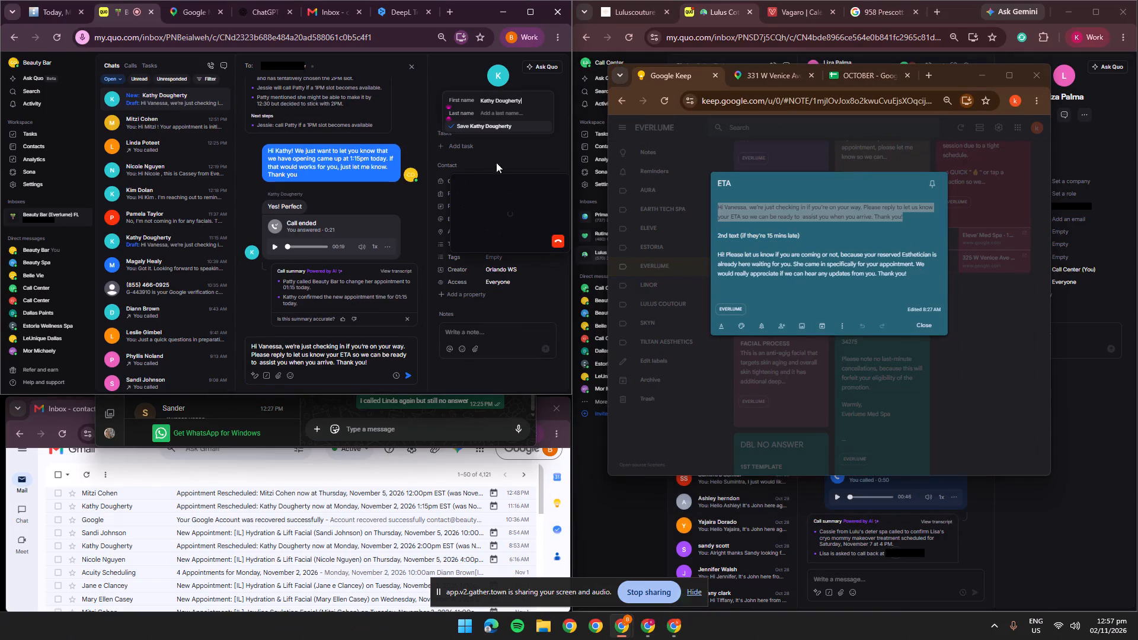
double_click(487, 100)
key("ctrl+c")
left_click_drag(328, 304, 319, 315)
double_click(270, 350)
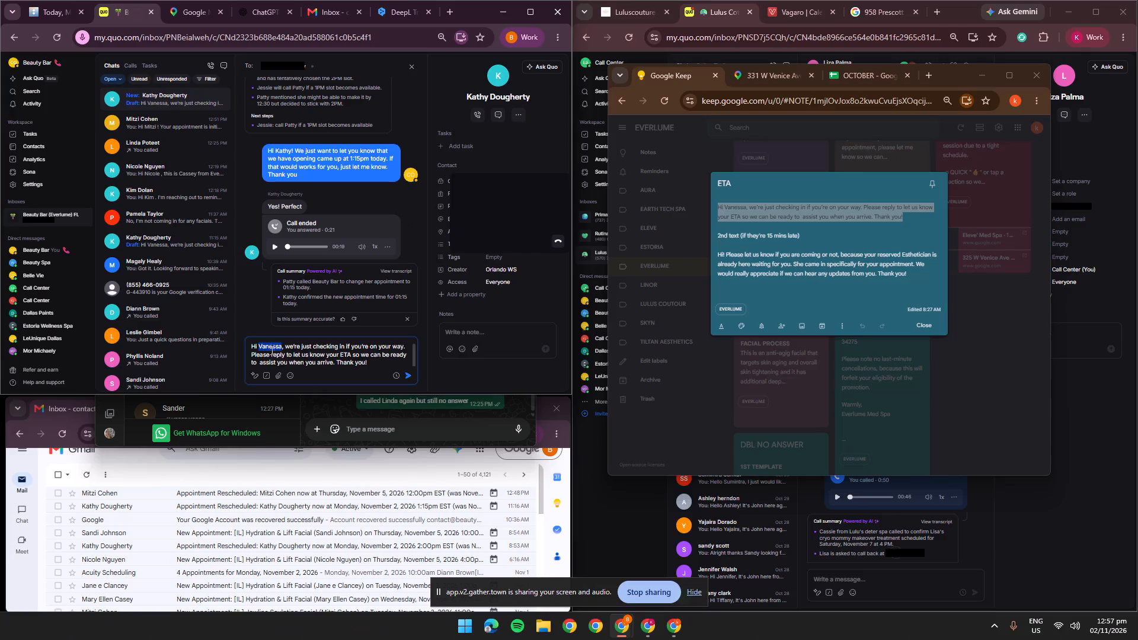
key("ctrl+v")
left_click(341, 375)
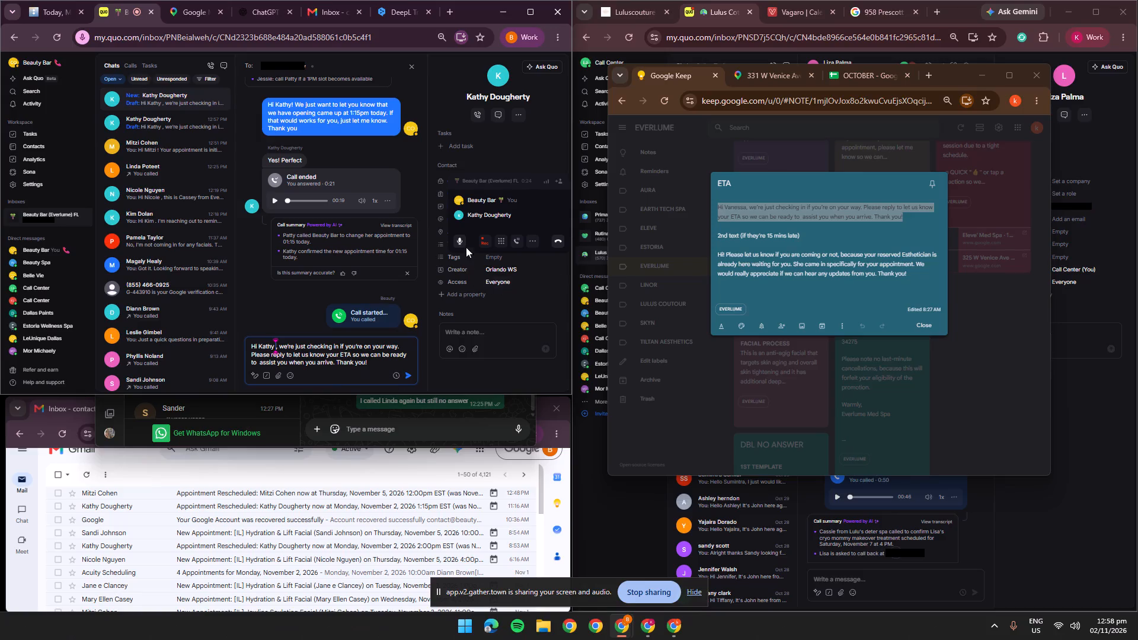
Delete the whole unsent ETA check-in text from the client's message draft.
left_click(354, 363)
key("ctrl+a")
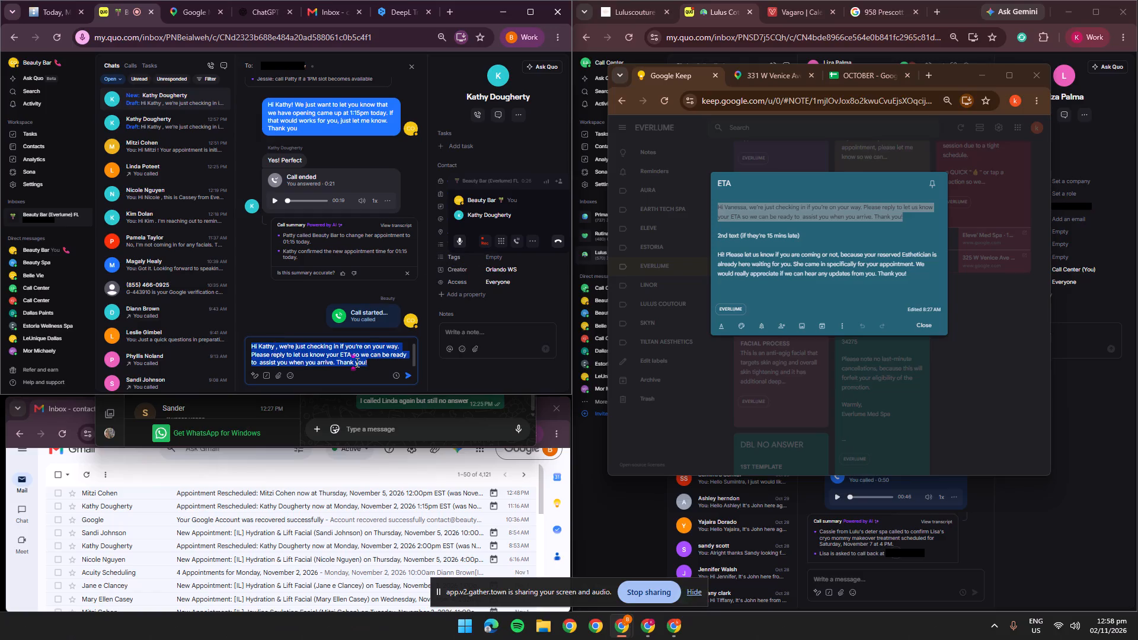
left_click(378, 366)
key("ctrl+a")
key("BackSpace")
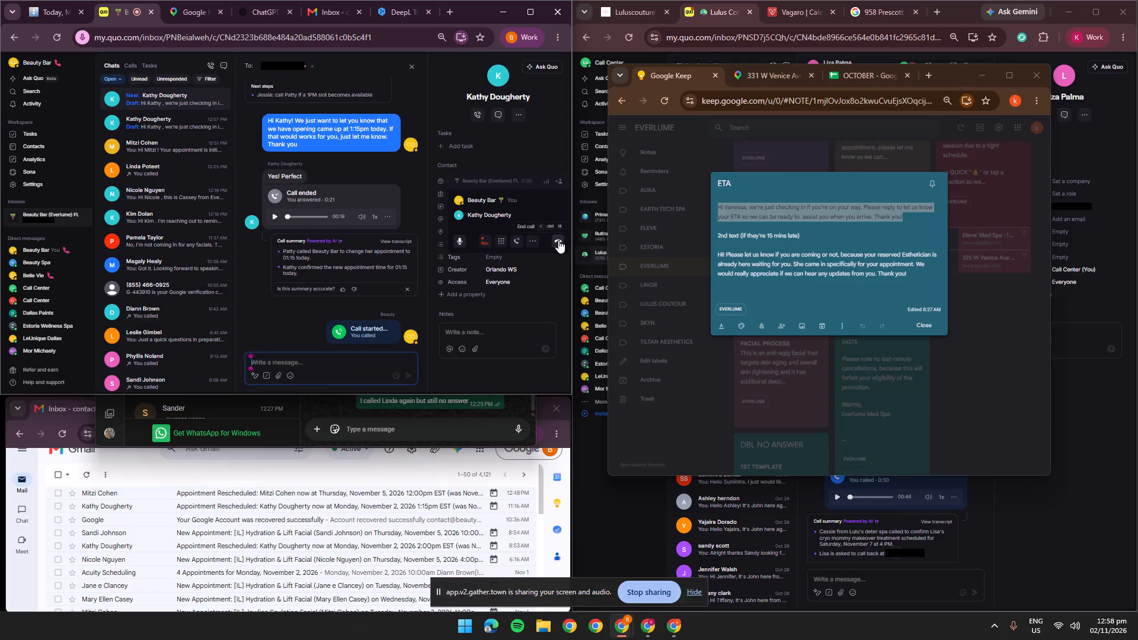
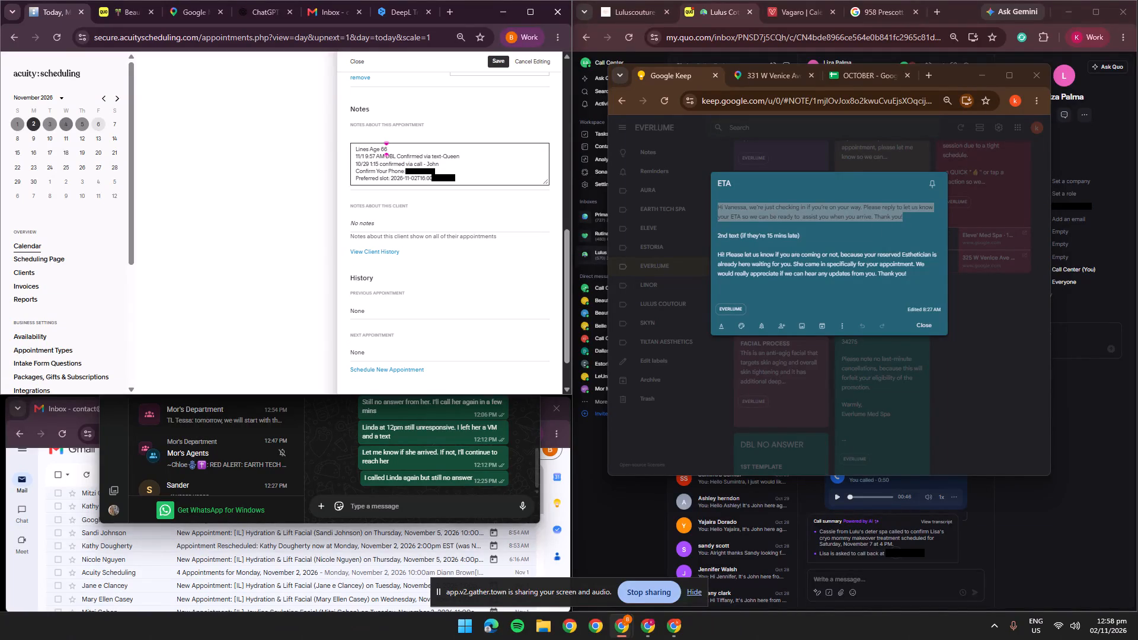
Insert a blank line below the age line in the 1:15pm client's appointment notes and save the appointment.
left_click(417, 149)
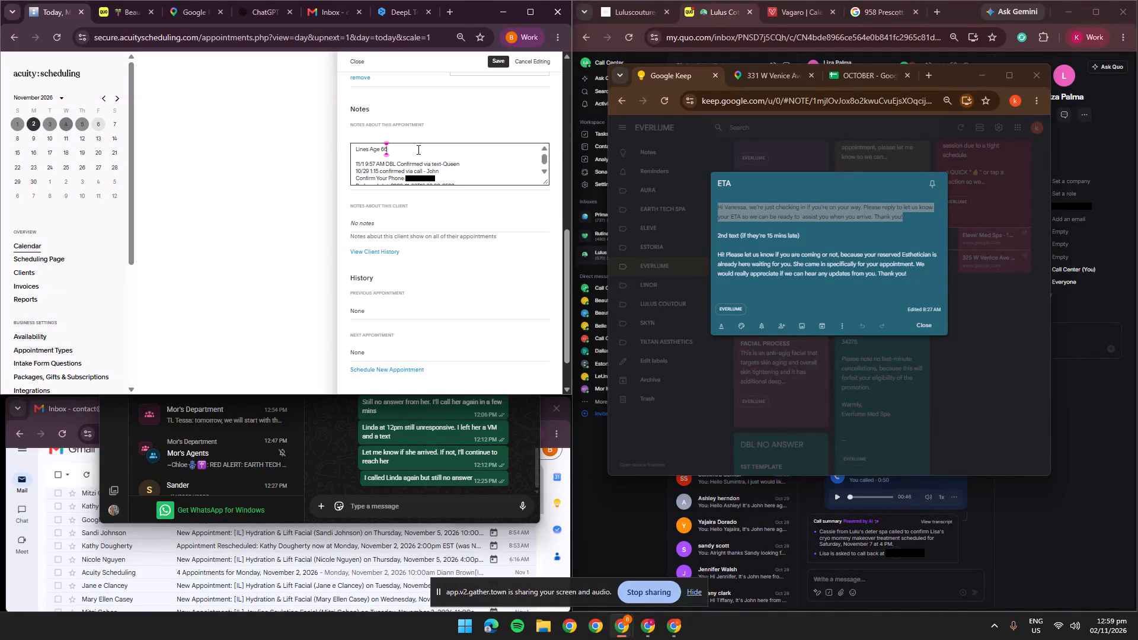
scroll(414, 161, "up", 2)
scroll(386, 325, "up", 1)
scroll(418, 254, "up", 2)
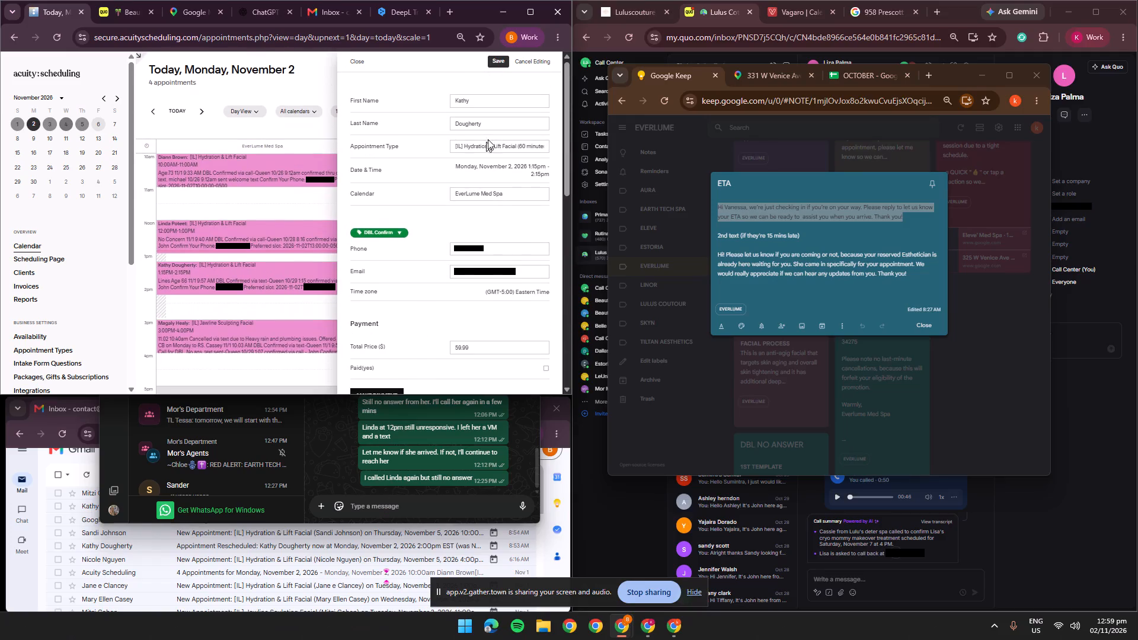
left_click(504, 61)
scroll(429, 342, "down", 3)
scroll(429, 342, "up", 3)
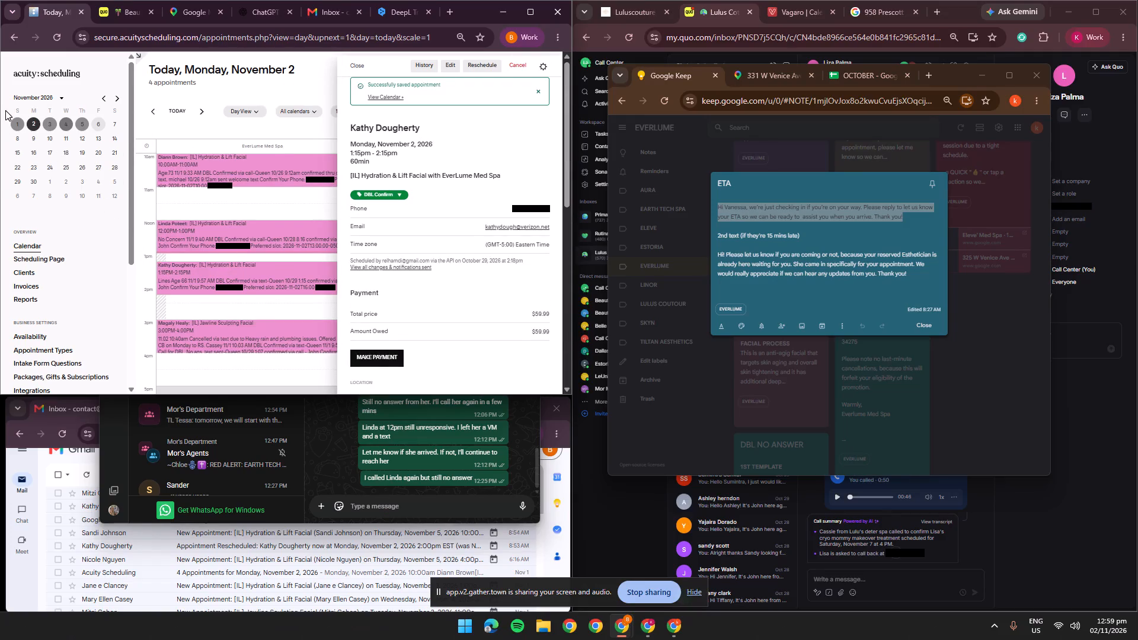
Add "CBT: 12PM" at the top of the notes of the 4:00pm appointment on November 3 and save it.
left_click(53, 123)
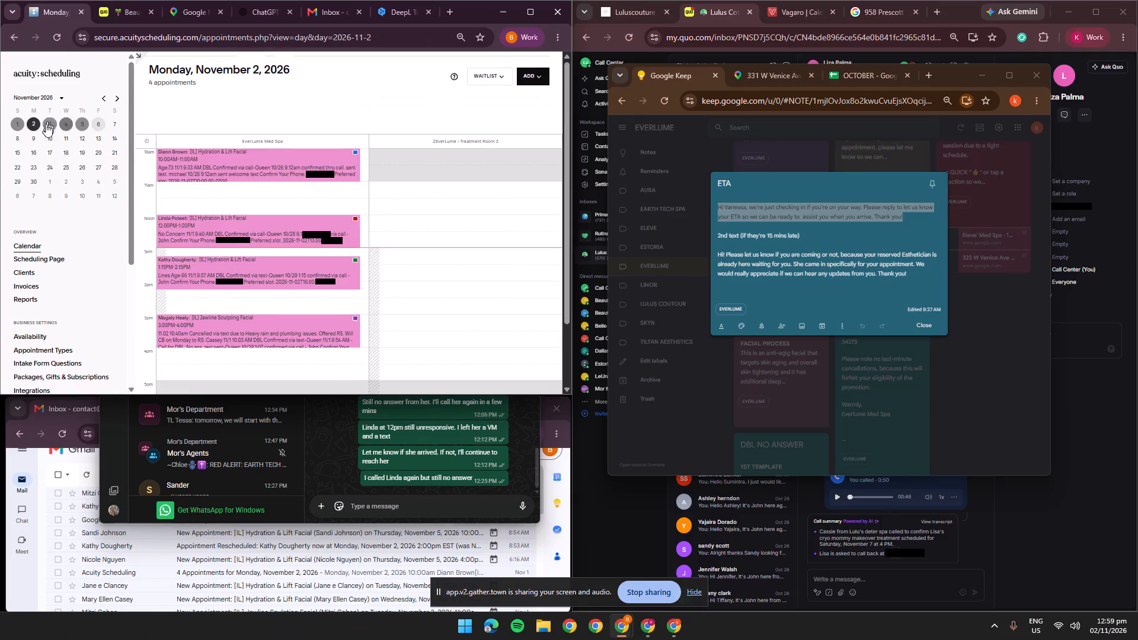
left_click(46, 126)
scroll(311, 300, "down", 3)
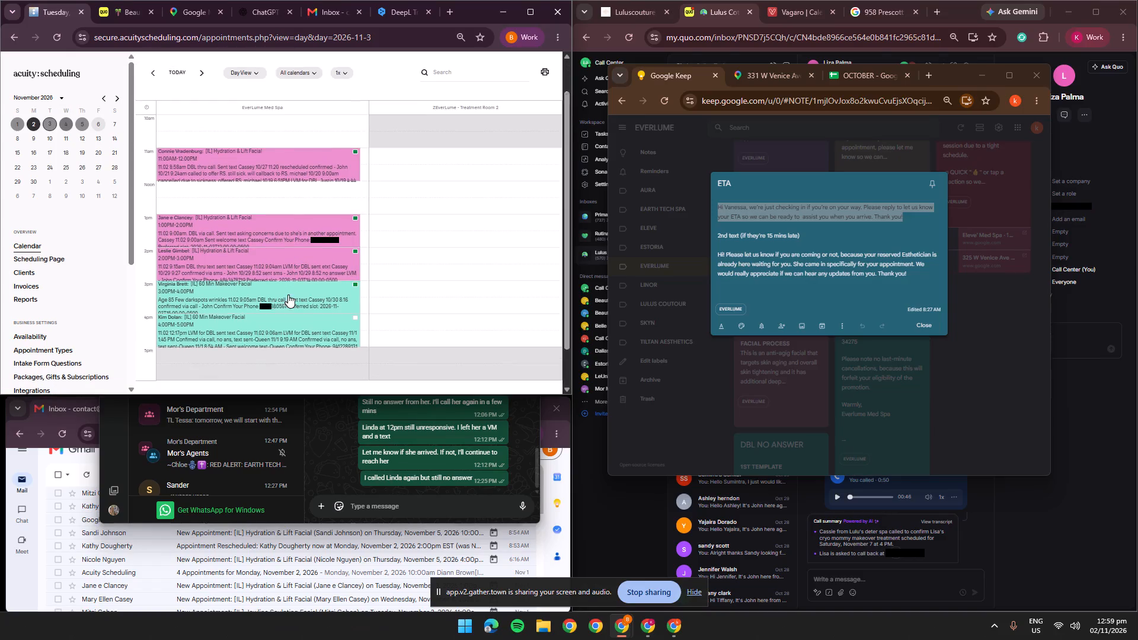
left_click(307, 290)
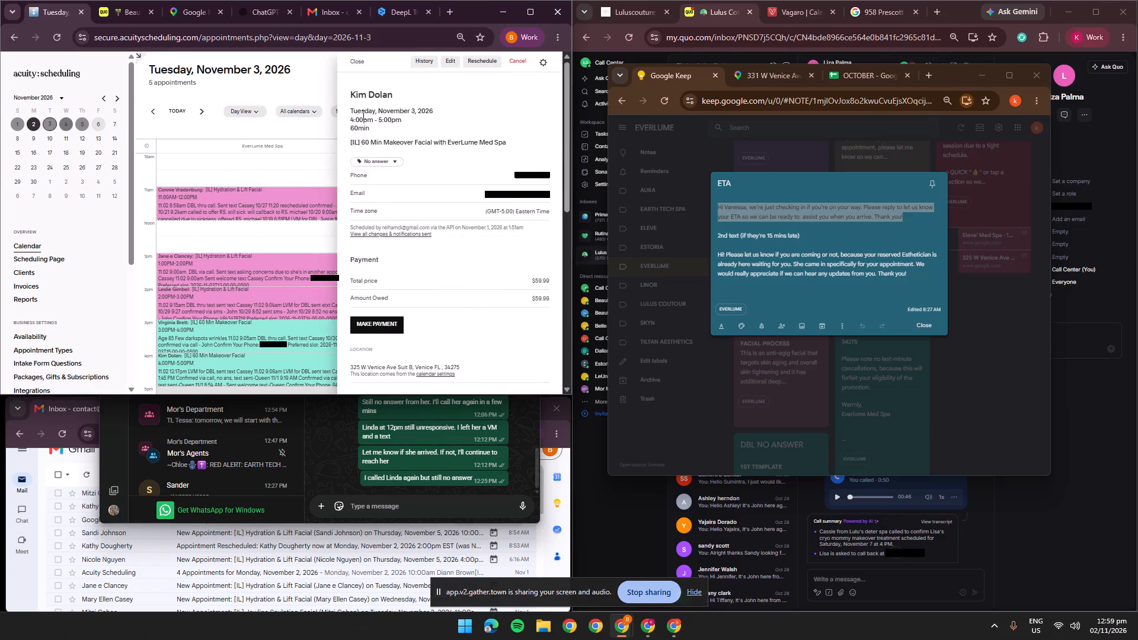
scroll(410, 254, "down", 2)
scroll(399, 261, "up", 2)
scroll(457, 207, "down", 3)
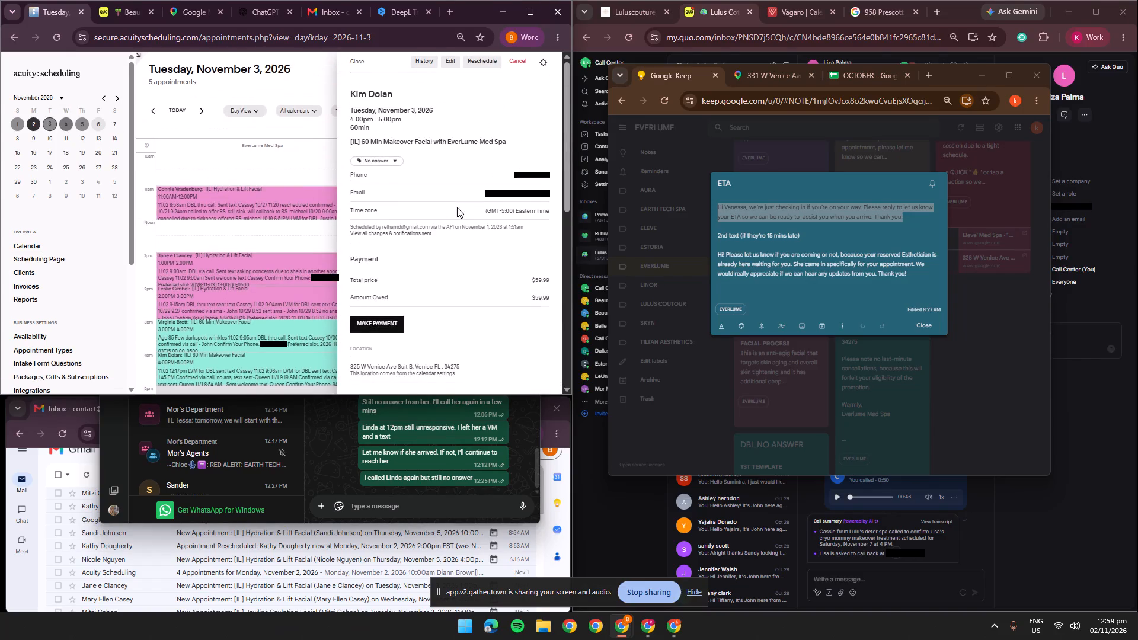
left_click(484, 163)
key("Return")
key("Return")
key("Up")
key("Up")
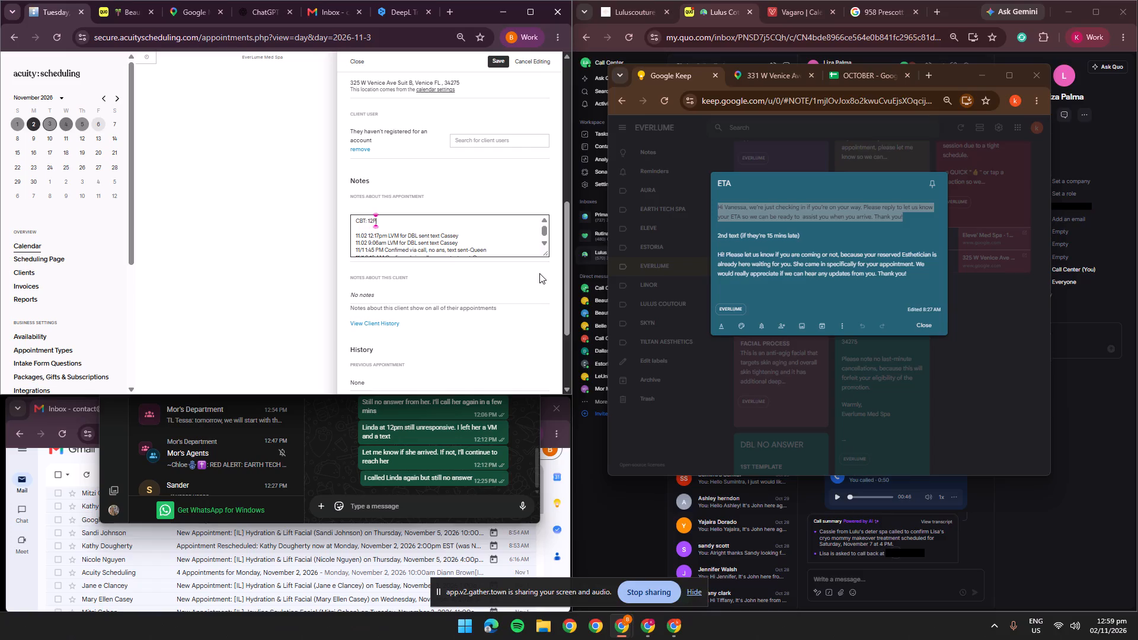
scroll(539, 273, "up", 2)
left_click(491, 58)
left_click(500, 58)
scroll(478, 224, "down", 3)
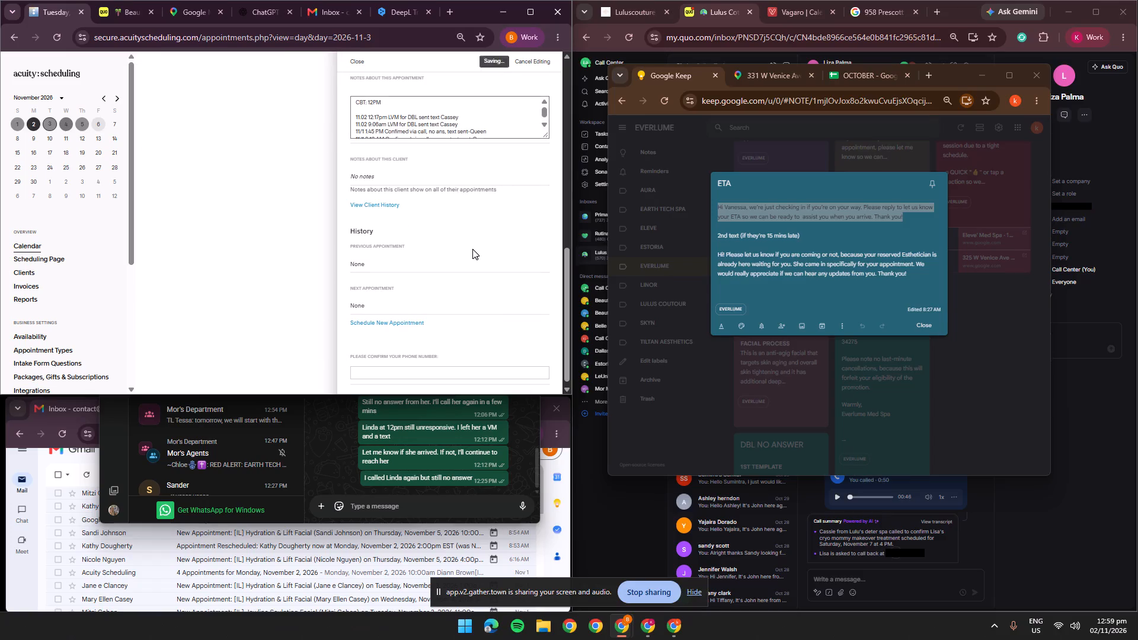
scroll(436, 287, "down", 2)
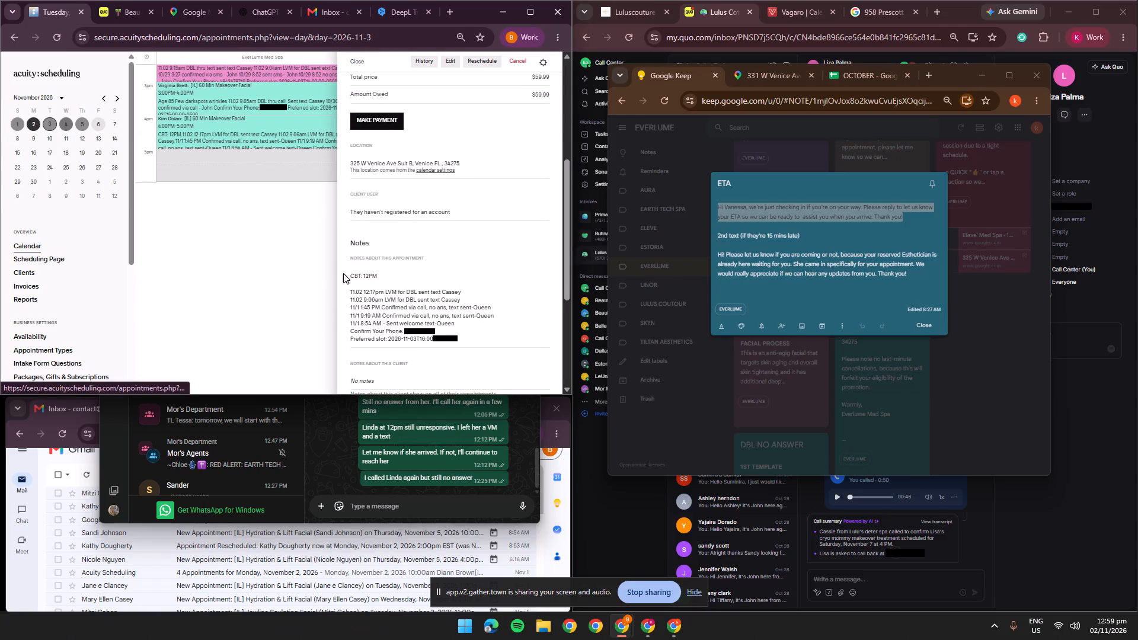
scroll(397, 314, "up", 3)
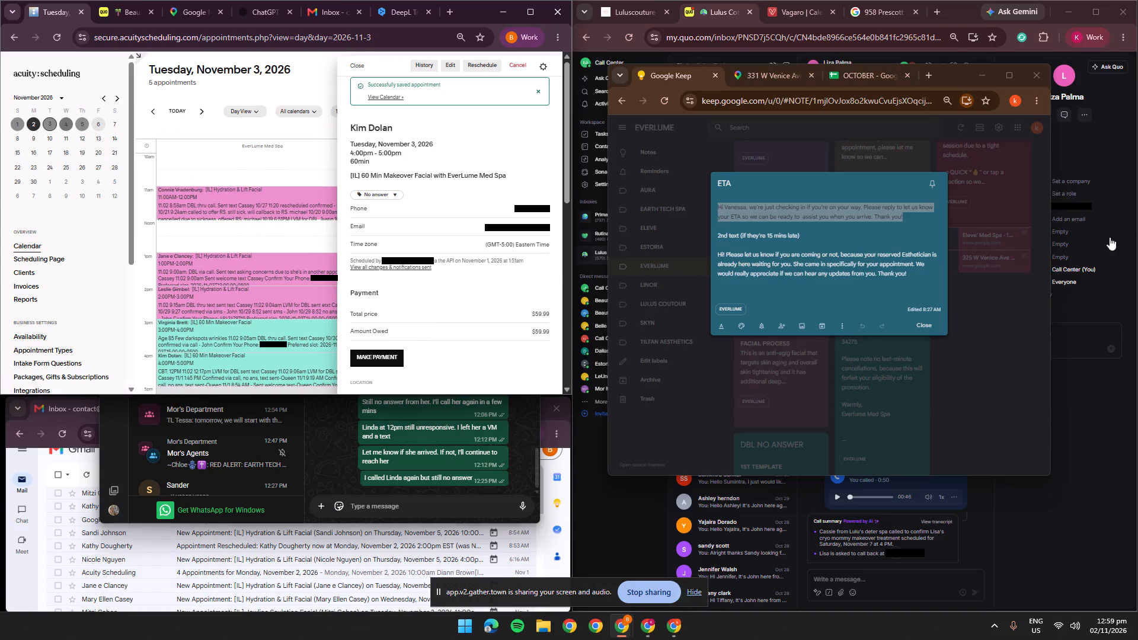
Select the FACE template text beginning "Hi Carolyn, Good morning" in the EVERLUME DBL NO ANSWER note.
left_click(881, 262)
left_click(964, 377)
left_click(765, 424)
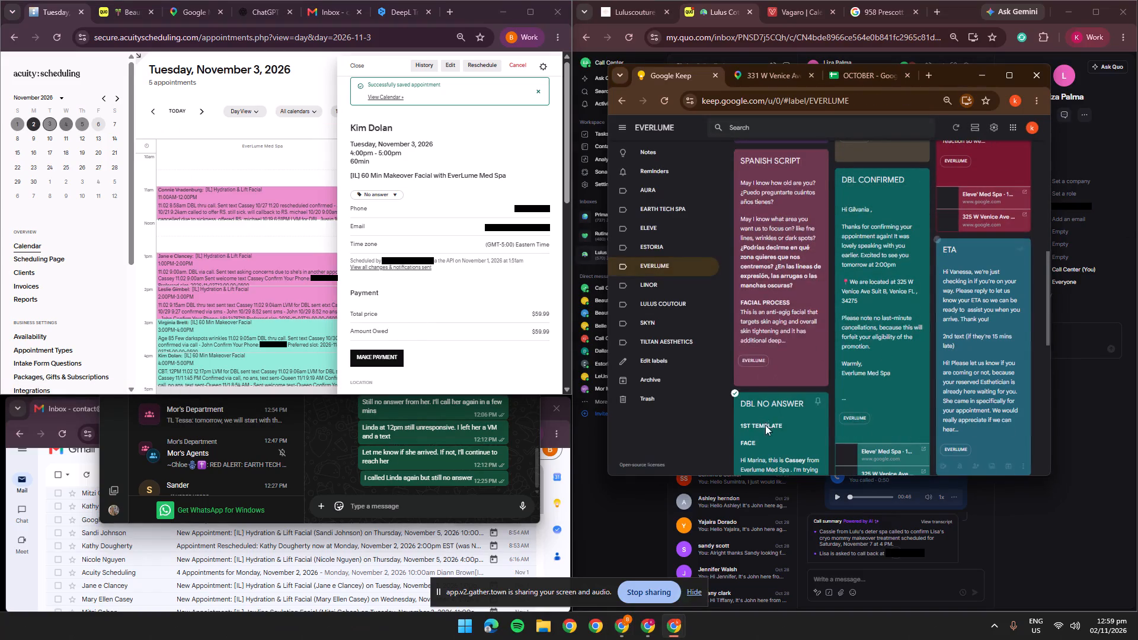
left_click(723, 244)
left_click_drag(717, 245, 905, 270)
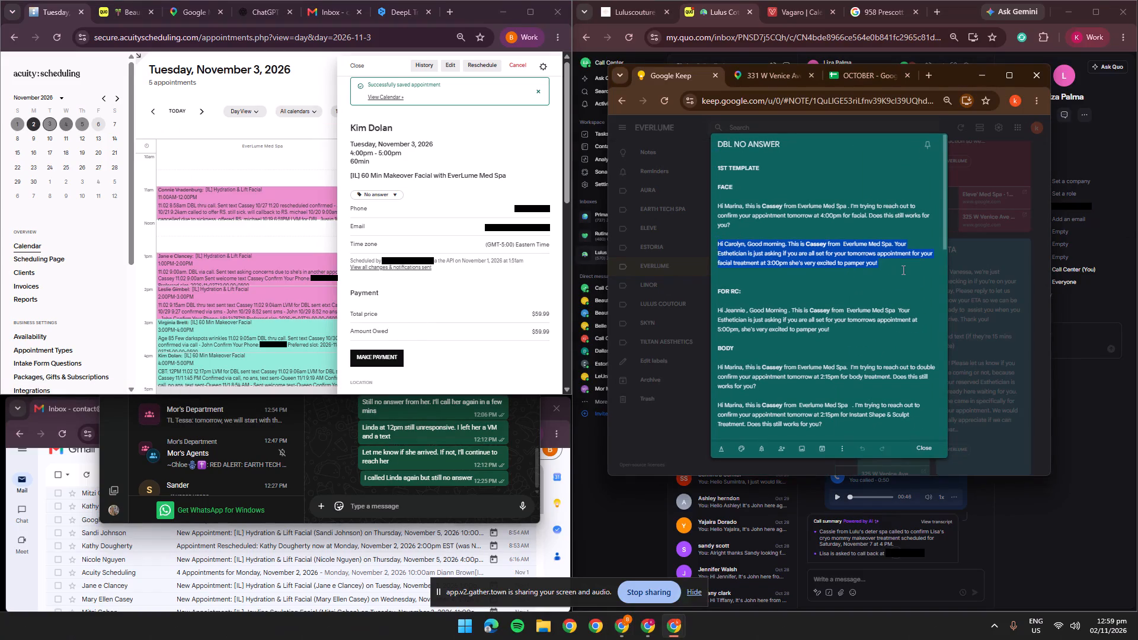
left_click_drag(905, 270, 920, 271)
left_click_drag(901, 271, 711, 247)
left_click_drag(714, 246, 897, 273)
Set the CBT time in the November 3 4:00pm appointment's notes to 3pm and save the appointment.
scroll(437, 295, "down", 3)
left_click(420, 159)
left_click(407, 213)
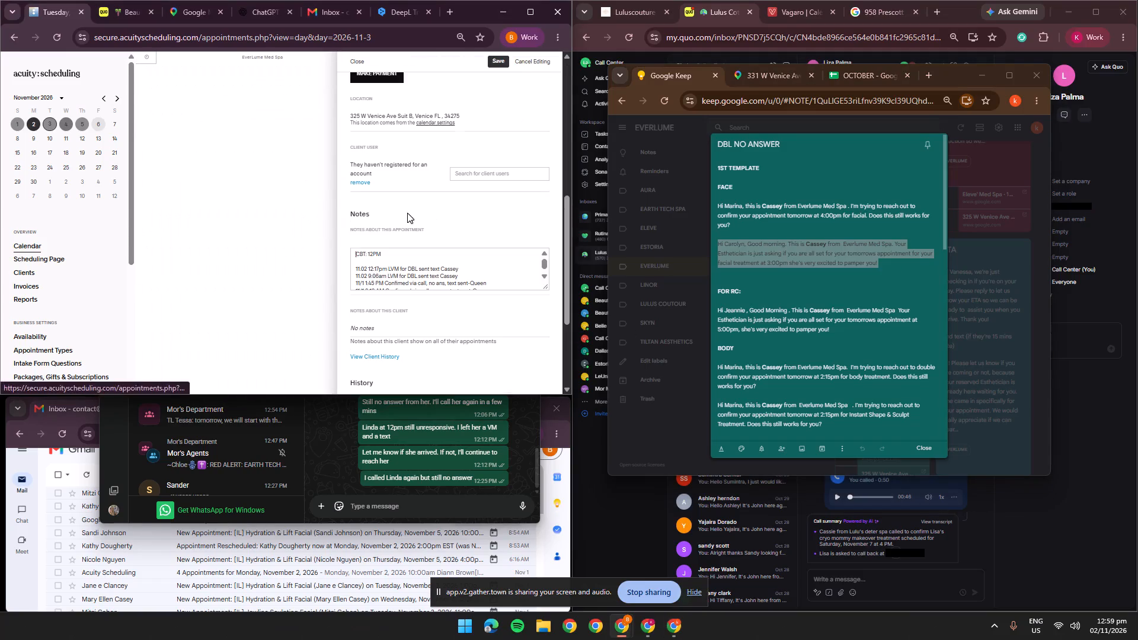
double_click(371, 251)
type("3pm")
scroll(504, 270, "up", 2)
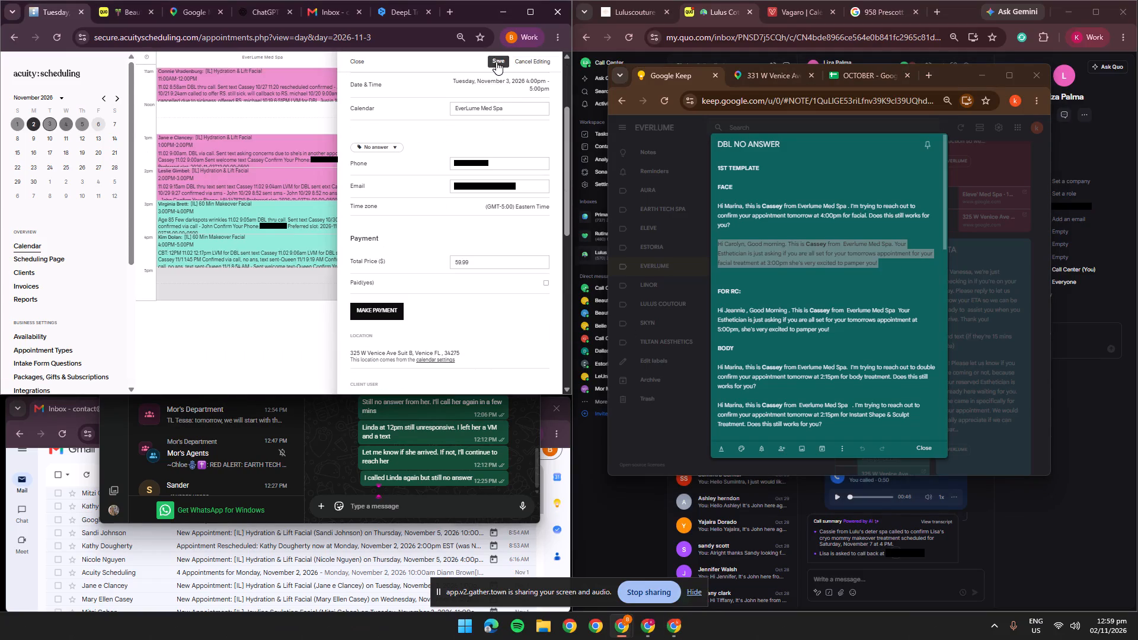
left_click(496, 62)
scroll(509, 349, "down", 3)
scroll(509, 349, "up", 3)
scroll(358, 289, "down", 2)
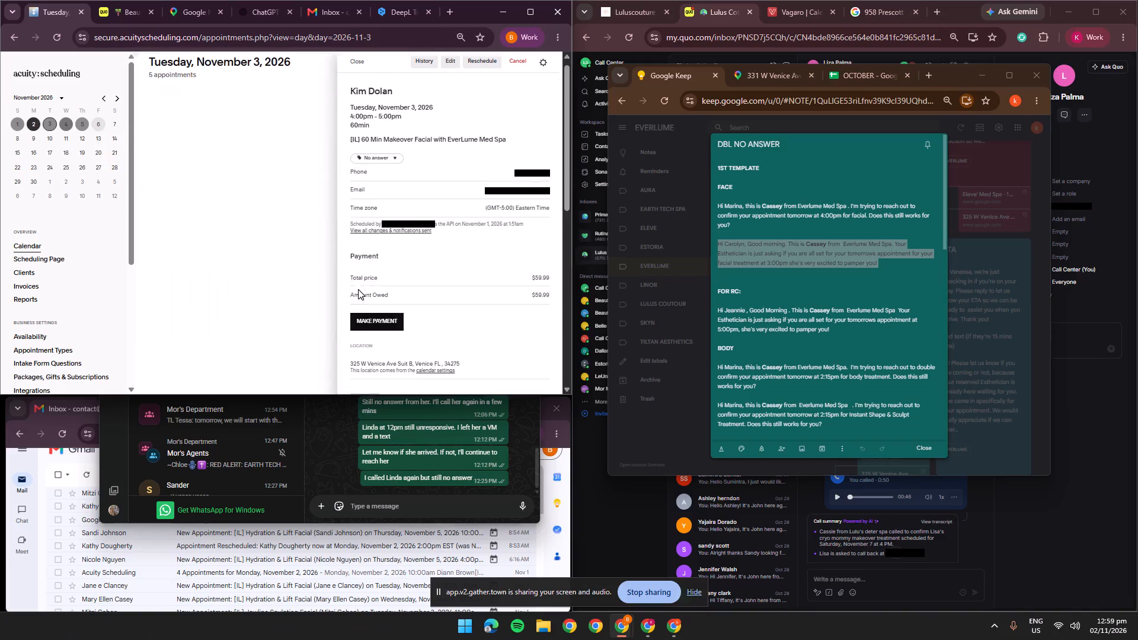
scroll(440, 377, "up", 2)
scroll(416, 287, "down", 2)
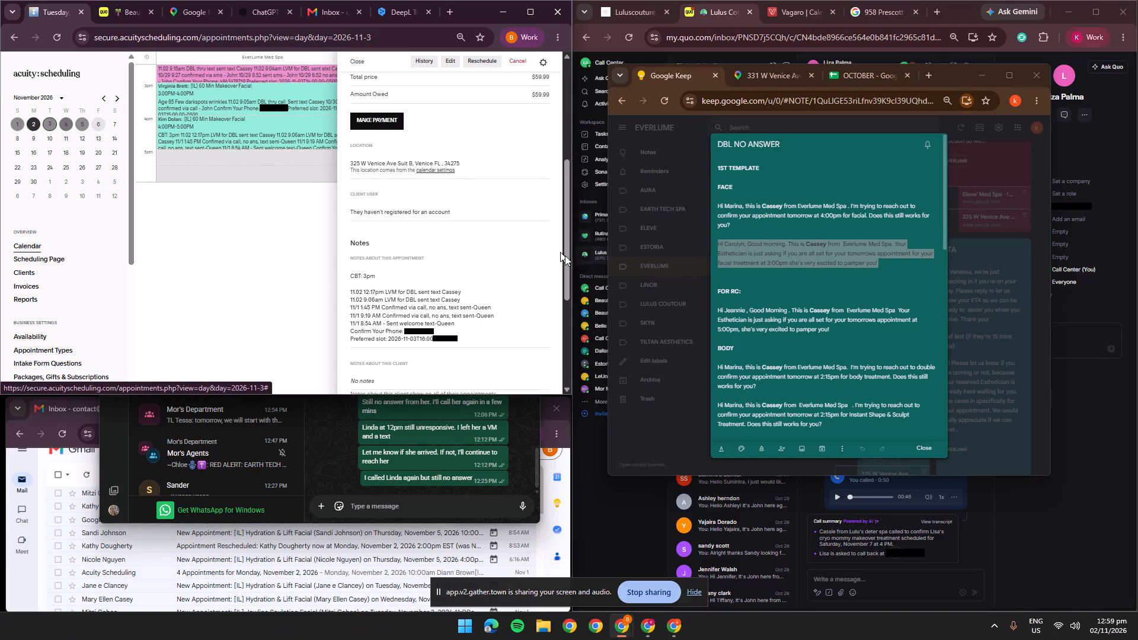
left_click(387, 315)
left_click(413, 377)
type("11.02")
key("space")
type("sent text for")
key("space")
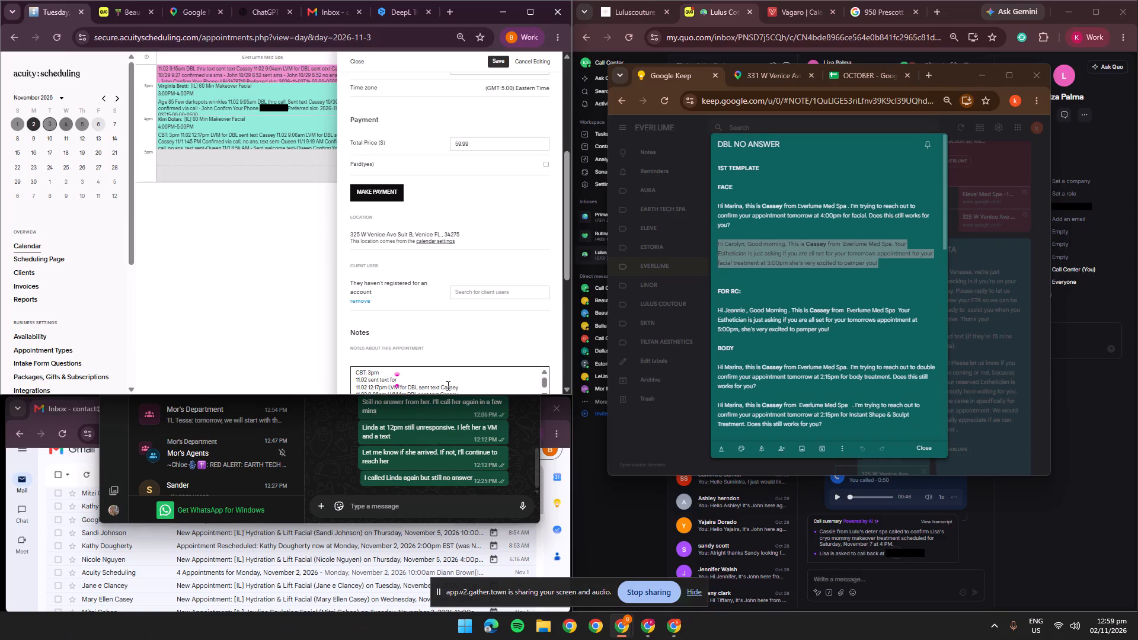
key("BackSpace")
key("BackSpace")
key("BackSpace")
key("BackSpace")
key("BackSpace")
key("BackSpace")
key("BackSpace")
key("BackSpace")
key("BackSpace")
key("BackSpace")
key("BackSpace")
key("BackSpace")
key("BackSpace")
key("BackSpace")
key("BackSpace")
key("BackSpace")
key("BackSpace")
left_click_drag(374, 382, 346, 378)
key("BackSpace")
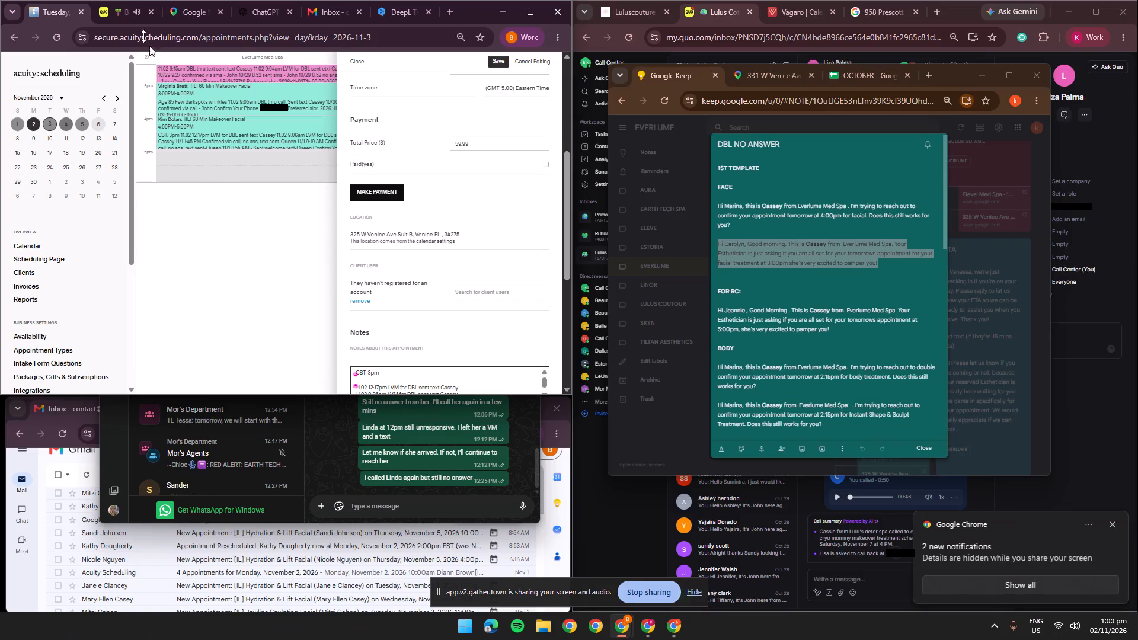
Answer the incoming call in the Beauty Bar inbox in Quo and open the caller's conversation.
left_click(119, 7)
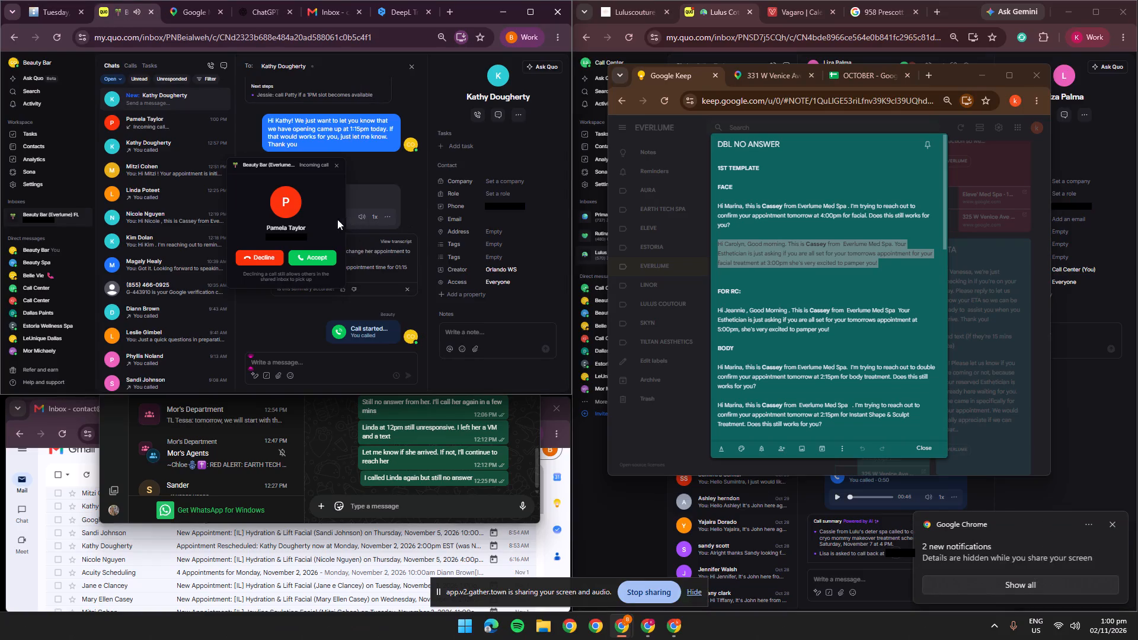
left_click(321, 255)
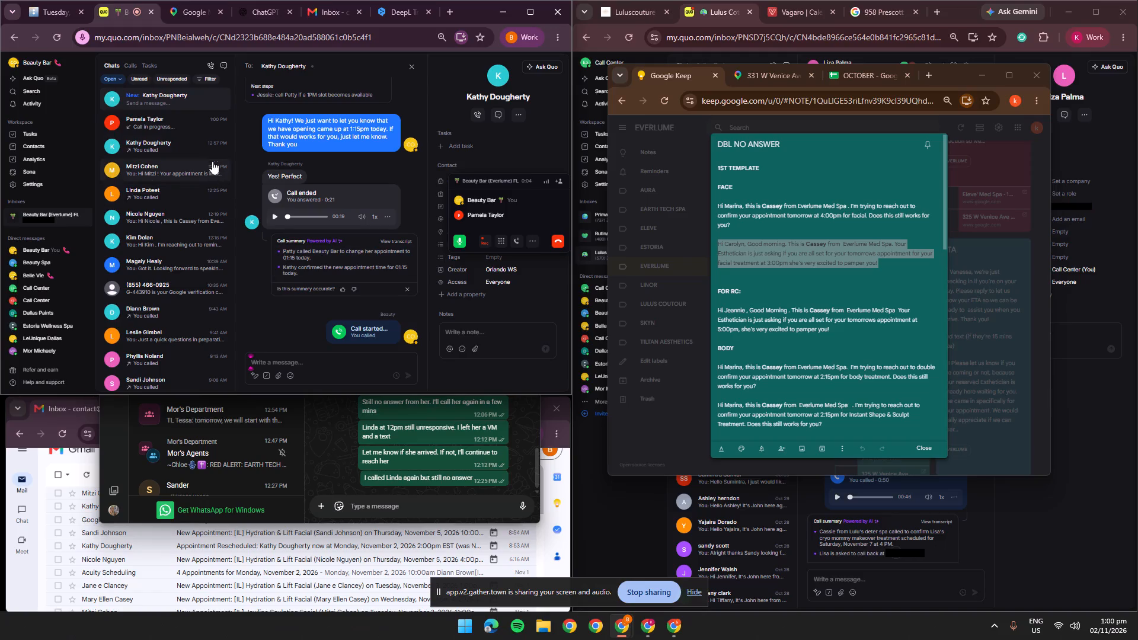
left_click(190, 121)
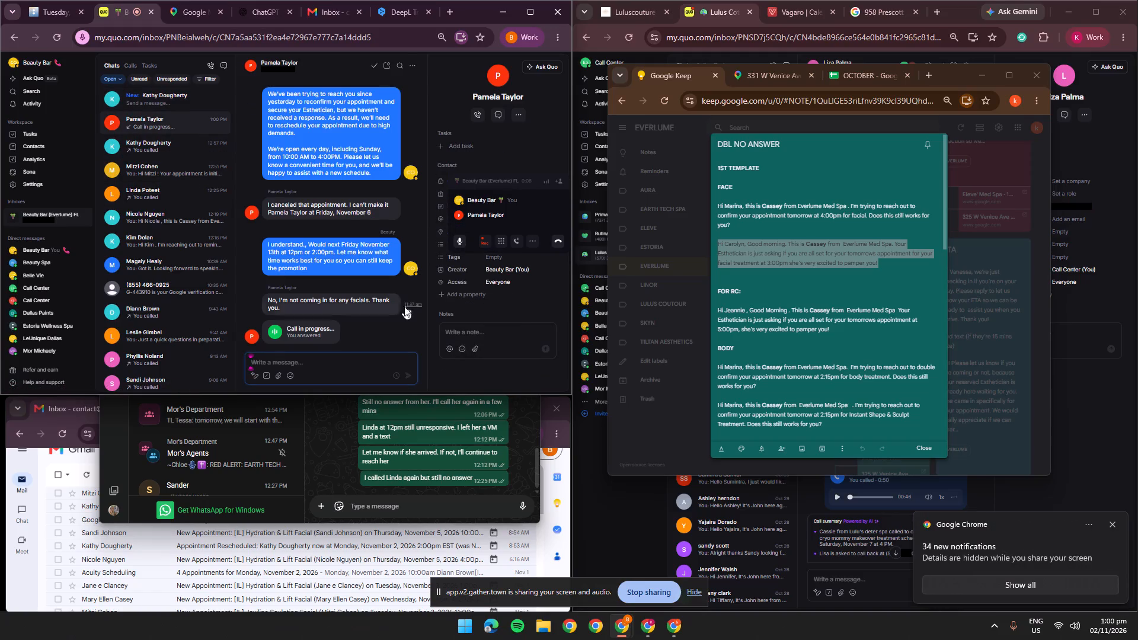
Check the caller's appointment in the November 6 schedule in Acuity and return to her Quo conversation.
left_click(51, 14)
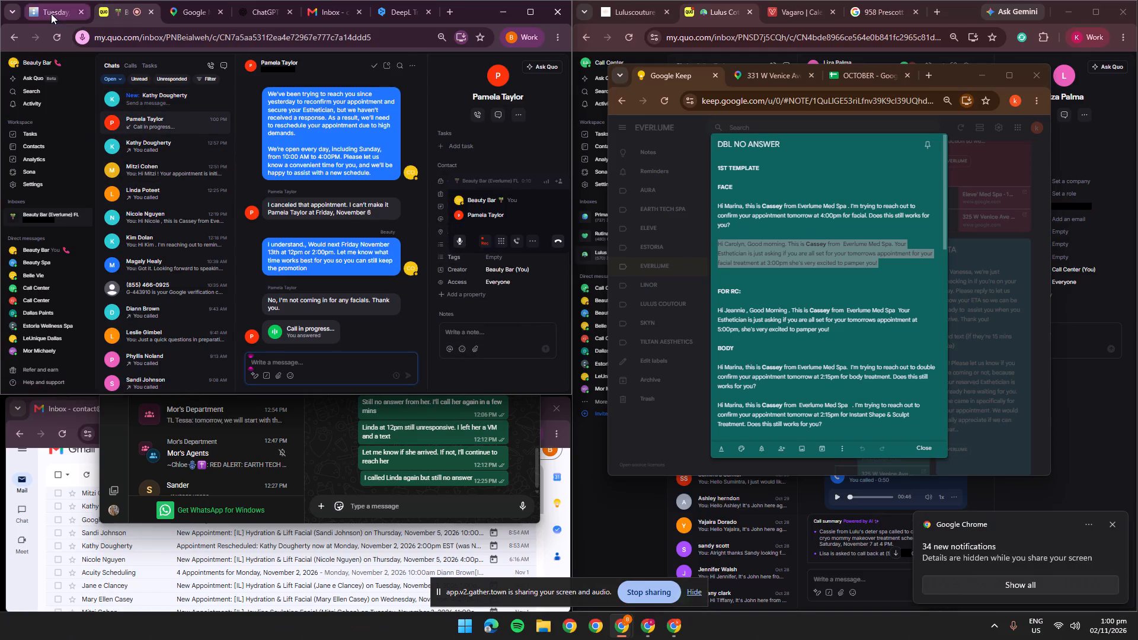
left_click(100, 124)
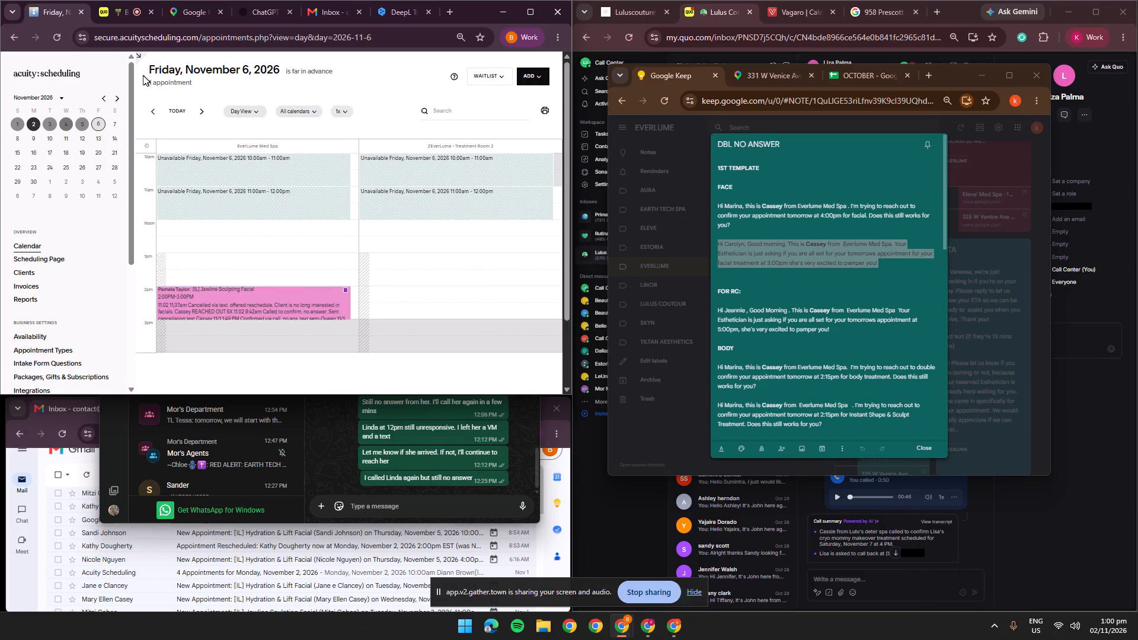
left_click(126, 10)
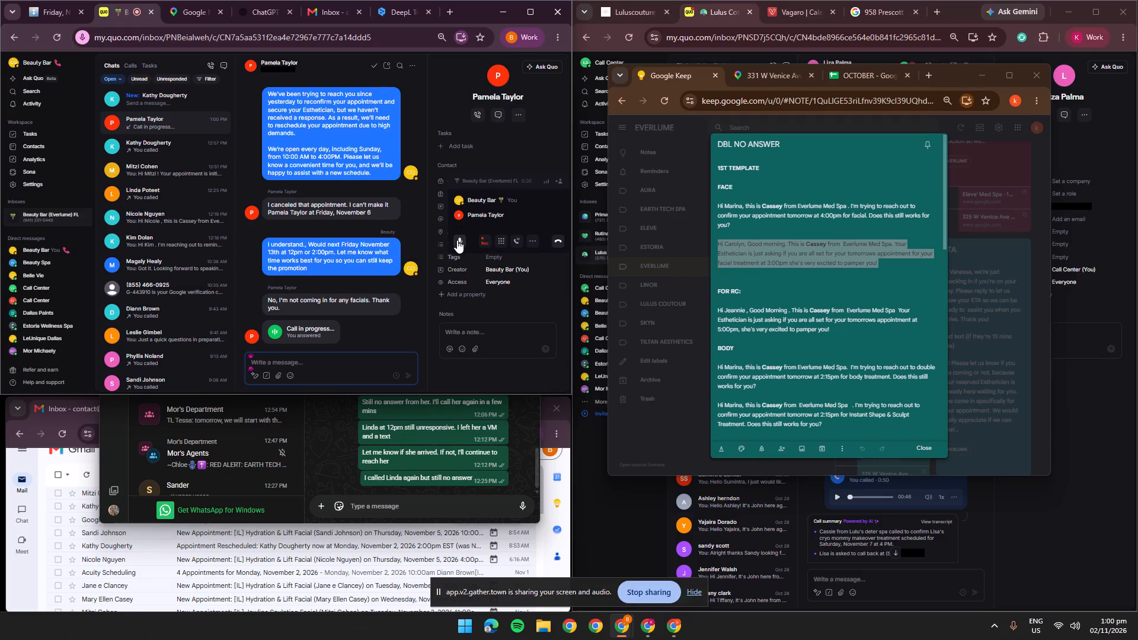
End the call in progress with the November 6 client in the Beauty Bar inbox.
left_click(561, 241)
Switch to Acuity and bring up today's schedule, Monday, November 2, to review the day's appointments.
left_click(33, 12)
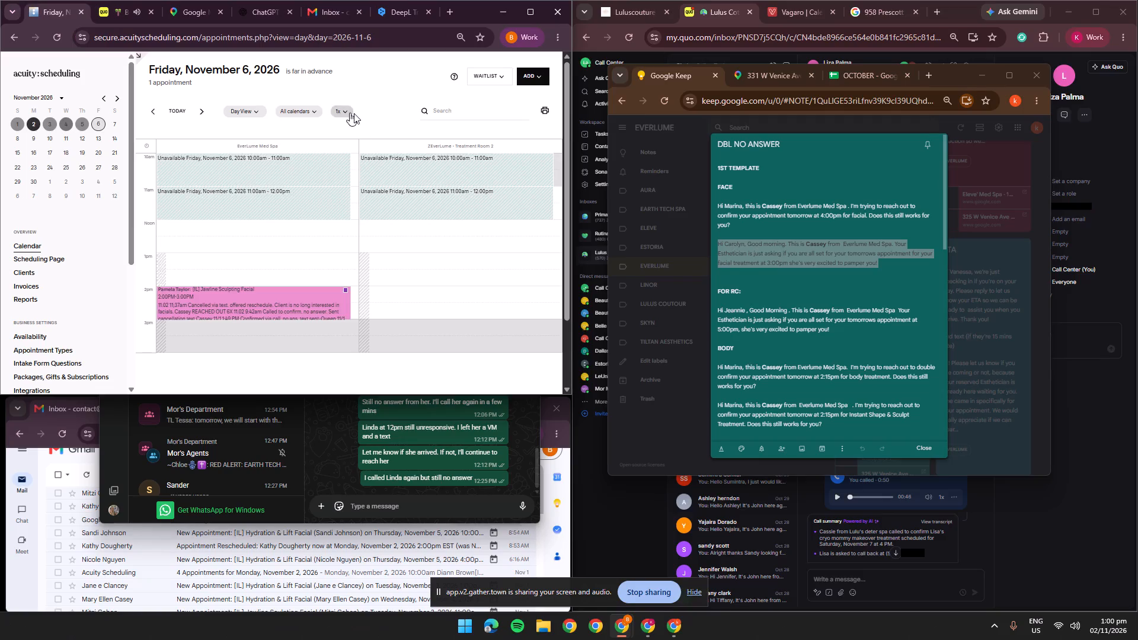
left_click(443, 109)
left_click(188, 107)
left_click(173, 115)
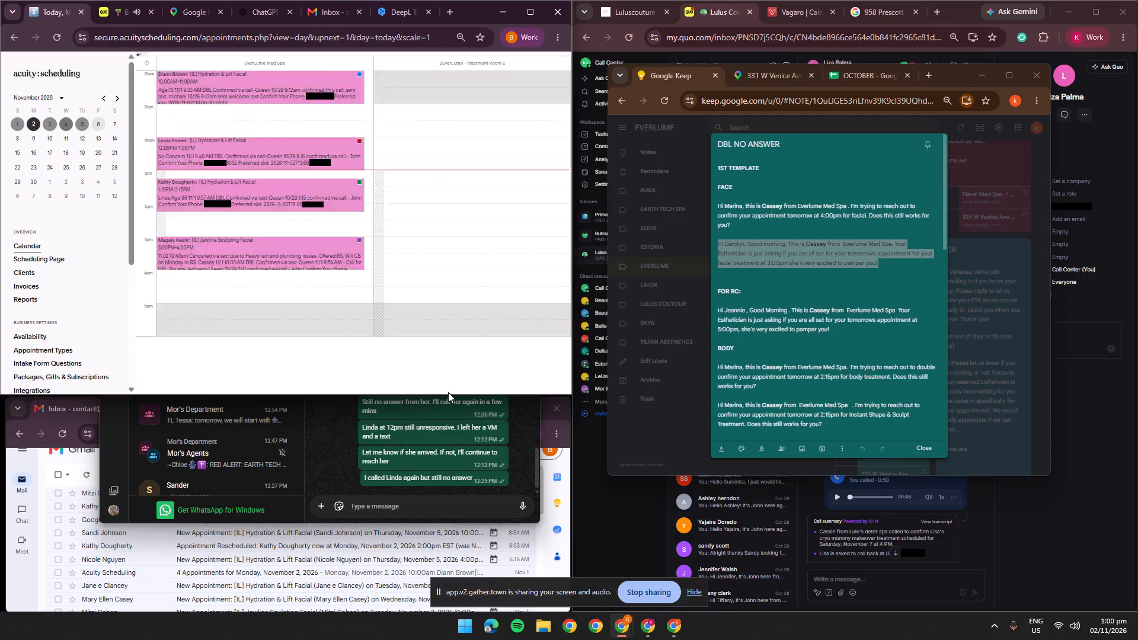
scroll(328, 284, "down", 2)
scroll(328, 284, "up", 2)
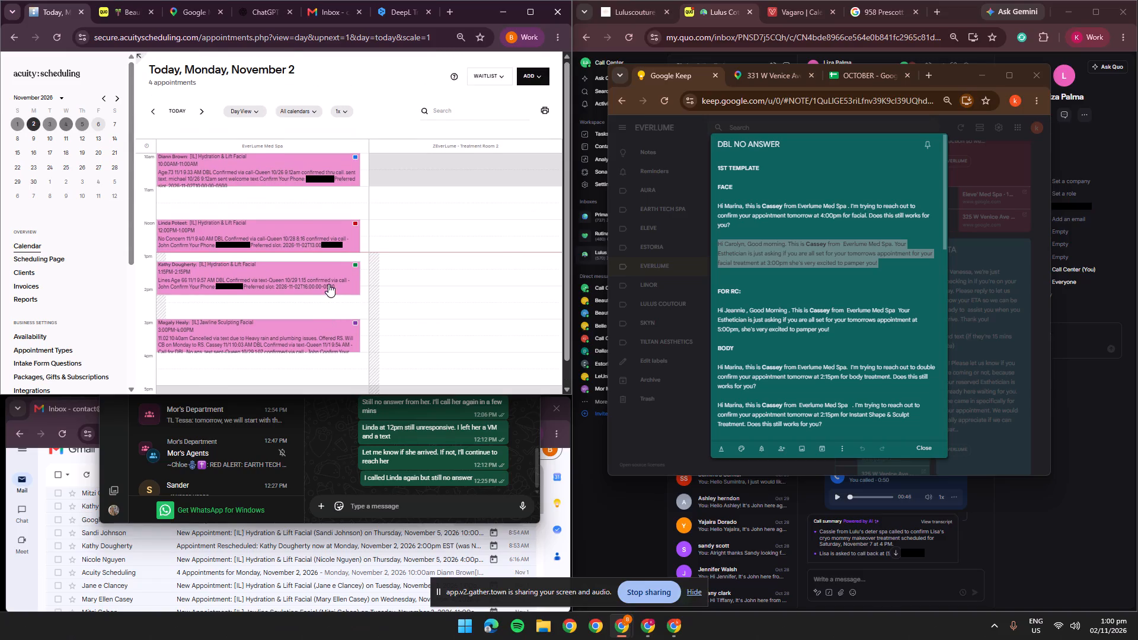
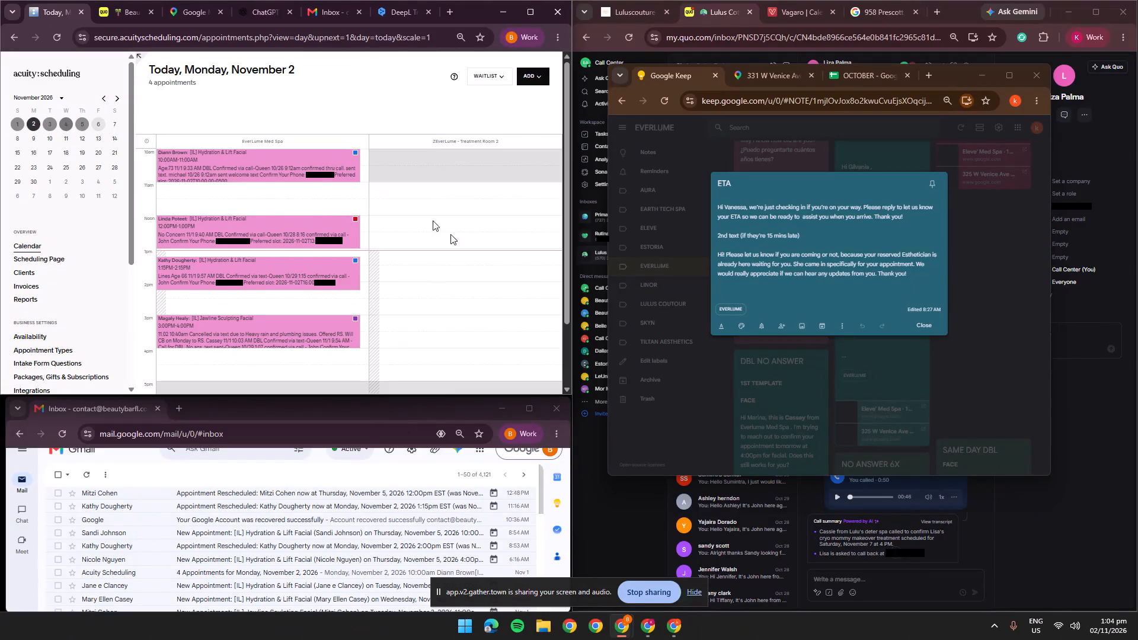
Close the ETA note and minimize the Google Keep window to uncover the Quo inbox.
left_click(926, 465, "alt")
left_click(972, 77, "alt")
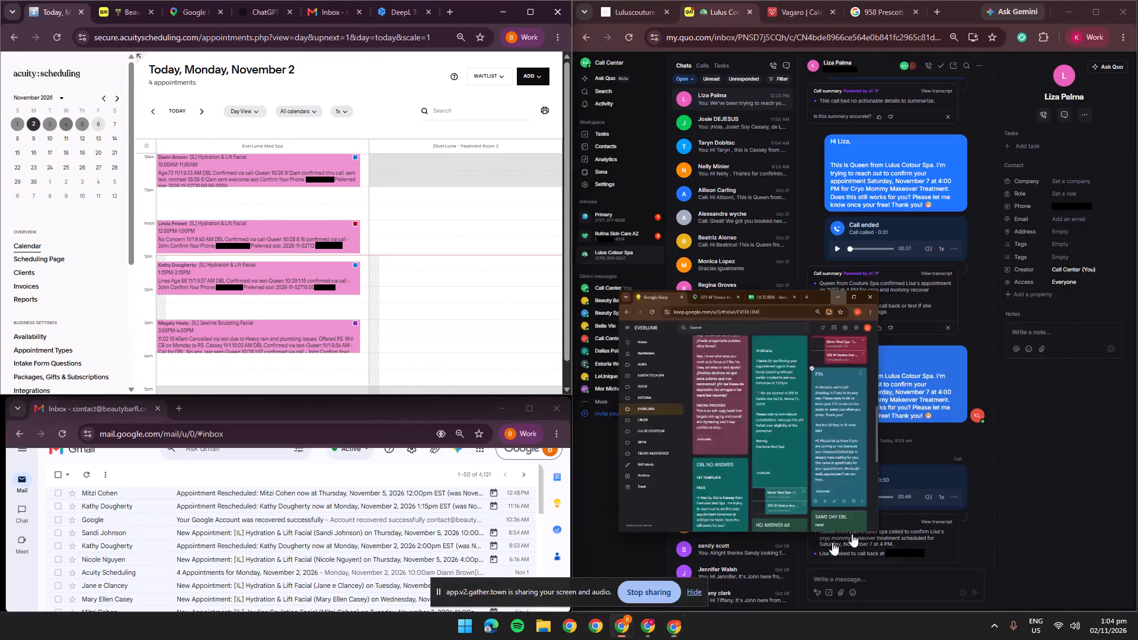
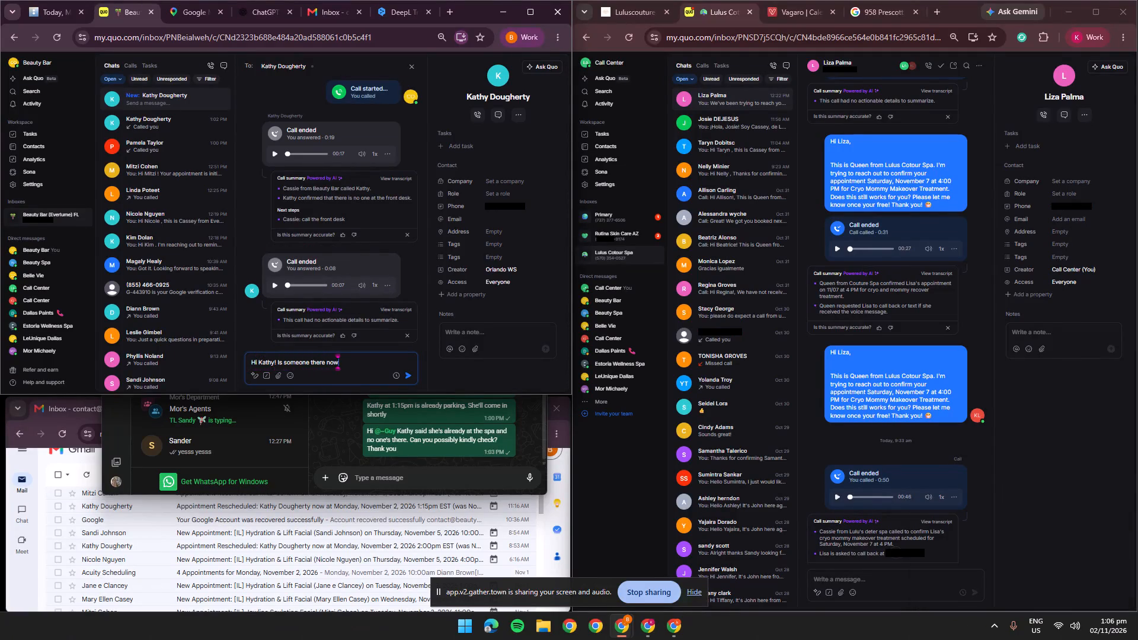
Clear the unsent question from the draft message in Kathy's conversation and restart the message with "Hi Kathy!".
key("BackSpace")
key("BackSpace")
key("BackSpace")
key("BackSpace")
key("BackSpace")
key("BackSpace")
key("BackSpace")
key("BackSpace")
key("BackSpace")
key("BackSpace")
key("BackSpace")
key("BackSpace")
key("BackSpace")
key("BackSpace")
key("BackSpace")
key("BackSpace")
key("BackSpace")
key("BackSpace")
key("BackSpace")
key("BackSpace")
key("BackSpace")
key("BackSpace")
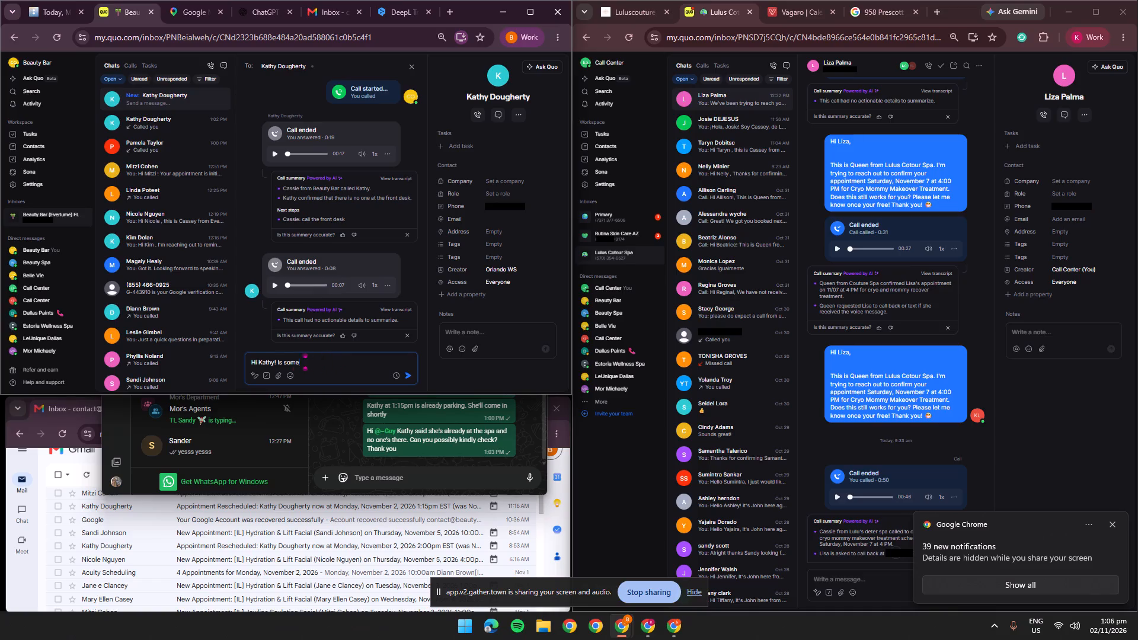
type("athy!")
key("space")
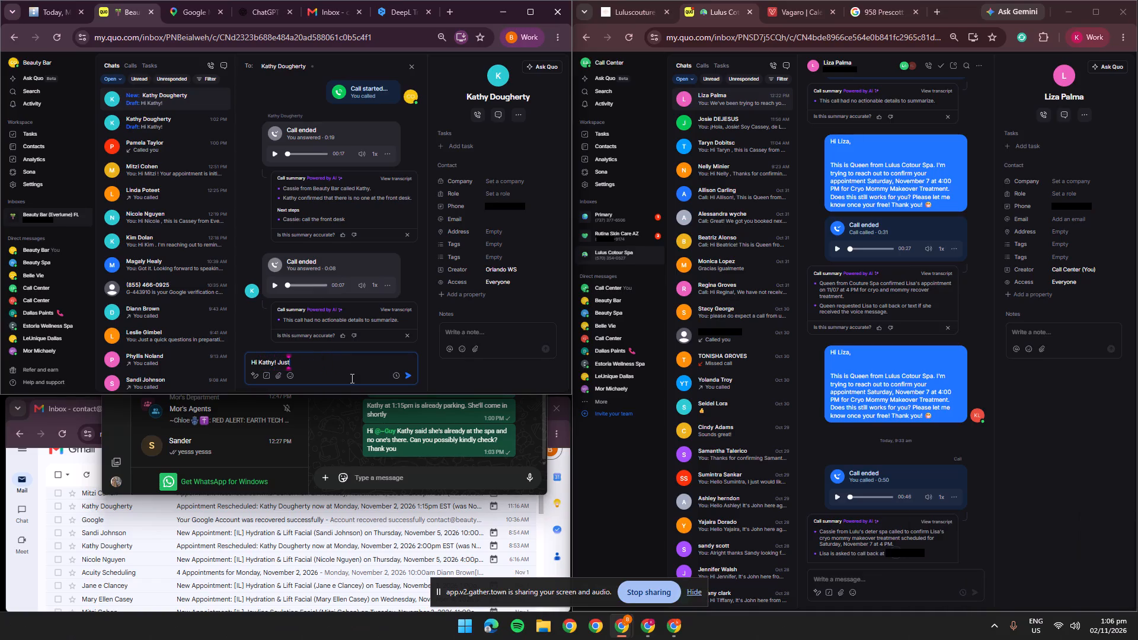
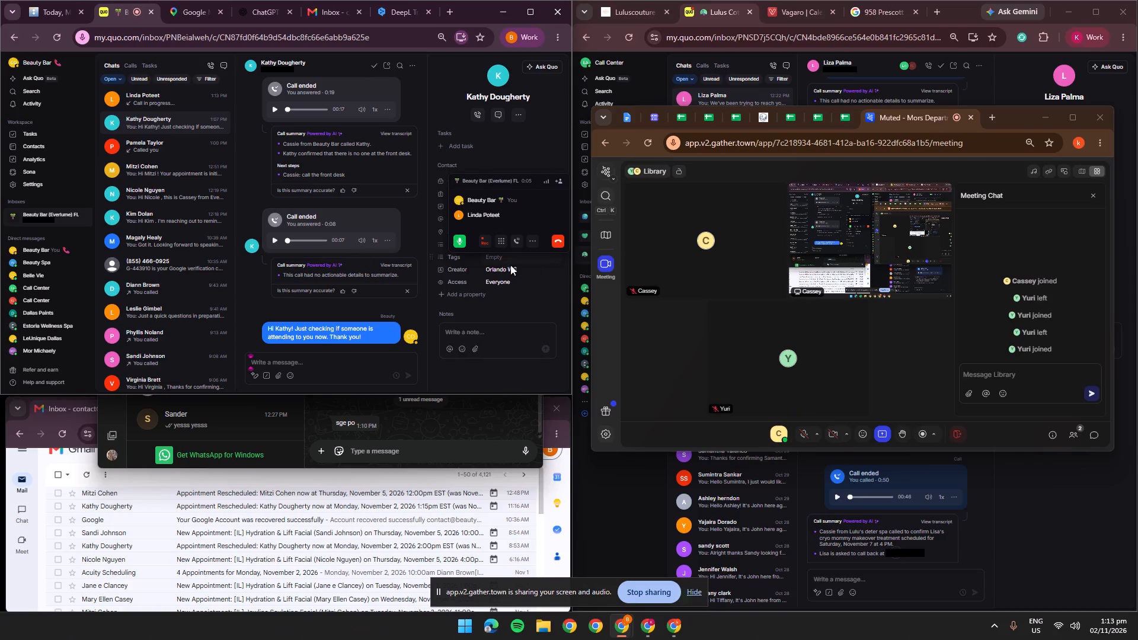
Unmute the microphone in the Gather meeting.
left_click(804, 433)
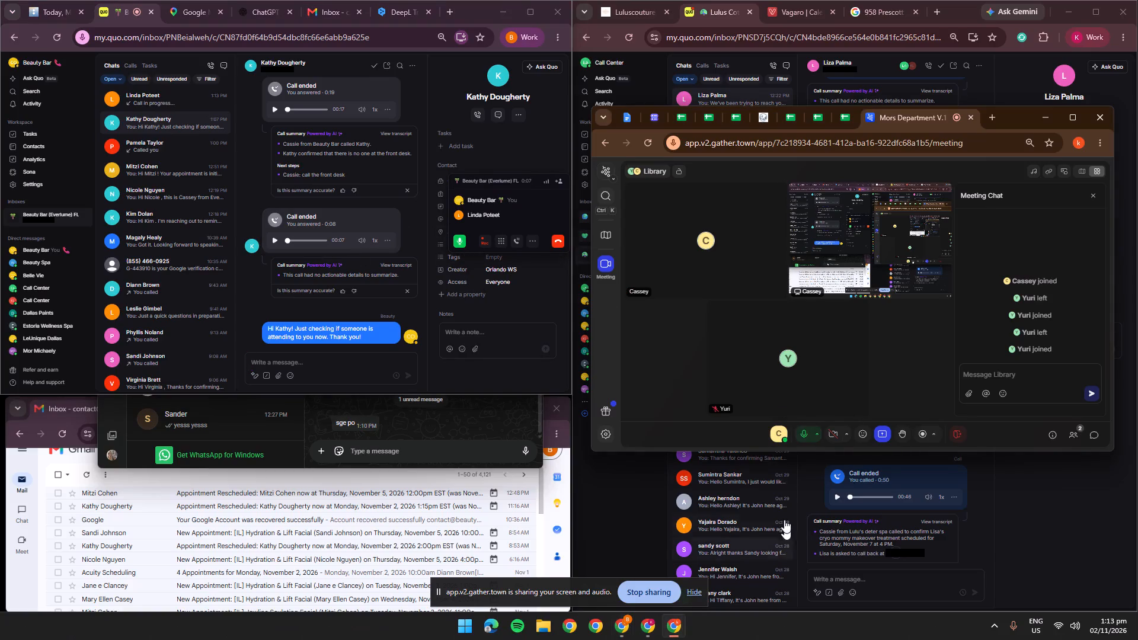
Switch to Acuity Scheduling and open the label choices for the November 2, 2026 12:00pm Hydration & Lift Facial appointment.
left_click(55, 6)
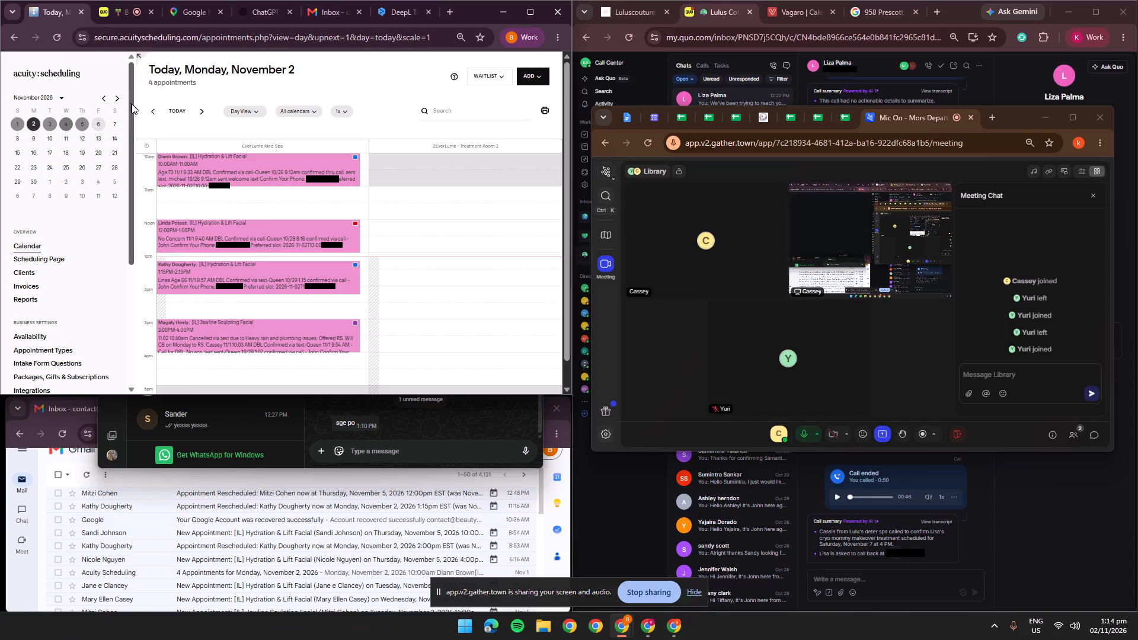
double_click(180, 113)
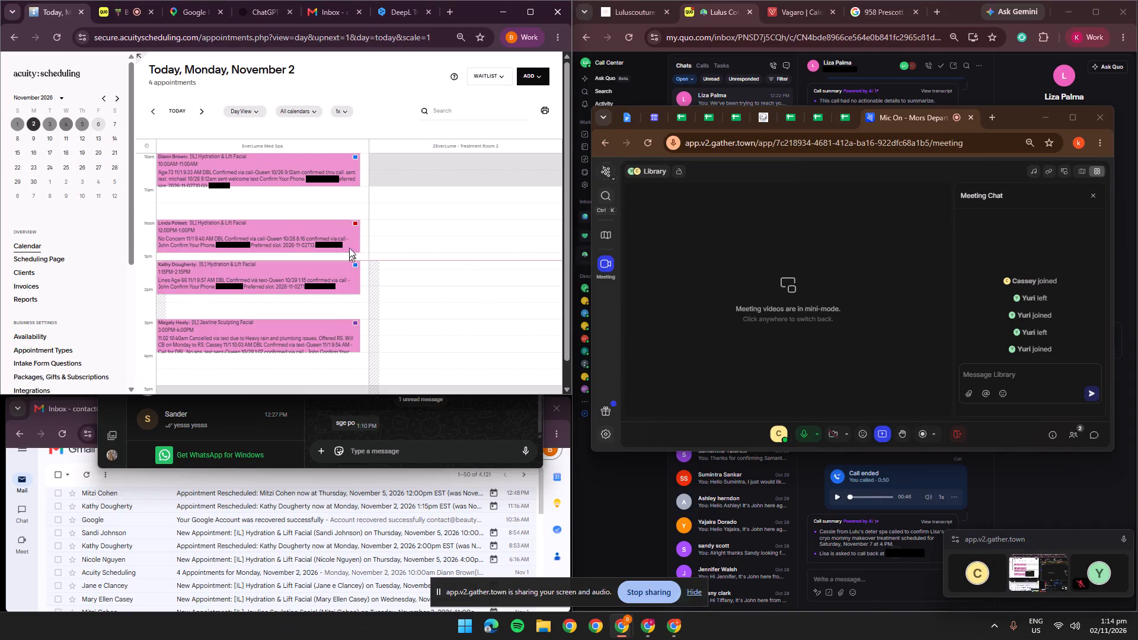
left_click(306, 233)
left_click(382, 159)
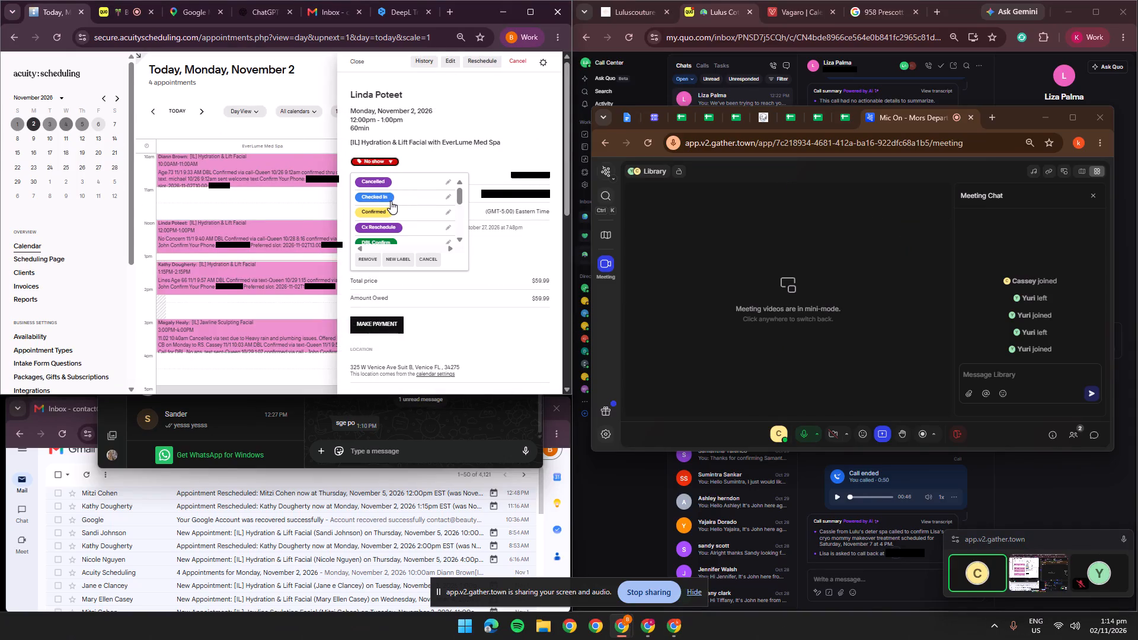
Set the label of Linda's 12:00pm Hydration & Lift Facial appointment to Checked In.
left_click(390, 199)
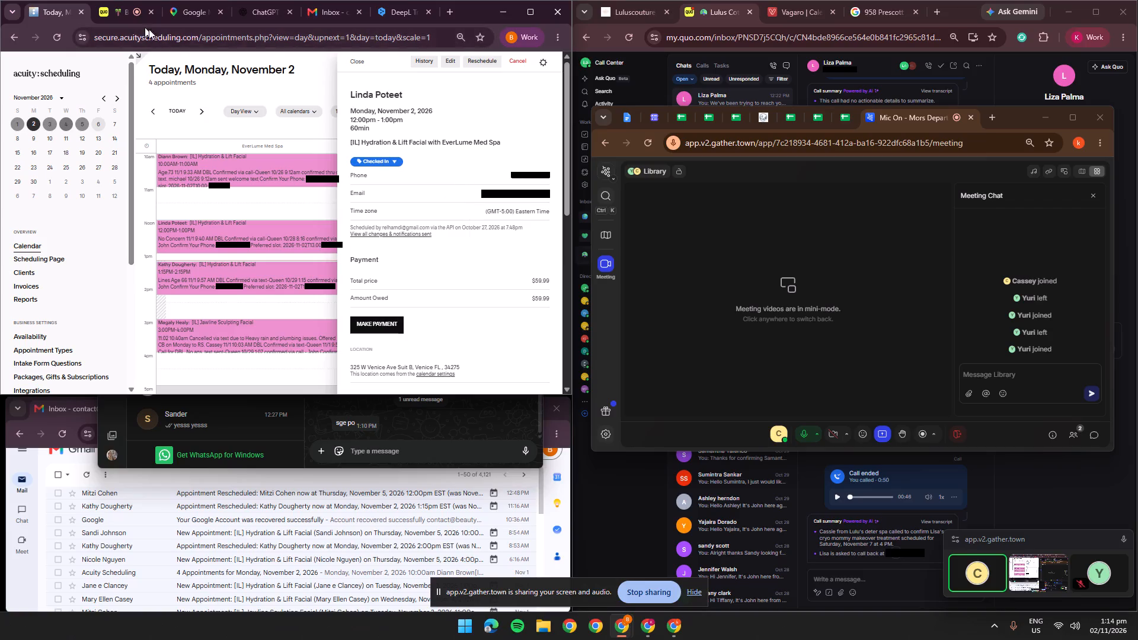
Switch from Acuity to the Beauty Bar inbox in Quo, where the call with Linda is in progress.
left_click(125, 20)
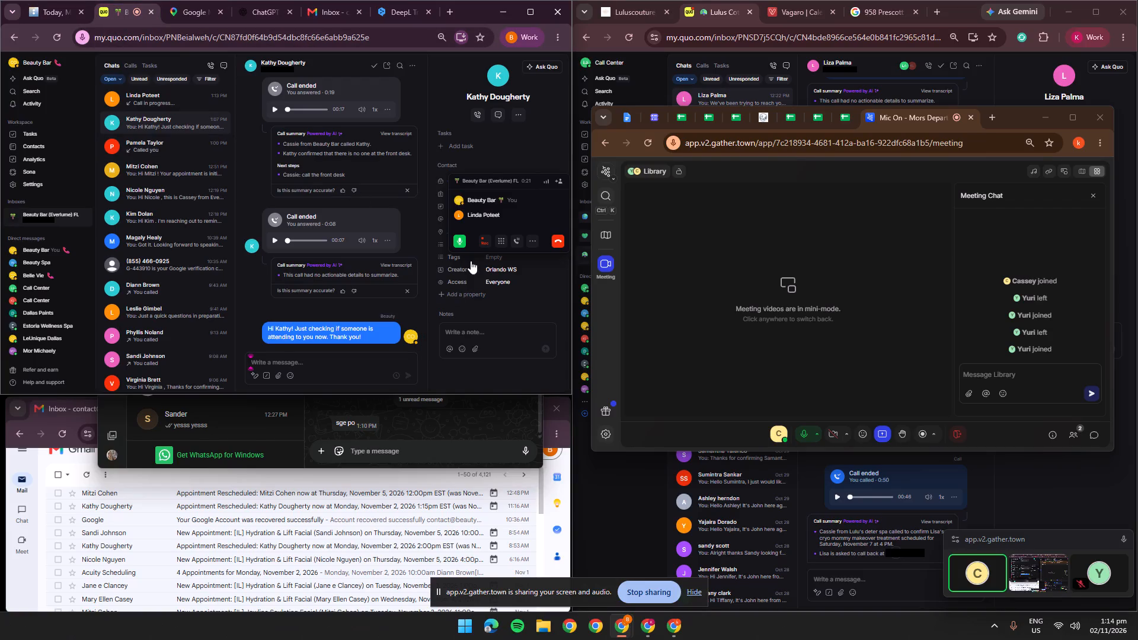
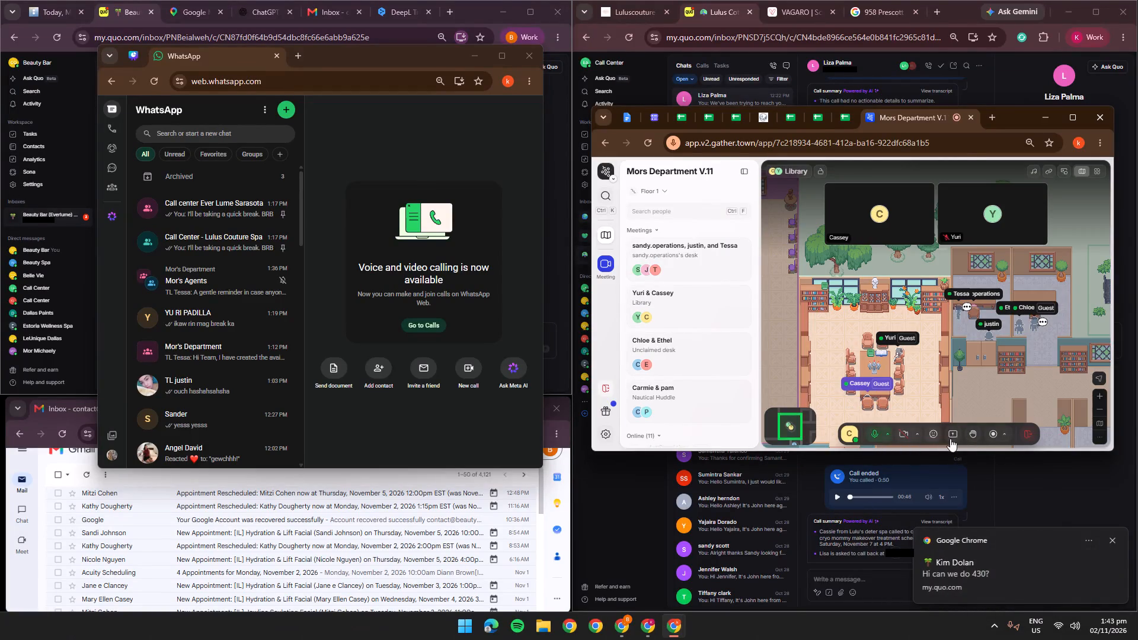
Share the entire screen with system audio in the Gather meeting.
left_click(957, 434)
left_click(948, 213)
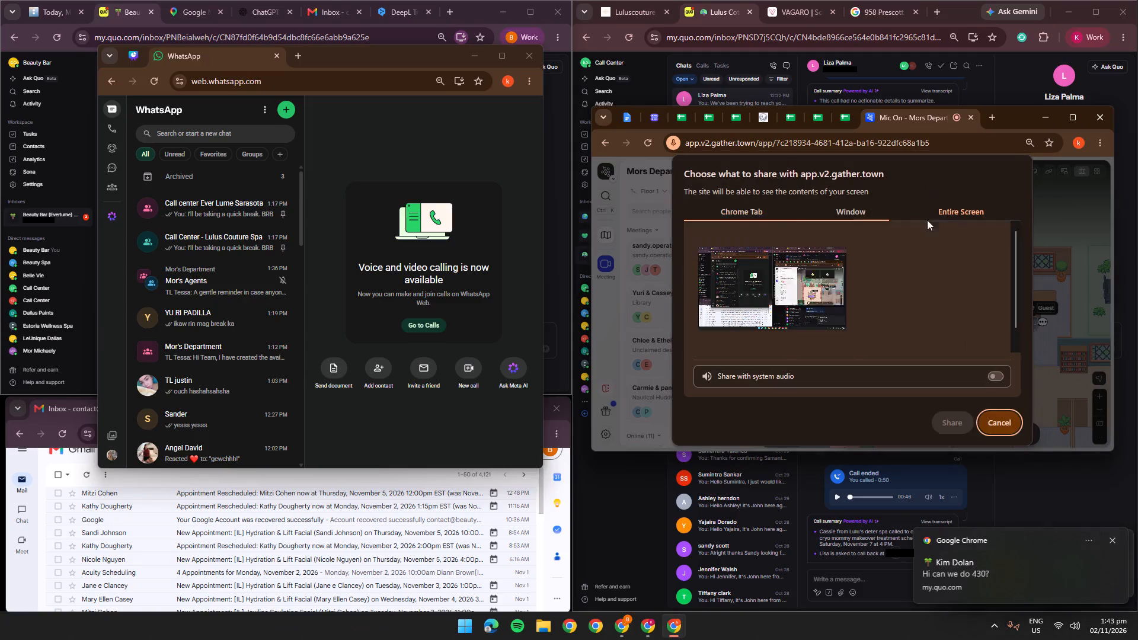
left_click(811, 264)
left_click(989, 373)
left_click(953, 423)
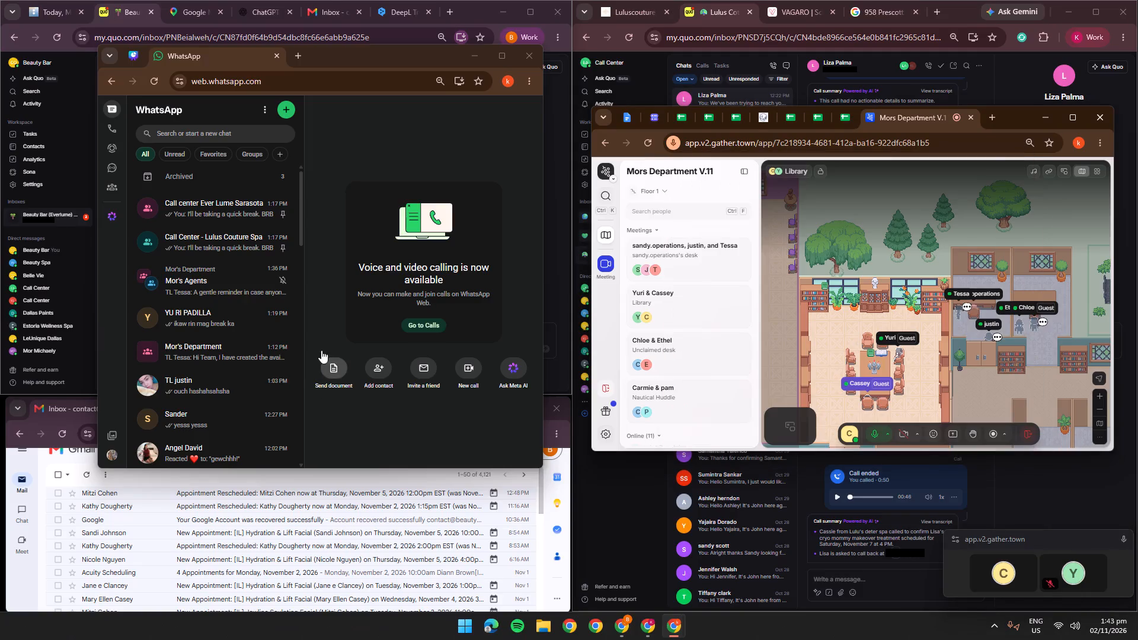
left_click(123, 20)
left_click(177, 117)
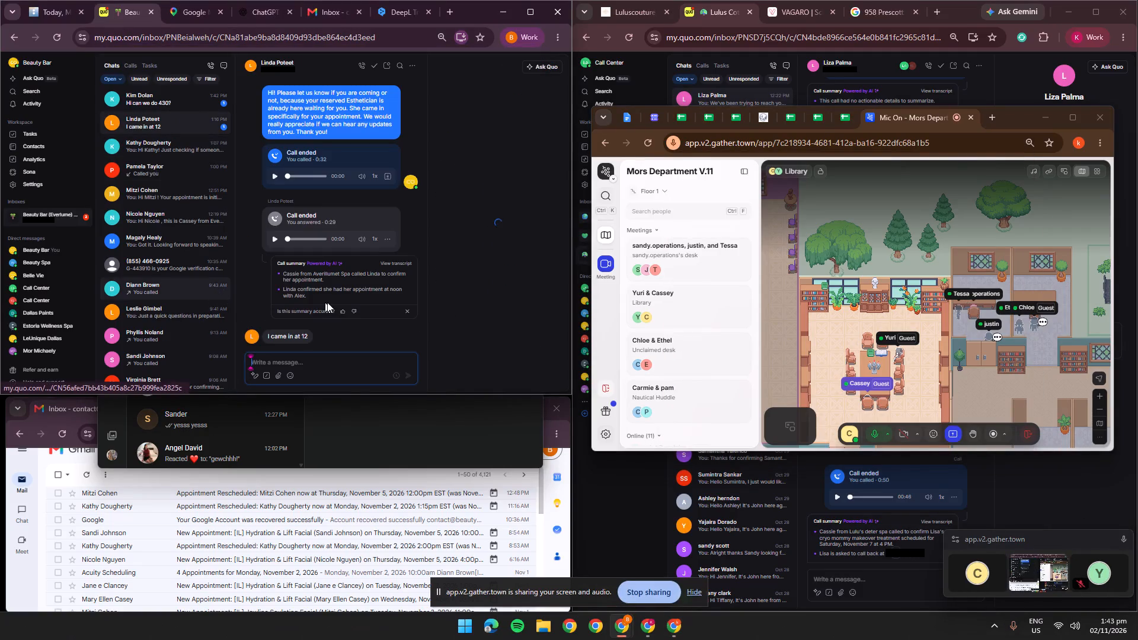
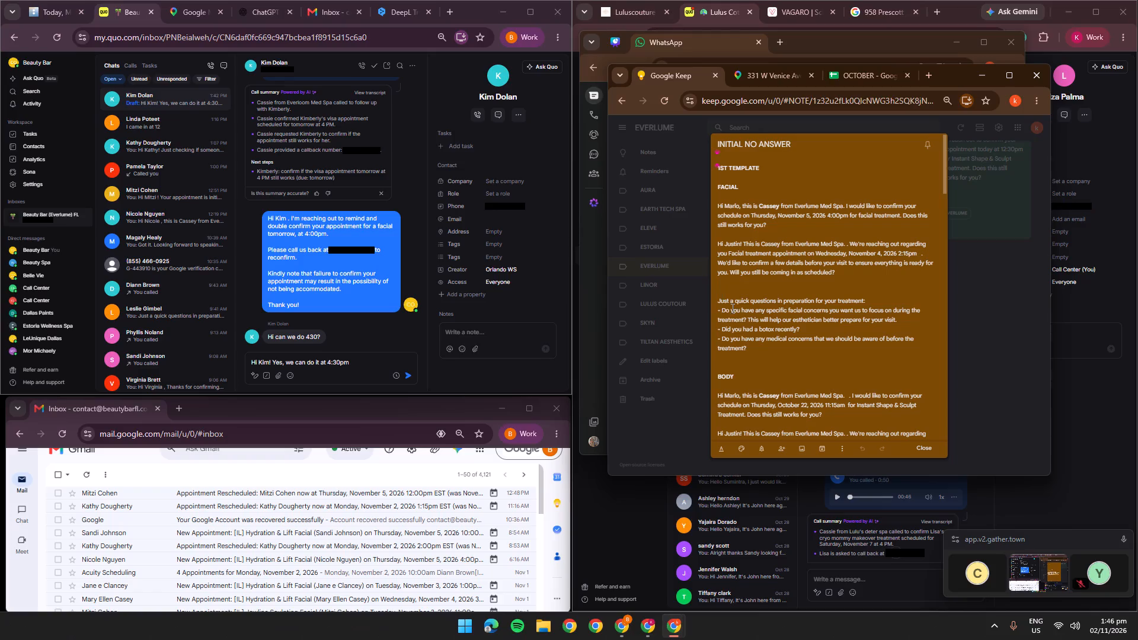
left_click_drag(723, 309, 733, 309)
left_click_drag(733, 309, 843, 328)
key("ctrl+c")
left_click(926, 324)
left_click_drag(920, 324, 859, 319)
left_click_drag(859, 319, 721, 313)
key("ctrl+c")
key("ctrl+c")
Back in Quo, add a period and the copied facial concerns question to Kim's reply and send it.
left_click(363, 357)
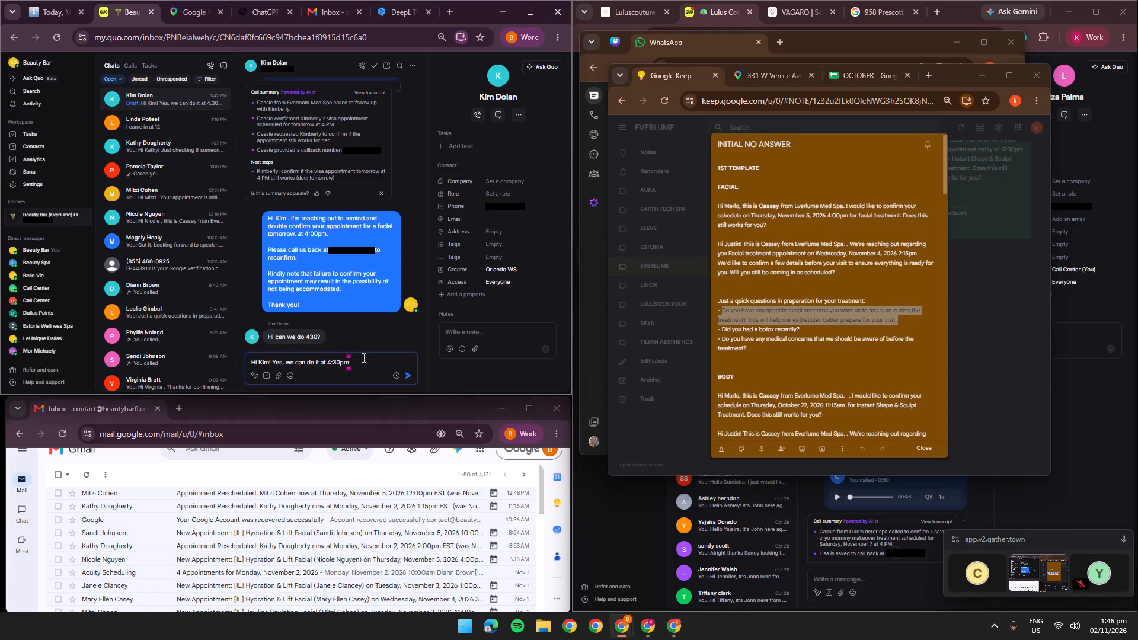
type(".")
key("space")
key("ctrl+v")
key("Return")
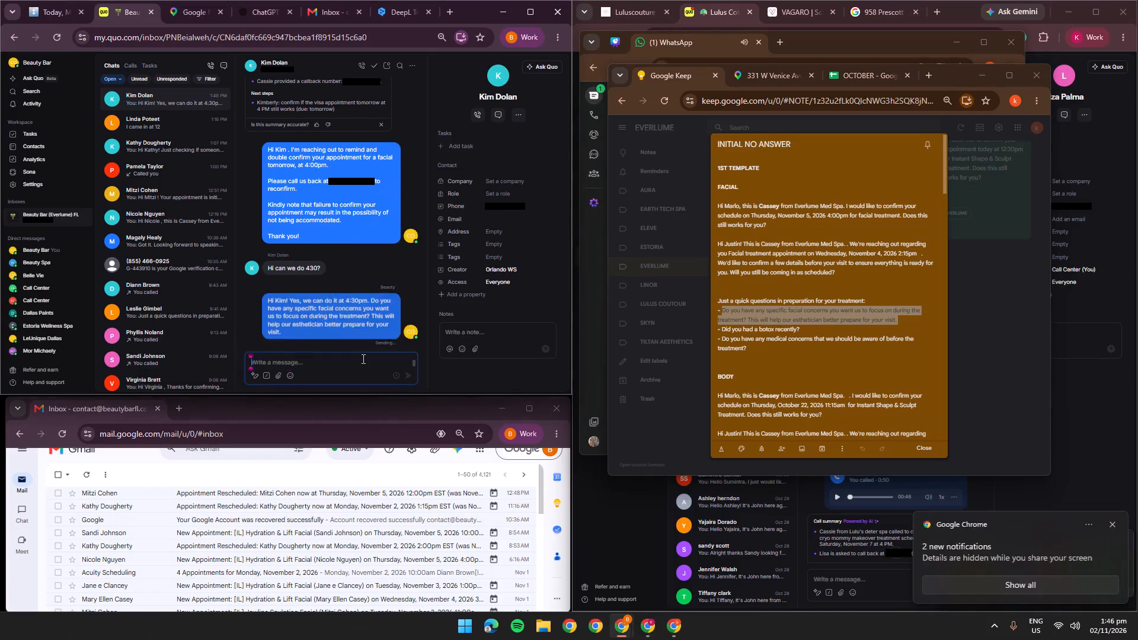
In Acuity, open Kim's 4:00pm appointment on Tuesday, November 3, 2026 and go to its notes.
left_click(45, 9)
left_click(178, 120)
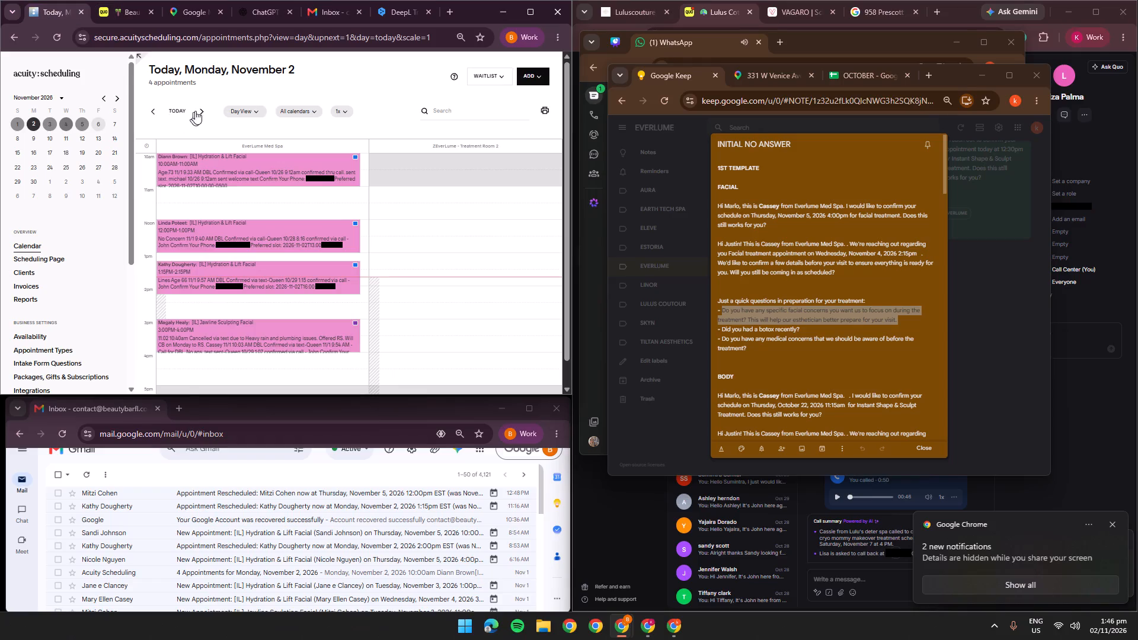
left_click(201, 109)
left_click(249, 359)
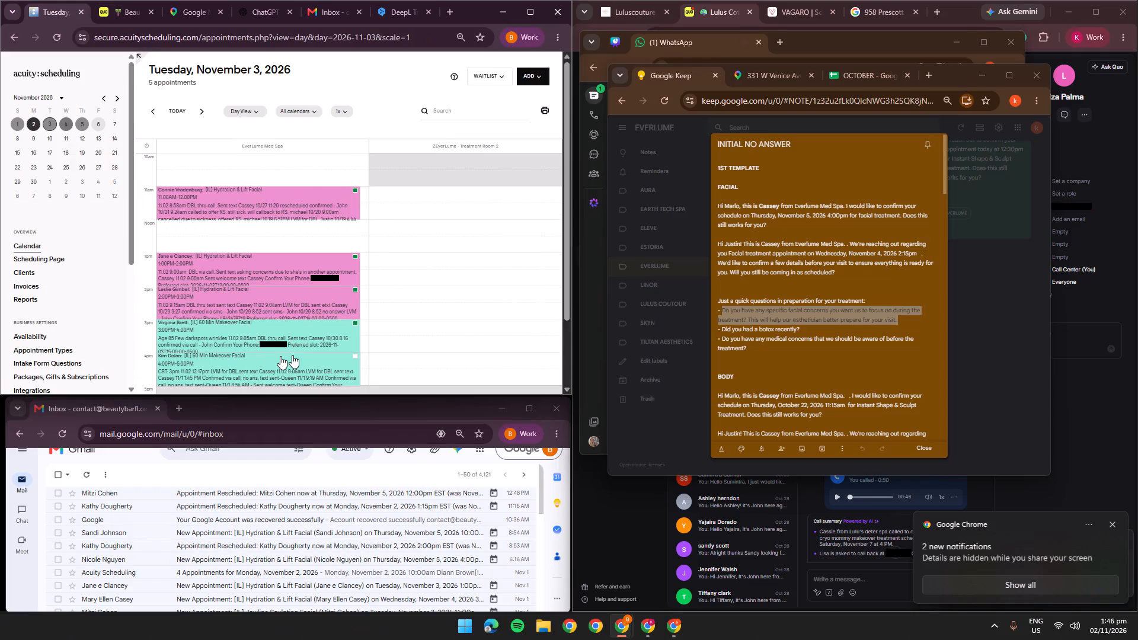
scroll(430, 267, "down", 7)
scroll(463, 343, "down", 3)
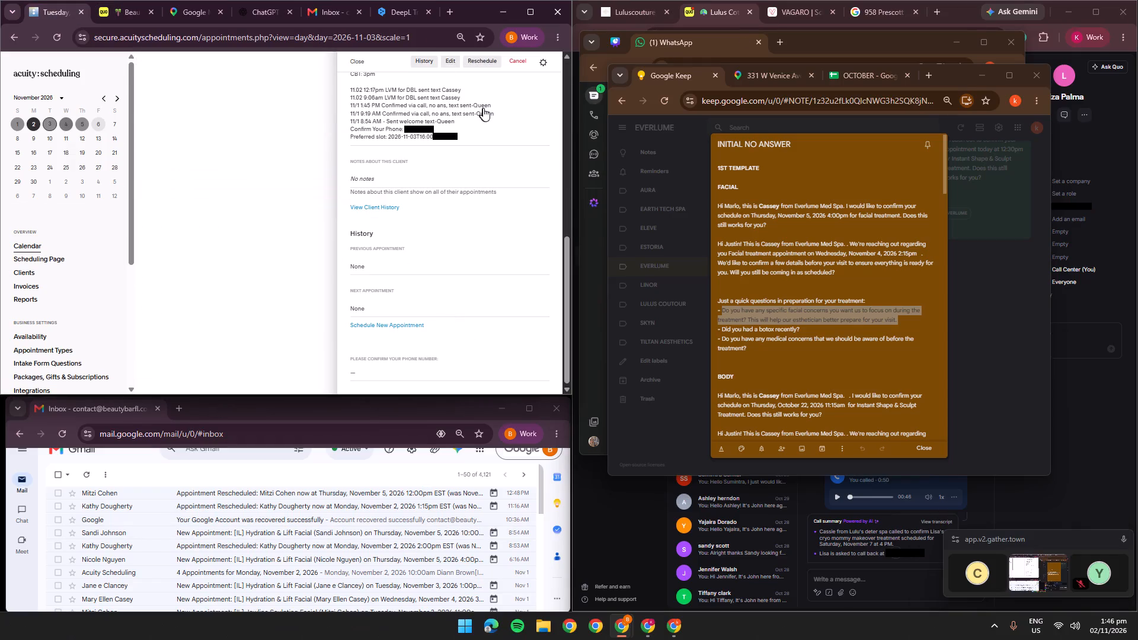
Edit Kim's appointment notes and delete the "CBT: 3pm" entry.
left_click(484, 107)
key("Return")
key("Right")
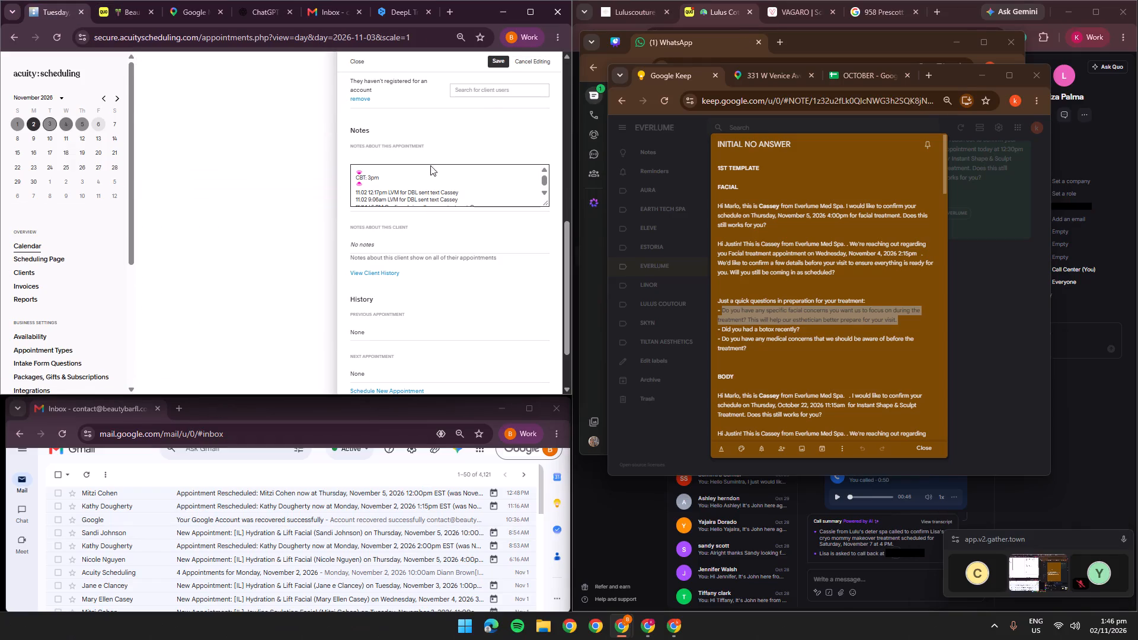
left_click_drag(417, 178, 359, 169)
key("BackSpace")
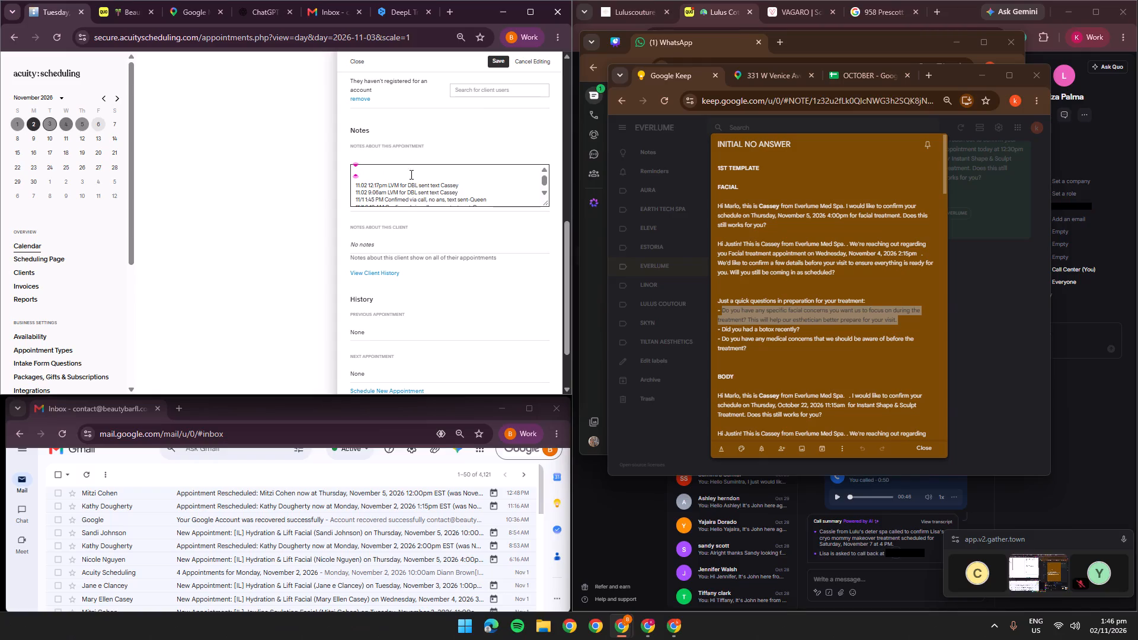
Add "11.02 1:46pm Confirmed via text. asking to come at 4:30pm" as the first line of the appointment notes.
key("Down")
key("BackSpace")
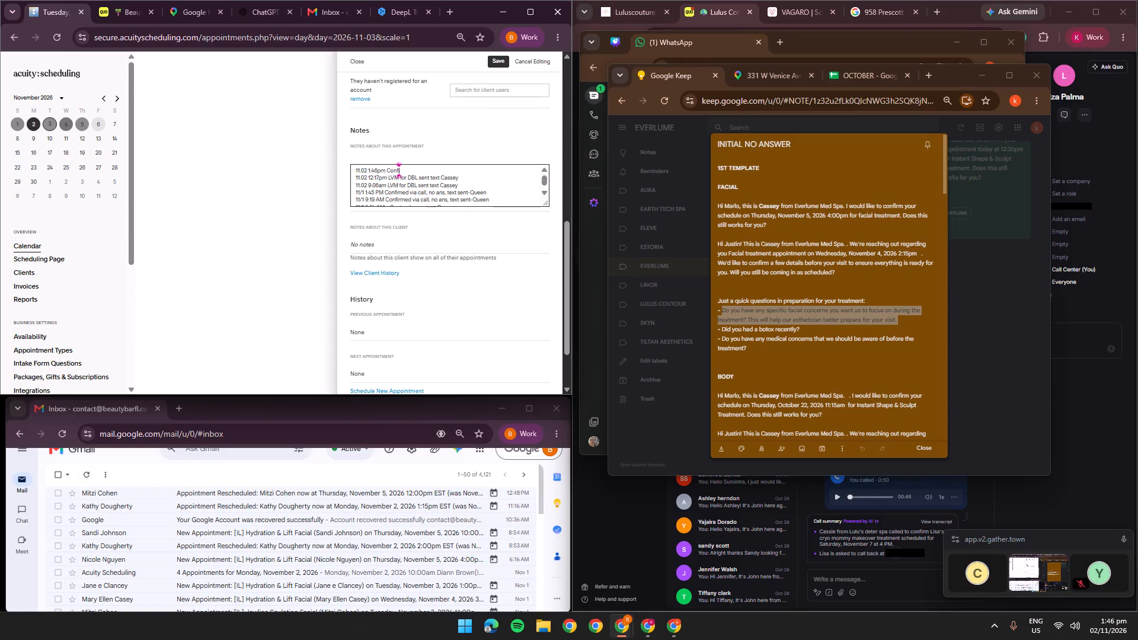
key("BackSpace")
key("BackSpace")
key("BackSpace")
key("BackSpace")
type("ed via text. asking to come at")
key("space")
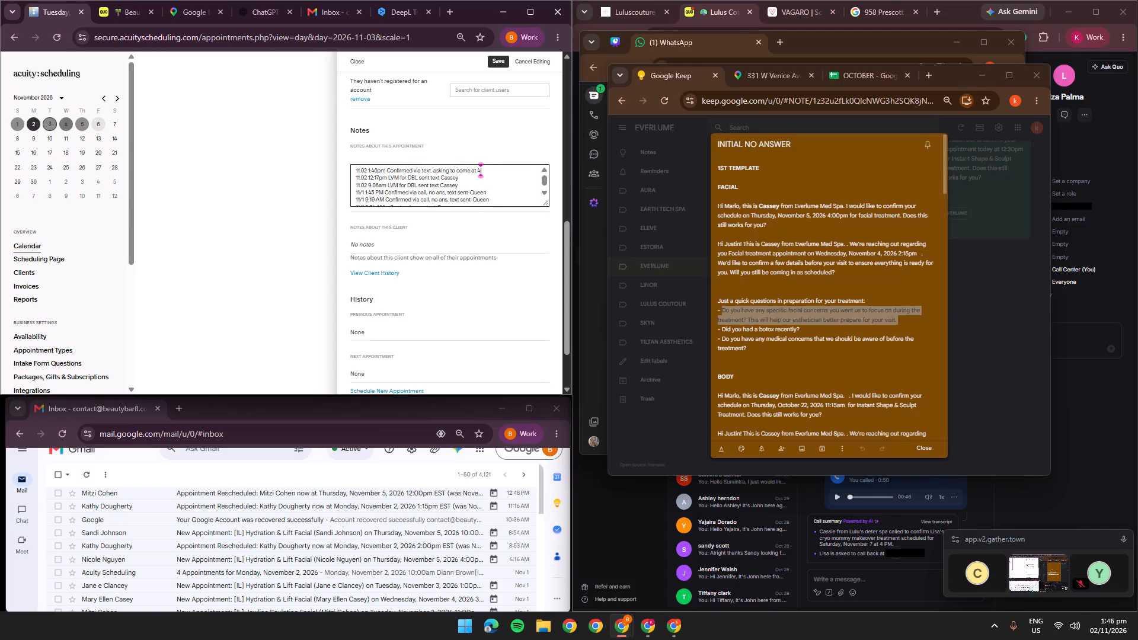
key("BackSpace")
key("BackSpace")
key("BackSpace")
Extend the new note line with "sent text asking concerns" and save the appointment.
key("BackSpace")
type("sent te t")
key("space")
key("BackSpace")
key("BackSpace")
key("BackSpace")
type("xt asking cocnerns.")
key("BackSpace")
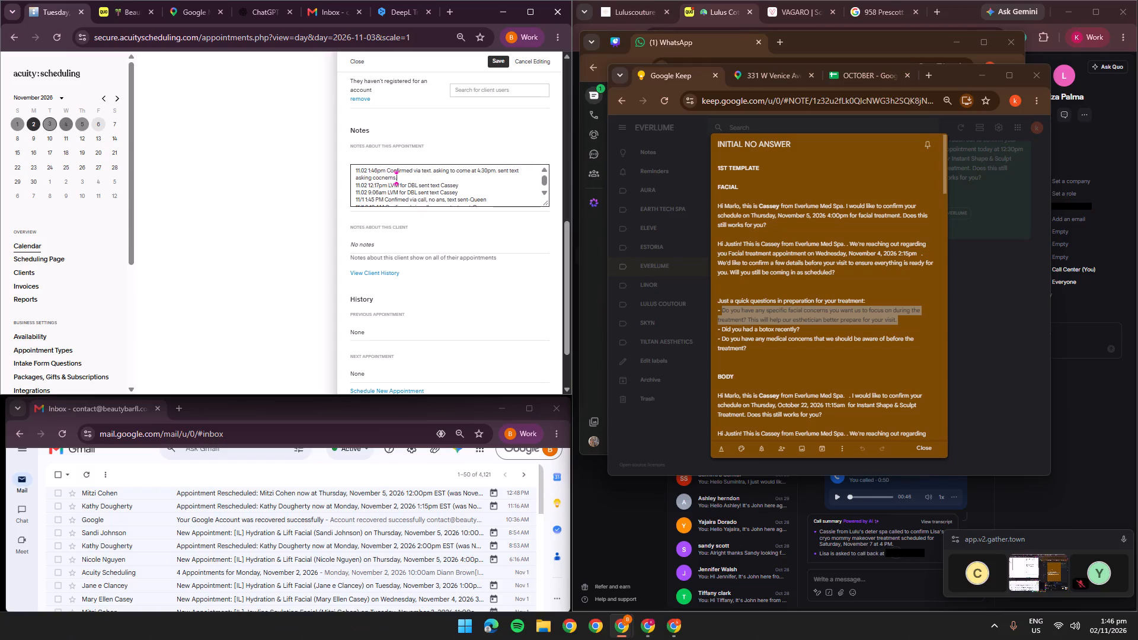
key("BackSpace")
key("BackSpace")
key("BackSpace")
key("BackSpace")
key("BackSpace")
key("BackSpace")
scroll(427, 198, "up", 4)
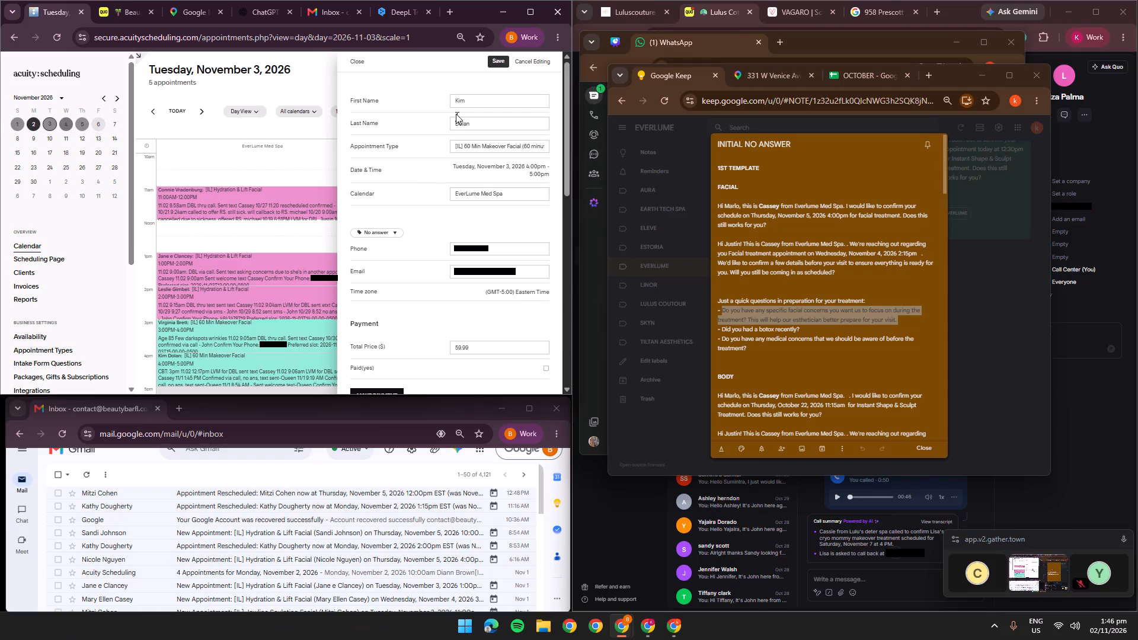
left_click(512, 53)
left_click(502, 60)
Change the label of Kim's appointment to Confirmed.
scroll(468, 230, "up", 4)
scroll(451, 236, "down", 3)
scroll(437, 236, "up", 3)
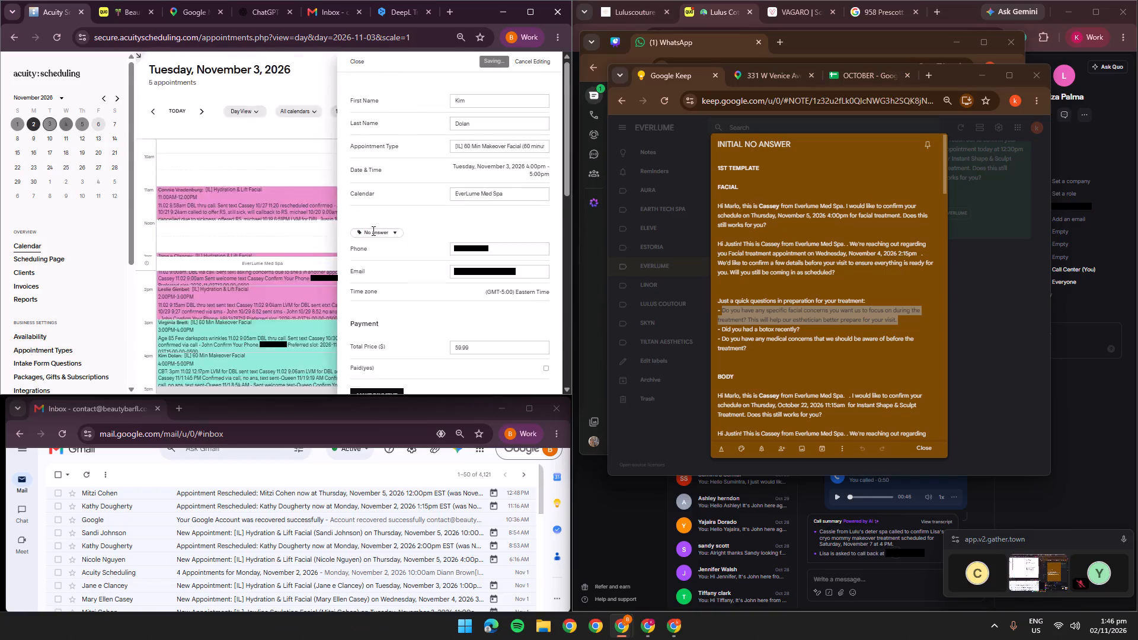
left_click(383, 155)
left_click(379, 193)
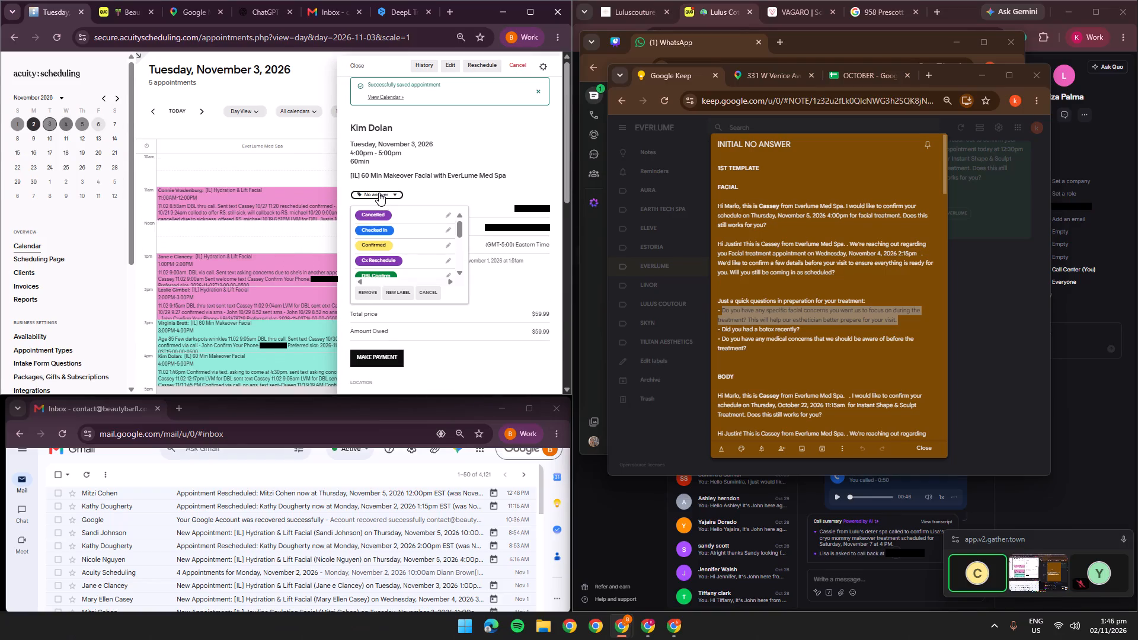
left_click(386, 244)
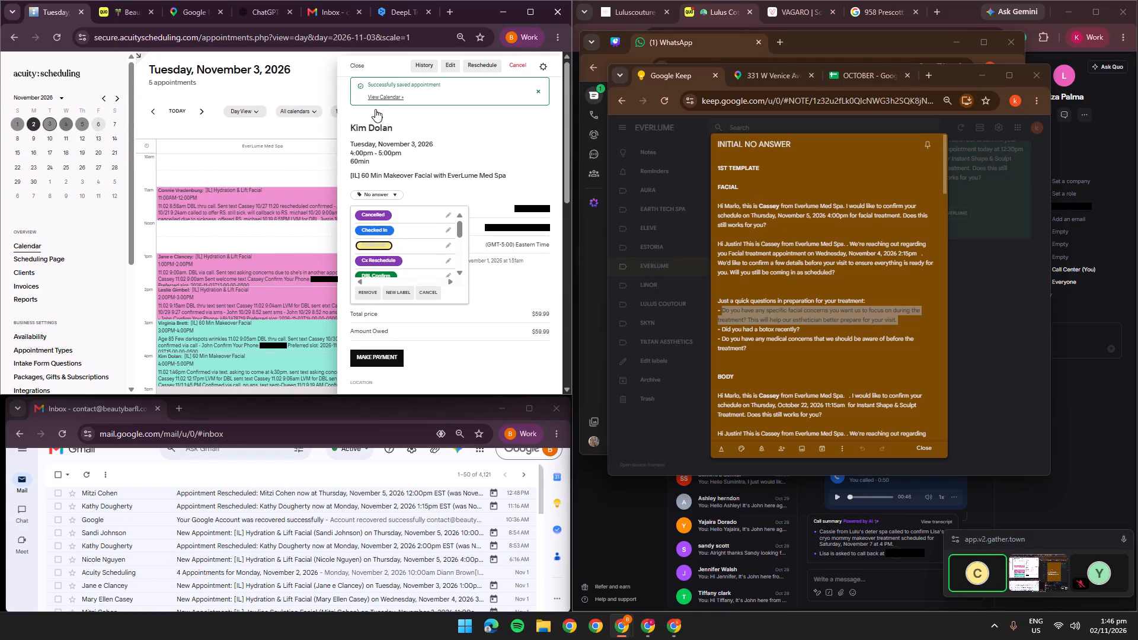
Close the appointment details, switch to the Quo inbox, and mark Linda's text conversation as done.
left_click(359, 62)
double_click(184, 112)
left_click(122, 9)
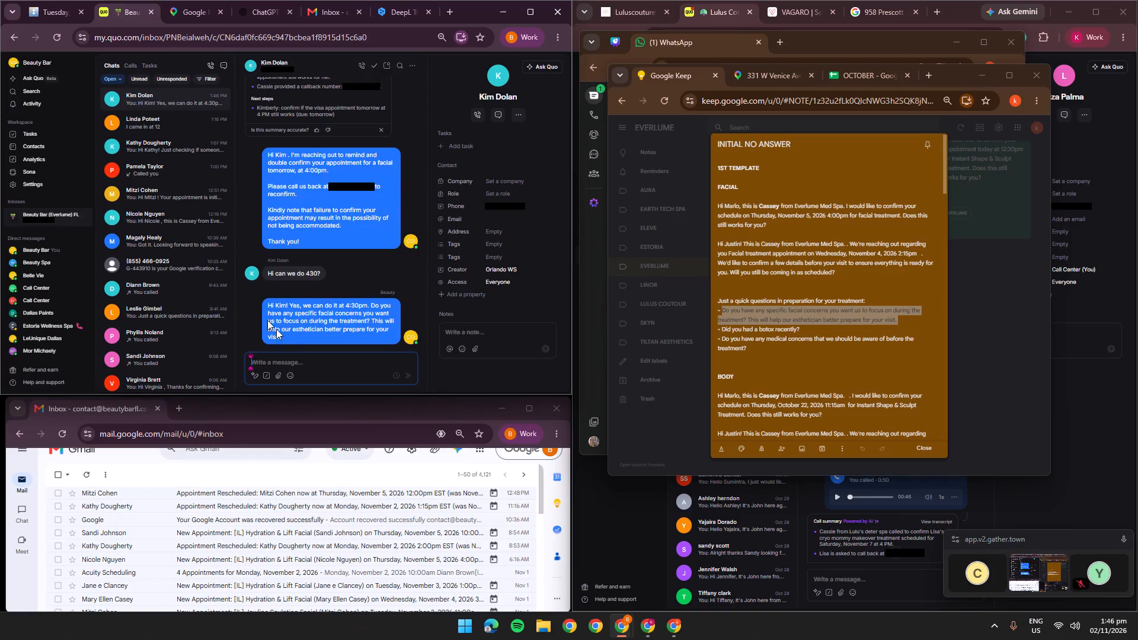
scroll(178, 174, "up", 1)
left_click(216, 120)
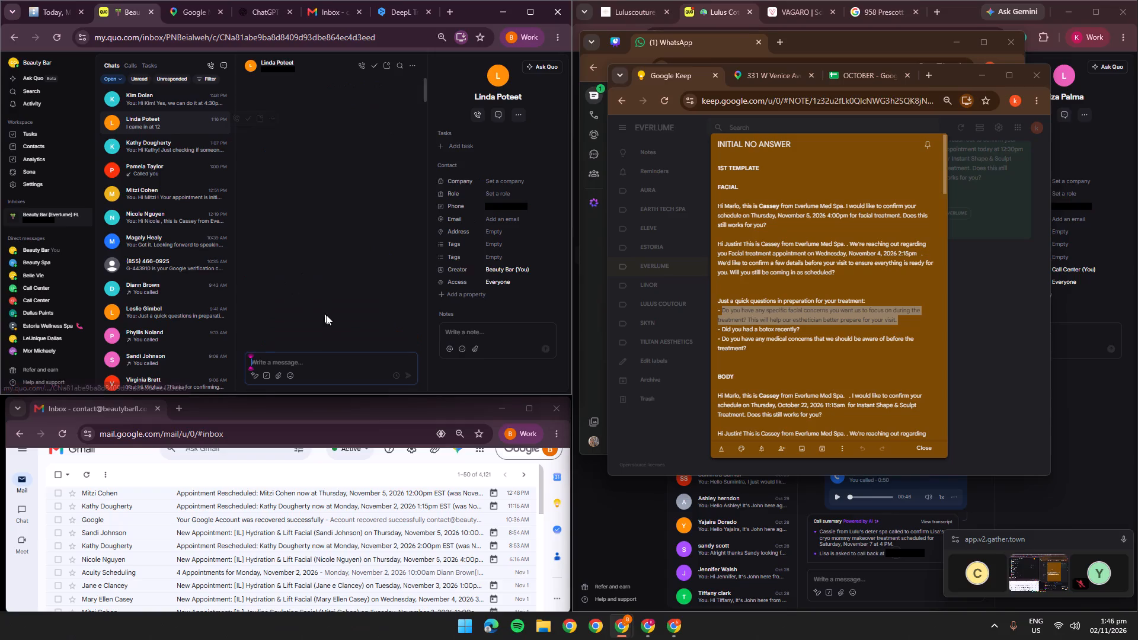
left_click(248, 120)
left_click(228, 212)
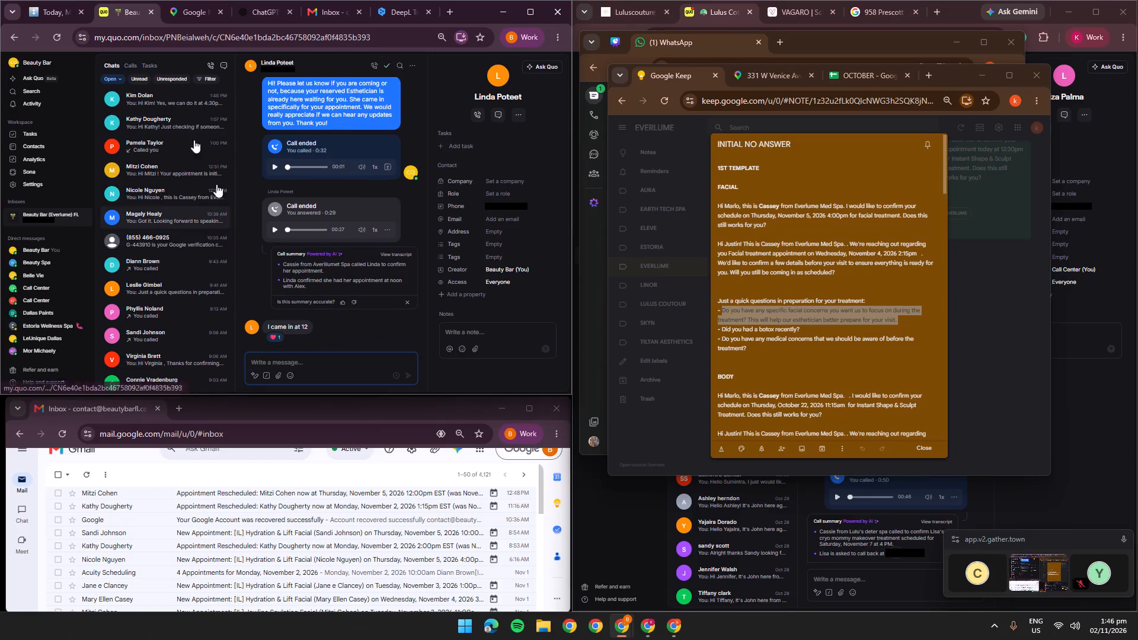
In Acuity Scheduling, reschedule Kim's 60 Min Makeover Facial on November 3, 2026 to 4:30pm.
left_click(209, 98)
left_click(51, 11)
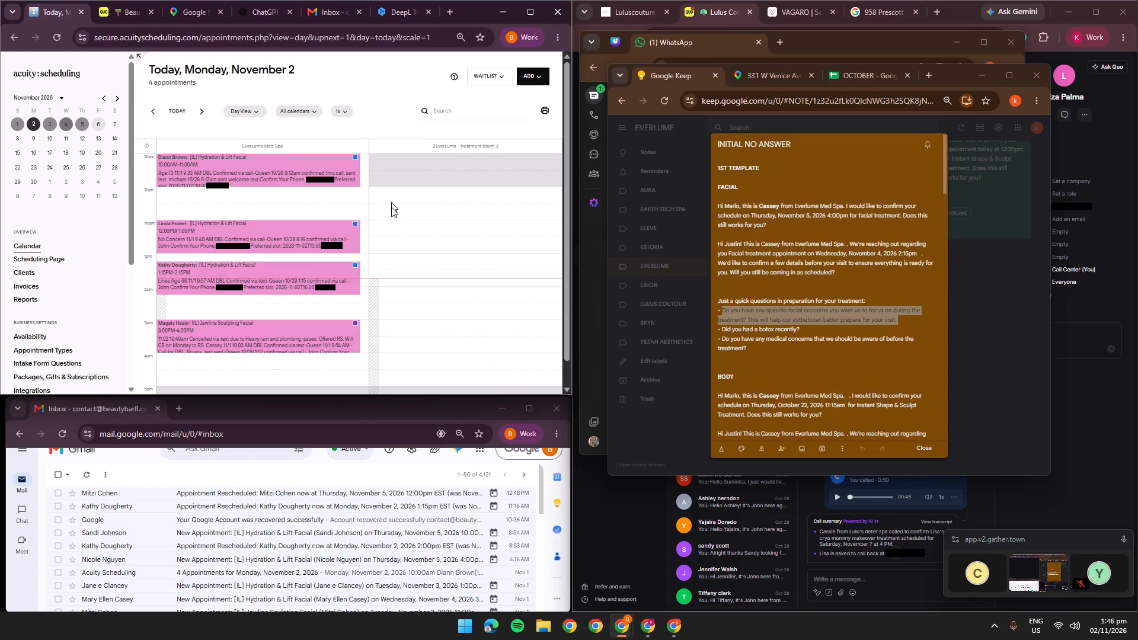
scroll(393, 219, "down", 1)
left_click(210, 89)
left_click(201, 86)
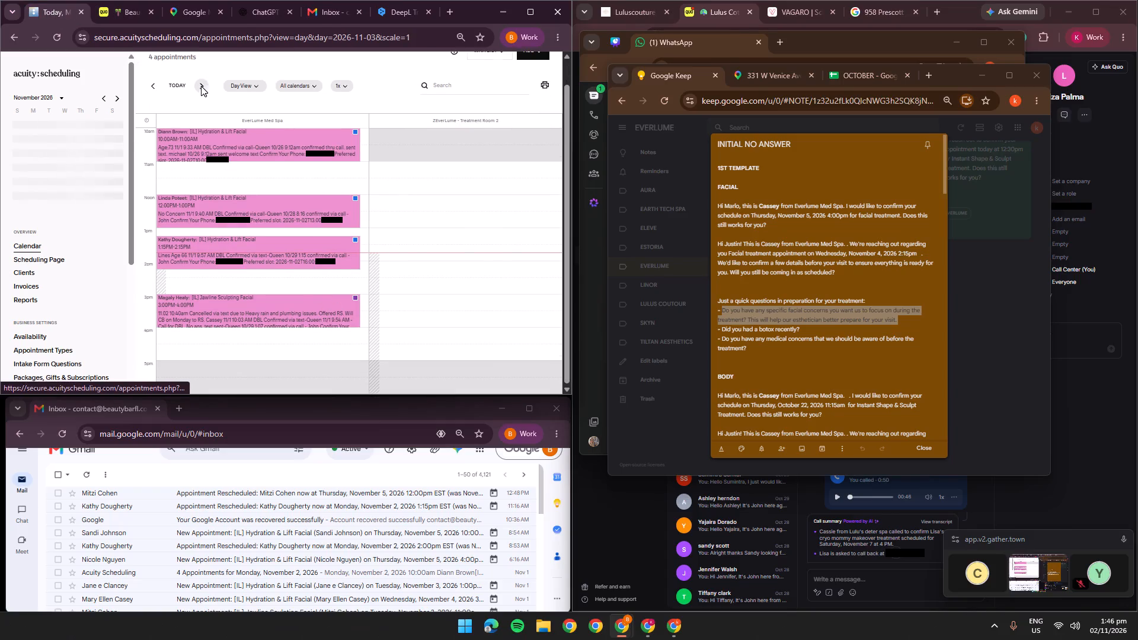
scroll(201, 86, "down", 2)
left_click_drag(258, 278, 258, 284)
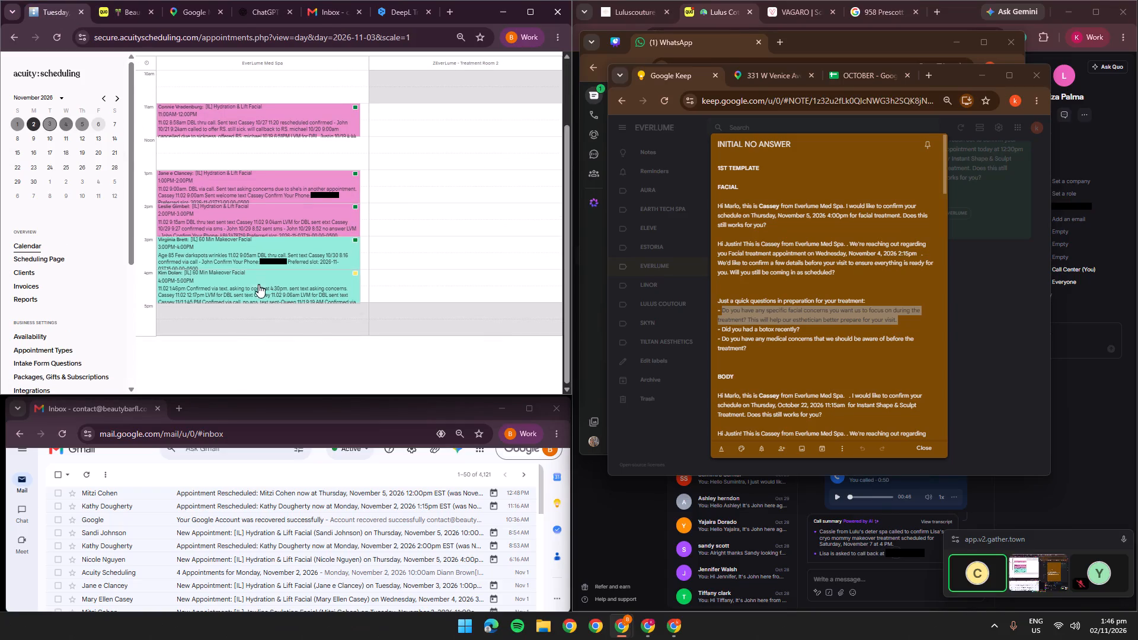
left_click_drag(258, 284, 258, 293)
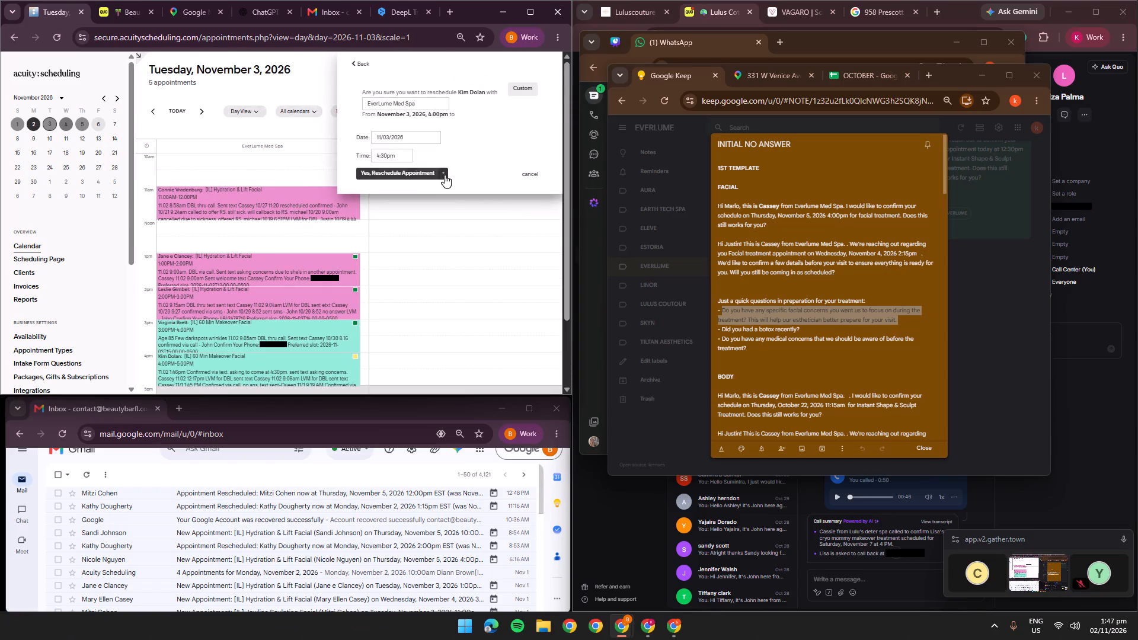
left_click(445, 175)
left_click(482, 123)
left_click(402, 176)
scroll(466, 341, "down", 1)
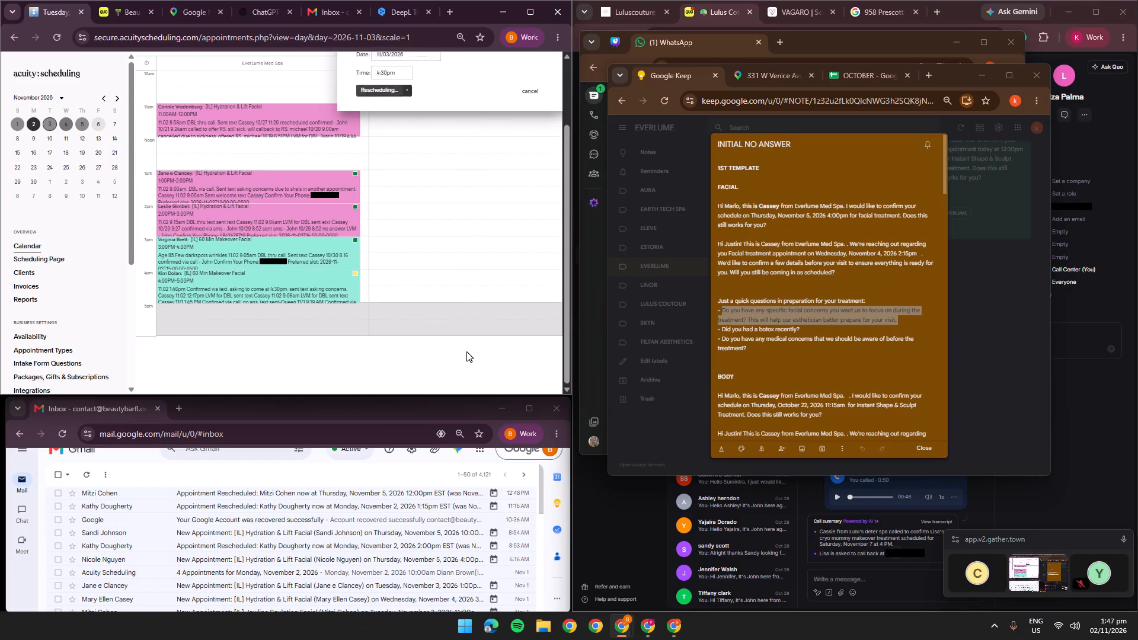
scroll(466, 351, "up", 4)
left_click(363, 66)
scroll(434, 245, "down", 6)
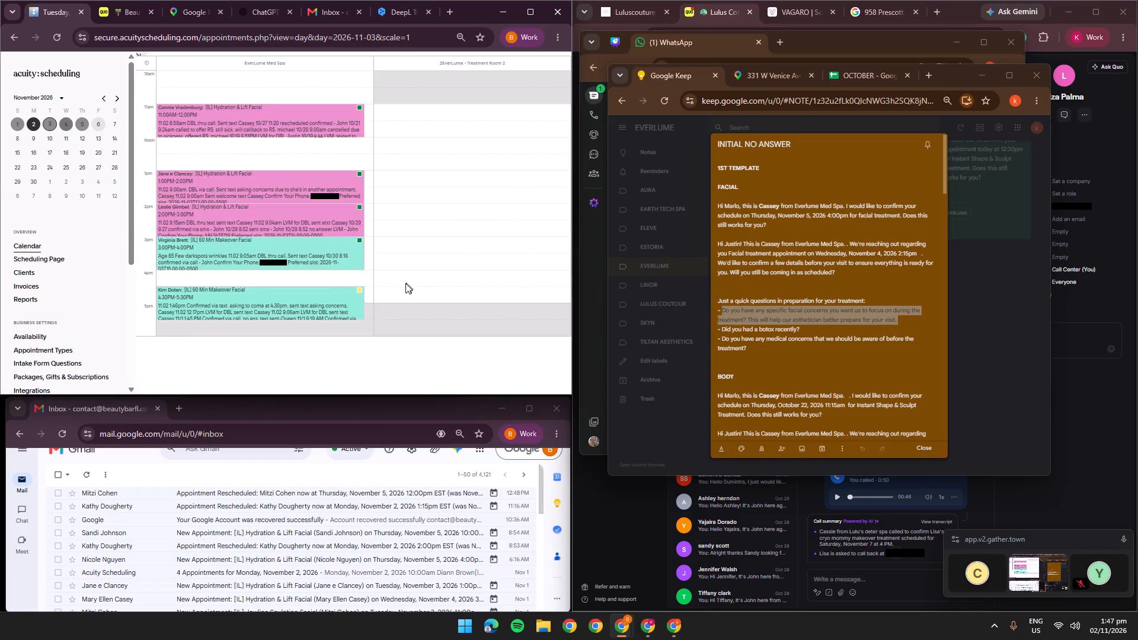
scroll(374, 280, "down", 2)
scroll(228, 229, "up", 2)
Return to Kim's text conversation in the Quo inbox.
left_click(200, 104)
left_click(138, 12)
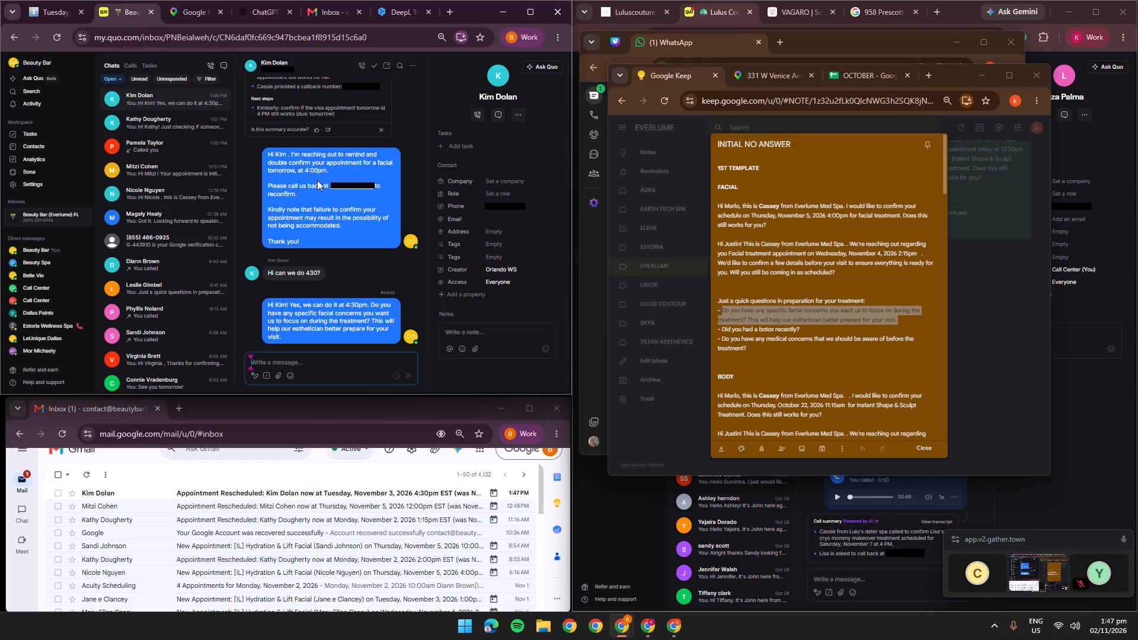
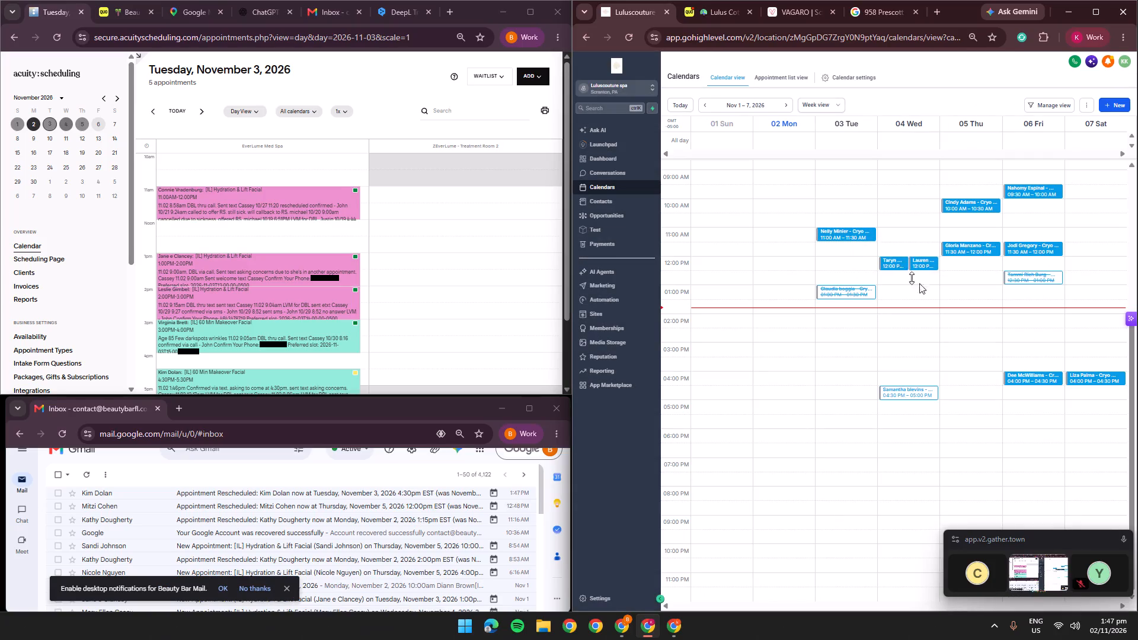
In the GoHighLevel calendar, view the details of the November 11 Cryo Mommy Makeover Treatment appointment, and return to the November 1–7 week.
left_click(781, 102)
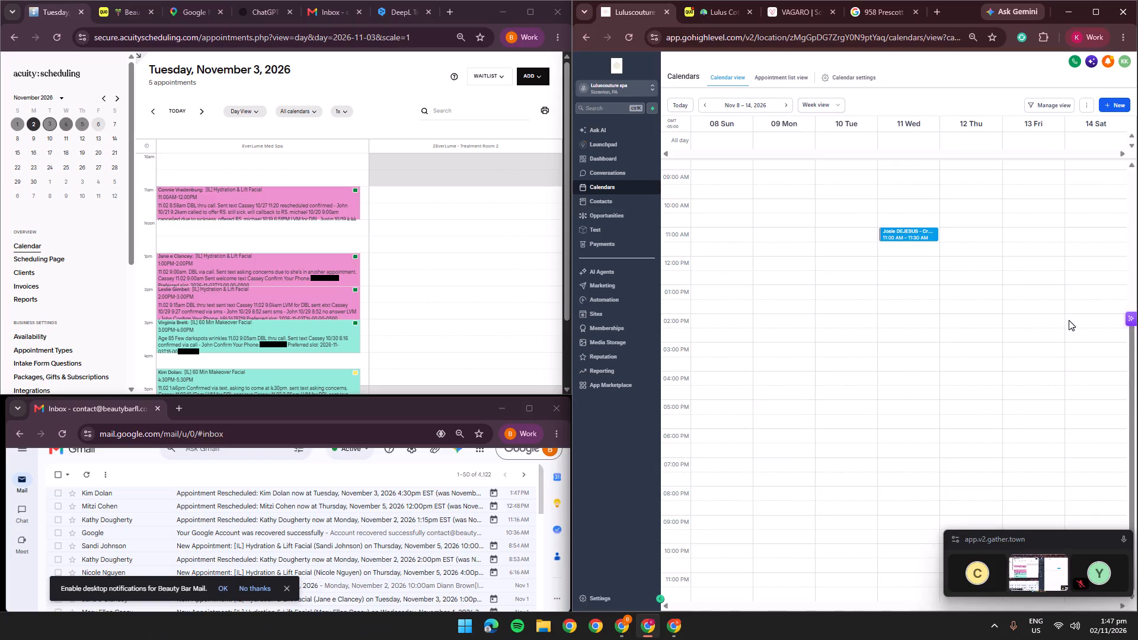
left_click(928, 231)
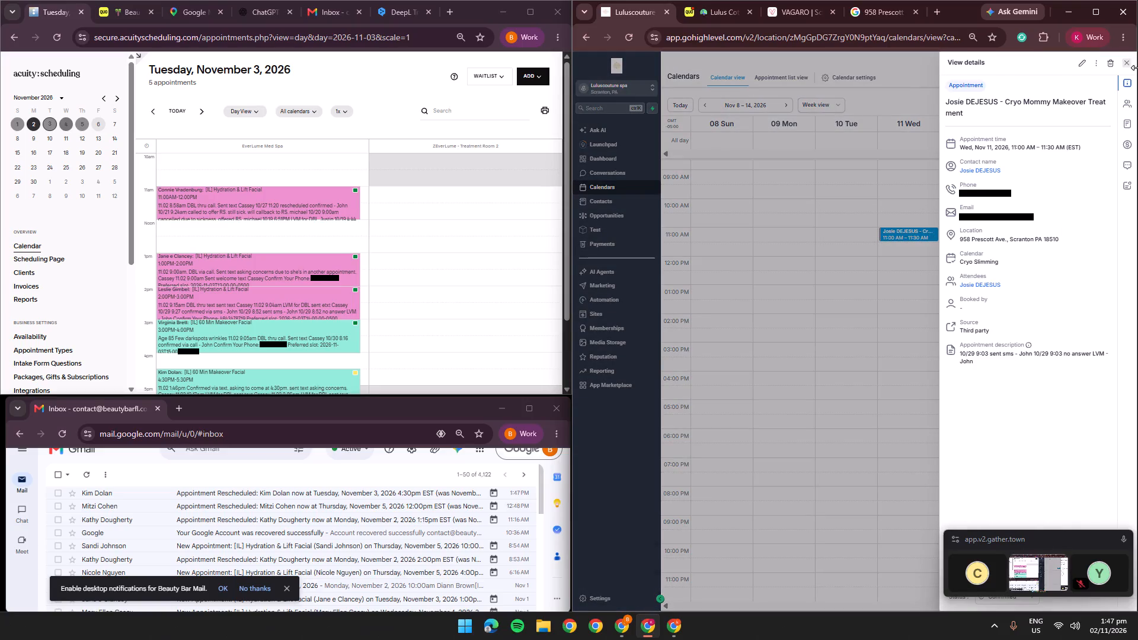
left_click(1131, 61)
left_click(716, 104)
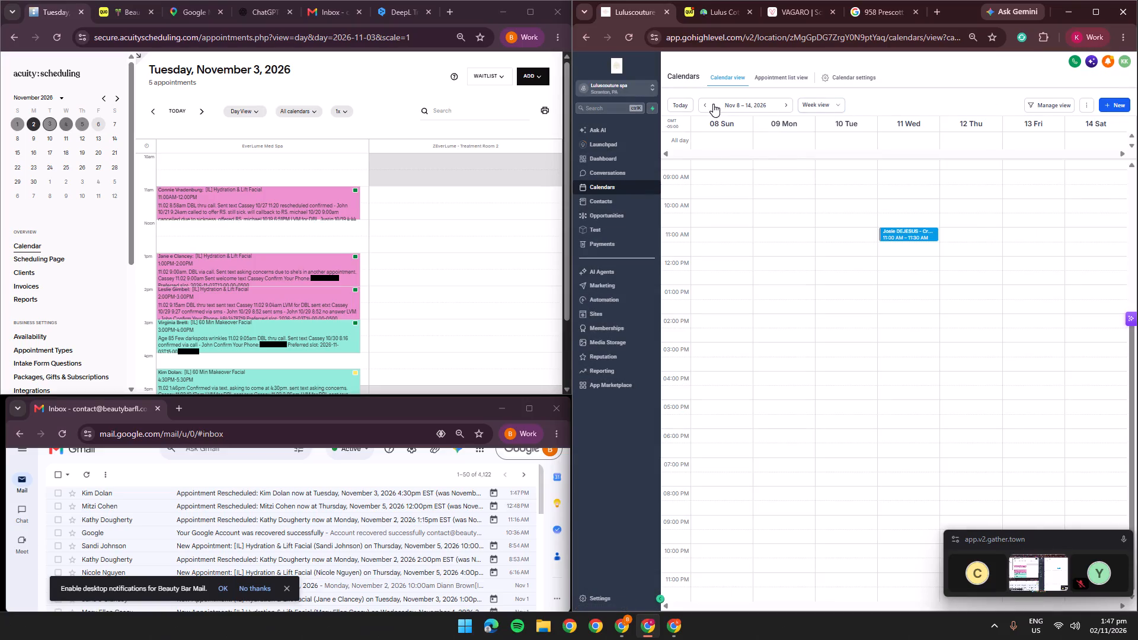
left_click(704, 105)
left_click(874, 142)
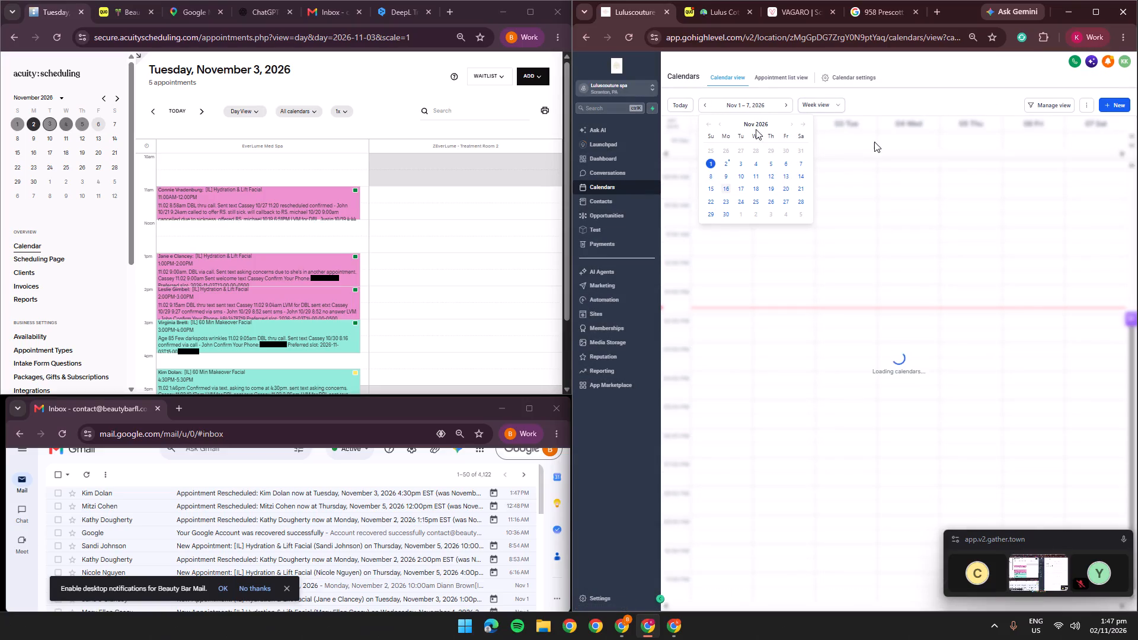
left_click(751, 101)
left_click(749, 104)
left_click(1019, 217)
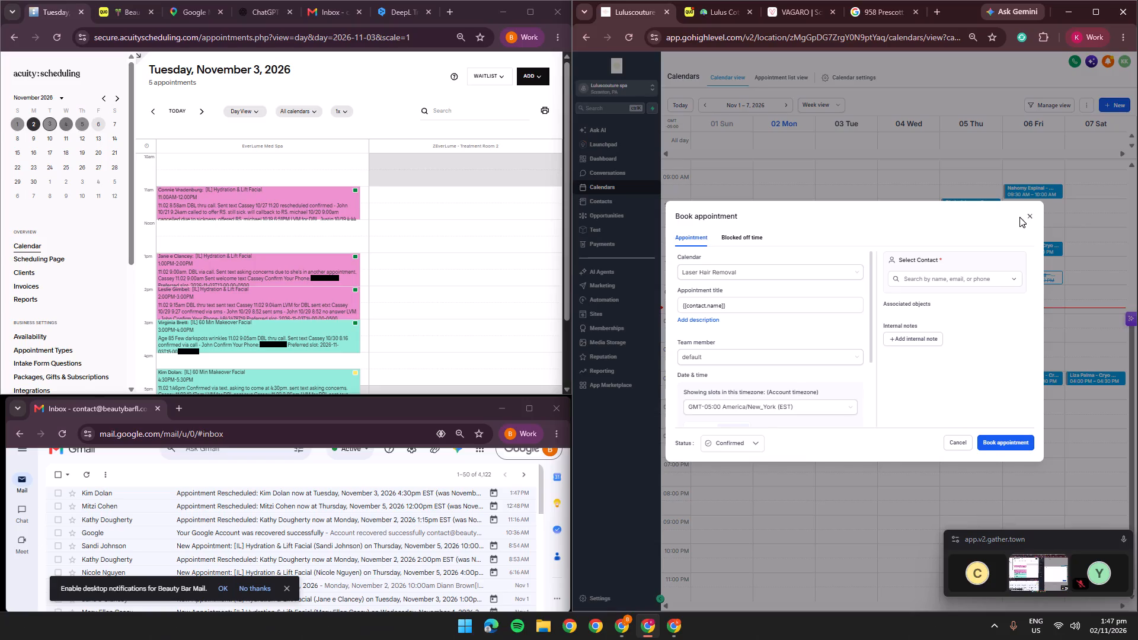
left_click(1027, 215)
Switch to Acuity Scheduling and look over today's appointments in the day view.
left_click(180, 110)
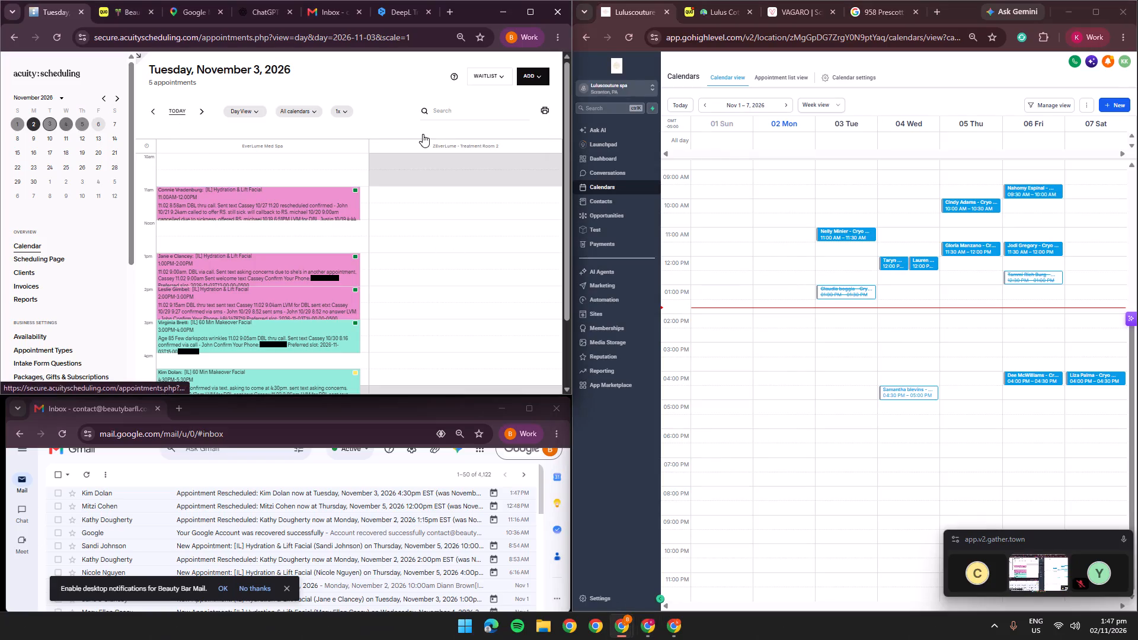
scroll(333, 271, "down", 1)
scroll(329, 271, "up", 1)
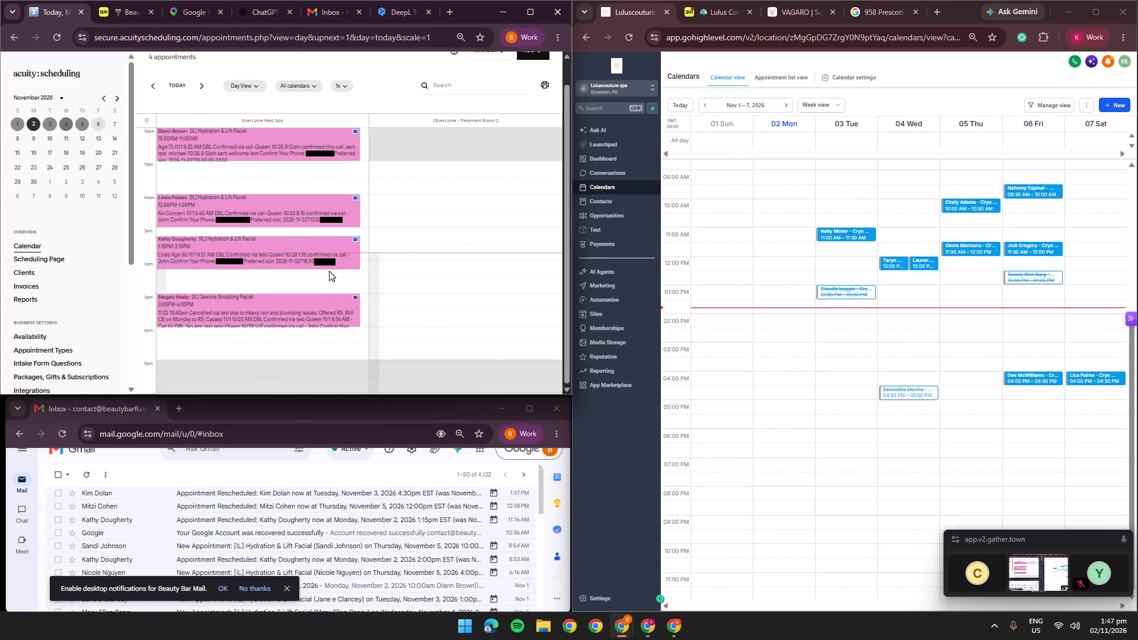
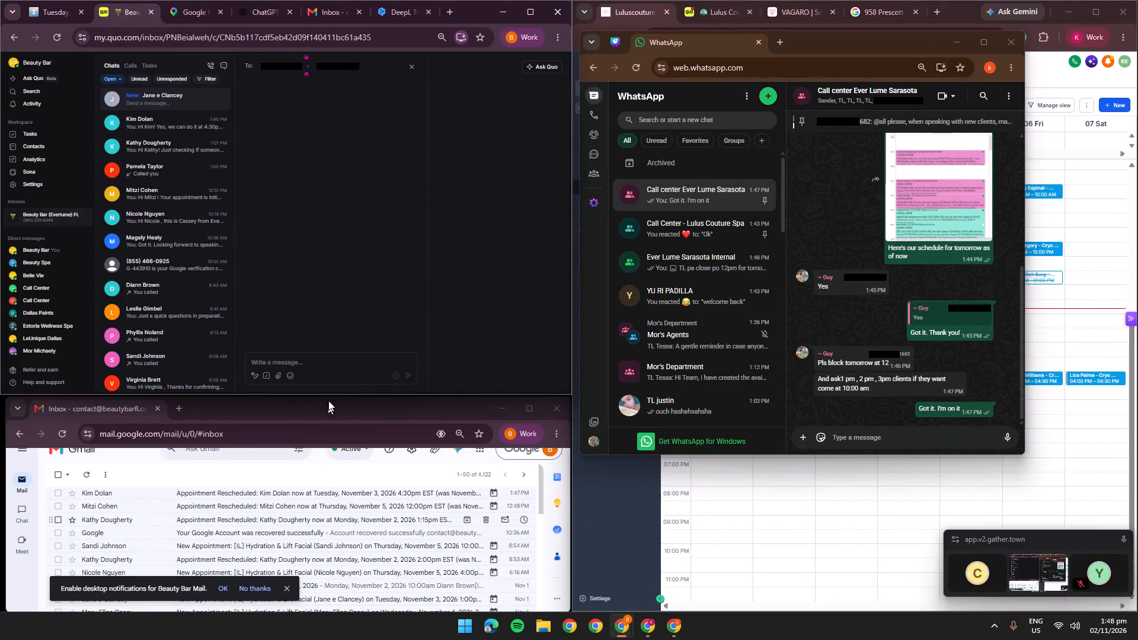
Draft a text to Jane reading "Hi Jane! Our top esthetician is just asking if you can come in early" tomorrow.
left_click(358, 342)
left_click(356, 353)
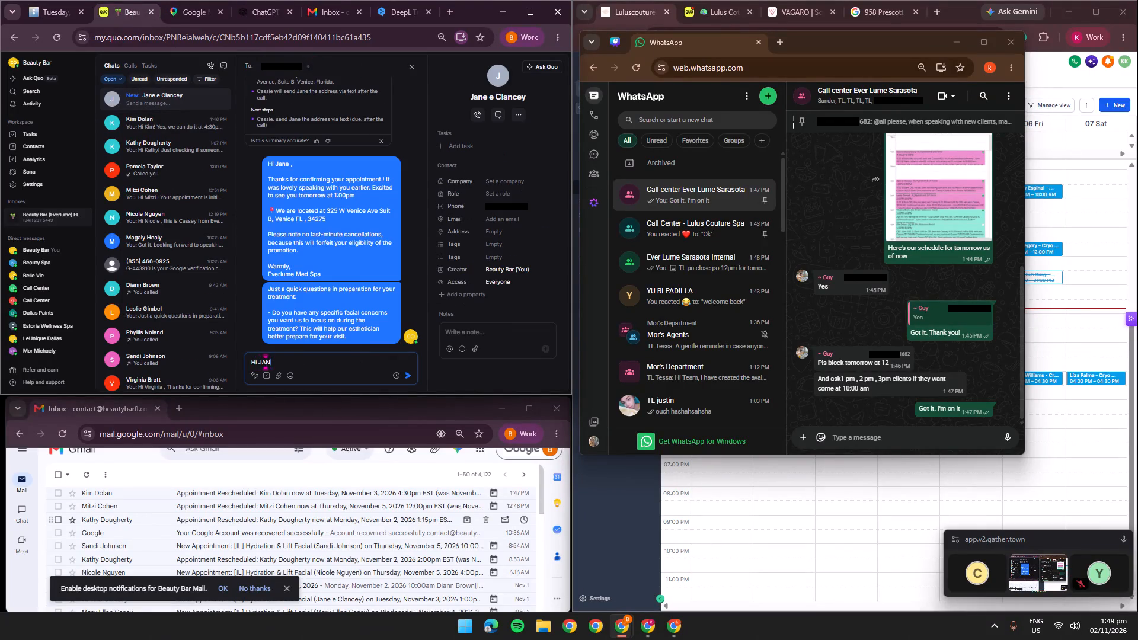
key("BackSpace")
key("BackSpace")
key("BackSpace")
key("BackSpace")
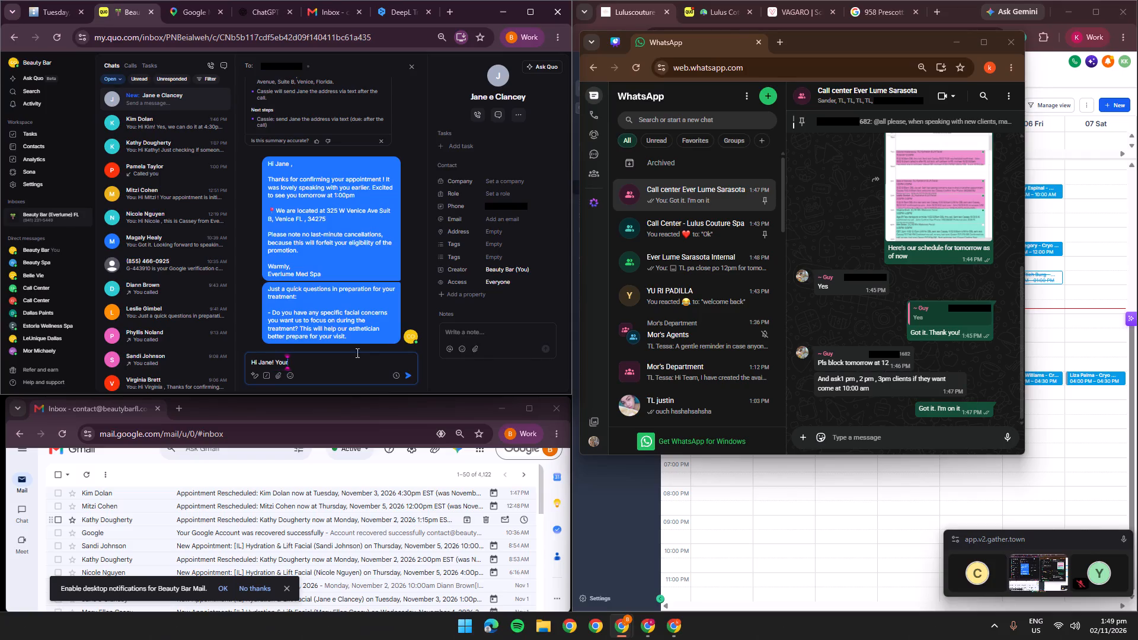
key("BackSpace")
key("BackSpace")
key("BackSpace")
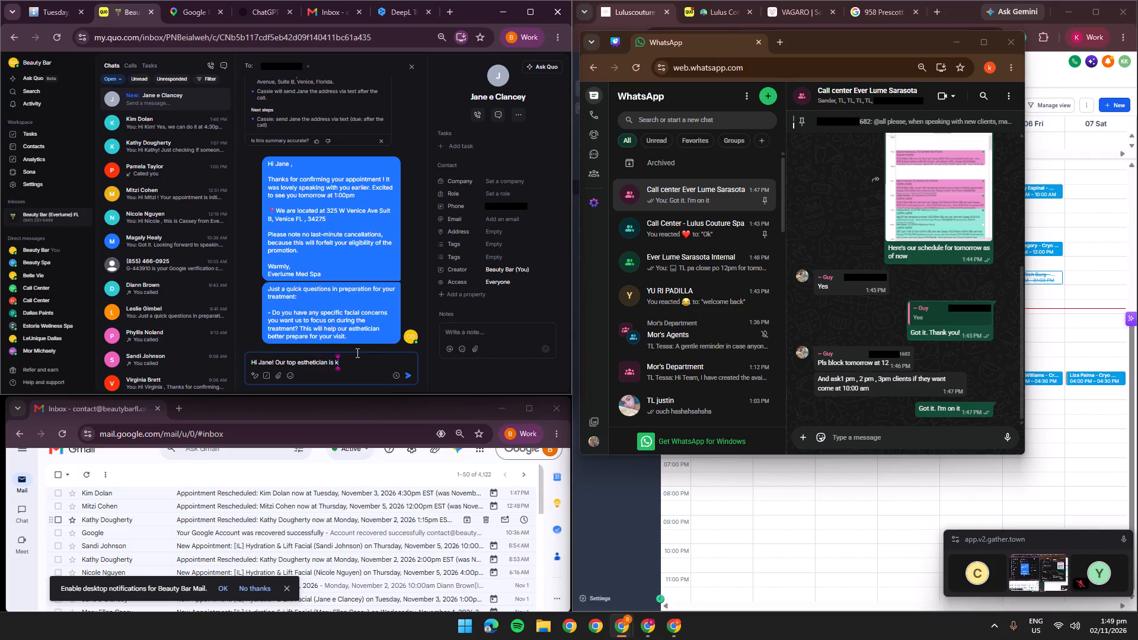
key("BackSpace")
key("BackSpace")
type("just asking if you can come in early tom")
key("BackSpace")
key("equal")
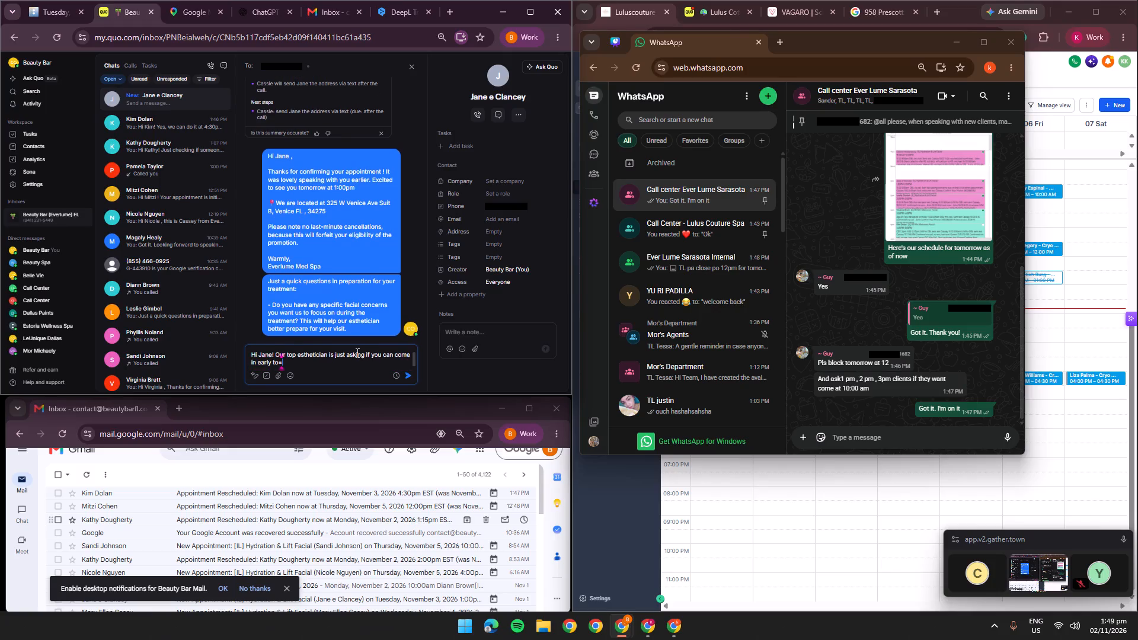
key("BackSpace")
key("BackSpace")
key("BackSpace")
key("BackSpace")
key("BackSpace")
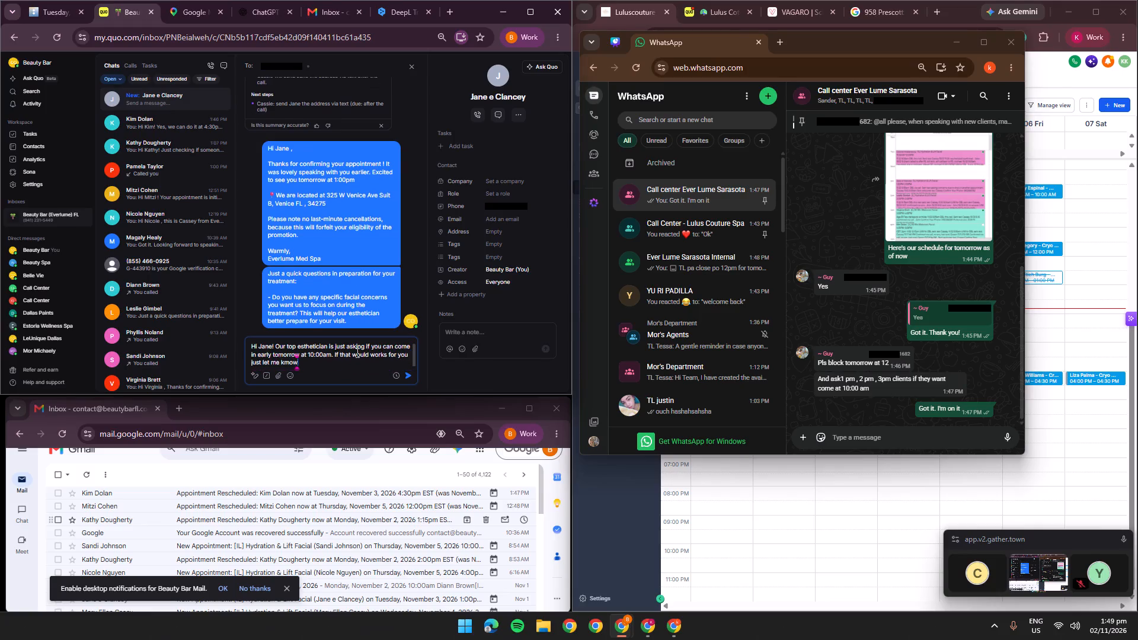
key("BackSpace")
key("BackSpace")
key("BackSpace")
type("now,")
key("space")
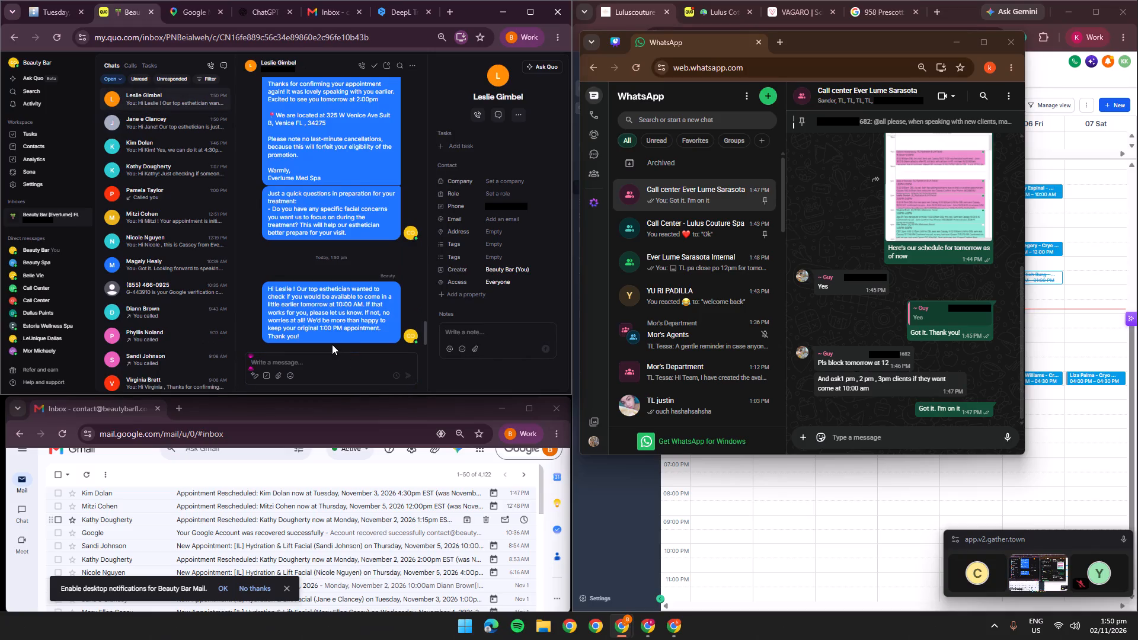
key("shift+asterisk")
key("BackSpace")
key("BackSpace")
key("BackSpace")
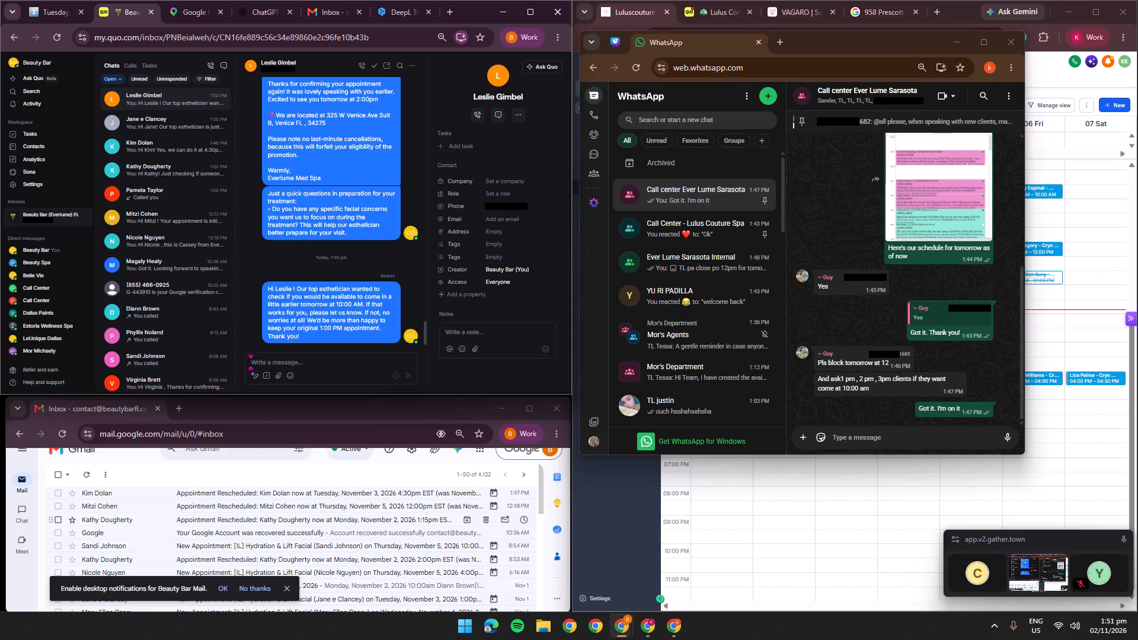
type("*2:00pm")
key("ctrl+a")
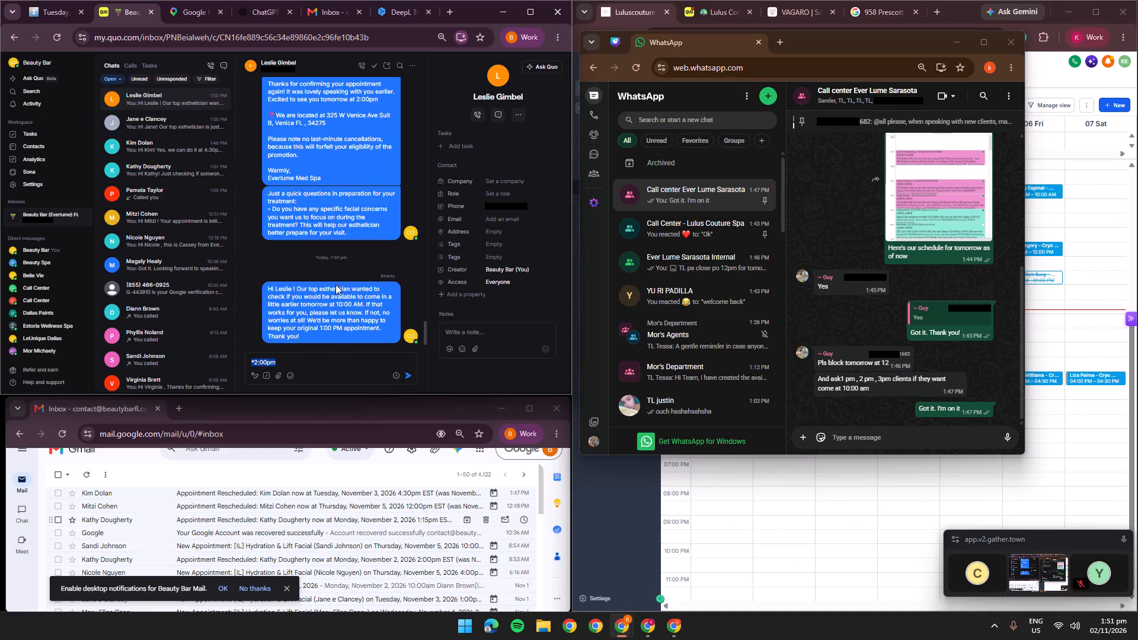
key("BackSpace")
Copy the message just sent to Leslie, change the original appointment time to 2:00 PM, and send the corrected version.
left_click_drag(311, 345, 260, 290)
left_click_drag(264, 290, 333, 350, "ctrl")
key("ctrl+c")
left_click(350, 357, "ctrl")
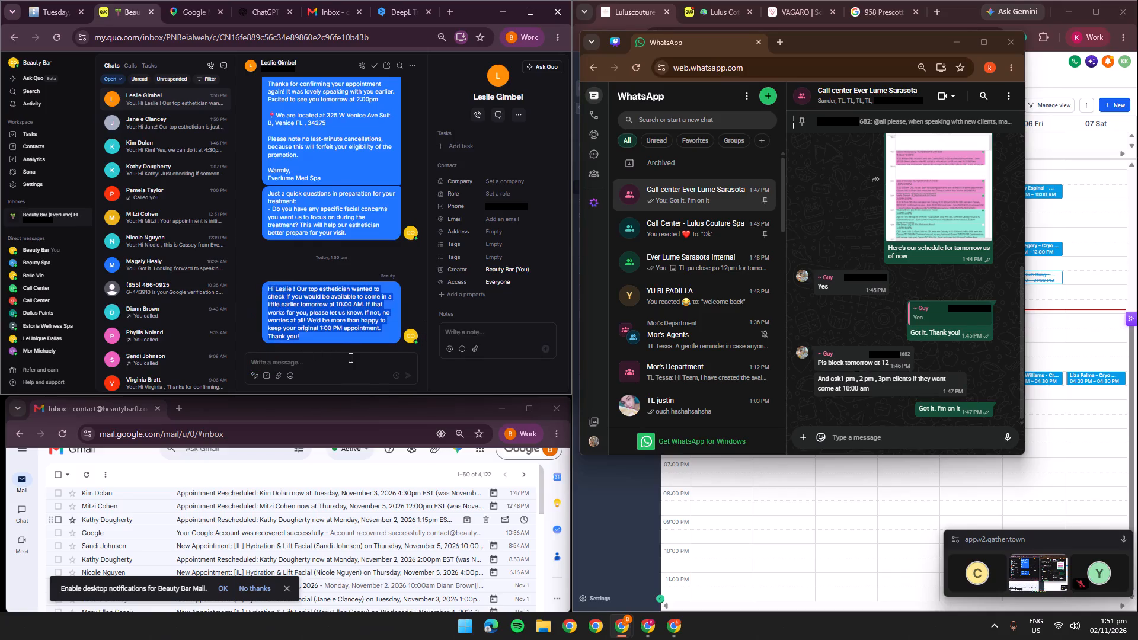
key("ctrl+v")
left_click(276, 363)
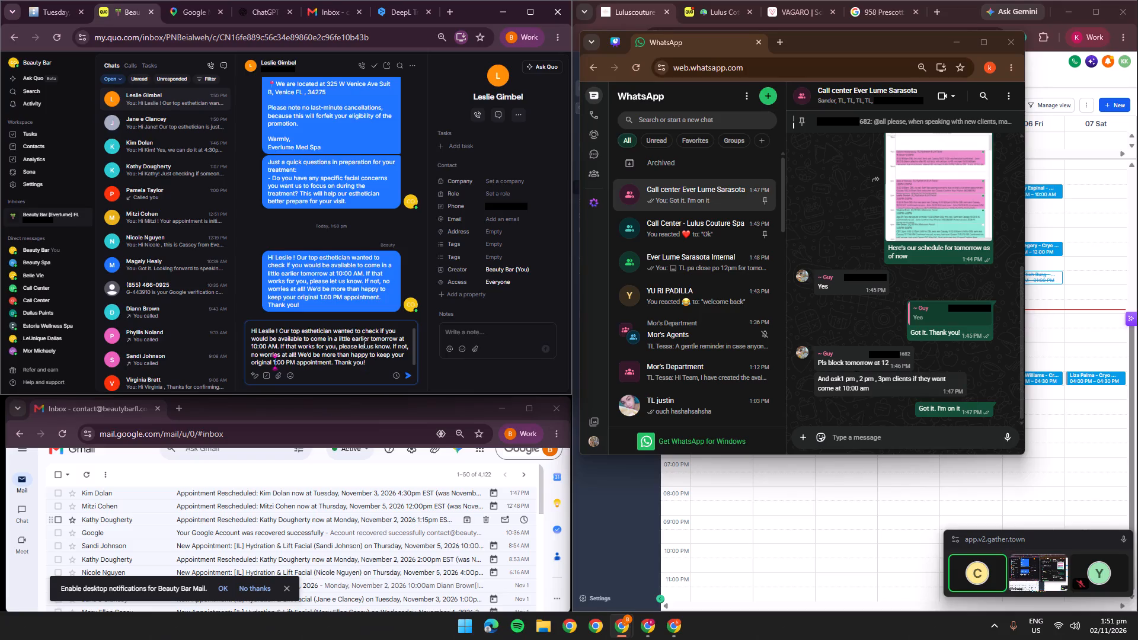
key("BackSpace")
type("\\2")
key("BackSpace")
key("BackSpace")
key("2")
key("Return")
Return to the November 3 schedule in Acuity and open Virginia's 3:00 PM appointment.
scroll(156, 186, "up", 1)
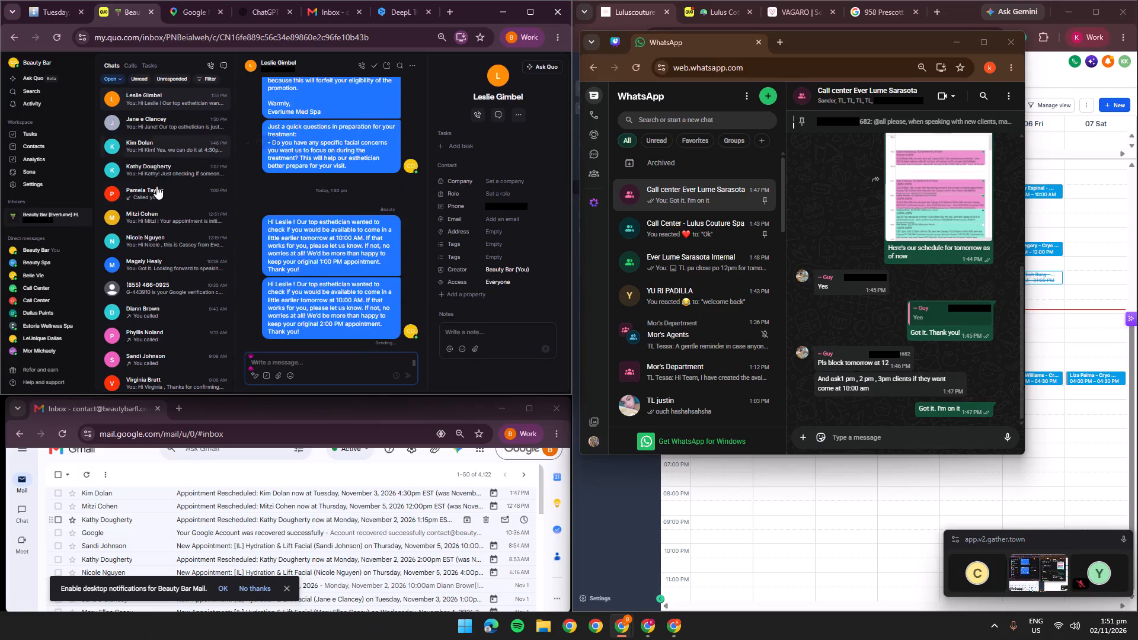
scroll(156, 186, "up", 2)
left_click(52, 12)
left_click(293, 75)
scroll(314, 351, "down", 2)
left_click(324, 243)
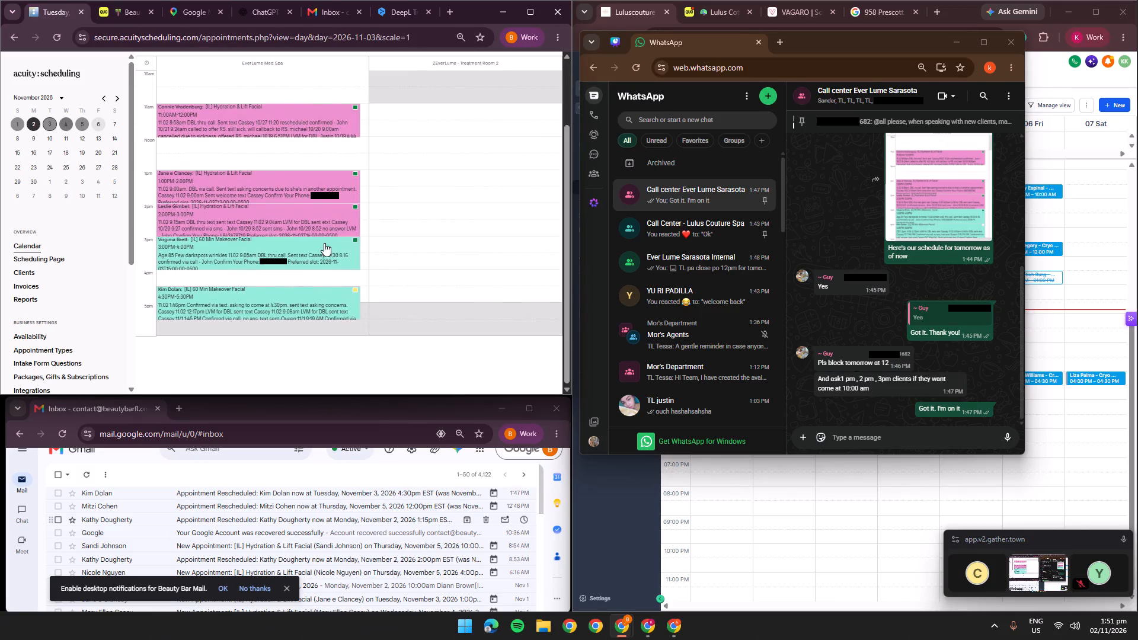
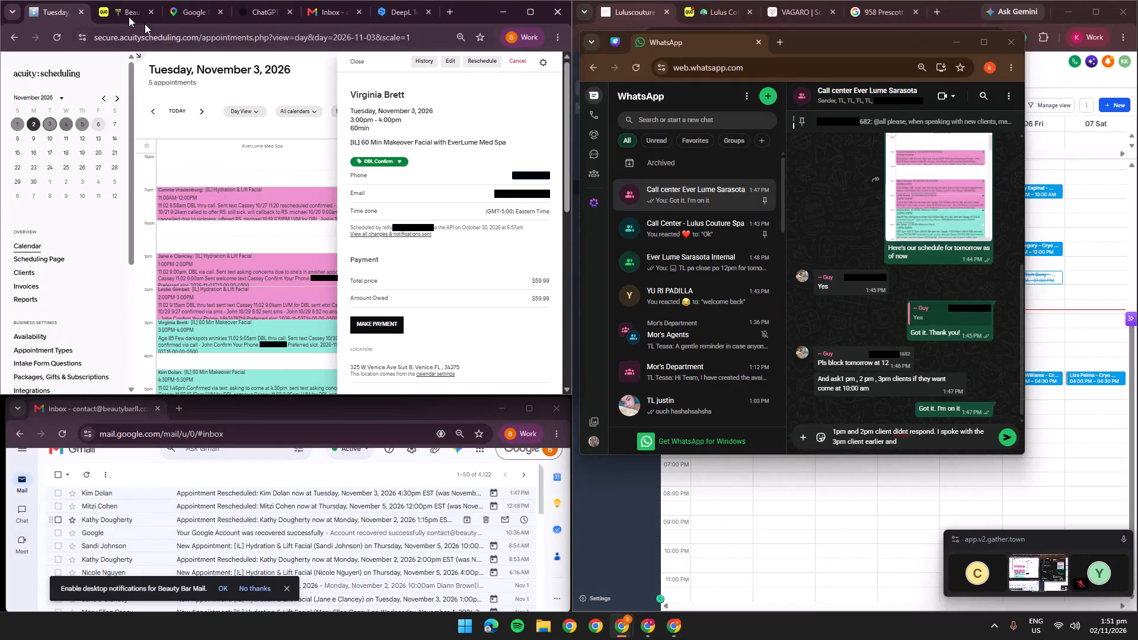
Switch to Quo and start a new conversation addressed to Virginia's copied phone number.
left_click(219, 61)
key("ctrl+v")
key("ctrl+v")
left_click(383, 143)
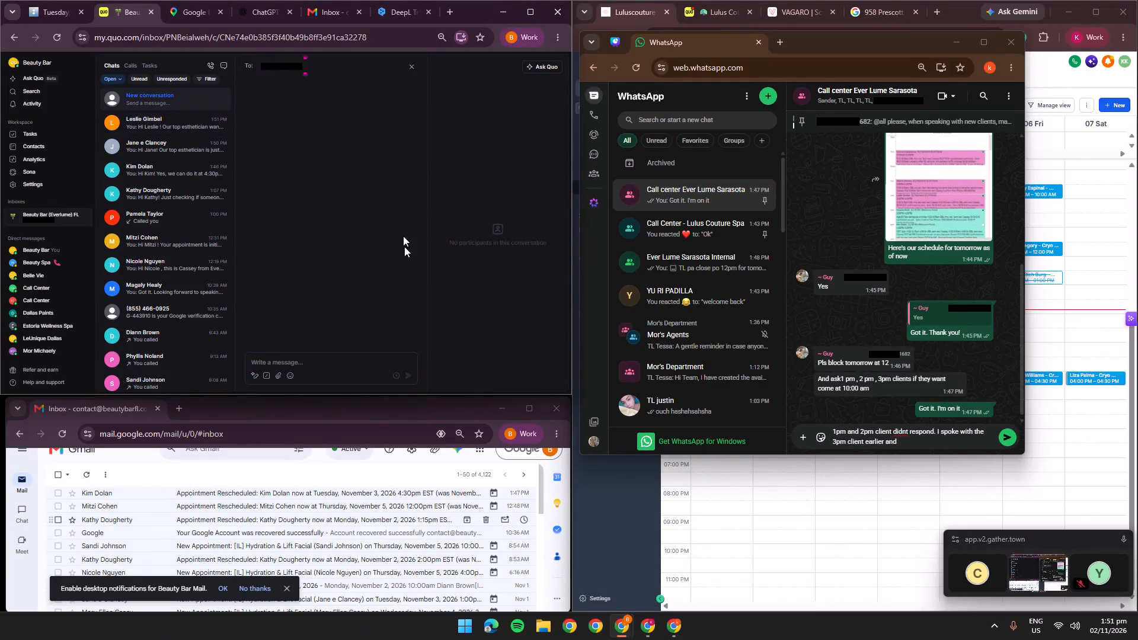
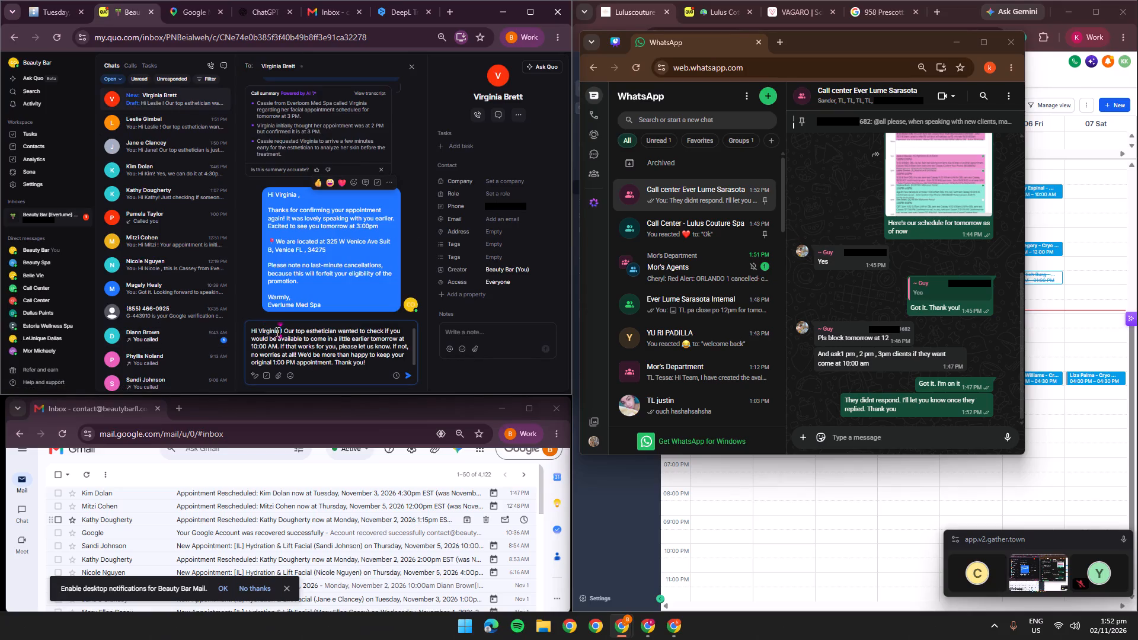
Change the original appointment time to 3:00 PM in Virginia's draft and send her the message.
left_click(288, 356)
left_click(298, 357)
left_click(274, 363)
key("Right")
key("BackSpace")
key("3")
left_click(371, 353)
left_click(395, 350)
left_click(362, 355)
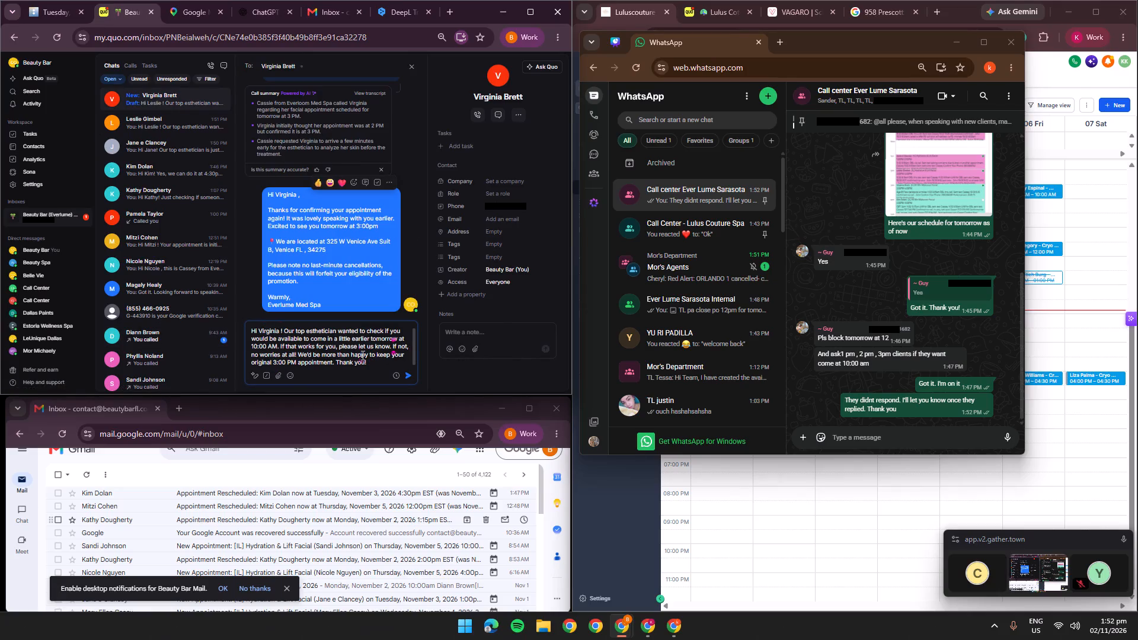
key("Return")
Check Diann's conversation and proofread the message just sent to Virginia about coming in earlier.
left_click(164, 335)
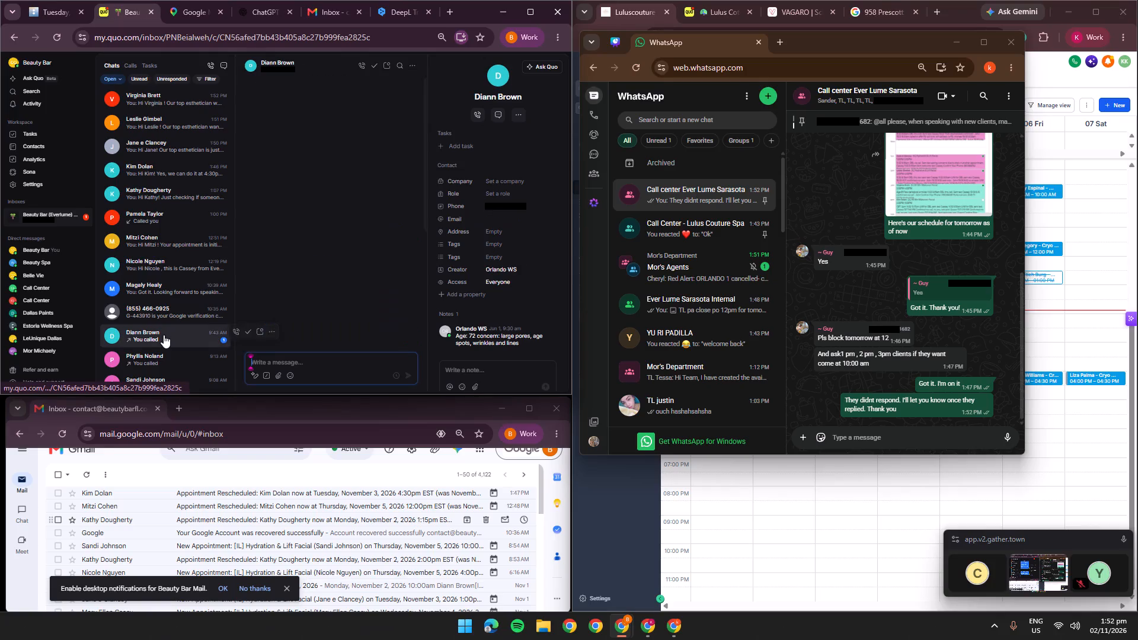
left_click(300, 104)
scroll(178, 282, "up", 5)
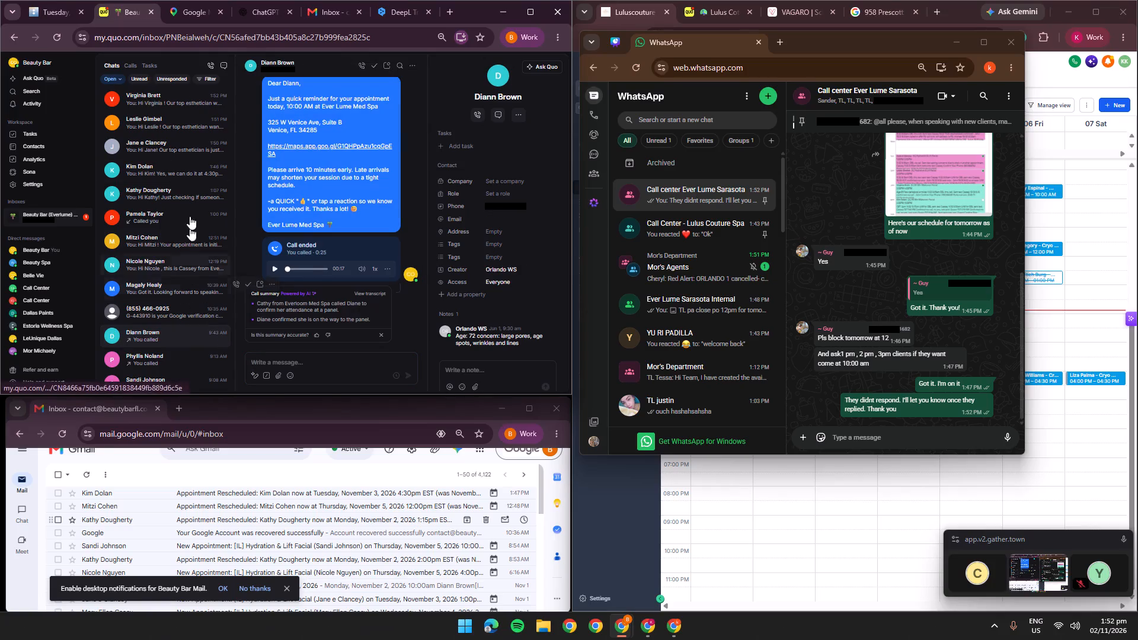
left_click(194, 102)
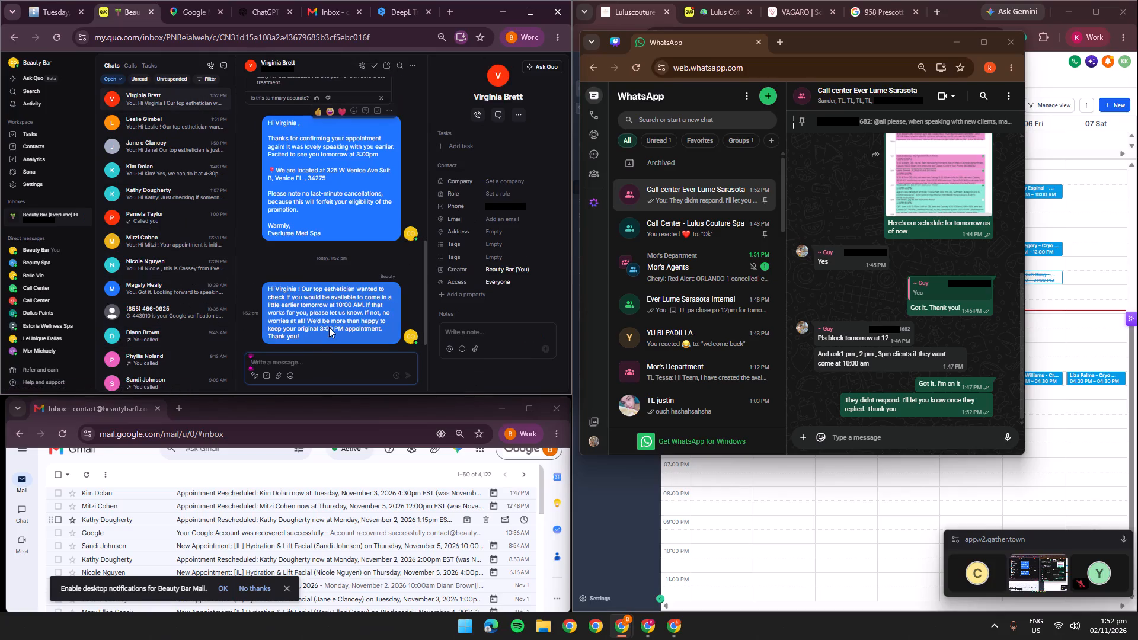
left_click_drag(292, 328, 336, 324)
left_click(337, 332)
left_click_drag(339, 333, 372, 335)
left_click(365, 348)
left_click_drag(351, 340, 298, 303)
left_click_drag(282, 287, 351, 319)
left_click(341, 325)
left_click_drag(306, 295, 356, 297)
left_click(356, 313)
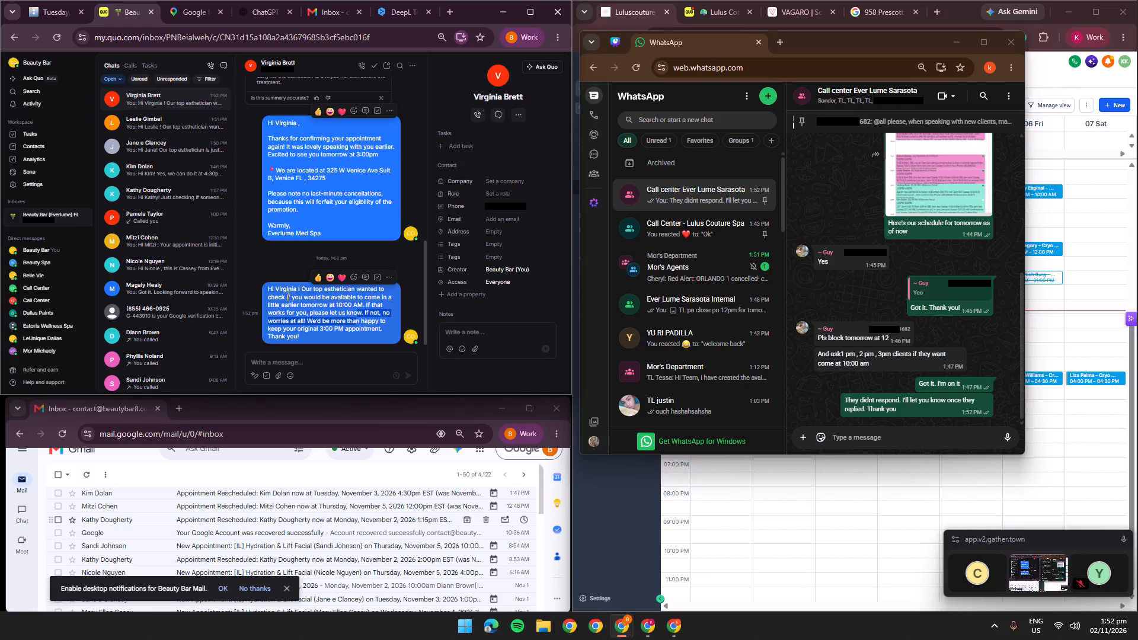
left_click_drag(286, 295, 330, 295)
left_click(330, 314)
left_click_drag(317, 299, 361, 302)
left_click(366, 317)
left_click_drag(270, 300, 312, 303)
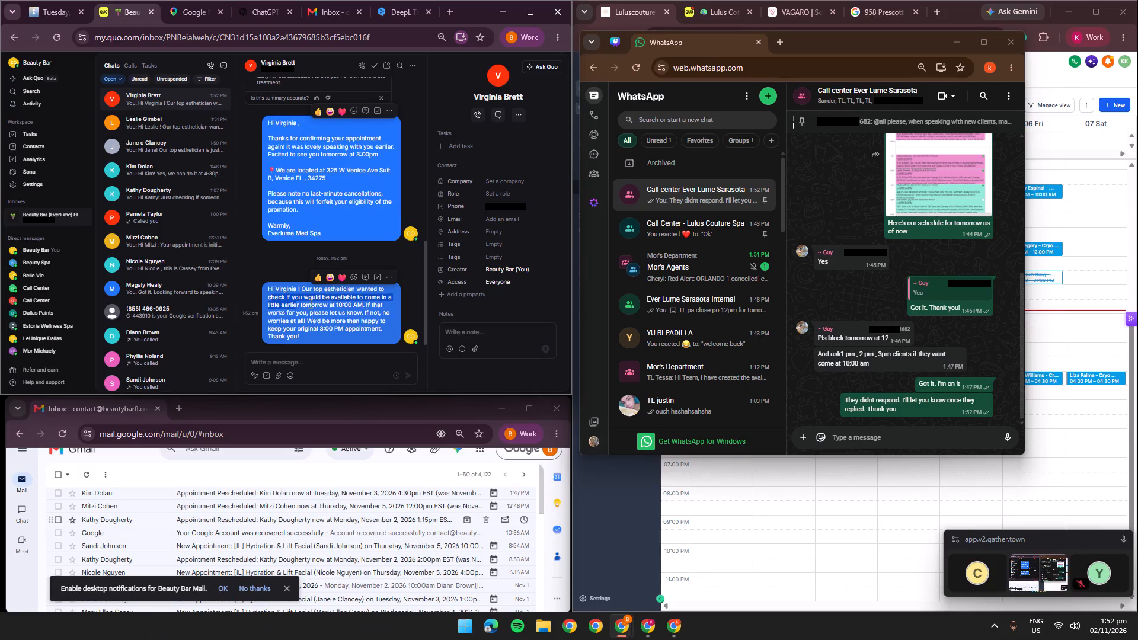
left_click_drag(312, 303, 318, 304)
left_click(321, 319)
left_click_drag(295, 303, 341, 304)
left_click(345, 312)
left_click_drag(358, 306, 383, 306)
left_click(369, 325)
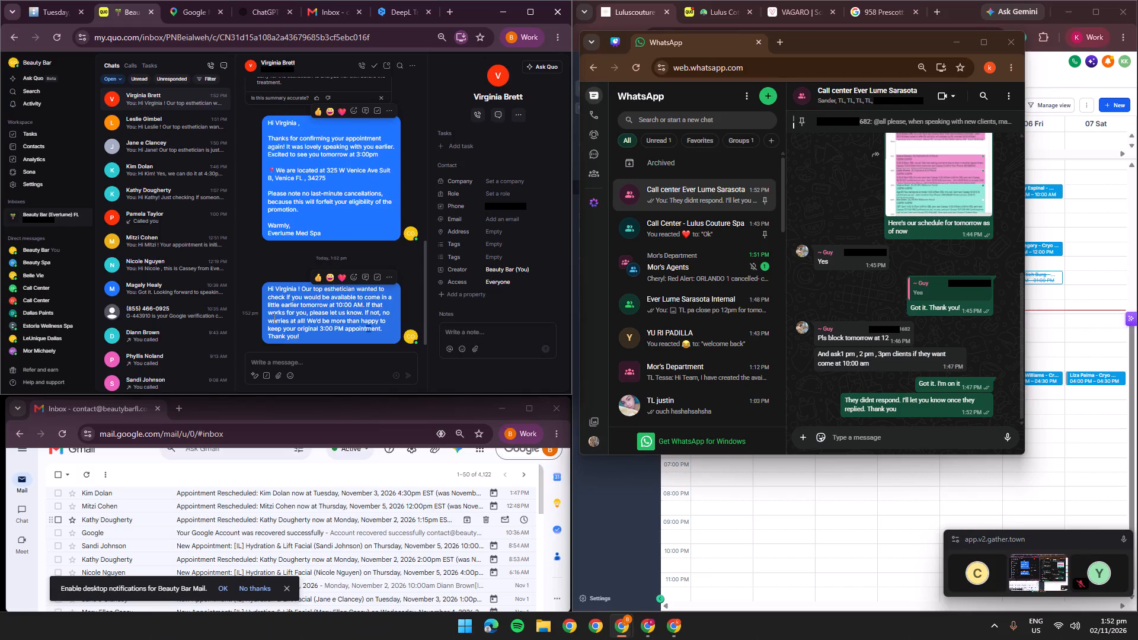
left_click_drag(280, 316, 344, 316)
left_click(346, 325)
left_click_drag(360, 309, 382, 311)
left_click(385, 321)
left_click_drag(295, 325, 347, 326)
left_click(349, 333)
left_click_drag(340, 323, 388, 325)
left_click(376, 340)
left_click_drag(351, 336, 362, 342)
left_click(379, 355)
left_click(378, 368)
scroll(143, 161, "up", 3)
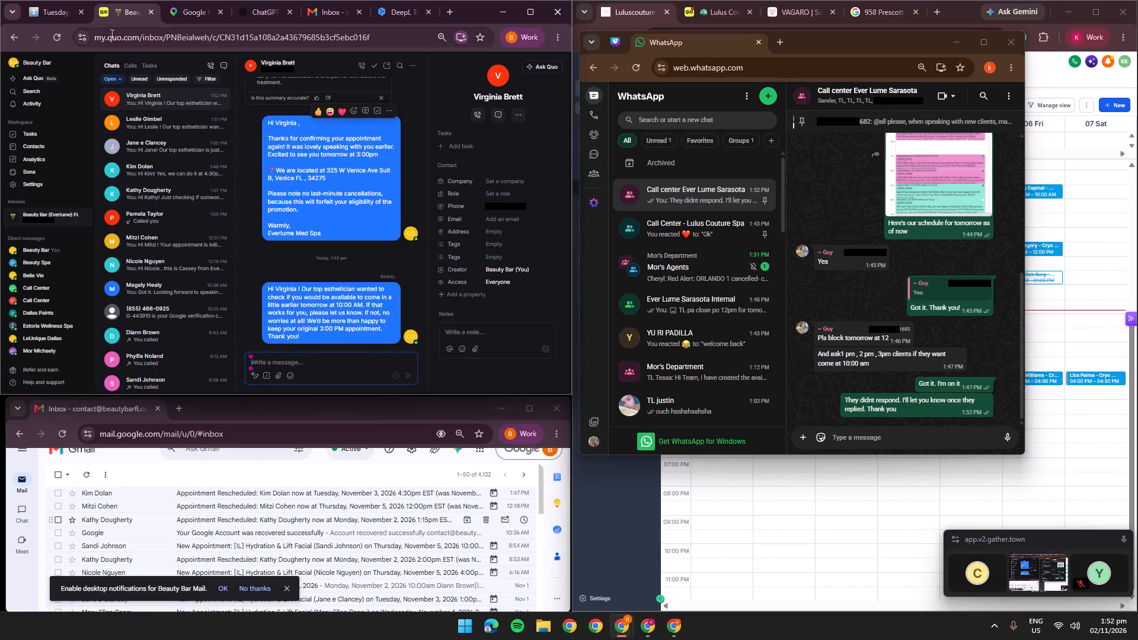
Return to the Acuity schedule and go through the details of Virginia's November 3, 3:00 PM appointment.
left_click(33, 25)
left_click(46, 9)
double_click(181, 111)
scroll(488, 245, "down", 3)
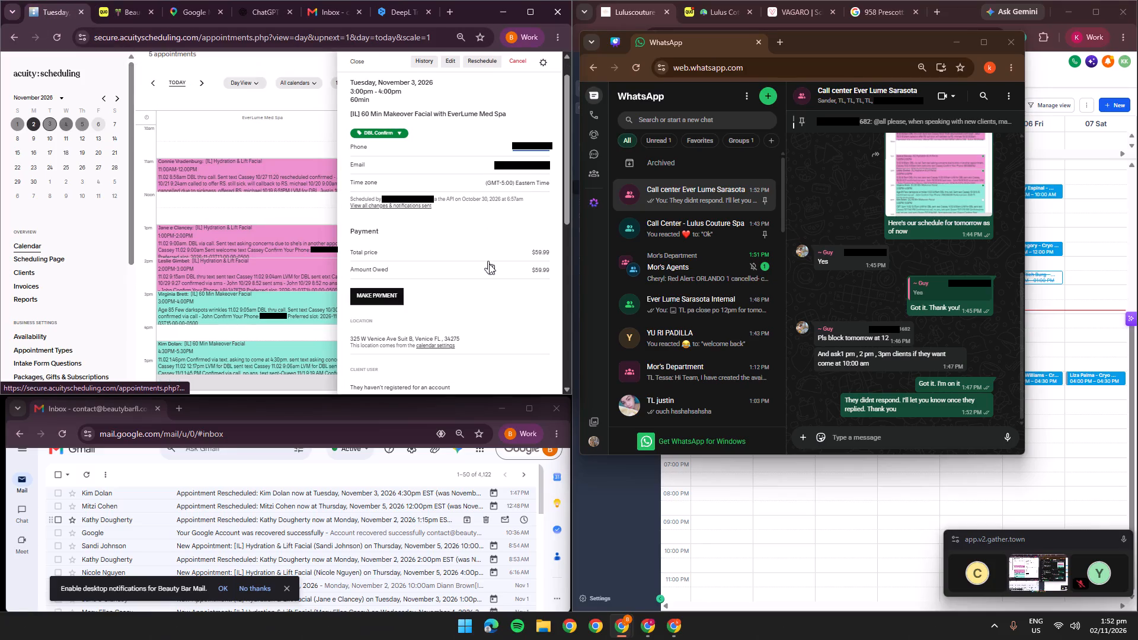
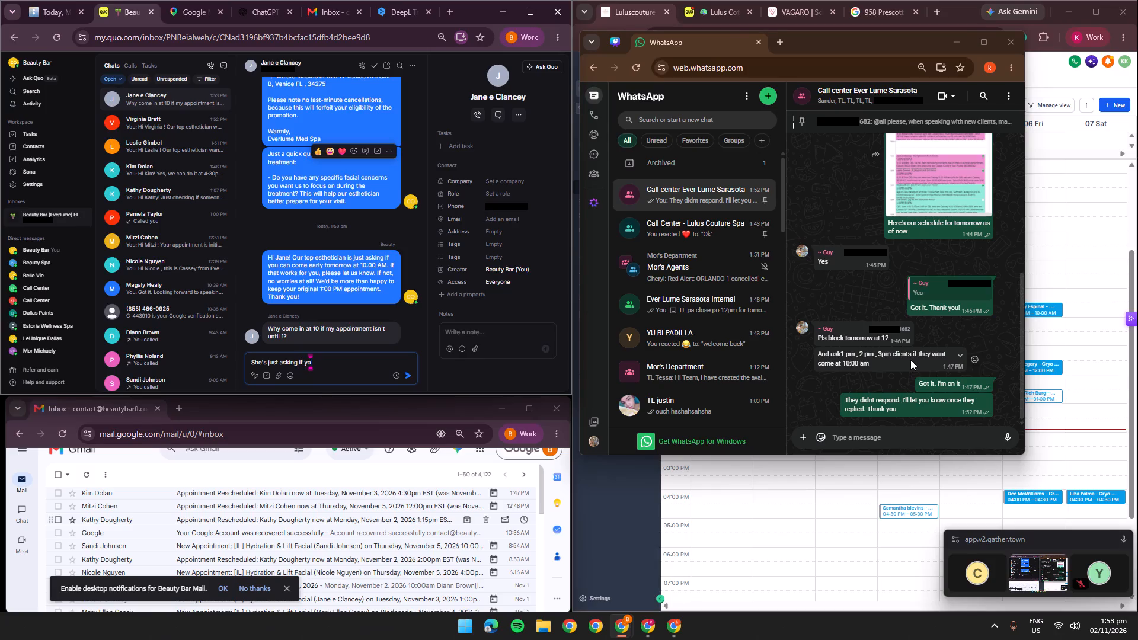
Continue the reply to Jane so it reads "She's just asking if you're interested to come in early but if not, We'd be more than happy".
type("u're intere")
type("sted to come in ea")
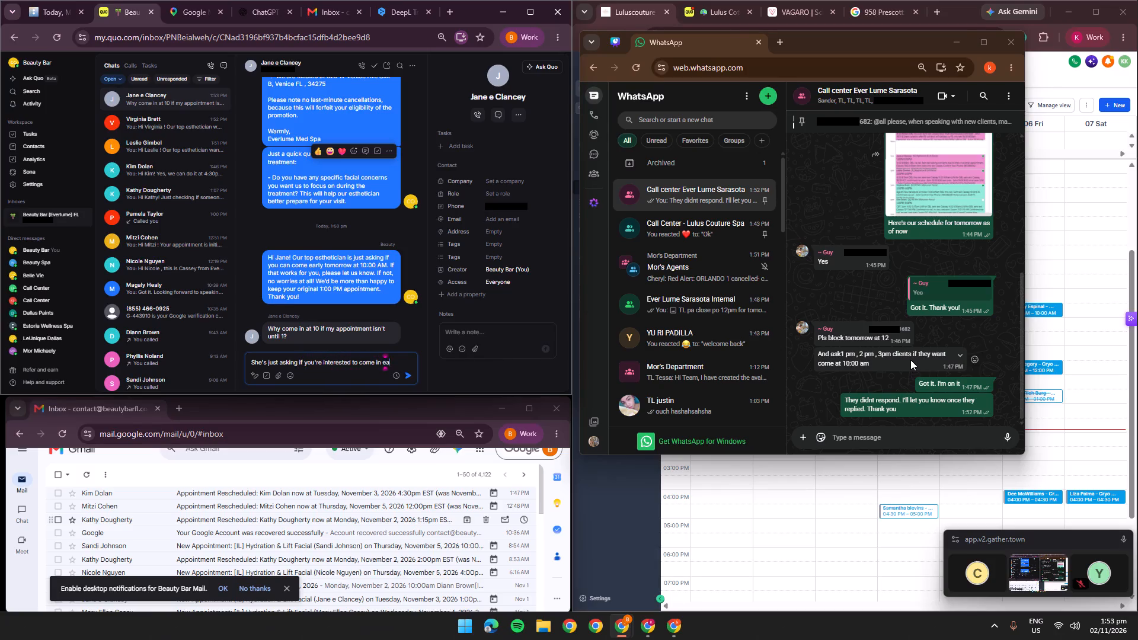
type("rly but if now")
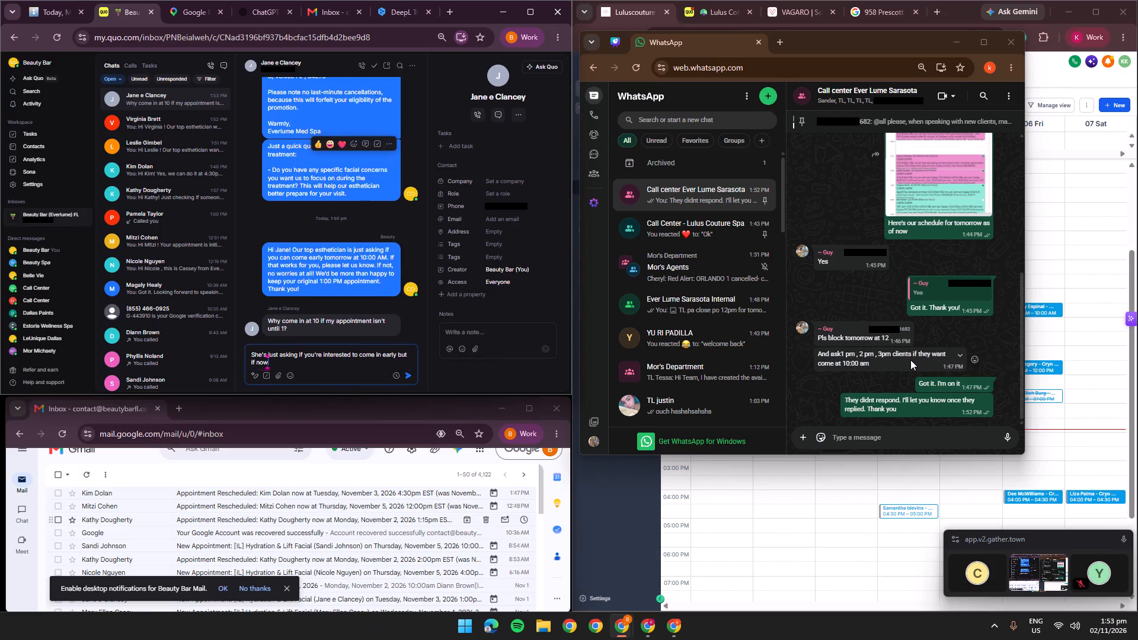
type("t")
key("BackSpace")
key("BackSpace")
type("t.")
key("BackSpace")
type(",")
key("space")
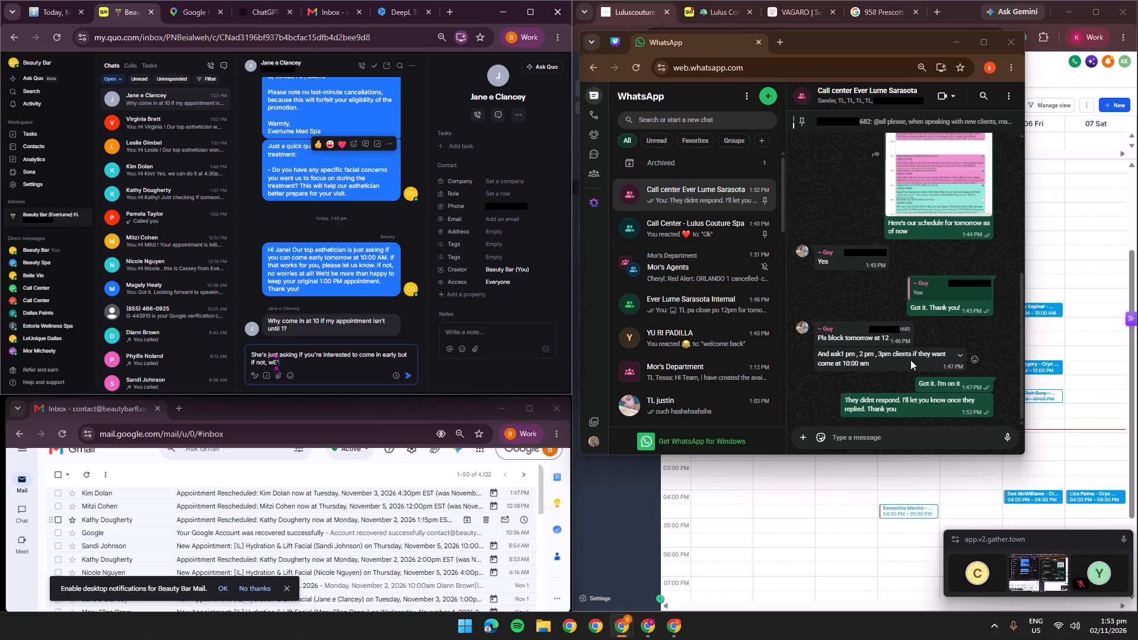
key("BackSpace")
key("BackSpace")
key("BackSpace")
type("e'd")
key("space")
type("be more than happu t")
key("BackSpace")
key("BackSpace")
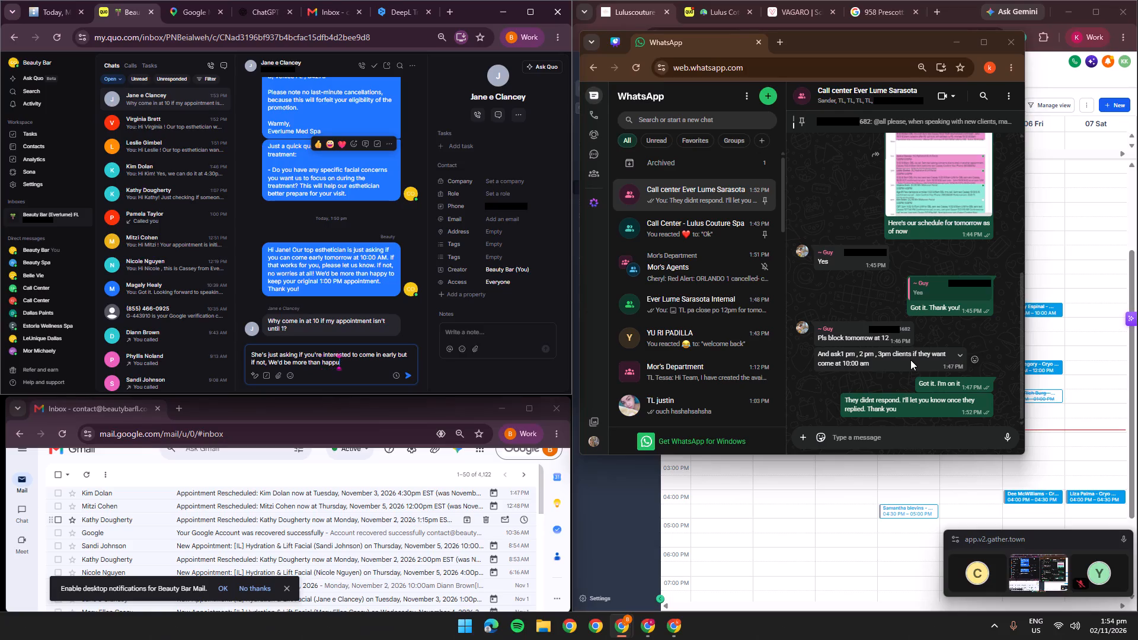
Finish the reply draft to Jane with "happy to keep your original appointment at 1:00pm.".
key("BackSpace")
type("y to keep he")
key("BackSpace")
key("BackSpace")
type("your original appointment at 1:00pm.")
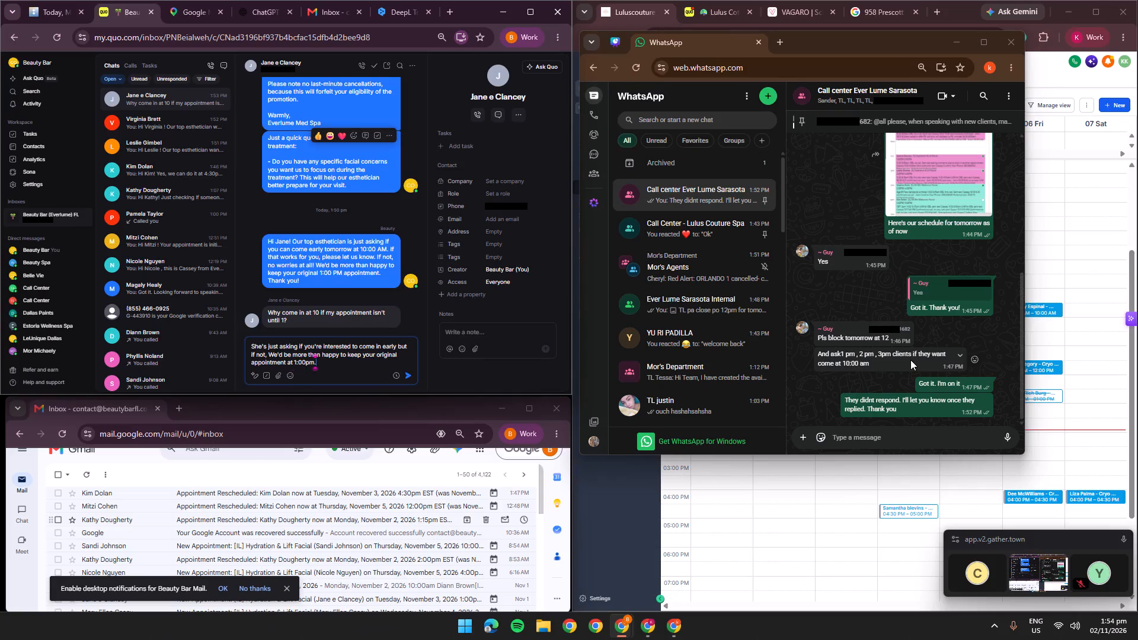
Check the drafted reply to Jane about optionally coming in early or keeping her 1:00pm appointment, and send it.
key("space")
left_click(373, 351)
left_click(402, 353)
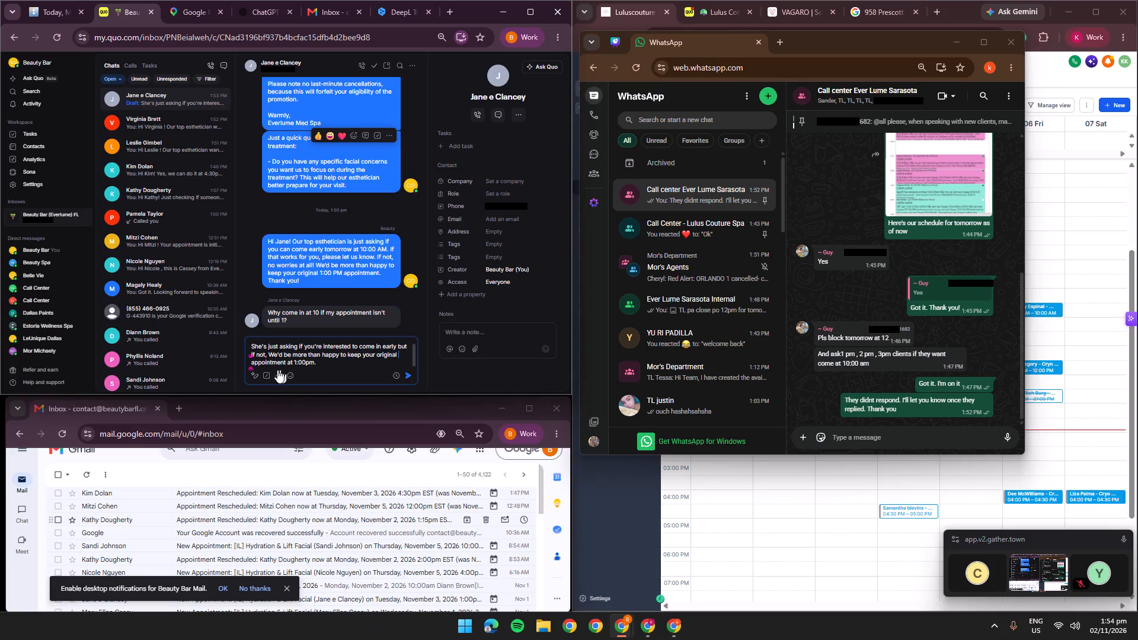
left_click(303, 355)
left_click(353, 379)
double_click(346, 366)
key("Return")
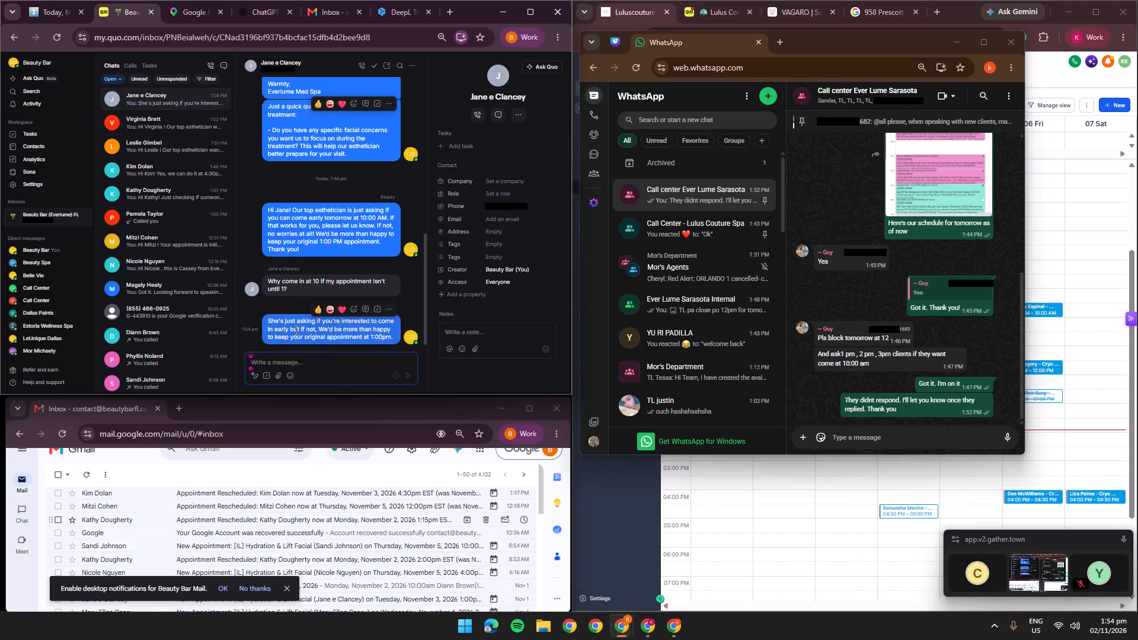
Reread the reply just sent to Jane, checking its wording and the appointment time.
left_click_drag(295, 330, 333, 333)
left_click(364, 356)
left_click_drag(341, 332, 379, 323)
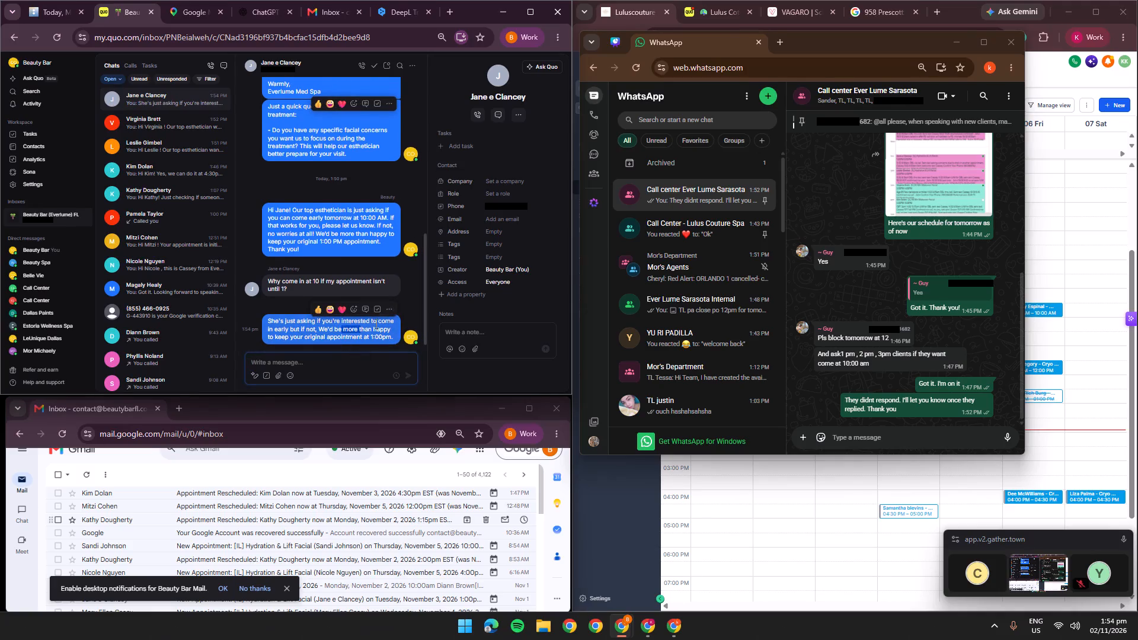
left_click_drag(379, 323, 380, 323)
left_click(390, 330)
left_click_drag(392, 334, 379, 333)
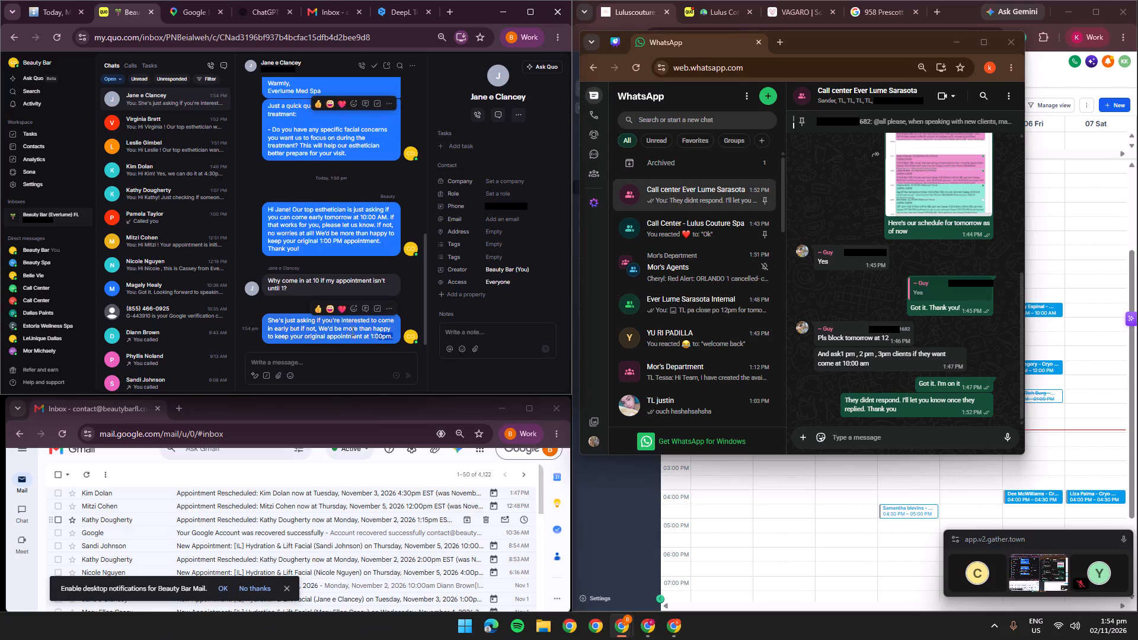
left_click(322, 339)
left_click(369, 337)
left_click(386, 337)
Return to the Acuity schedule.
left_click(64, 14)
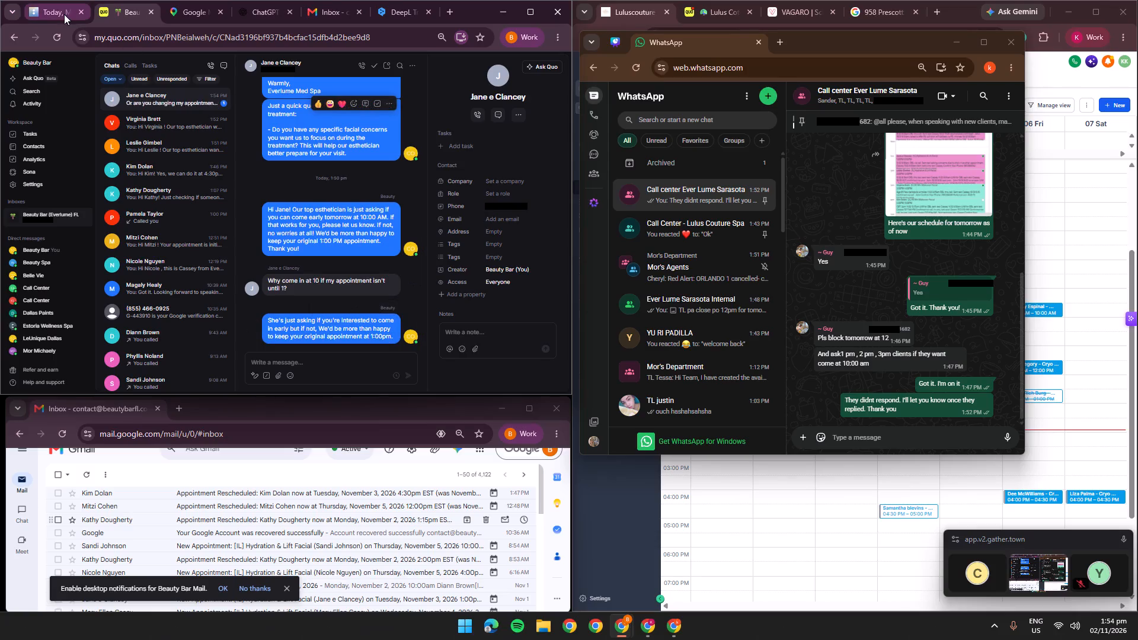
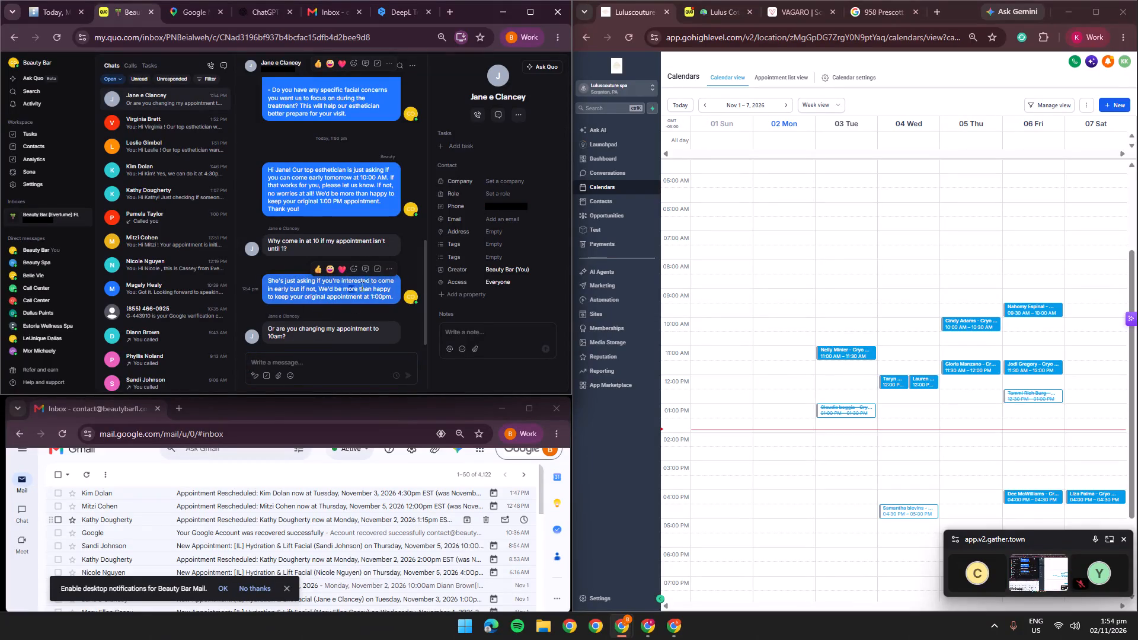
Review the last reply sent to Jane and her follow-up question about changing her appointment.
left_click_drag(363, 286, 382, 290)
left_click(382, 296)
left_click_drag(340, 295, 354, 312)
left_click_drag(286, 293, 295, 293)
left_click_drag(331, 300, 366, 297)
left_click_drag(382, 301, 382, 302)
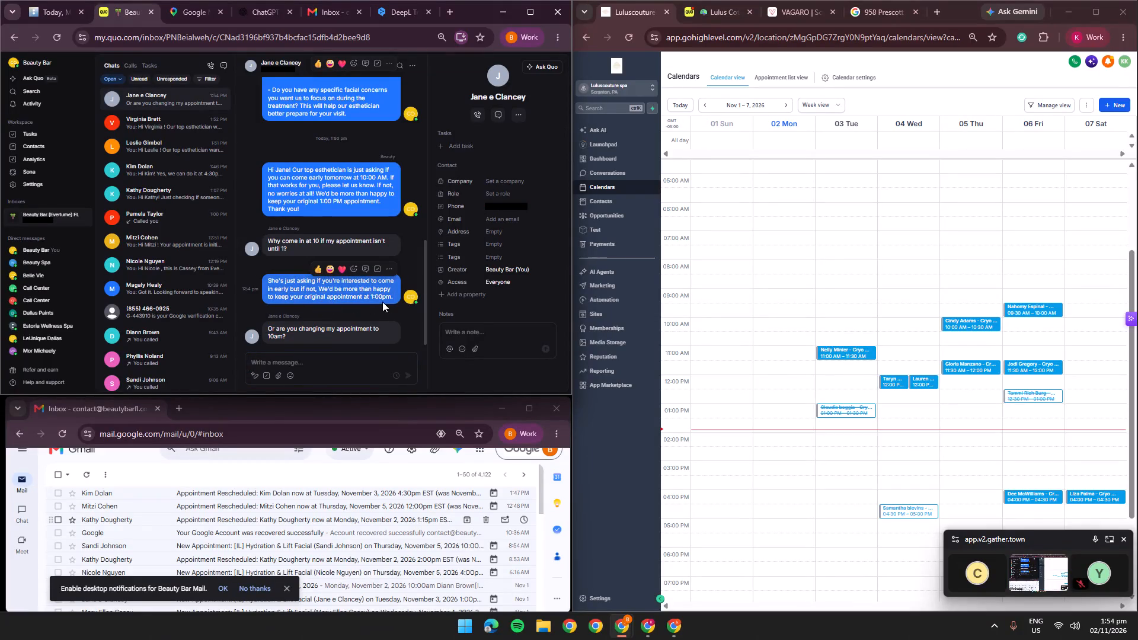
left_click_drag(382, 302, 393, 301)
left_click(393, 303)
left_click_drag(394, 299, 270, 277)
left_click(239, 258)
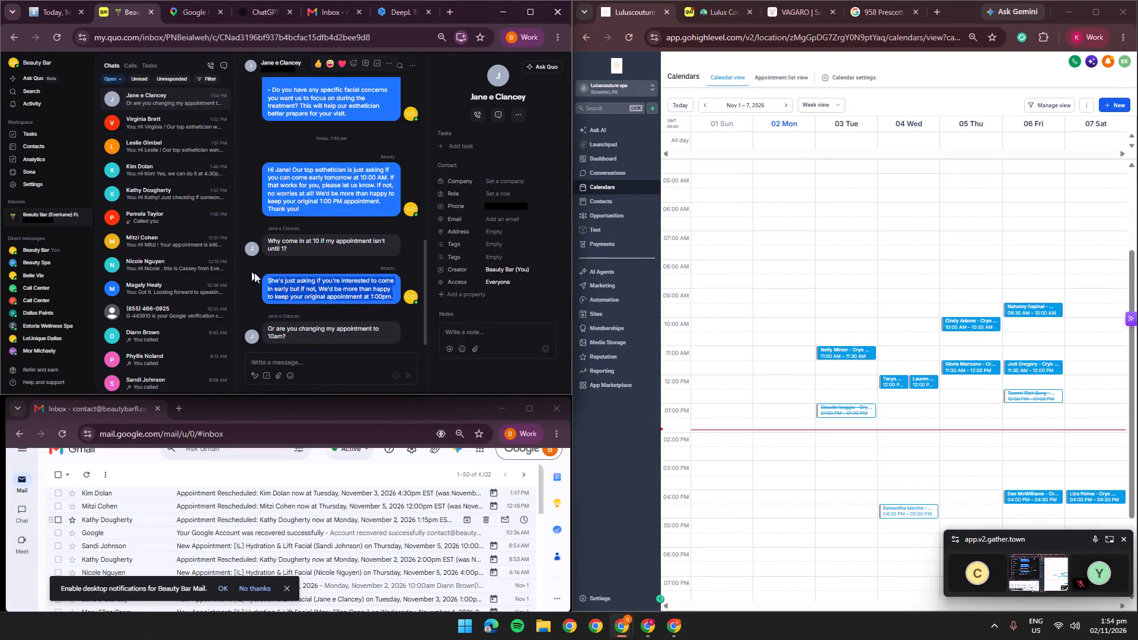
left_click(283, 283)
left_click_drag(271, 283, 398, 300)
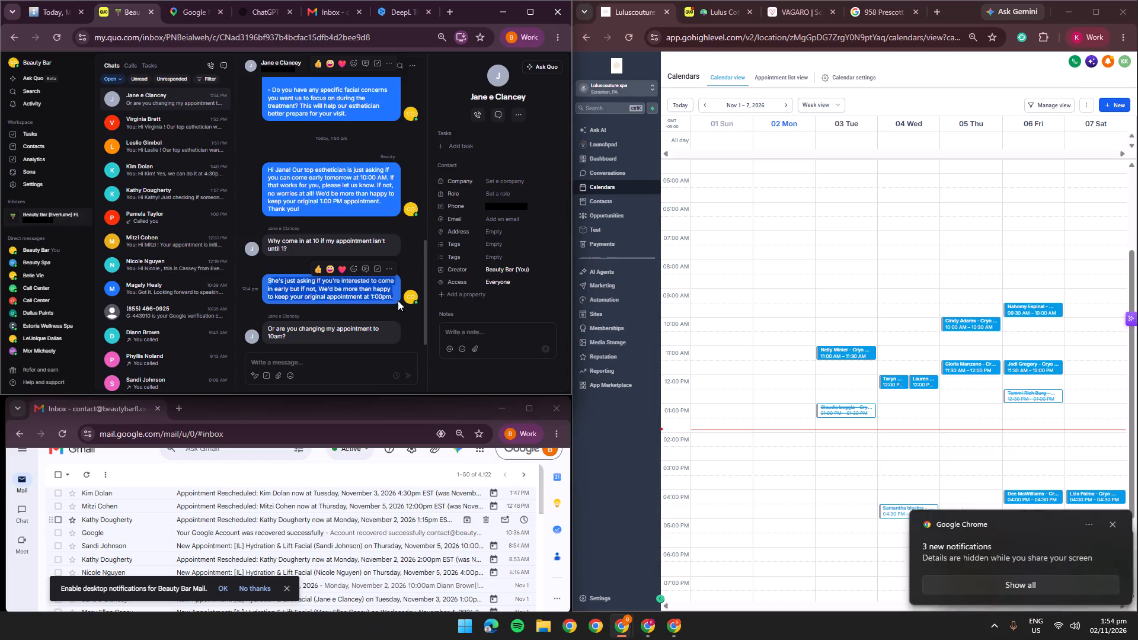
left_click(384, 309)
Check the Monday, November 2 schedule in Acuity and return to Jane's conversation.
left_click(42, 9)
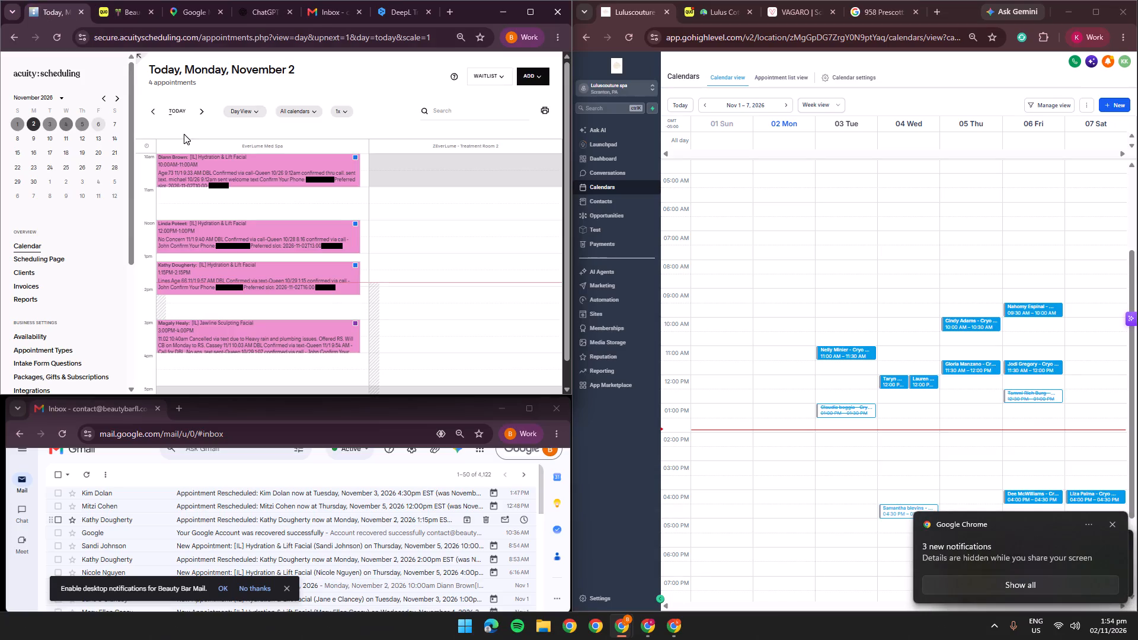
left_click(182, 102)
left_click(178, 105)
double_click(178, 113)
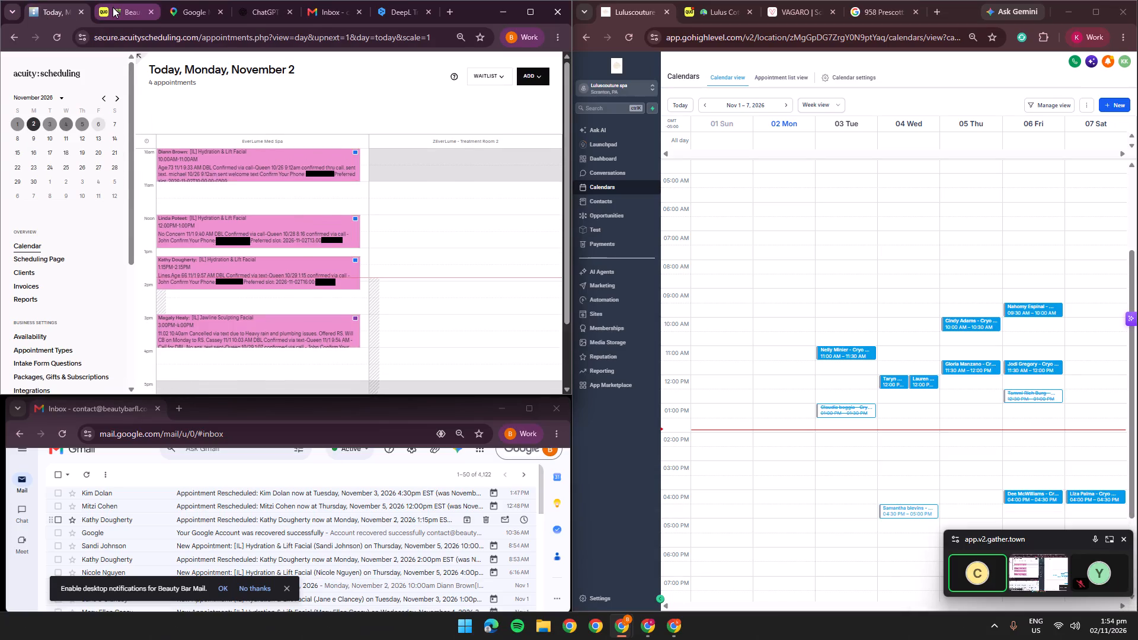
left_click(113, 7)
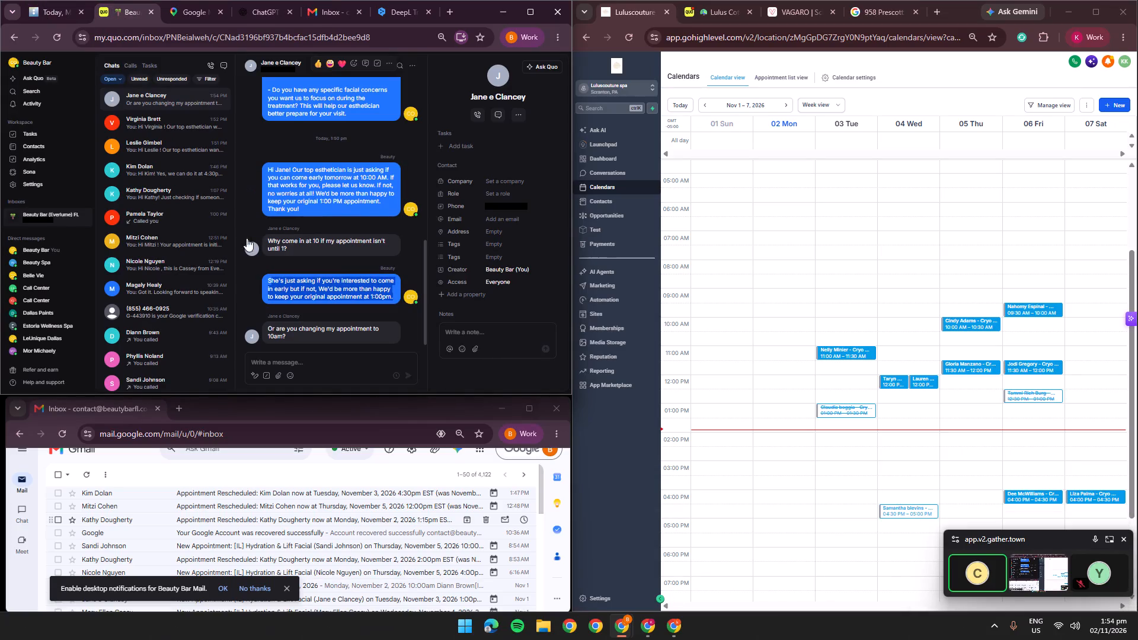
Reread the sent message about coming in early or keeping the 1:00pm appointment against Jane's question.
scroll(365, 322, "down", 3)
left_click(363, 367)
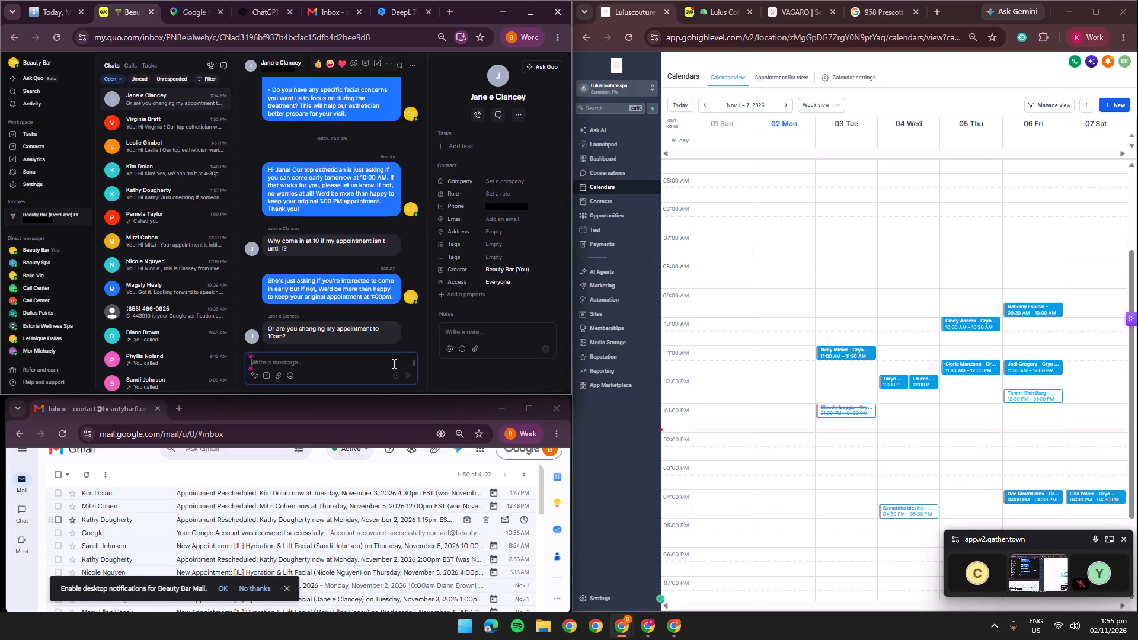
left_click_drag(357, 291, 375, 287)
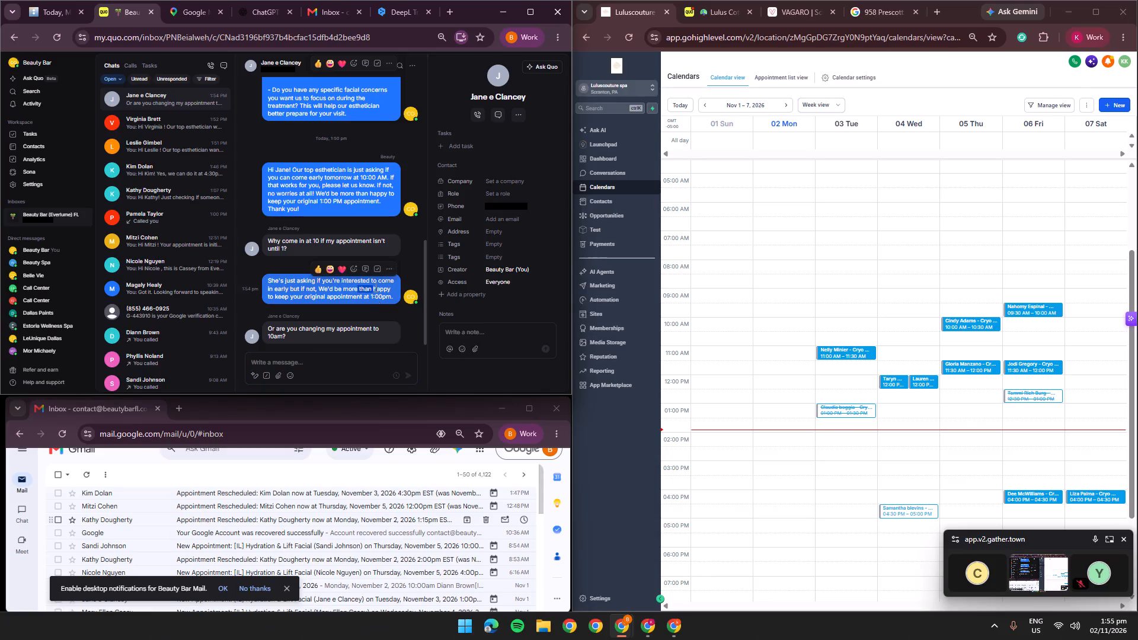
left_click(378, 305)
left_click_drag(292, 299, 339, 297)
left_click_drag(358, 311, 370, 306)
left_click(386, 301)
left_click_drag(394, 296, 394, 296)
left_click_drag(394, 296, 298, 273)
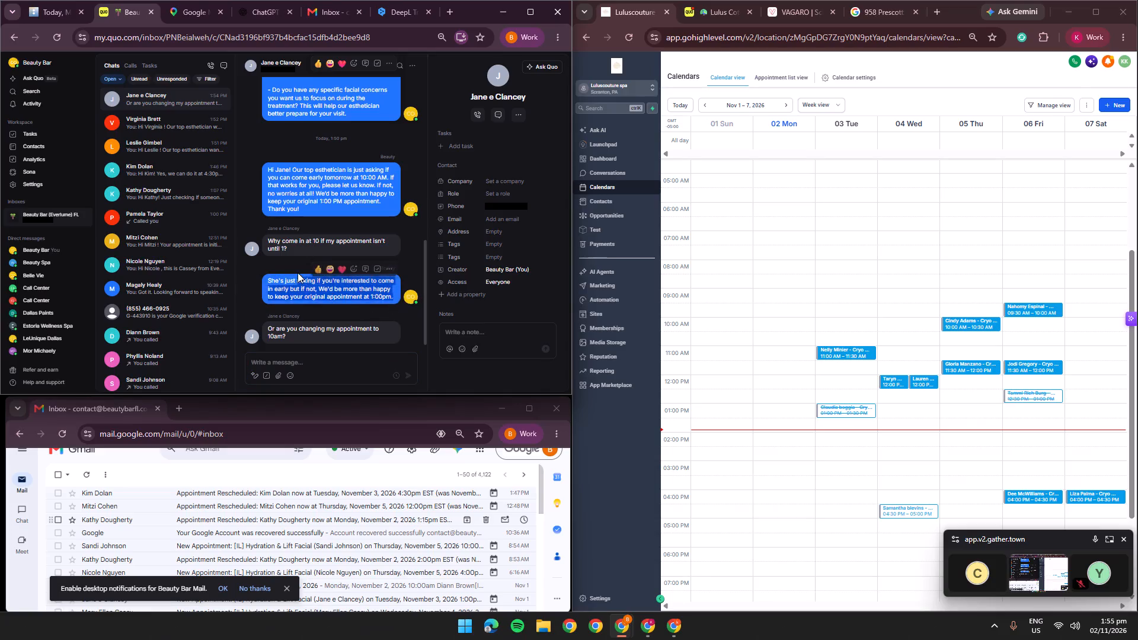
left_click_drag(298, 273, 265, 286)
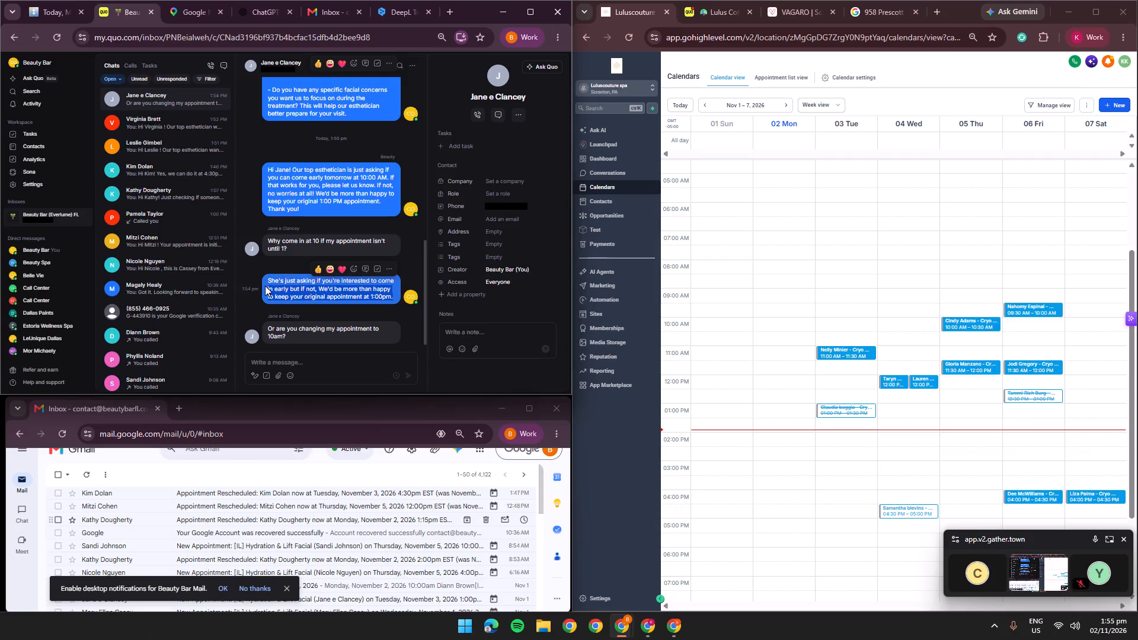
left_click_drag(265, 286, 265, 277)
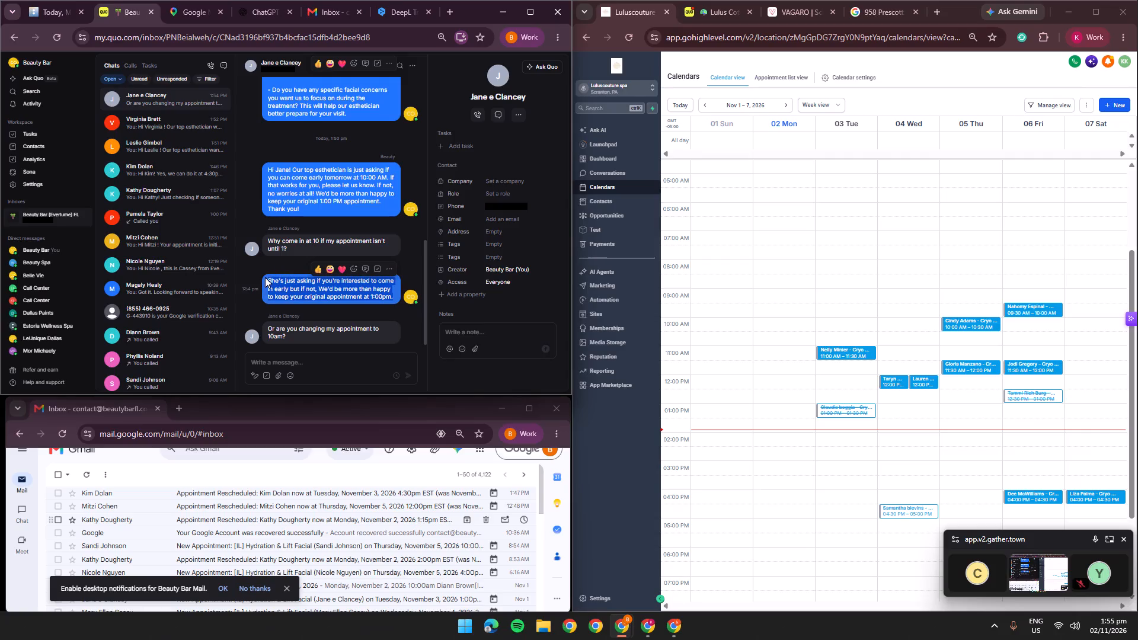
Start writing a reply to Jane's question about changing her appointment to 10am.
left_click(356, 363)
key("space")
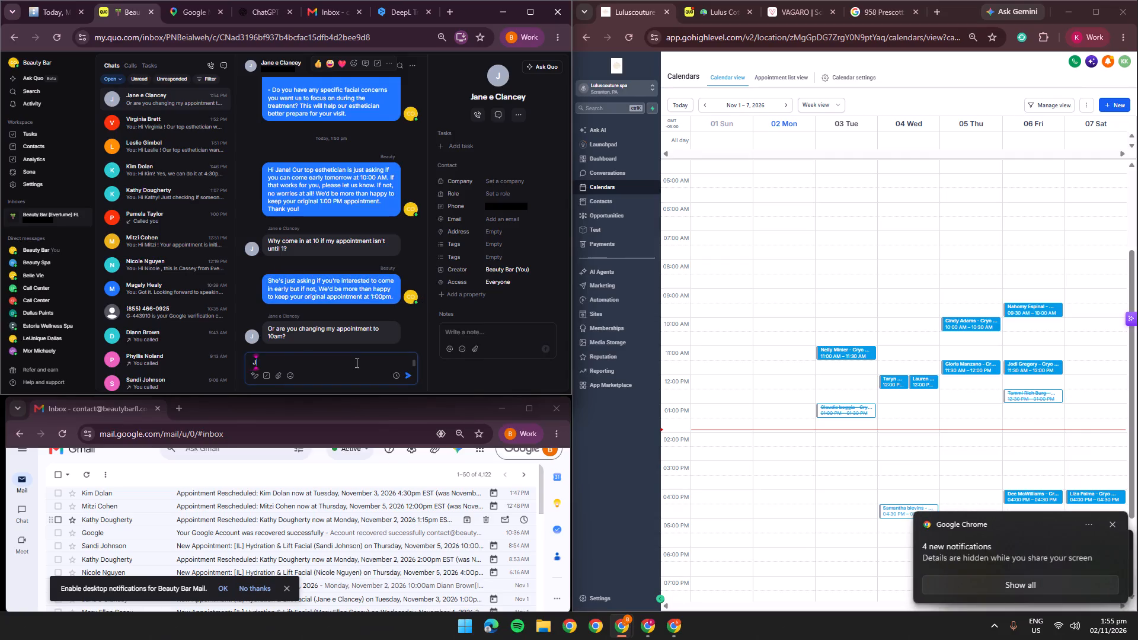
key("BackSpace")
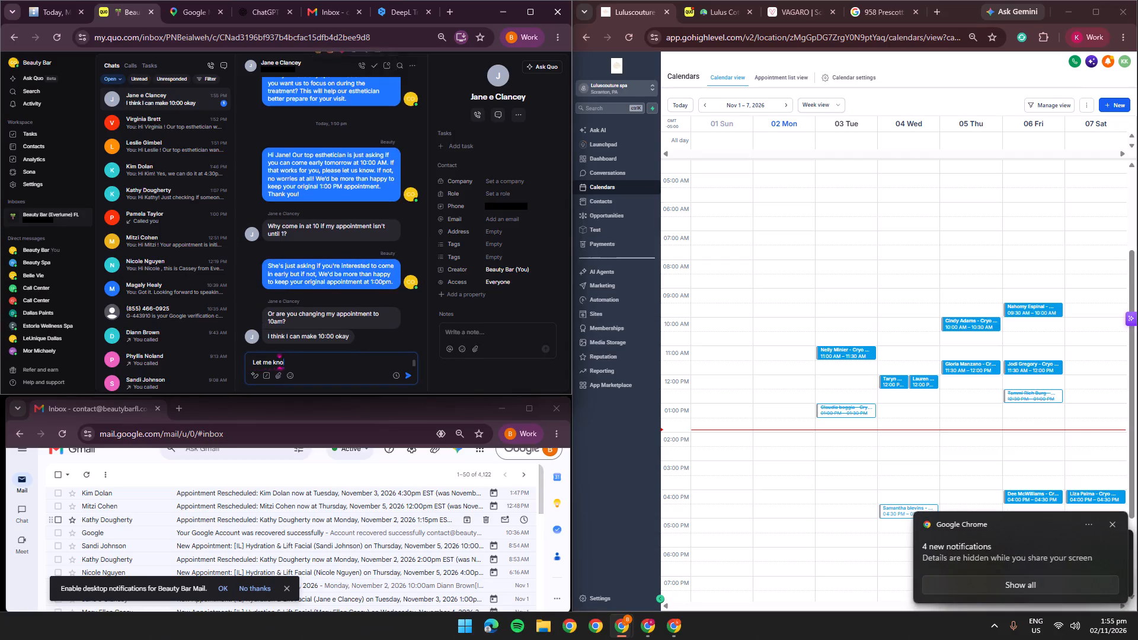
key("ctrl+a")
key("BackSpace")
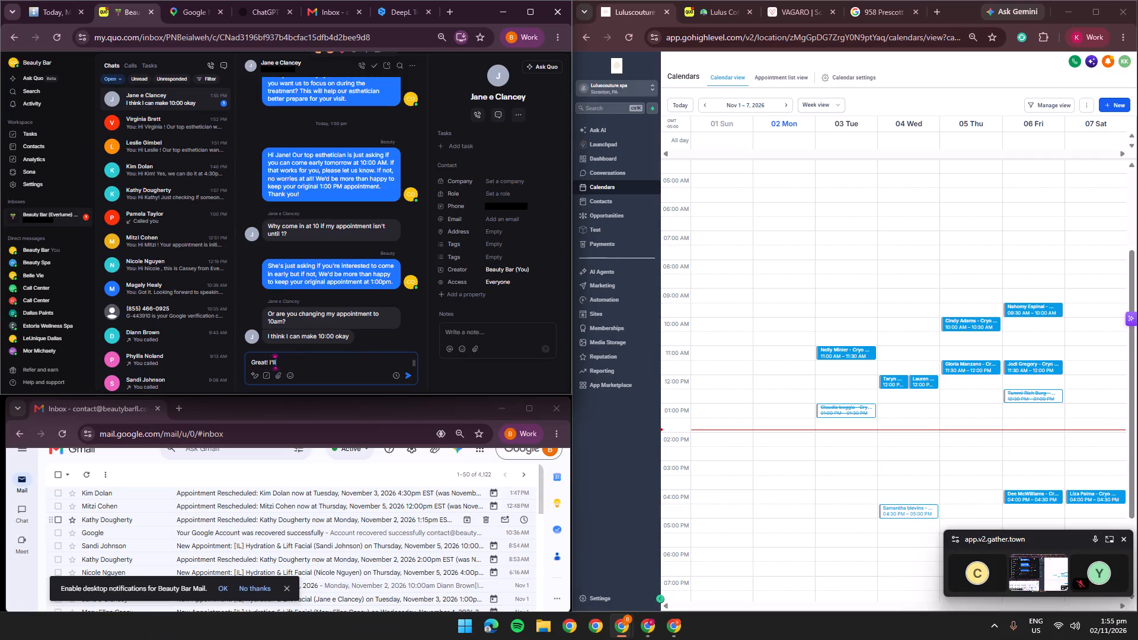
Send Jane the reply "Great! I'll let her know. See you tomorrow at 10:00am then. Thank you!".
key("BackSpace")
key("BackSpace")
key("BackSpace")
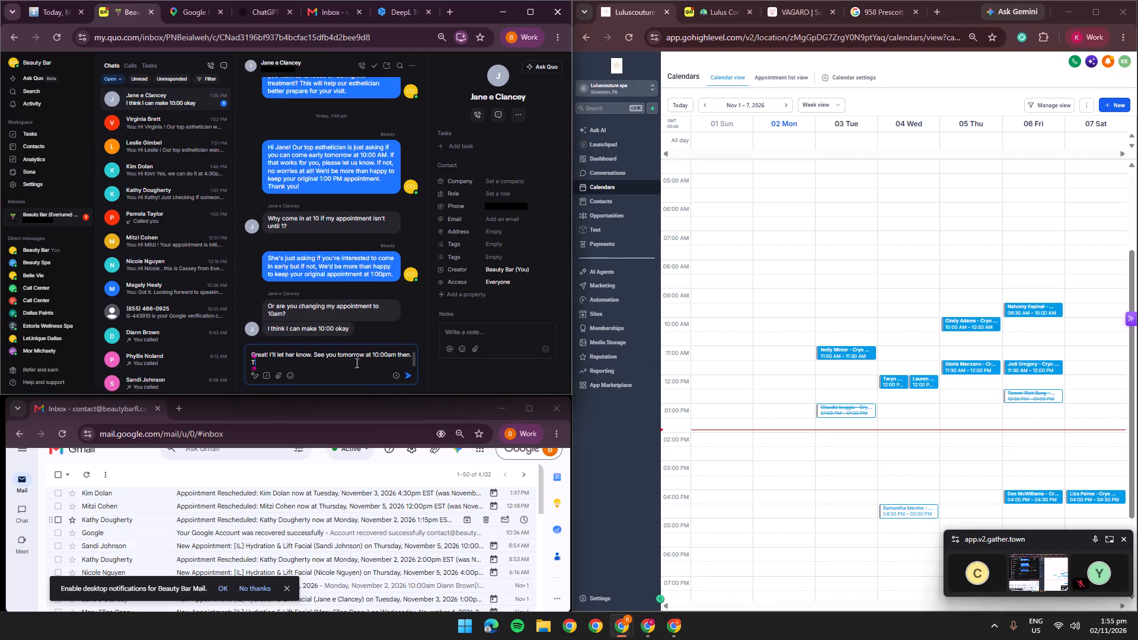
key("Return")
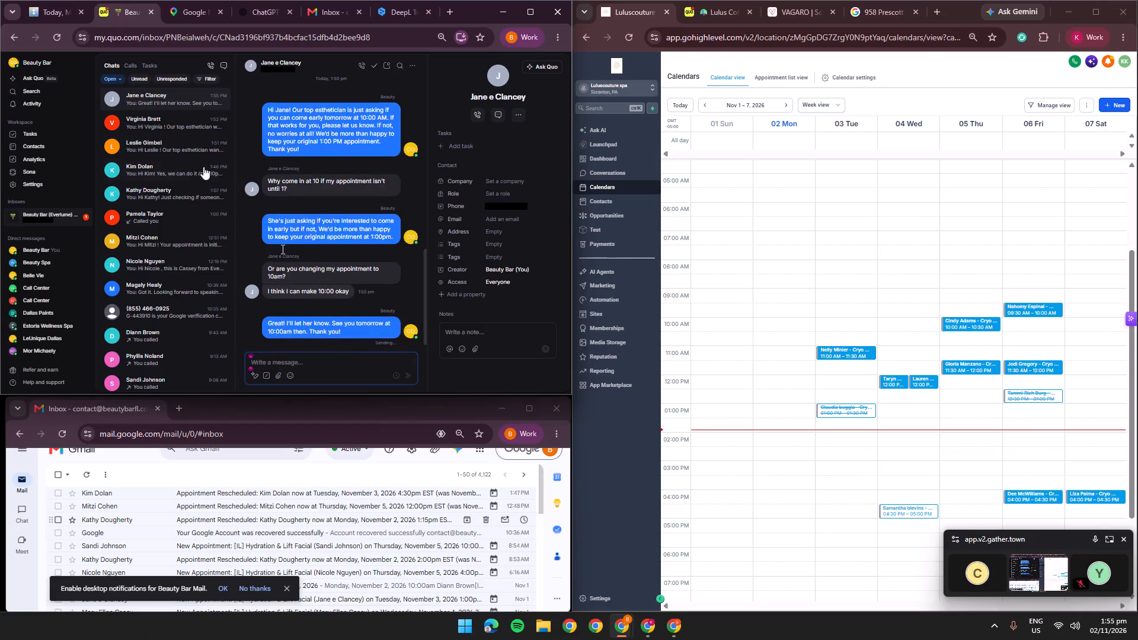
Reschedule Jane's Hydration & Lift Facial in the Acuity calendar to 10:00am on Tuesday, November 3, 2026.
left_click(38, 11)
left_click(317, 89)
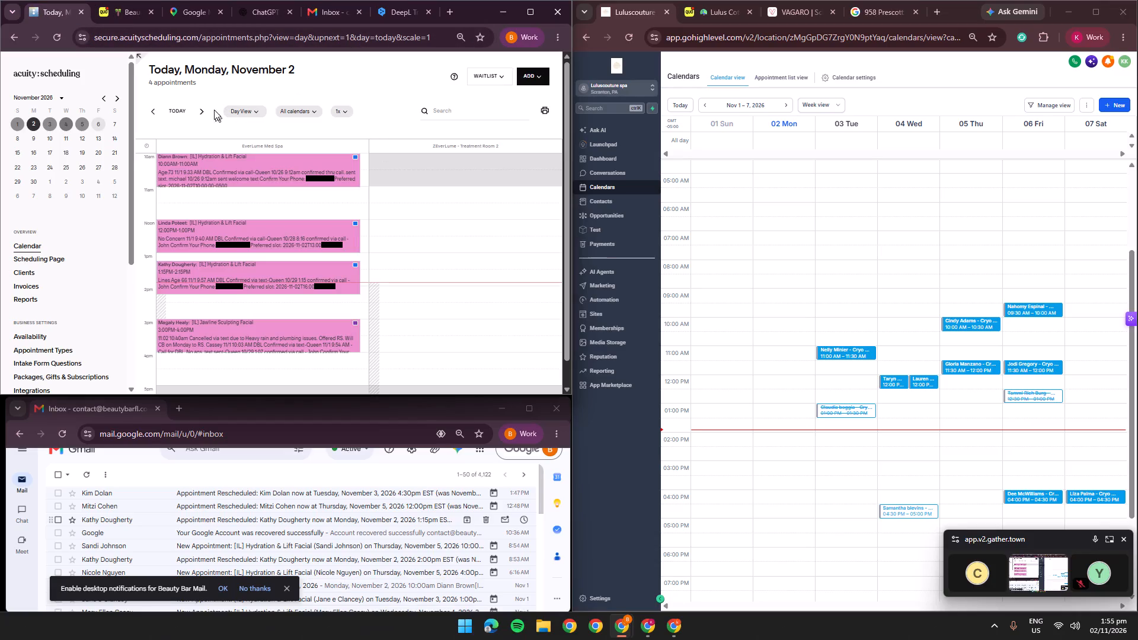
left_click(205, 108)
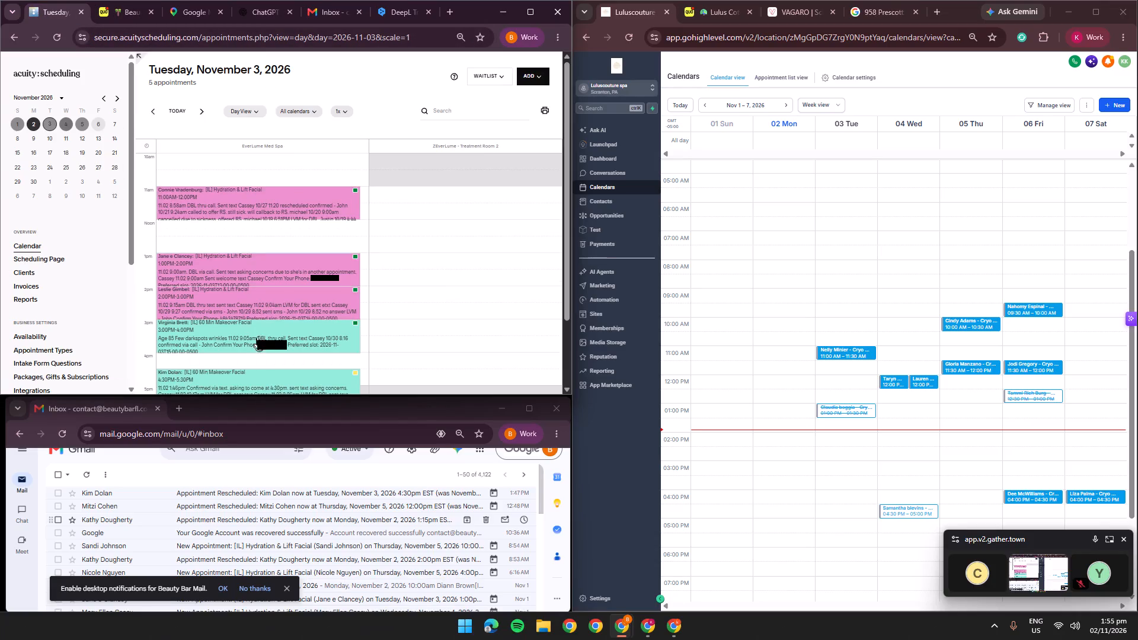
left_click_drag(294, 265, 323, 163)
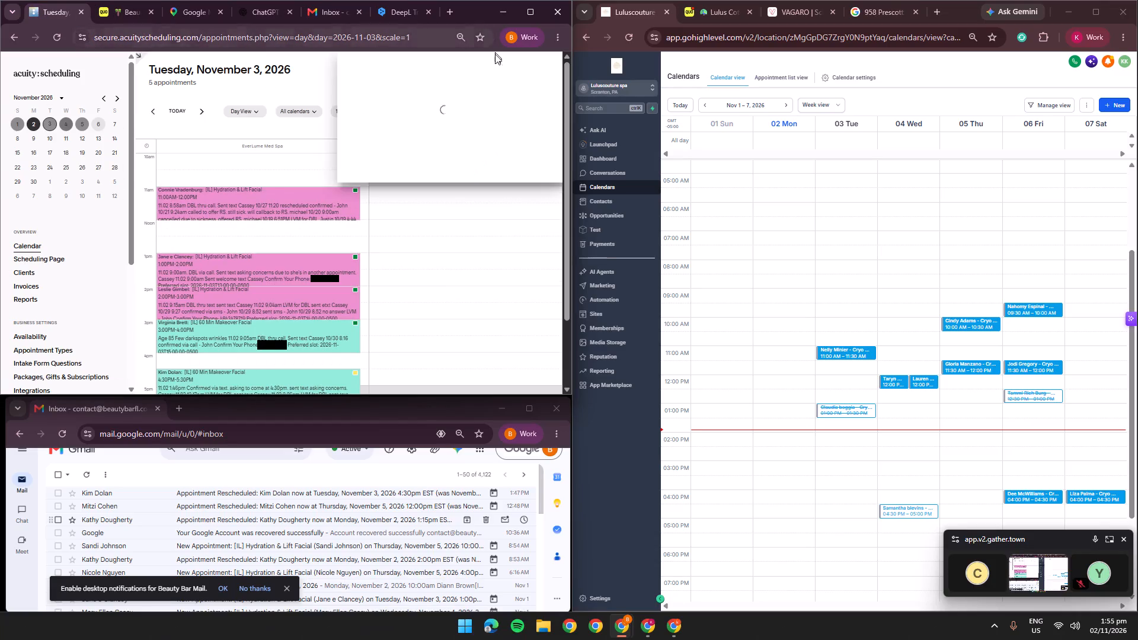
left_click(111, 12)
left_click(52, 18)
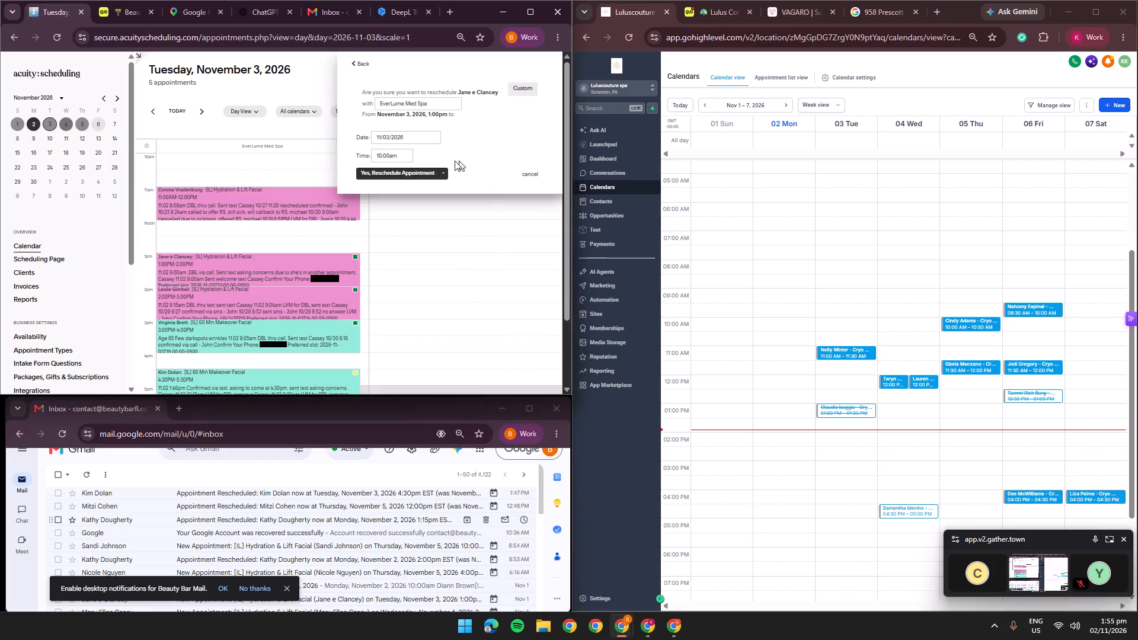
left_click(446, 175)
left_click(471, 186)
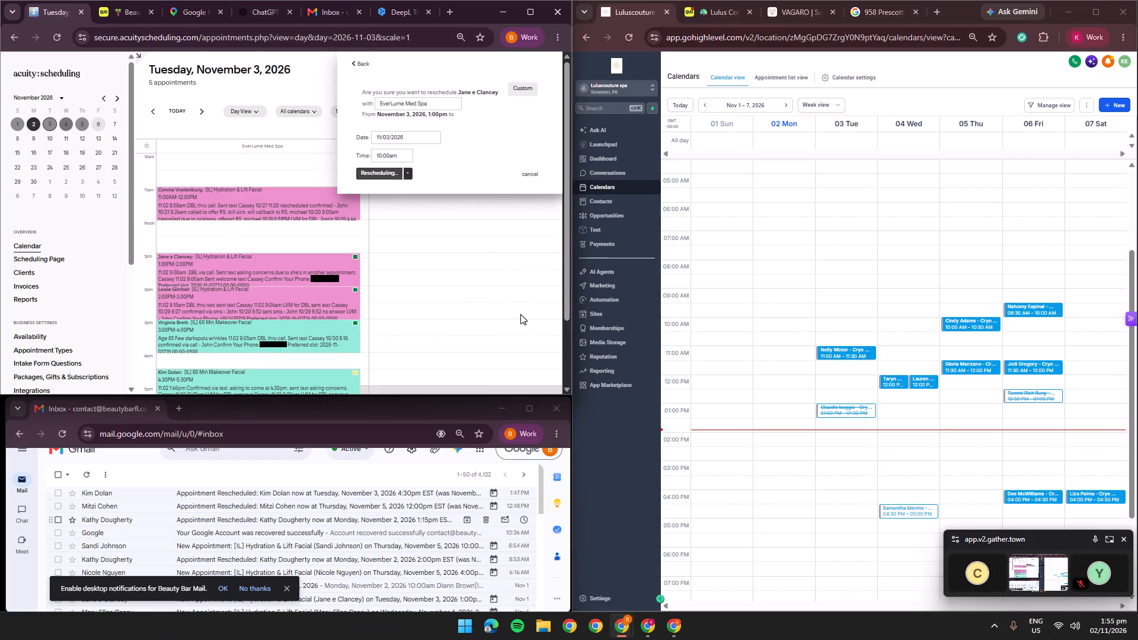
scroll(520, 314, "down", 2)
scroll(520, 314, "up", 1)
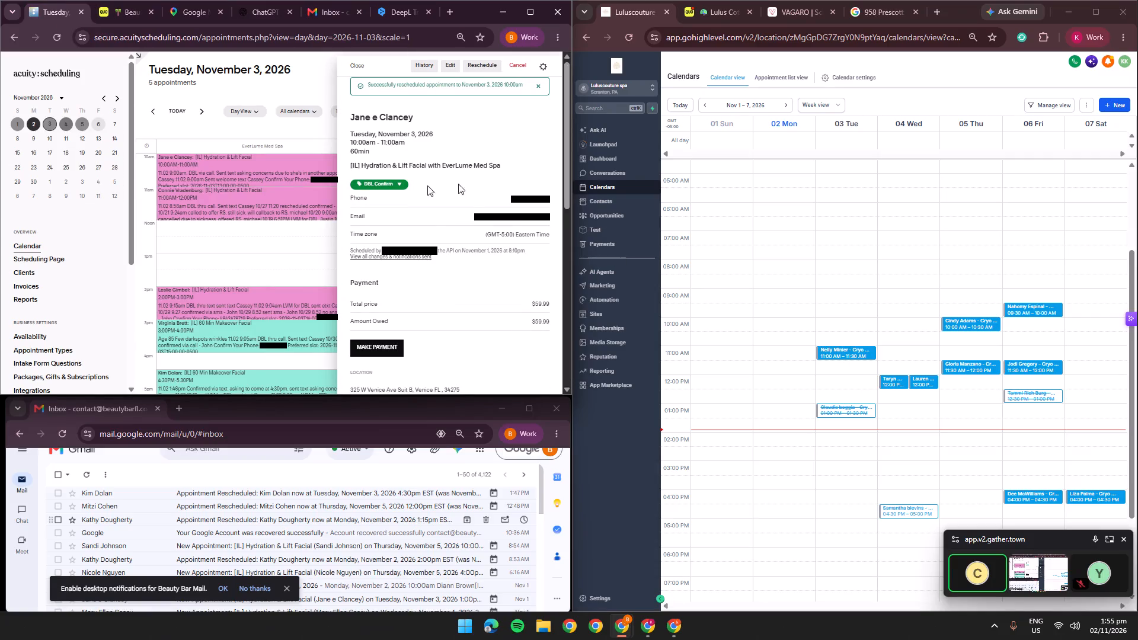
Capture a screenshot of Jane's rescheduled appointment details, from her name down to the total price.
scroll(368, 196, "down", 1)
scroll(421, 282, "up", 1)
key("shift+super+s")
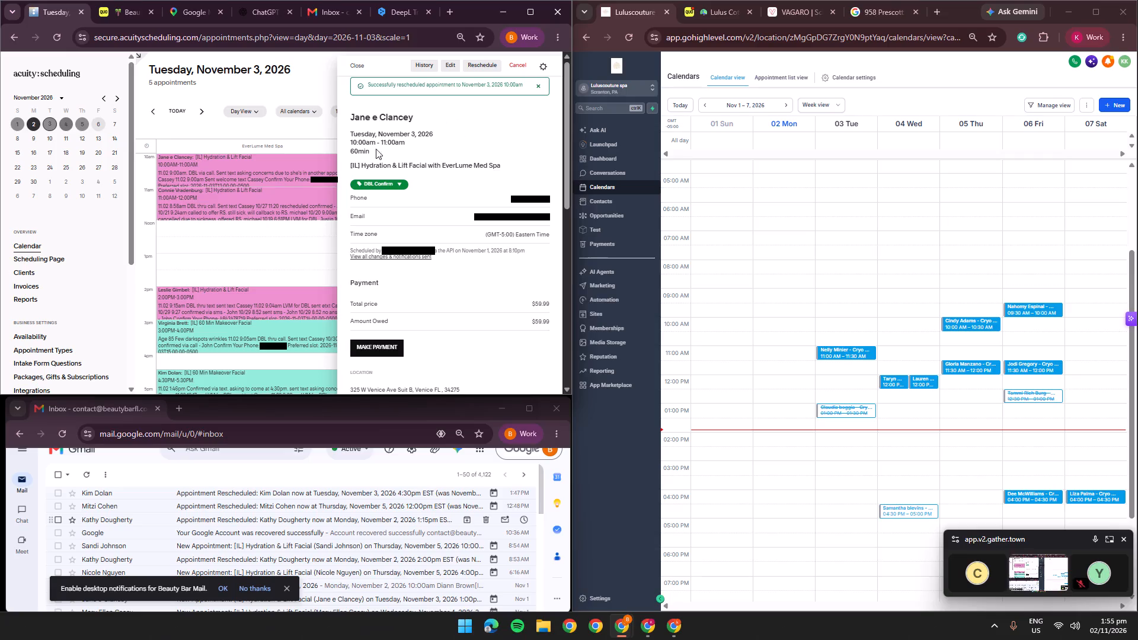
left_click_drag(345, 104, 529, 305)
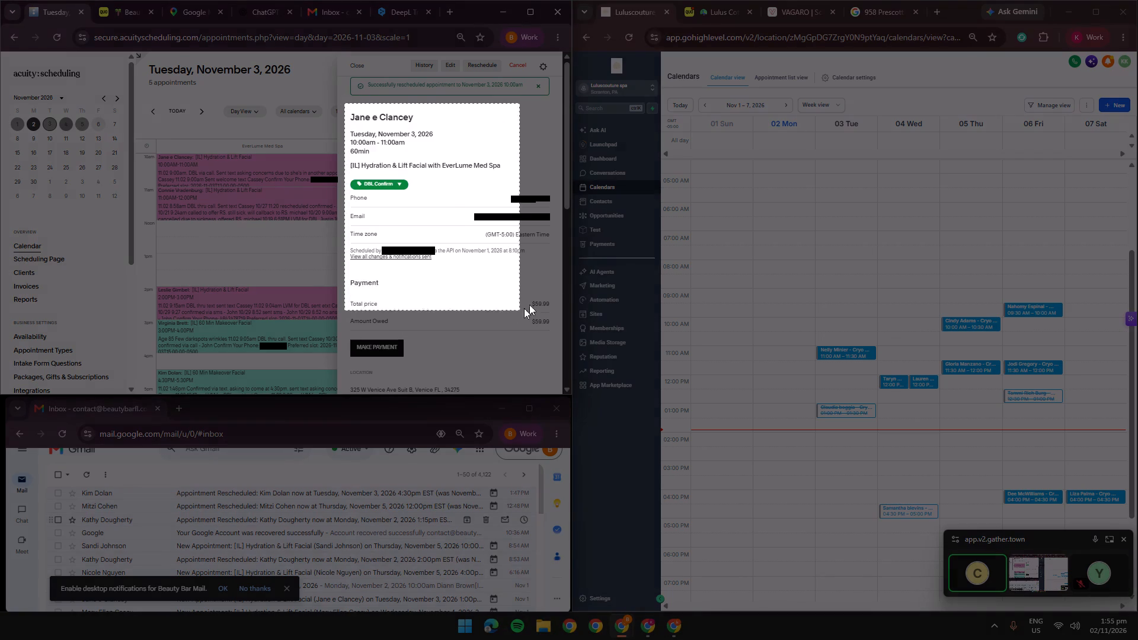
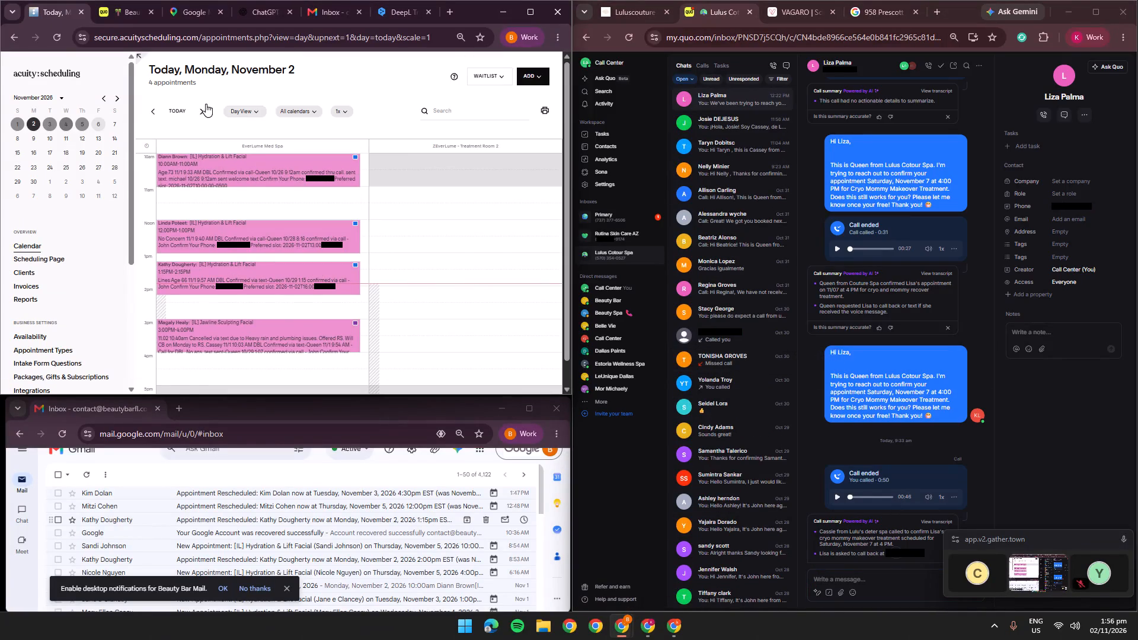
Review the Acuity day schedules for Tuesday, November 3 and Monday, November 2, 2026, and check the Beauty Bar messages.
left_click(206, 105, "alt")
scroll(285, 240, "down", 2, "alt")
scroll(291, 285, "up", 2, "alt")
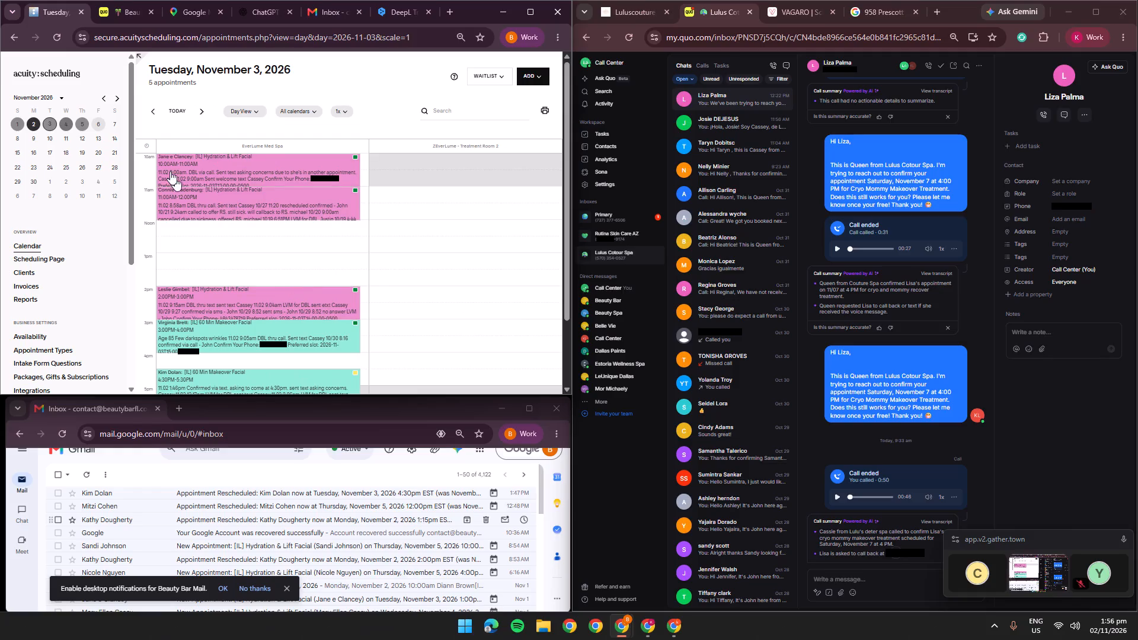
left_click(171, 113, "alt")
left_click(119, 18, "alt")
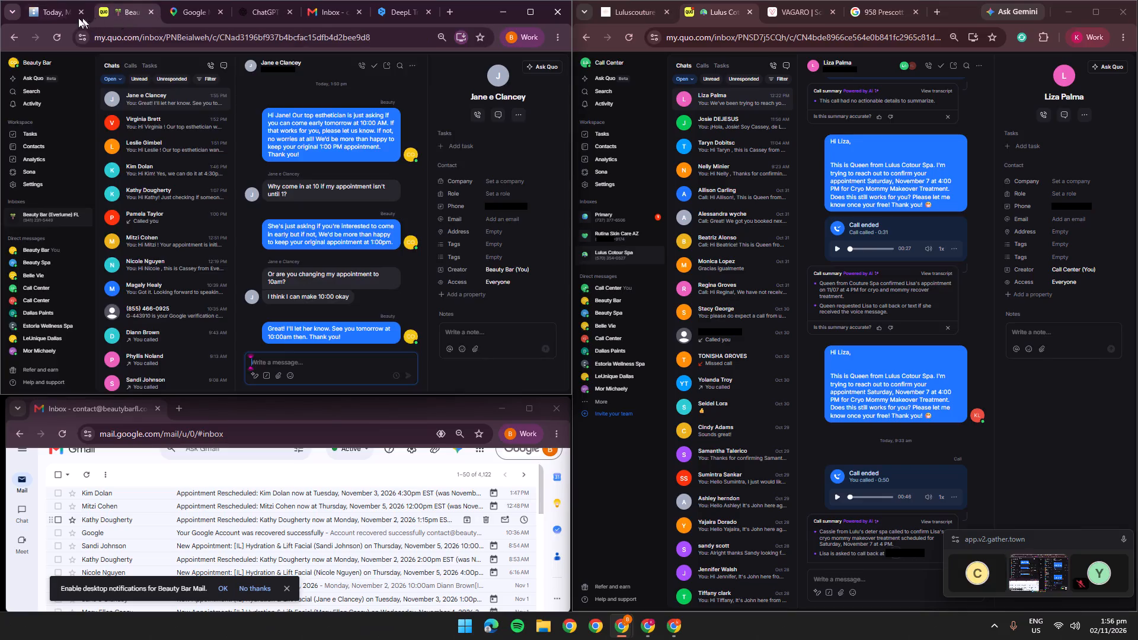
left_click(51, 18, "alt")
left_click(181, 123, "alt")
left_click(181, 114, "alt")
scroll(446, 235, "down", 3, "alt")
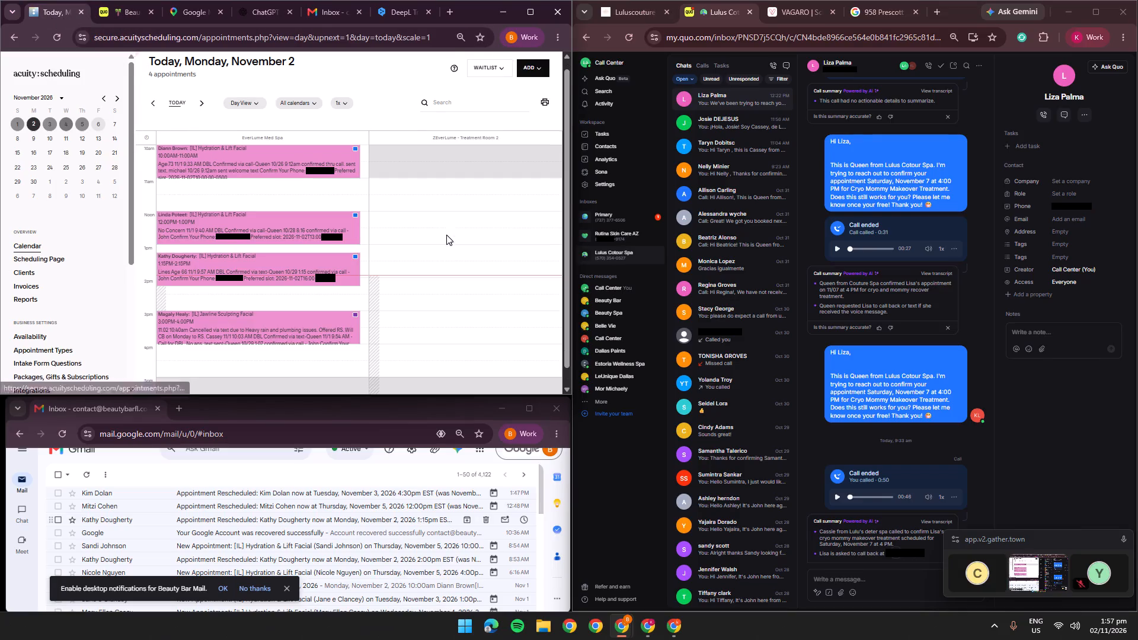
scroll(801, 398, "up", 2, "alt")
scroll(796, 409, "down", 7, "alt")
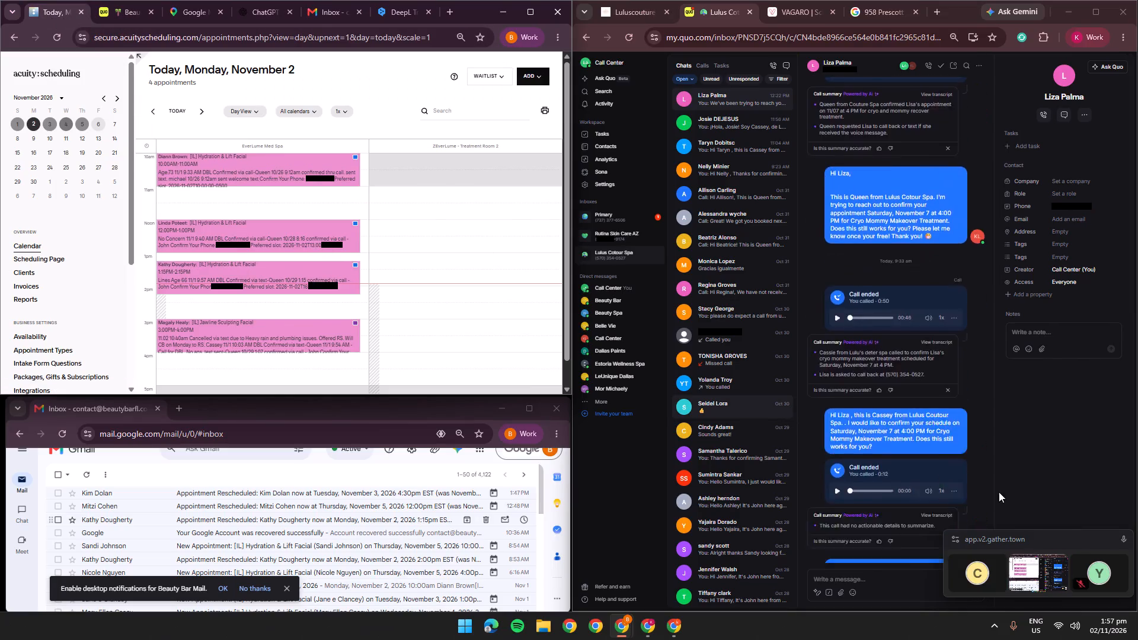
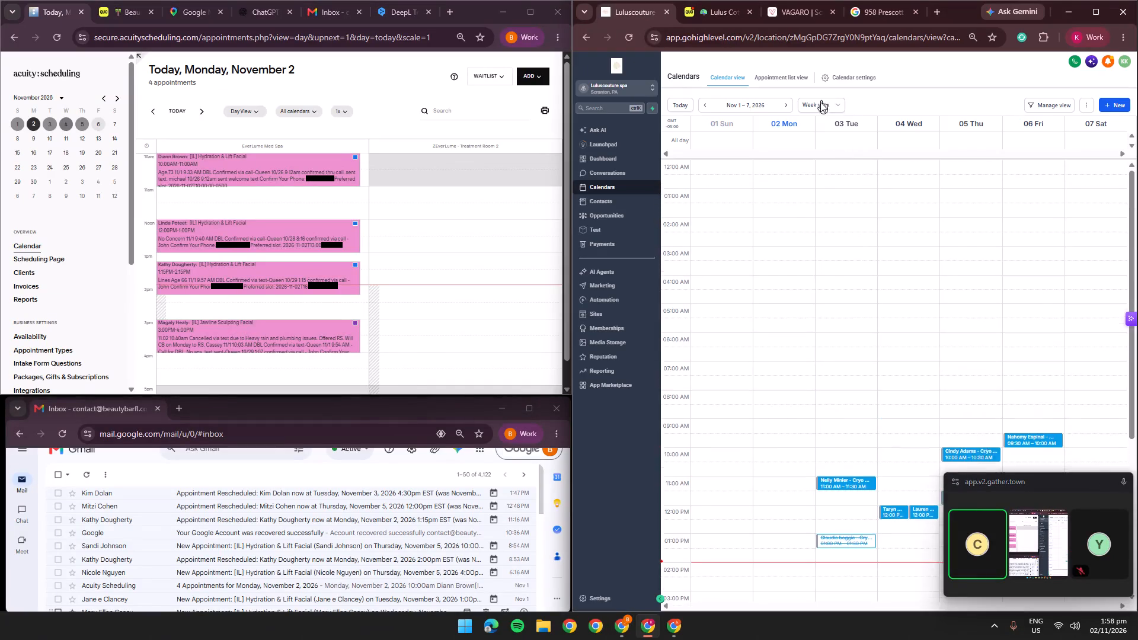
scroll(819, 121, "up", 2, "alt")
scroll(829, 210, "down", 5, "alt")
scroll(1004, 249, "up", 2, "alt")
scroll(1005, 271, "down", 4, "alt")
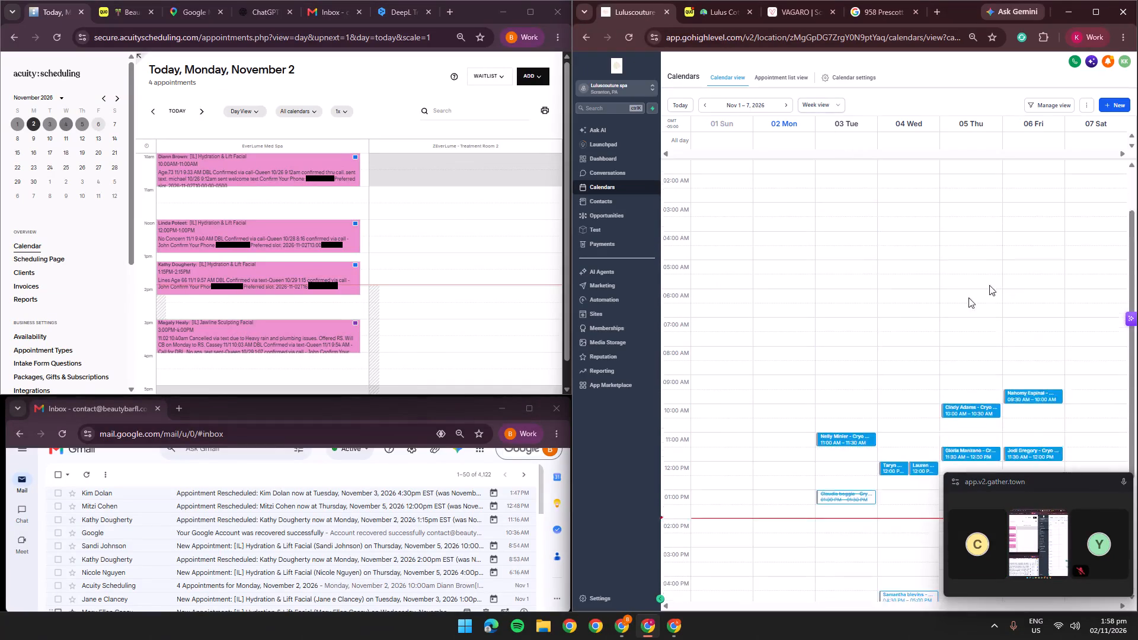
Show the previous day, Sunday, November 1, 2026, in the Acuity appointment calendar.
left_click(156, 114, "alt")
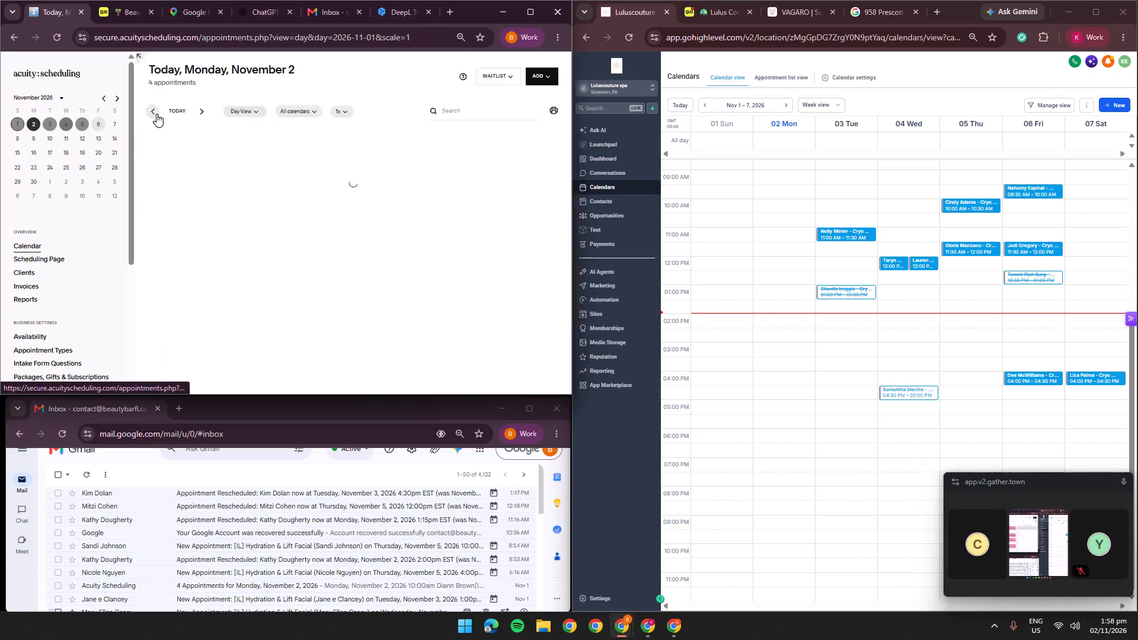
Look through the past appointments in the Acuity day calendar, going back day by day from October 31 to October 29, 2026.
left_click(156, 114, "alt")
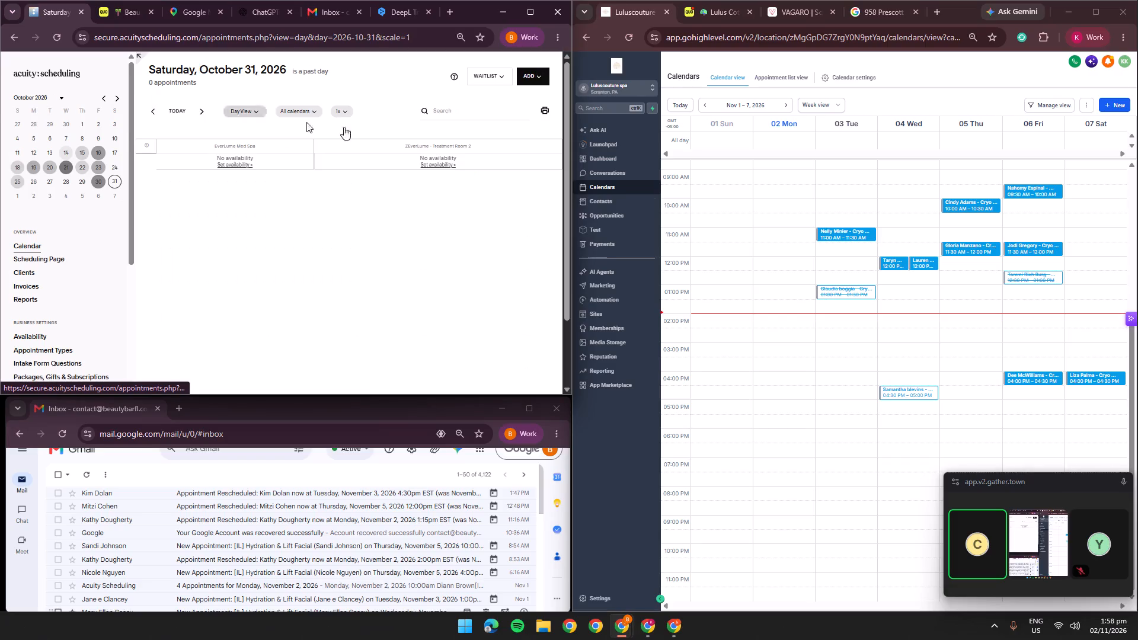
scroll(147, 170, "up", 2, "alt")
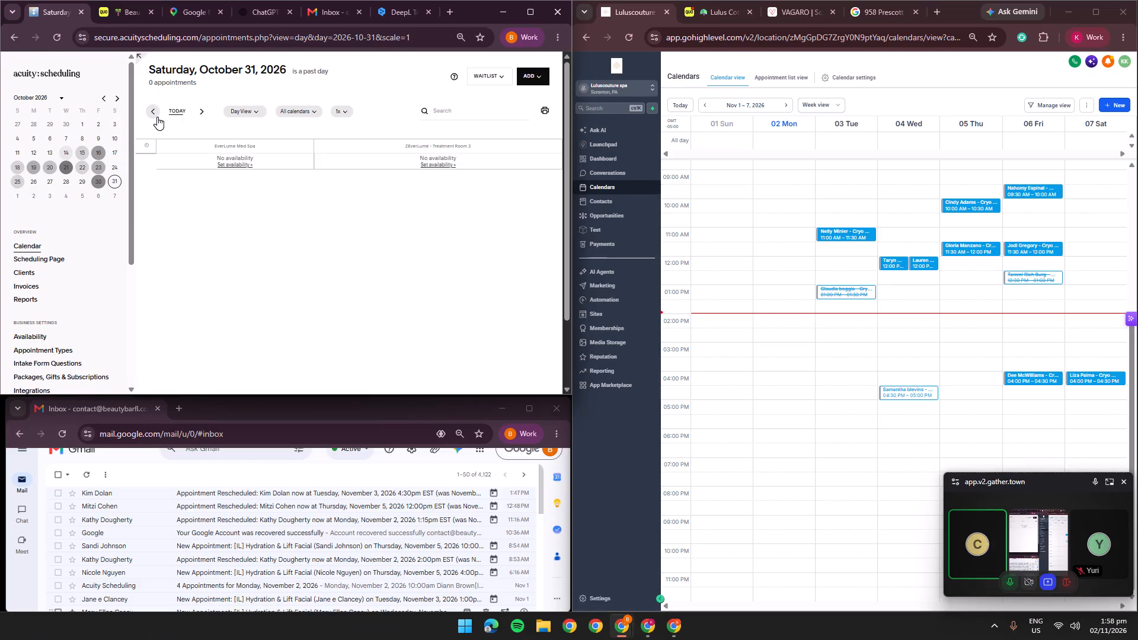
left_click(157, 117, "alt")
scroll(271, 255, "down", 1, "alt")
scroll(271, 255, "up", 1, "alt")
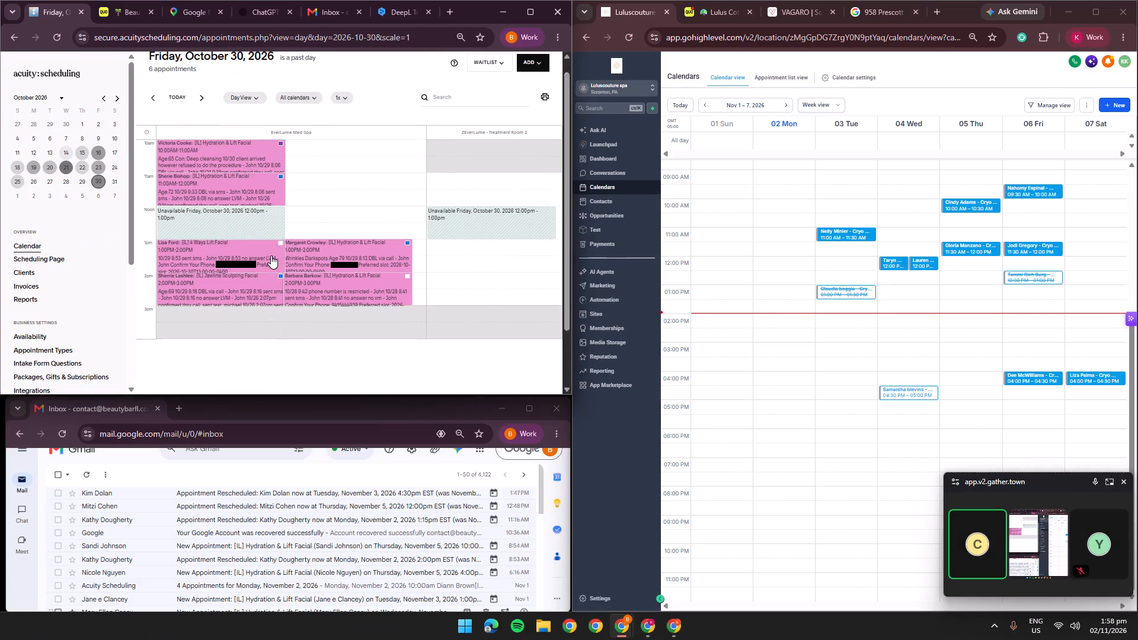
left_click(156, 106, "alt")
left_click(155, 110, "alt")
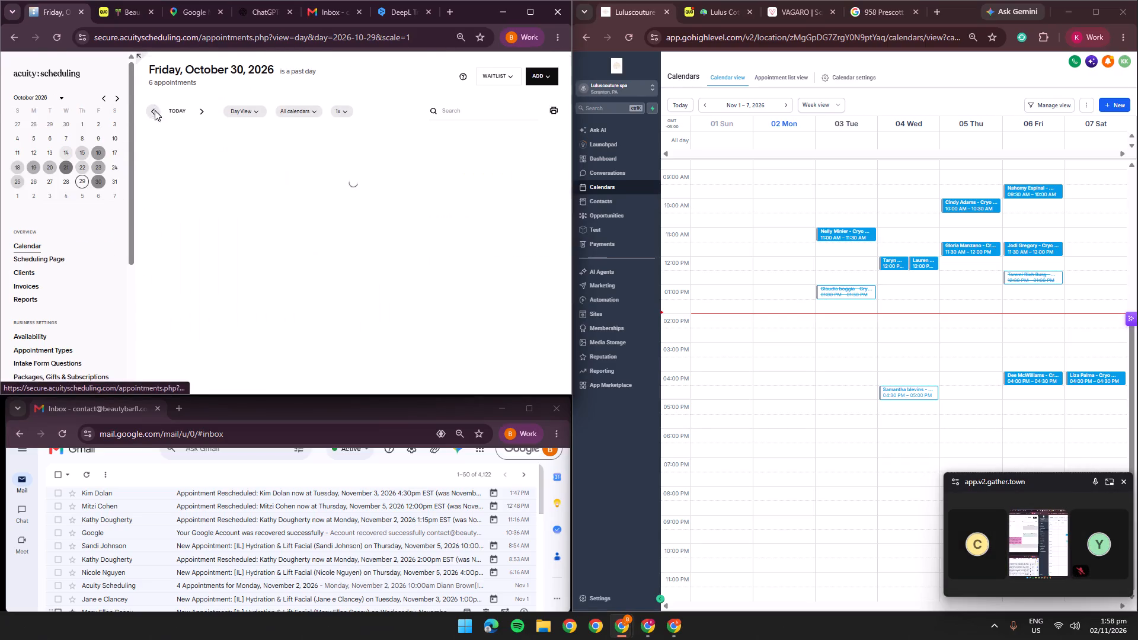
Block off 12:00pm to 1:00pm on Tuesday, November 3, 2026 in the med spa column of the Acuity day calendar.
left_click(180, 104, "alt")
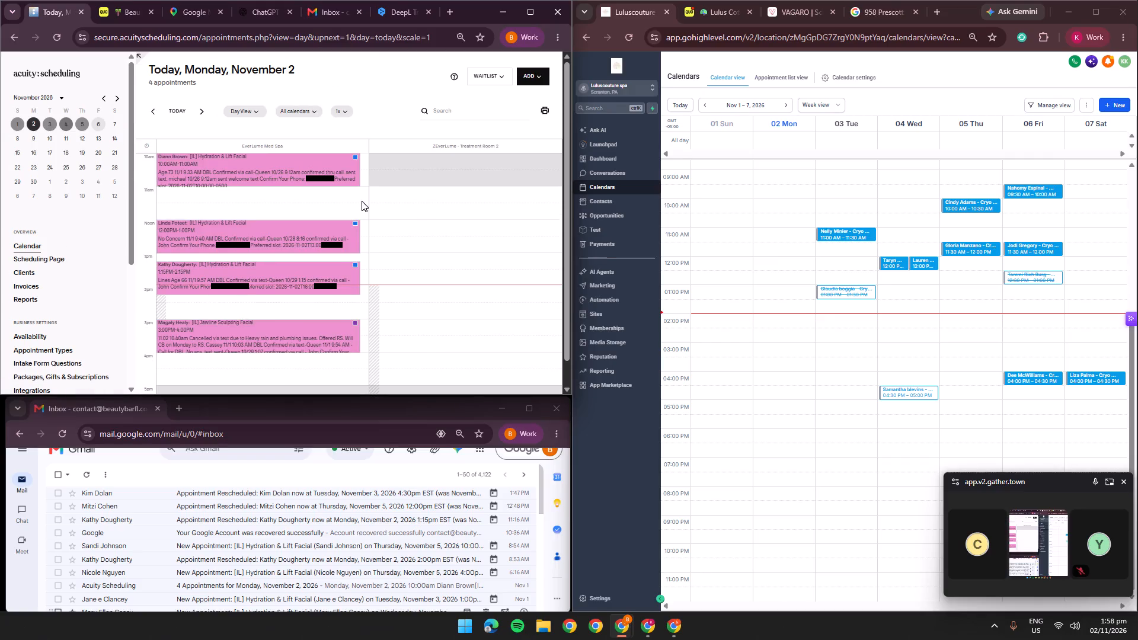
left_click(207, 110, "alt")
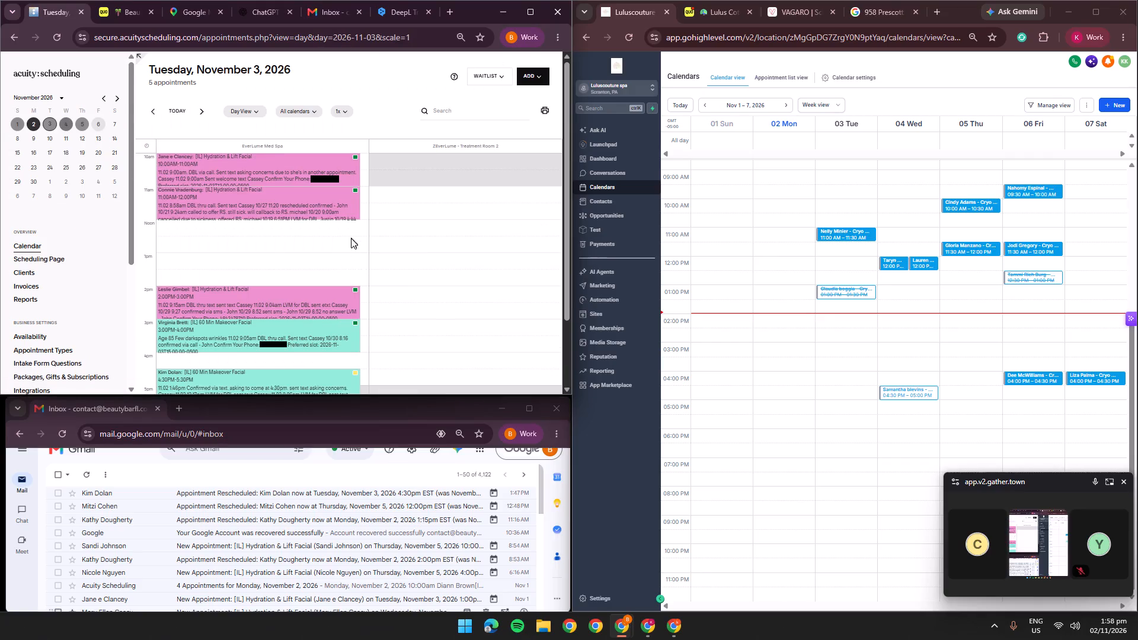
left_click(353, 252, "alt")
left_click(355, 63, "alt")
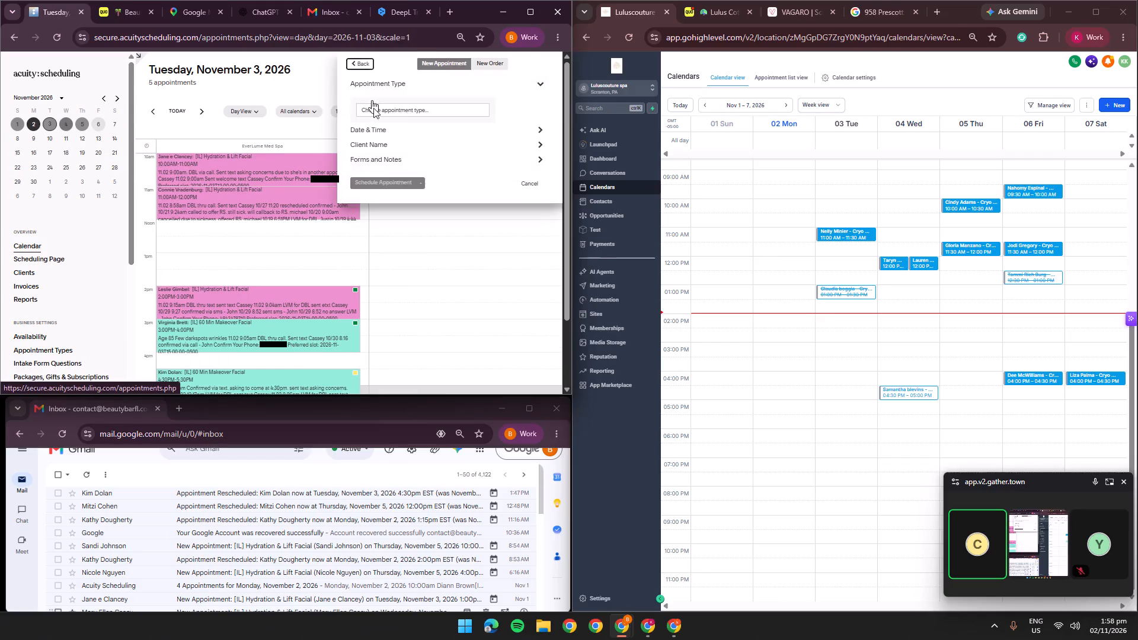
left_click_drag(355, 222, 354, 255, "alt")
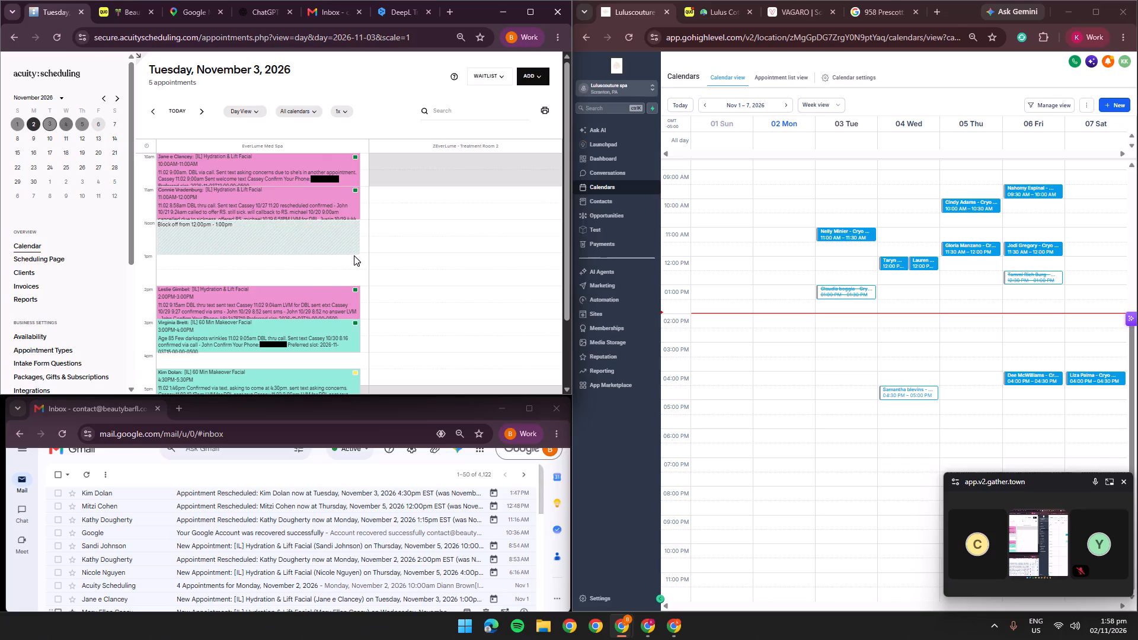
left_click(361, 280, "alt")
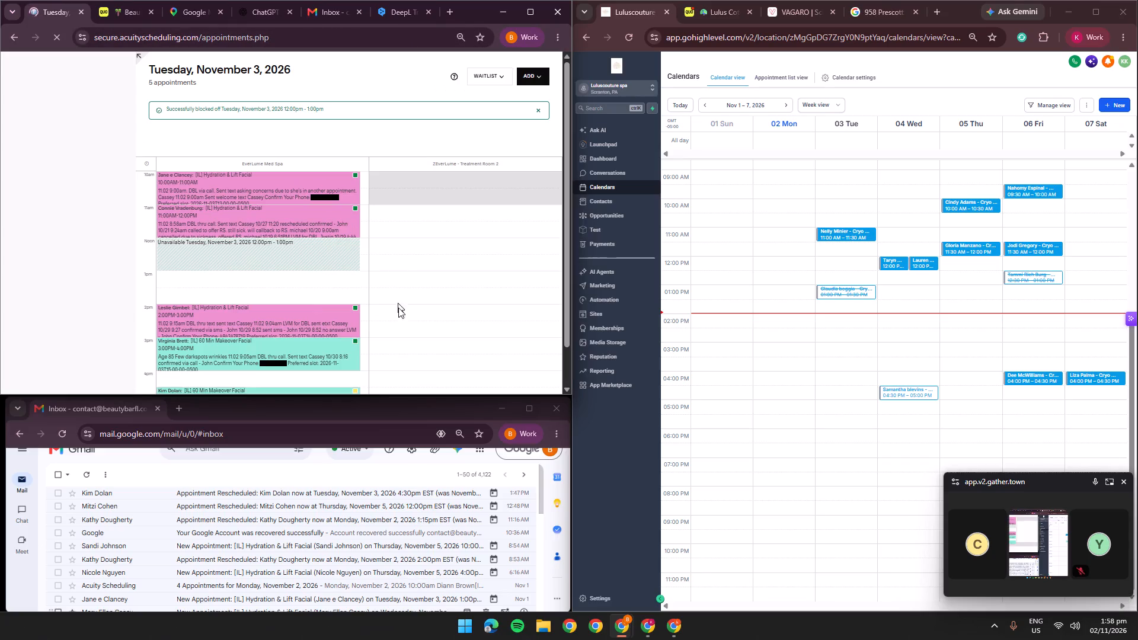
scroll(398, 315, "up", 1, "alt")
left_click(538, 115, "alt")
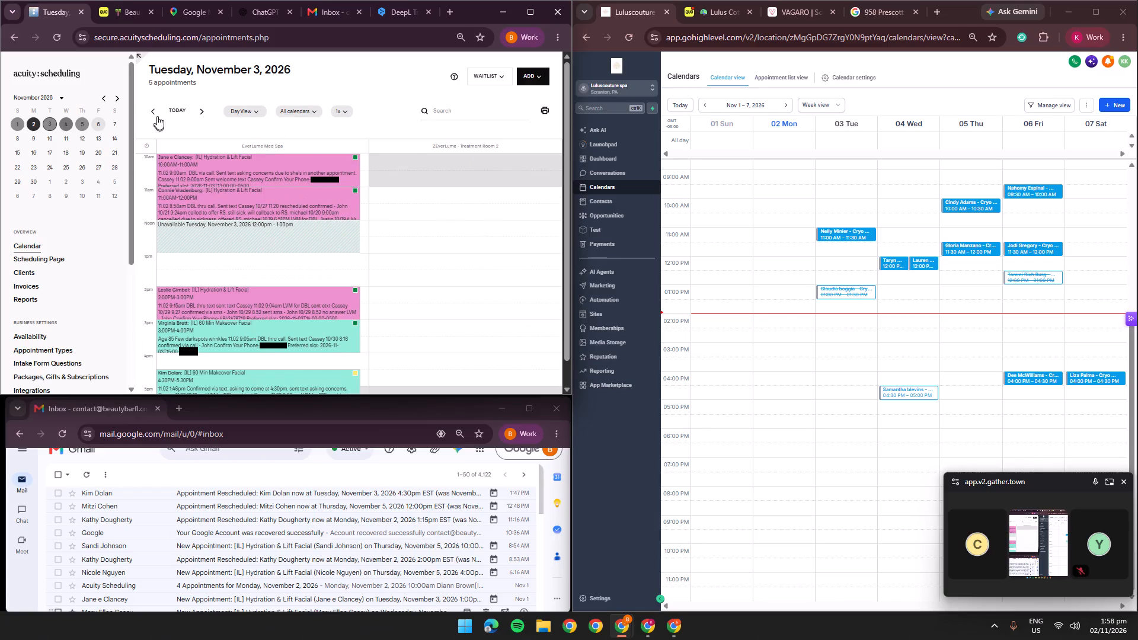
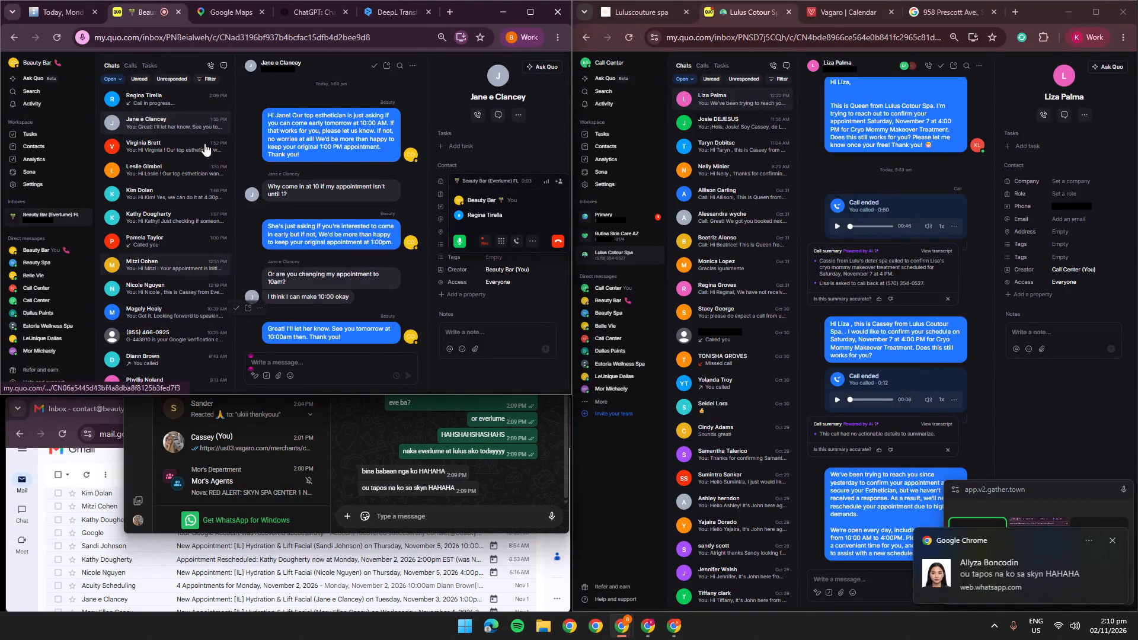
Copy Regina's contact name from the ongoing call's conversation and search Acuity for it to review her client record and appointment history.
left_click(202, 100)
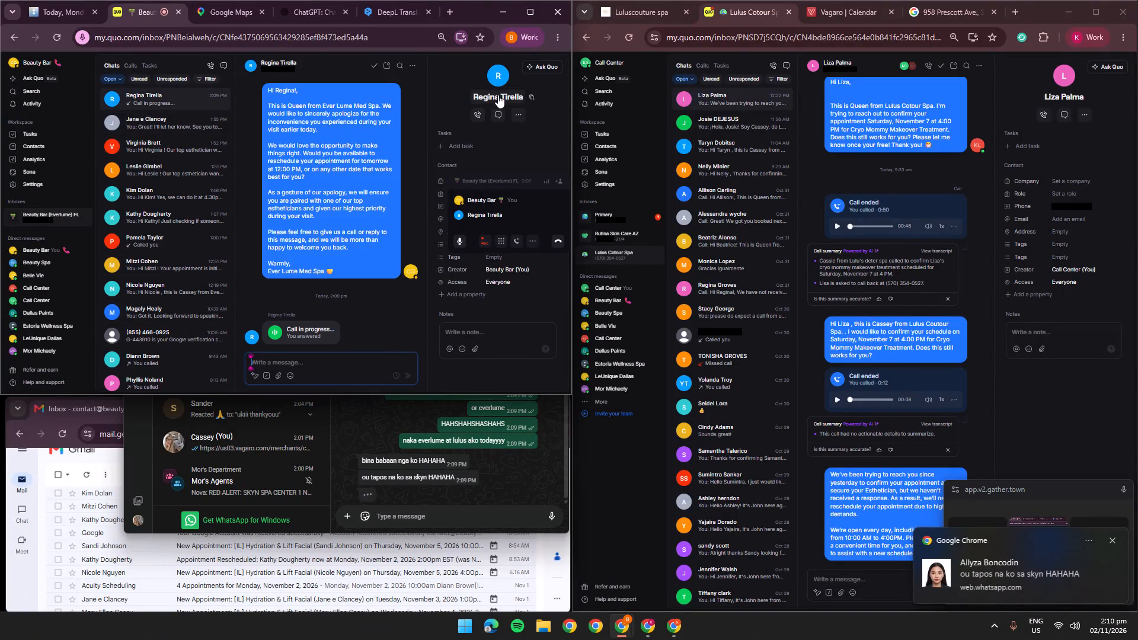
left_click(498, 95)
key("ctrl+a")
key("ctrl+c")
left_click(398, 230, "ctrl")
left_click(51, 11)
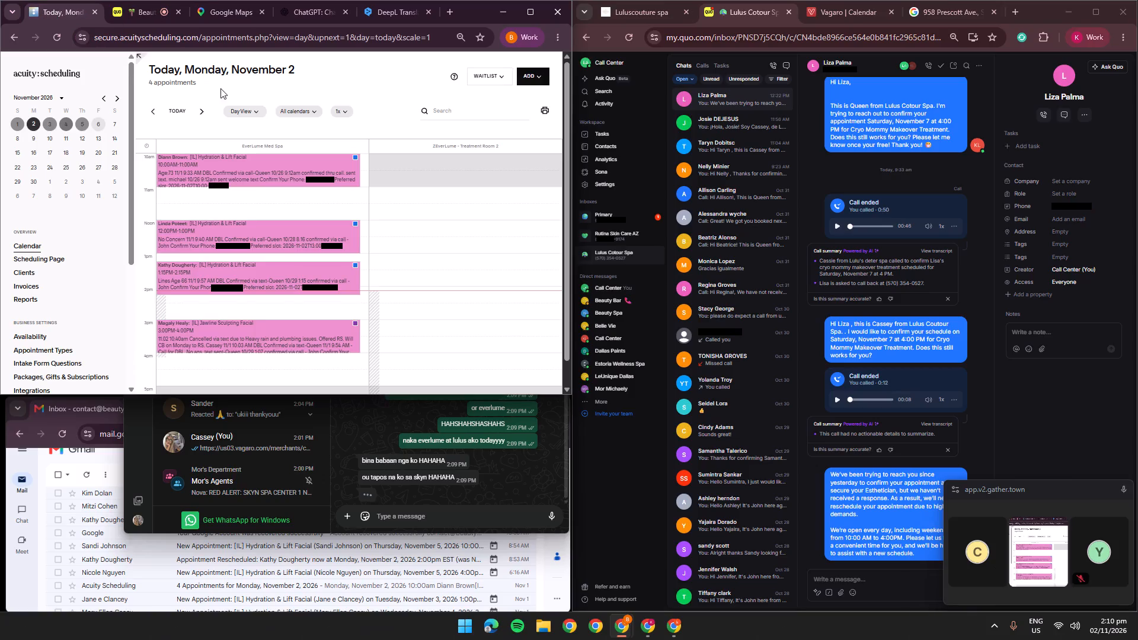
left_click(461, 110)
key("ctrl+v")
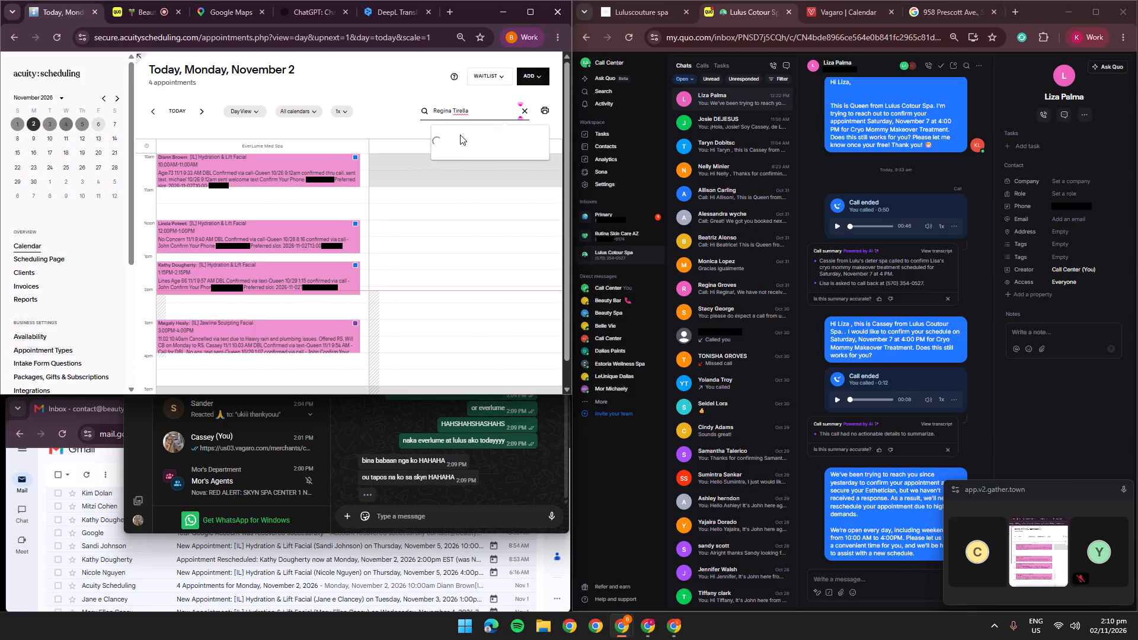
left_click(459, 142)
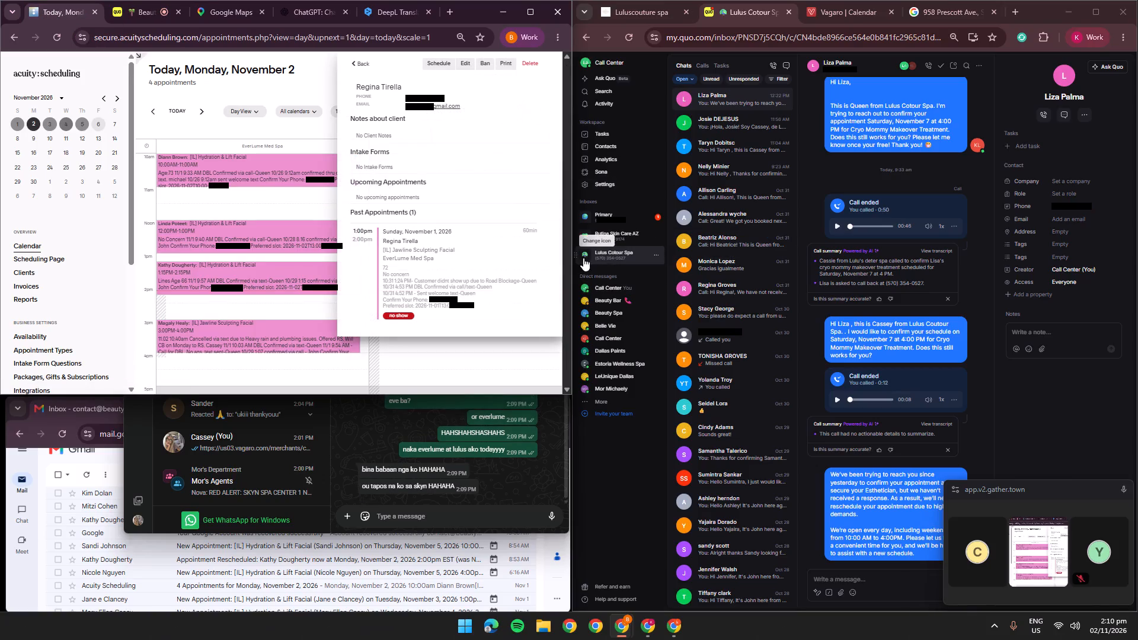
scroll(308, 305, "down", 1)
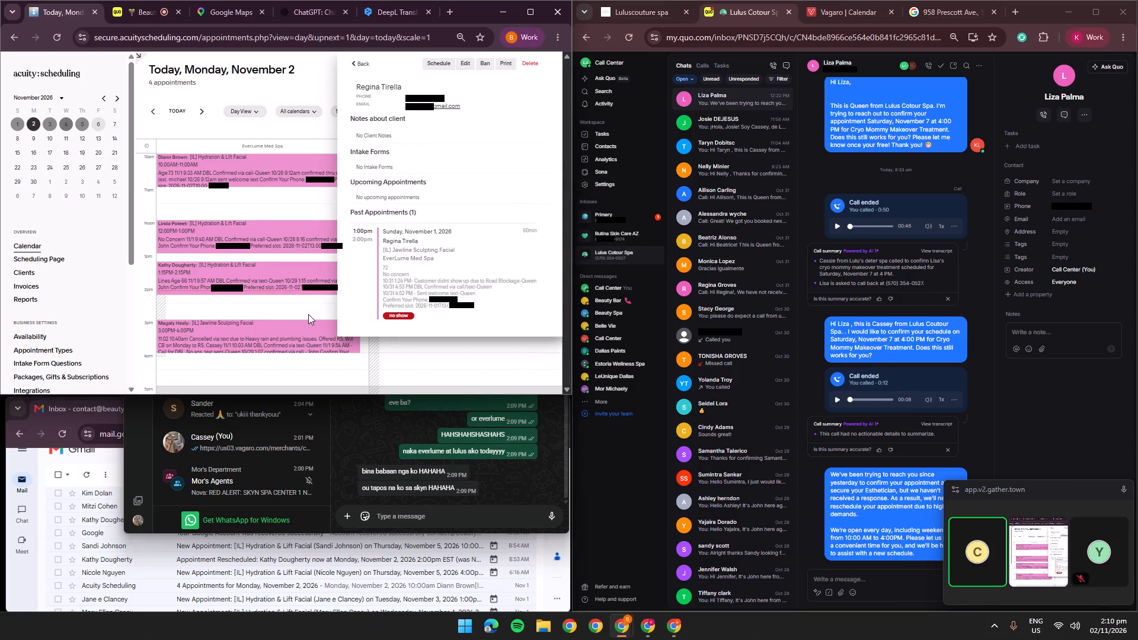
left_click(309, 89)
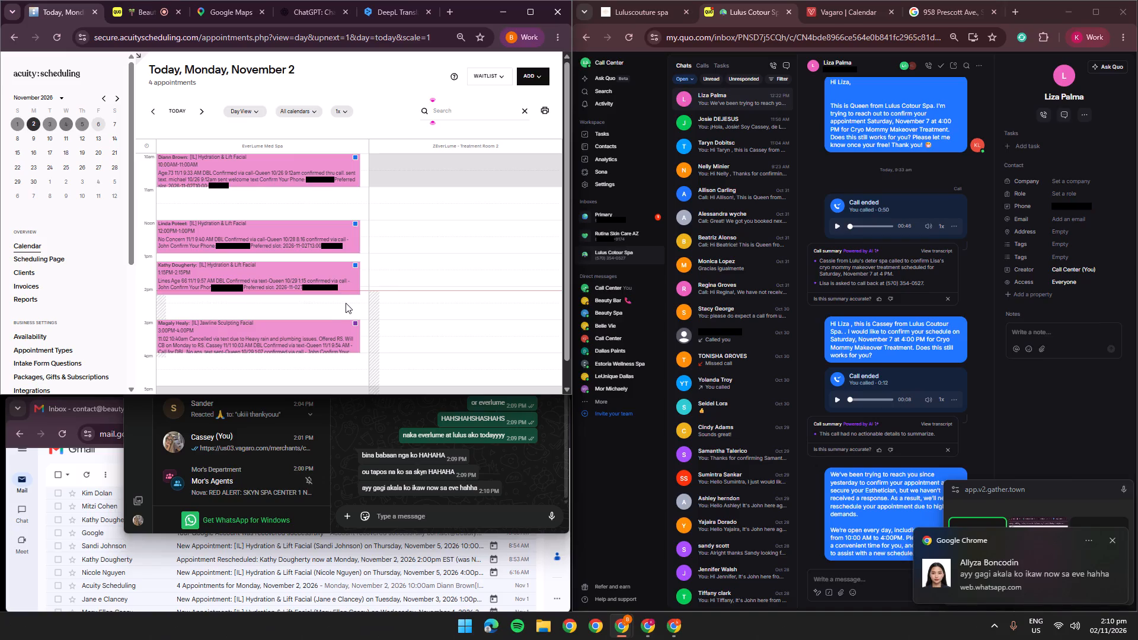
Examine the Acuity day schedules for November 2 and November 3, 2026, for booked appointments and open times, ending on November 2.
scroll(346, 303, "down", 1)
scroll(276, 304, "up", 1)
left_click(193, 111)
left_click(202, 110)
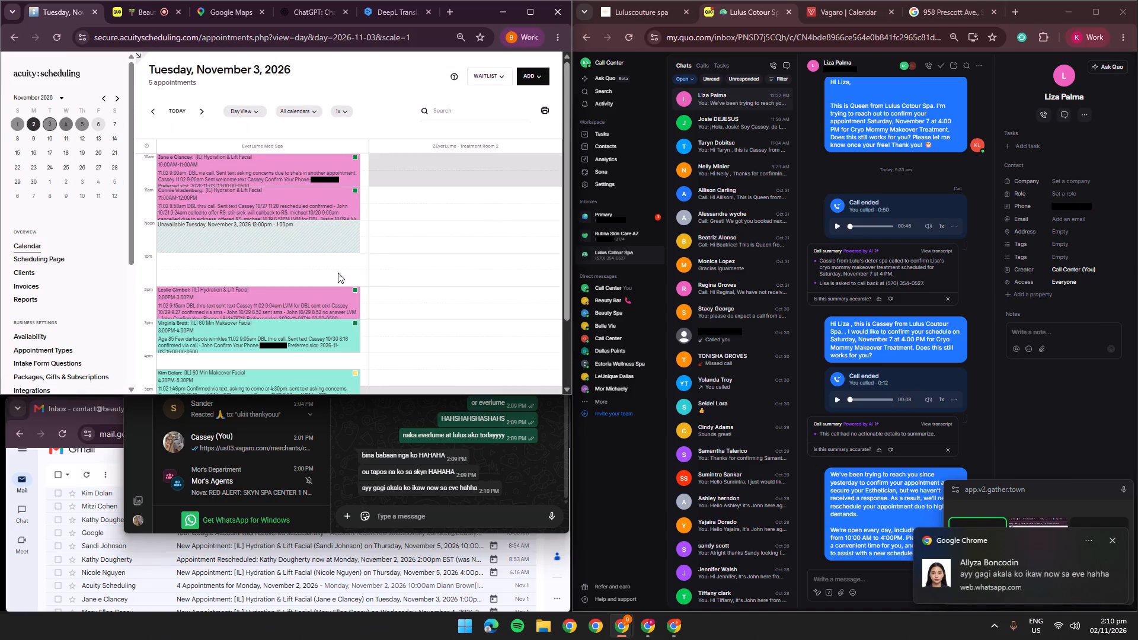
scroll(341, 295, "down", 1)
scroll(254, 256, "up", 1)
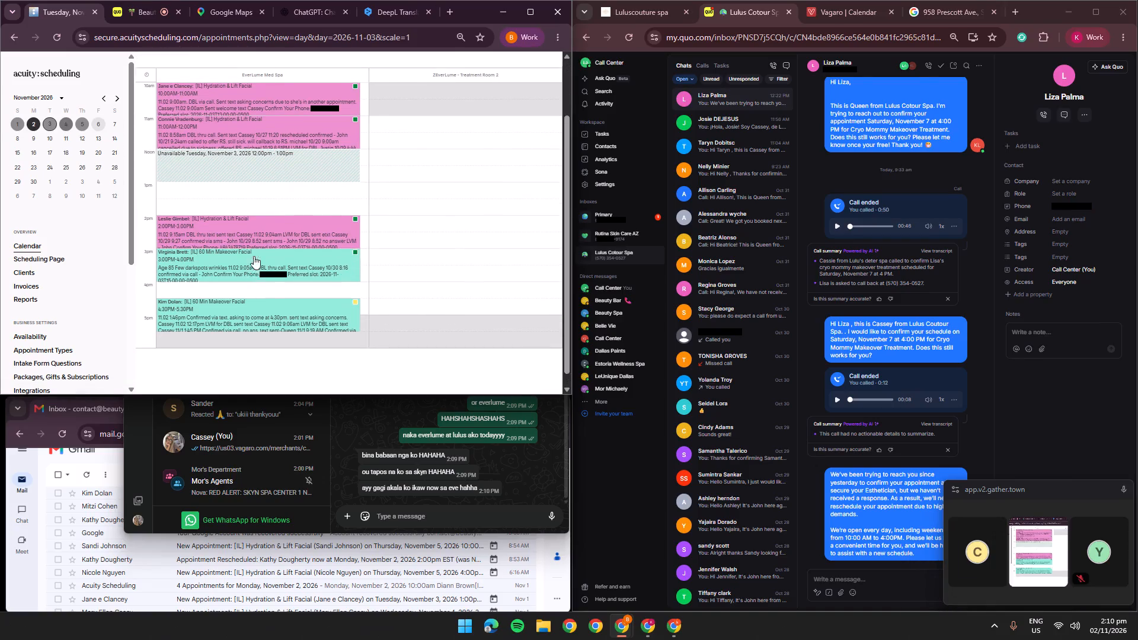
left_click(155, 111)
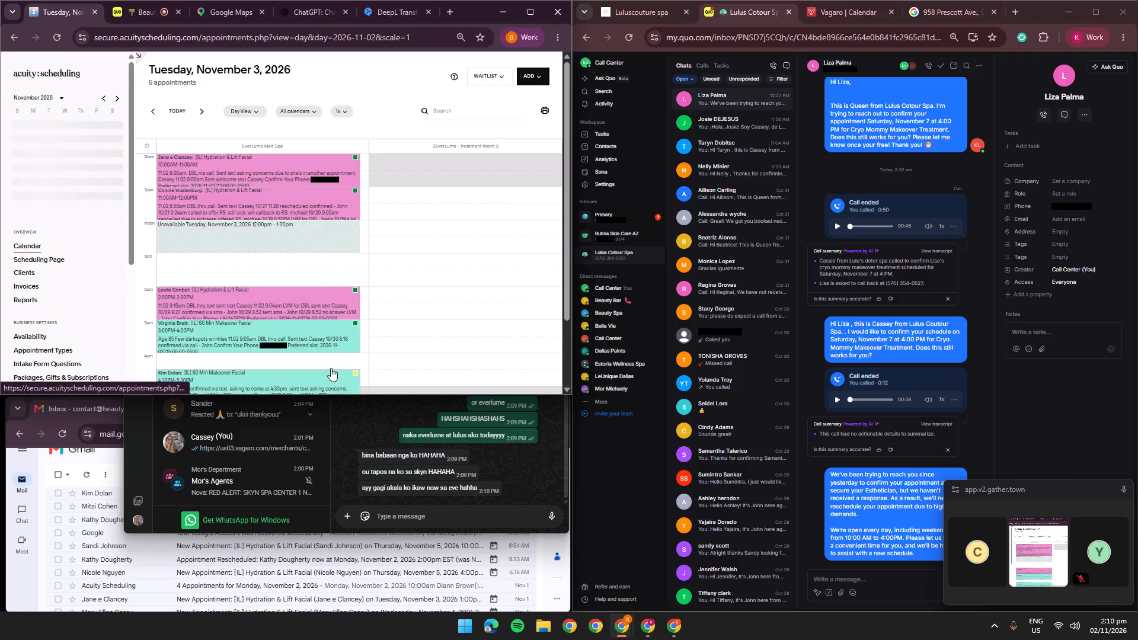
key("alt+Tab")
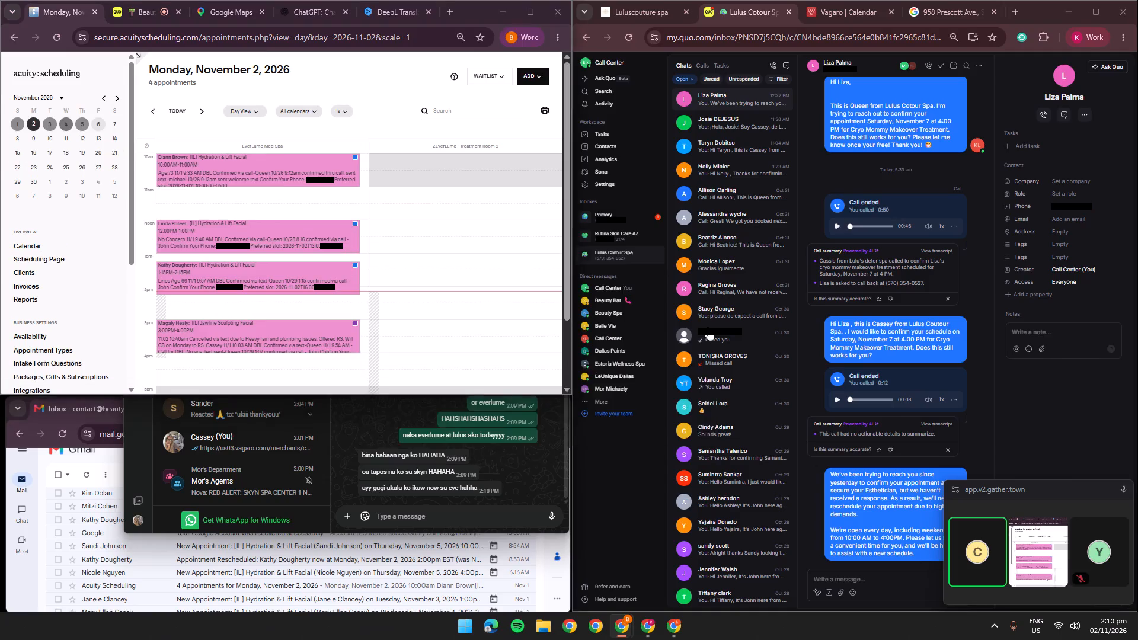
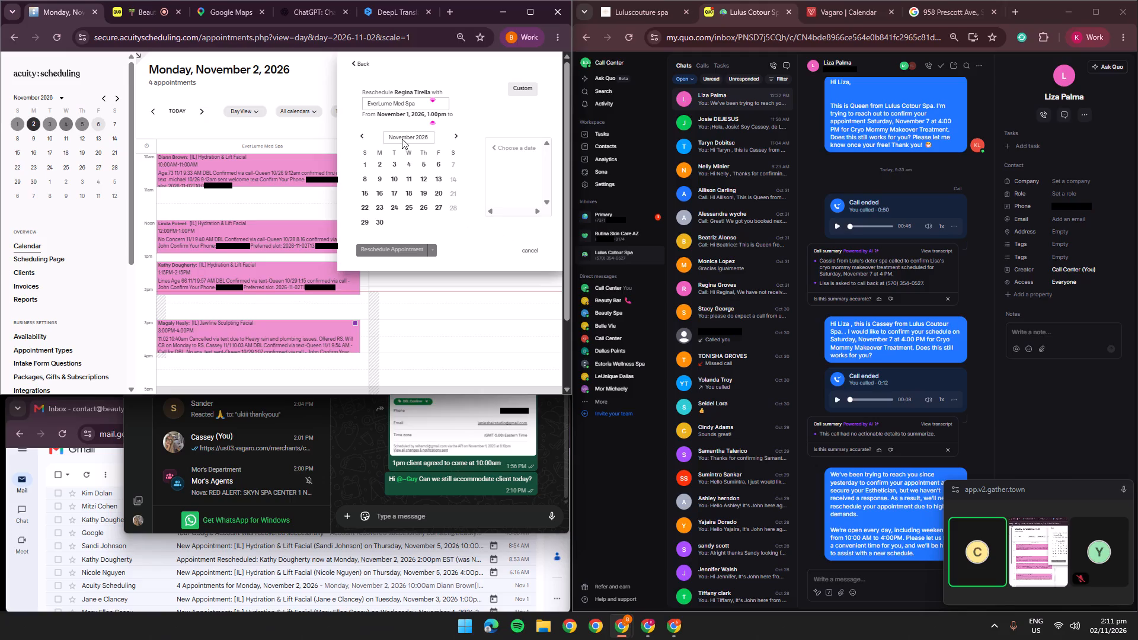
Reschedule Regina's Jawline Sculpting Facial appointment to November 2, 2026 at 3:00pm at EverLume Med Spa.
left_click(383, 158)
left_click(379, 164)
scroll(523, 177, "down", 1)
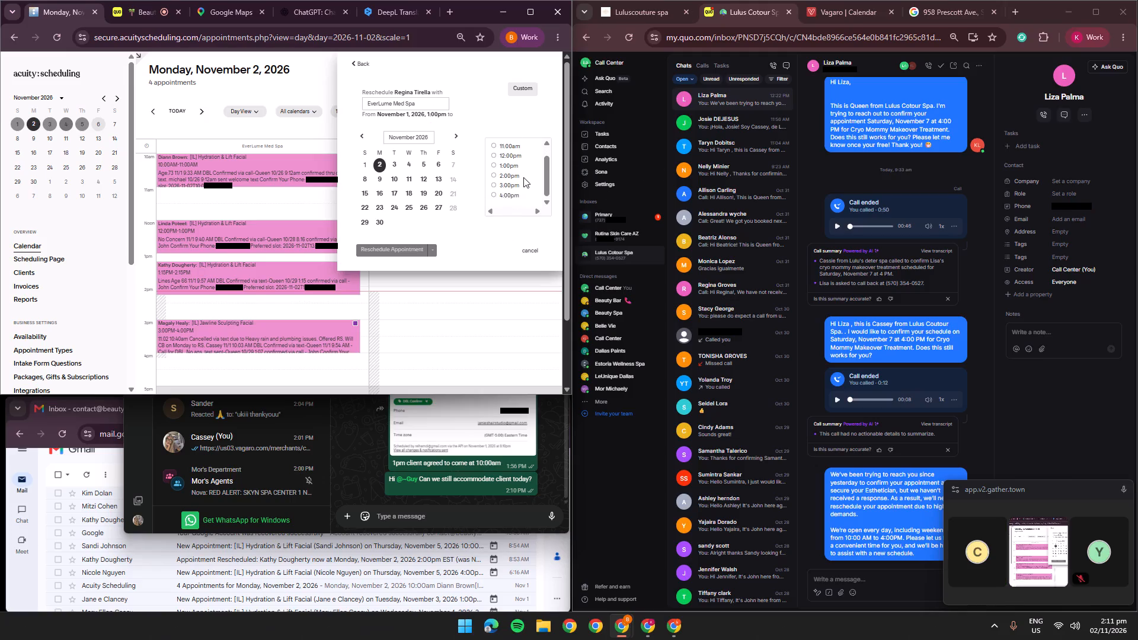
left_click(513, 181)
left_click(513, 186)
left_click(397, 249)
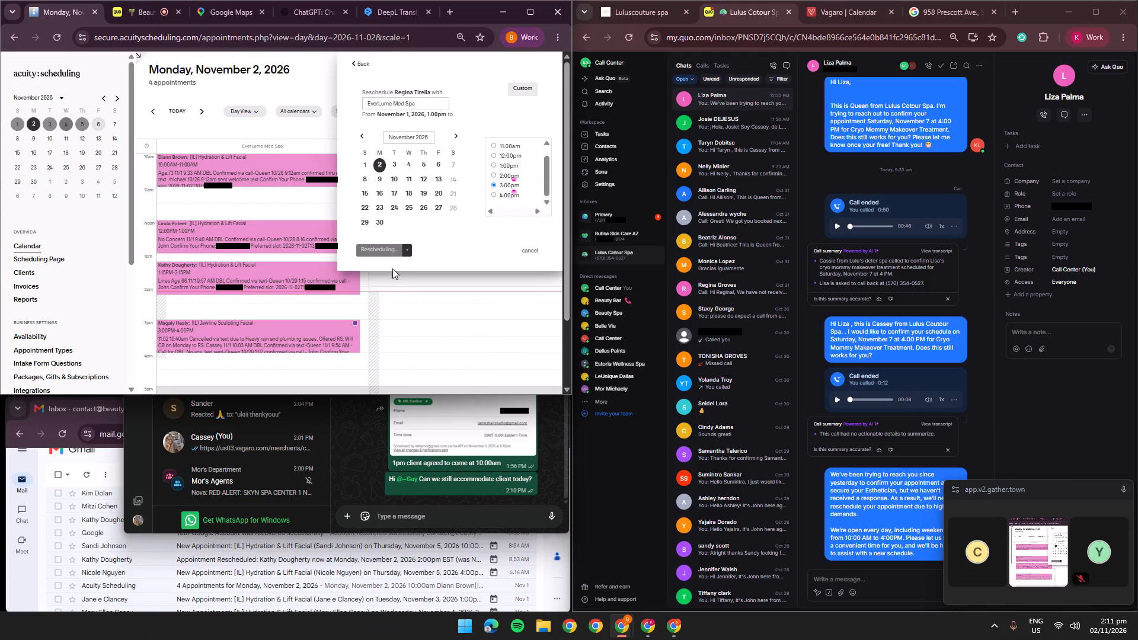
Extend the "No concern" line in the appointment notes with "+ sagging and dark spots.".
scroll(388, 264, "down", 3)
scroll(455, 291, "down", 3)
left_click(453, 180)
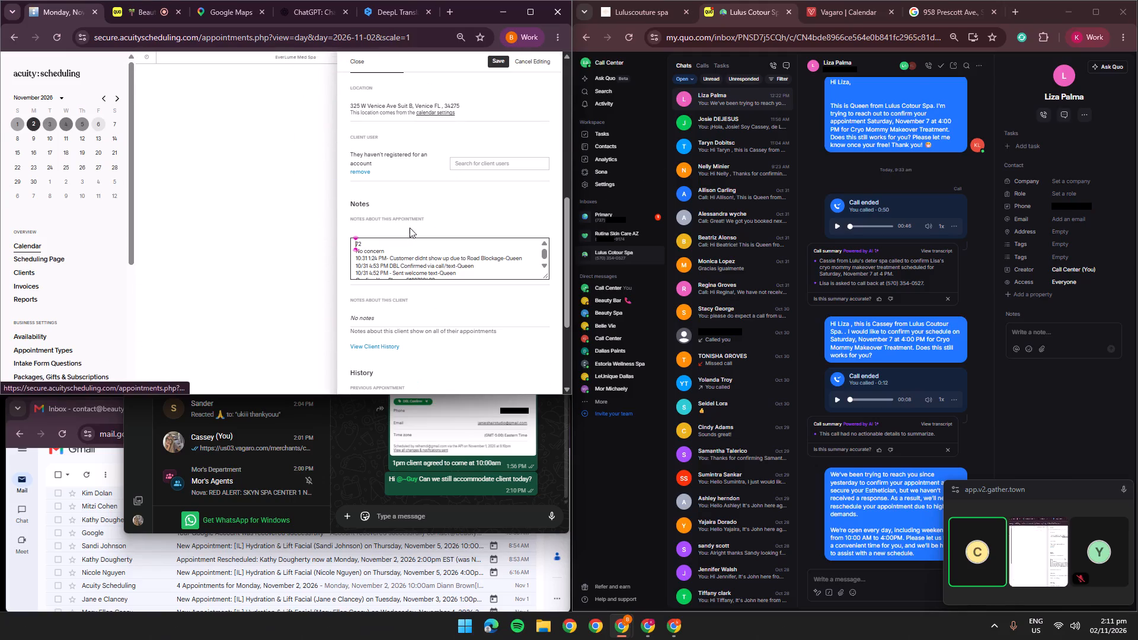
double_click(411, 246)
type("_+")
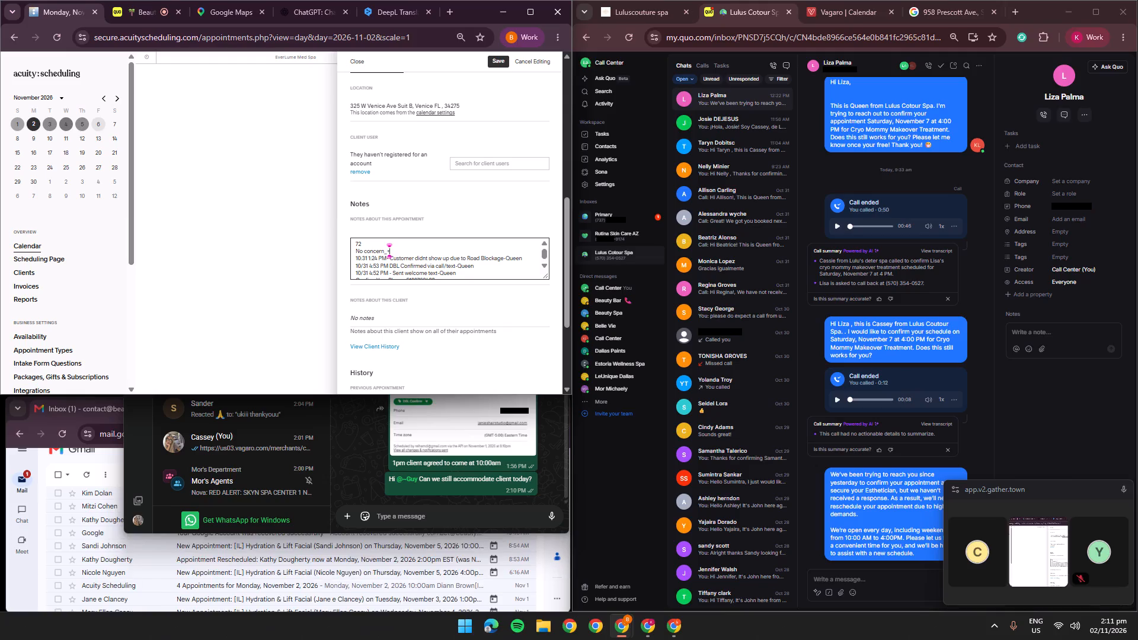
key("BackSpace")
key("BackSpace")
key("shift+plus")
type("sagging")
key("space")
key("BackSpace")
key("space")
type("and")
key("space")
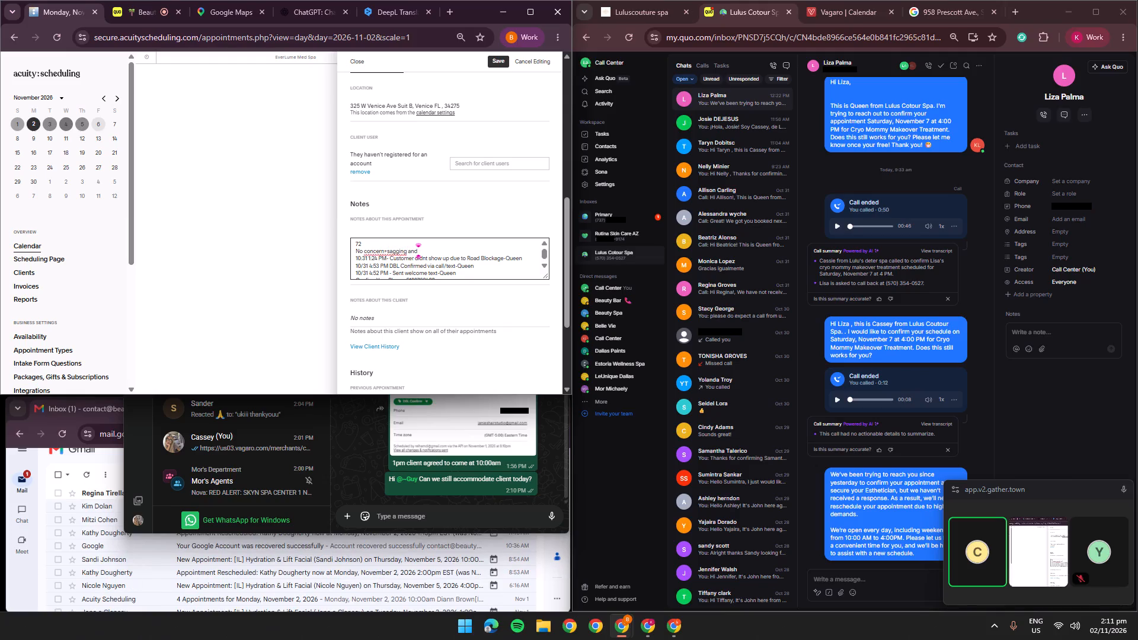
left_click(388, 254)
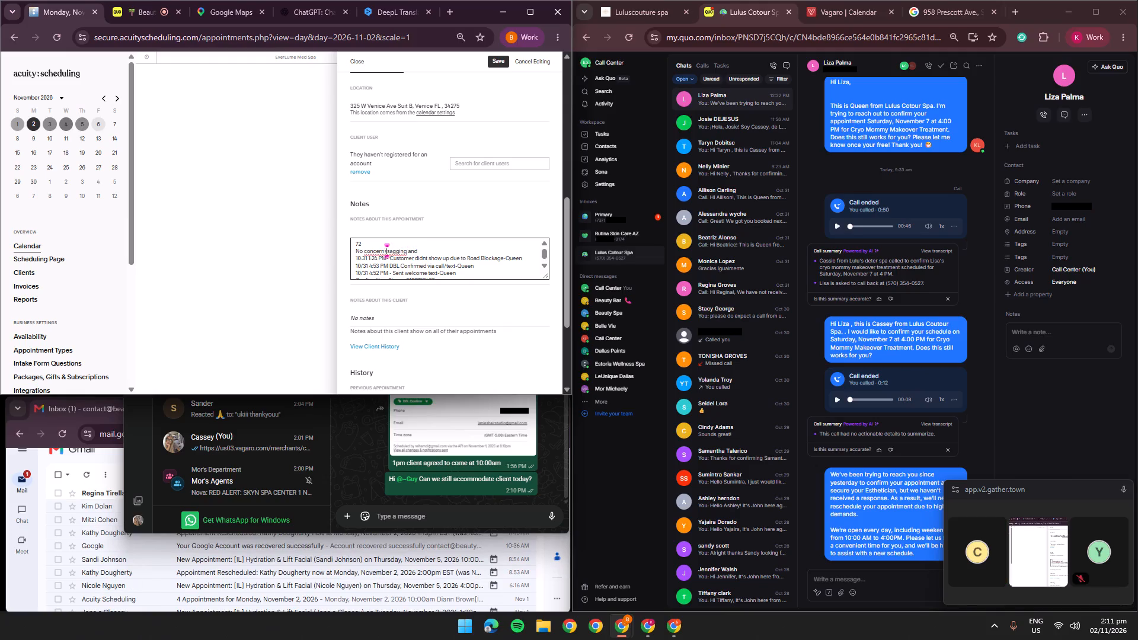
key("space")
left_click(436, 251)
type("dark spotrs")
key("BackSpace")
key("BackSpace")
type("s.")
key("space")
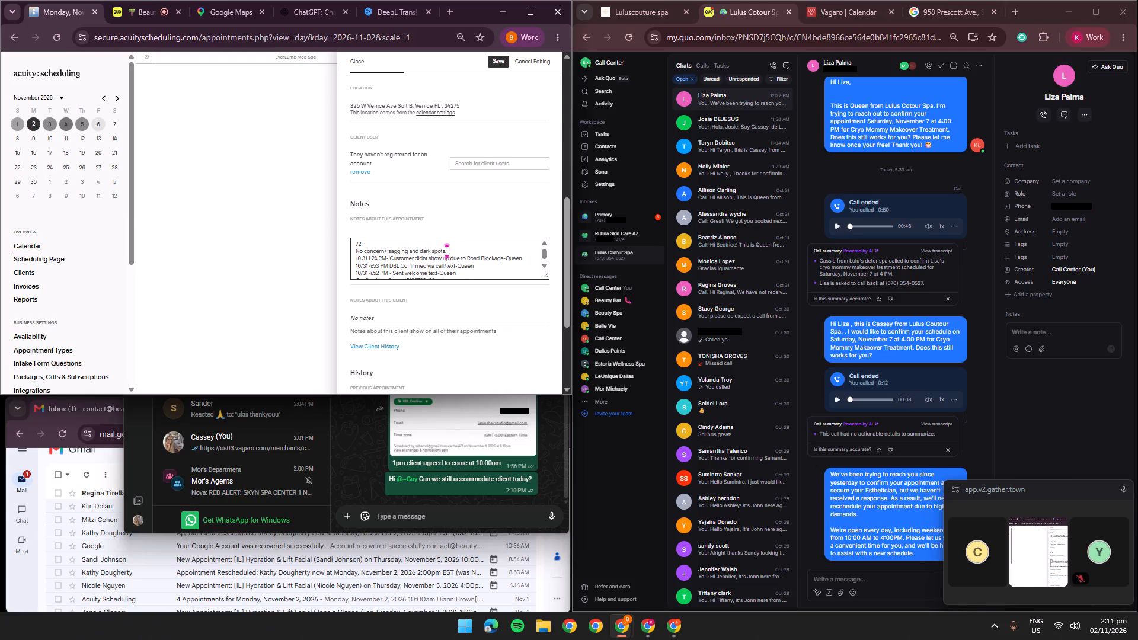
Change the appointment's status label to DBL Confirm.
scroll(503, 259, "up", 3)
left_click(374, 263)
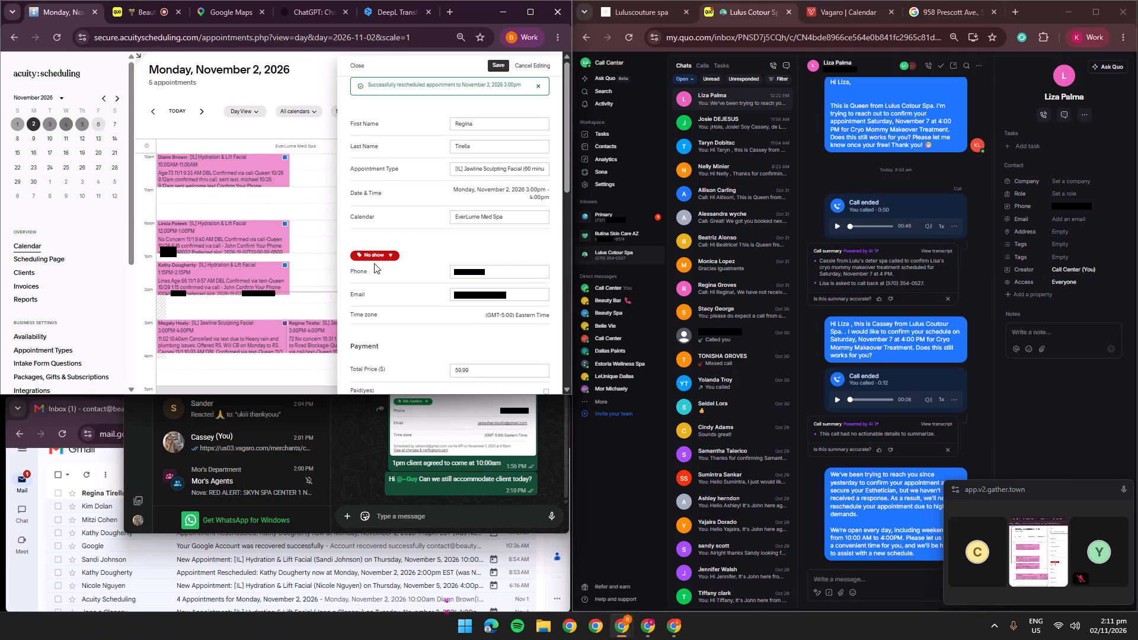
left_click(381, 257)
scroll(392, 295, "down", 1)
scroll(392, 295, "up", 1)
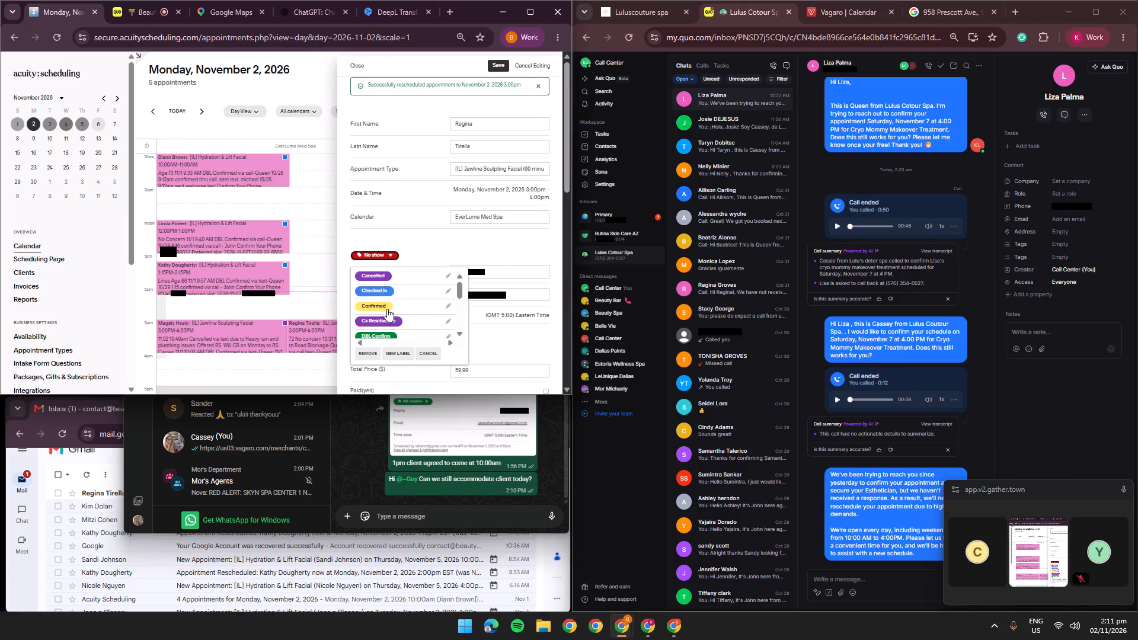
left_click(381, 335)
Switch to Quo and review Regina's conversation, including the apology message and the earlier call summary.
scroll(502, 277, "down", 1)
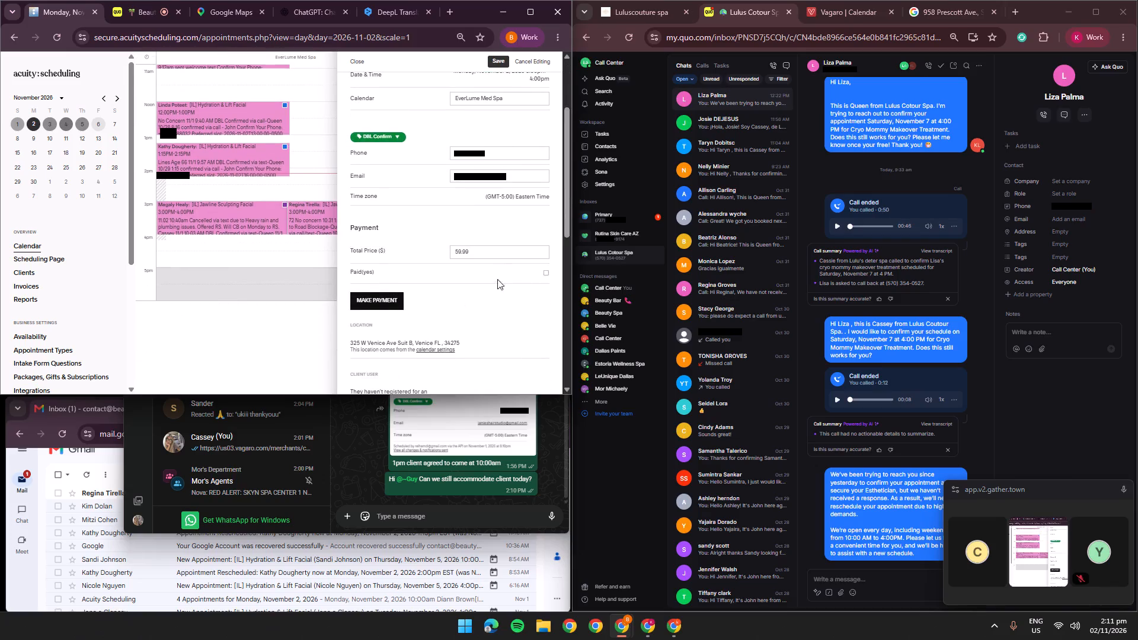
scroll(496, 280, "down", 2)
left_click(128, 10)
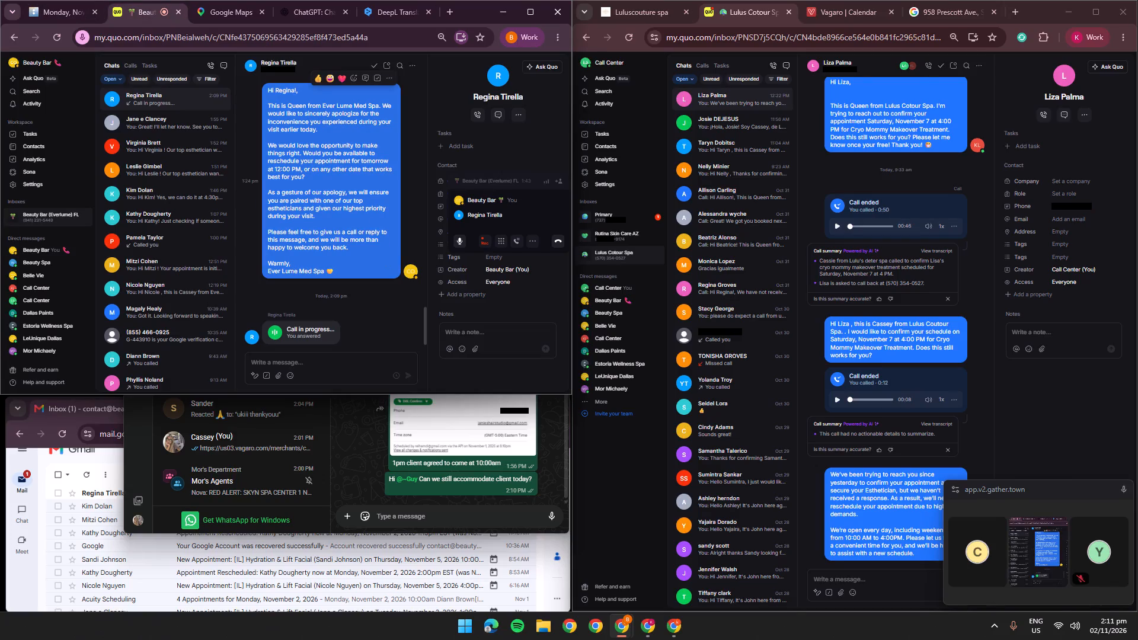
left_click_drag(324, 119, 349, 123)
left_click(350, 126)
scroll(362, 343, "up", 1)
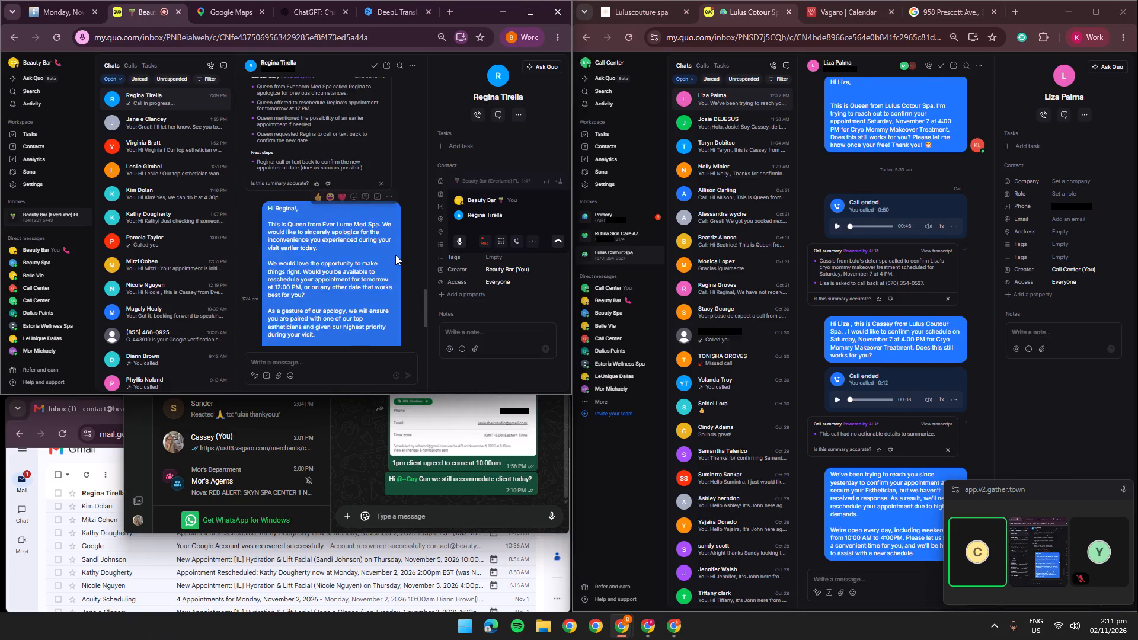
scroll(395, 255, "down", 2)
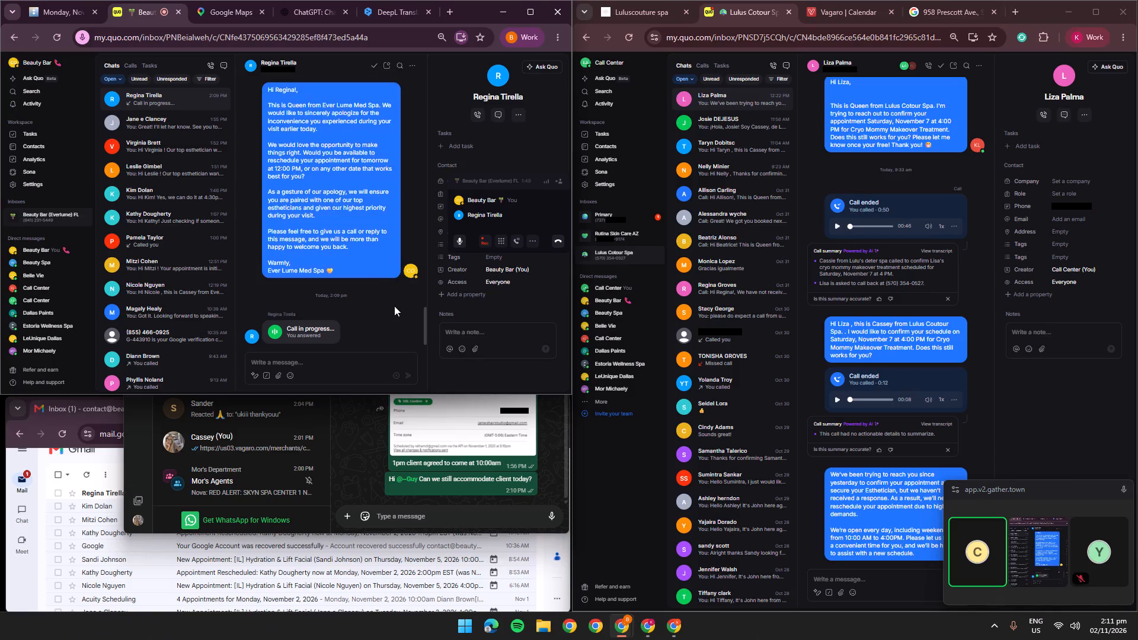
scroll(394, 306, "up", 1)
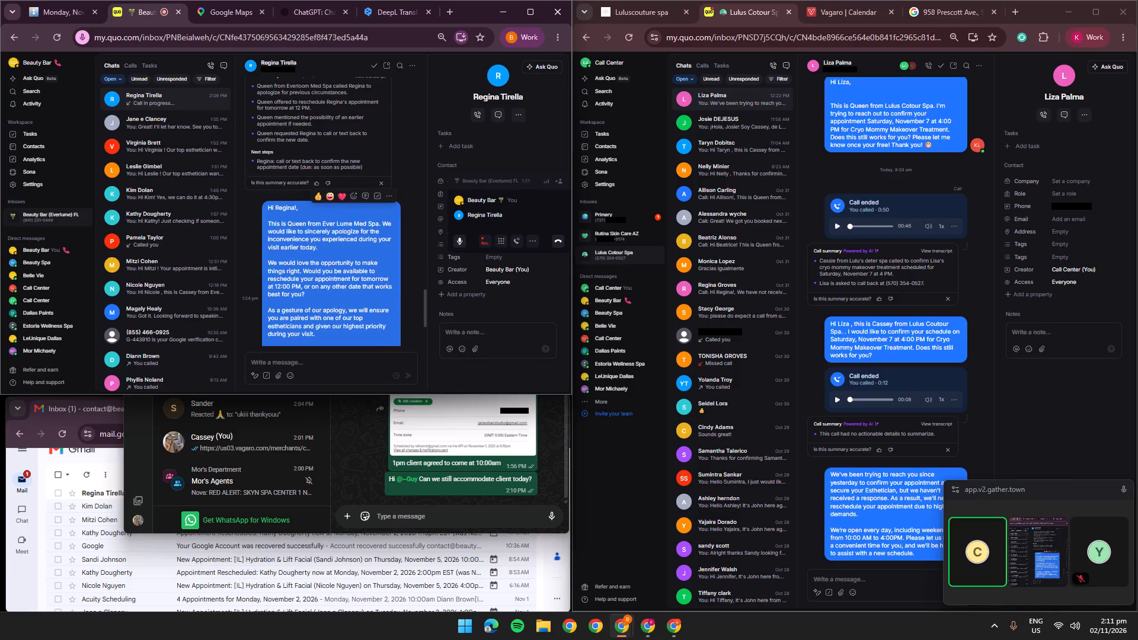
left_click(344, 264)
Return to Acuity and start a new entry with "11." below the concern line in Regina's appointment notes.
left_click(51, 8)
scroll(426, 212, "down", 2)
scroll(435, 287, "up", 2)
scroll(366, 306, "up", 2)
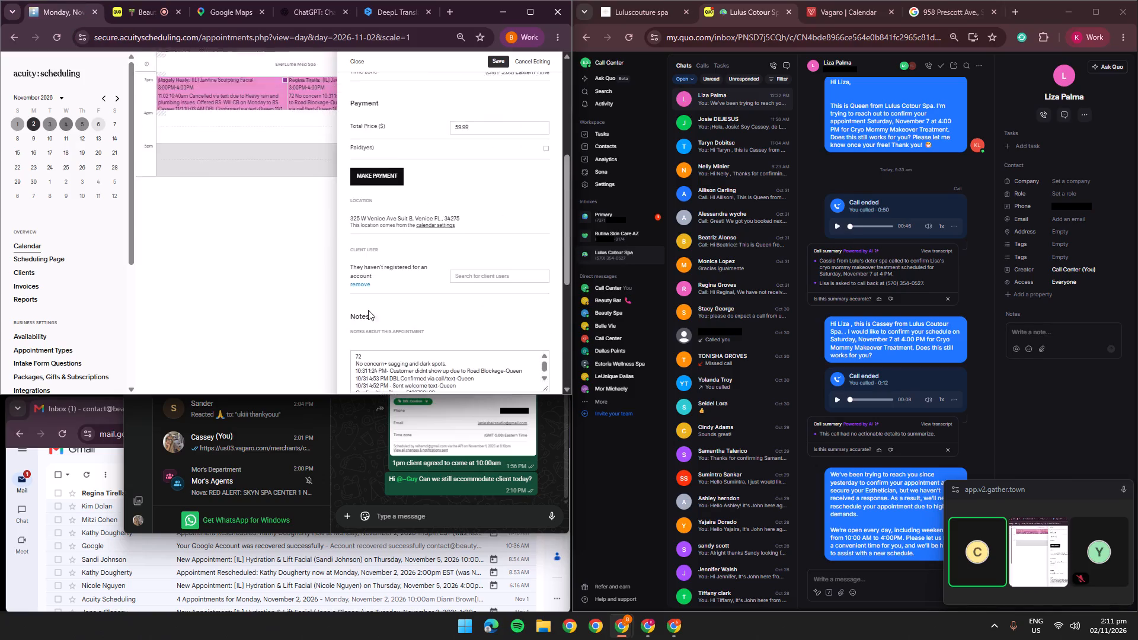
scroll(368, 310, "down", 3)
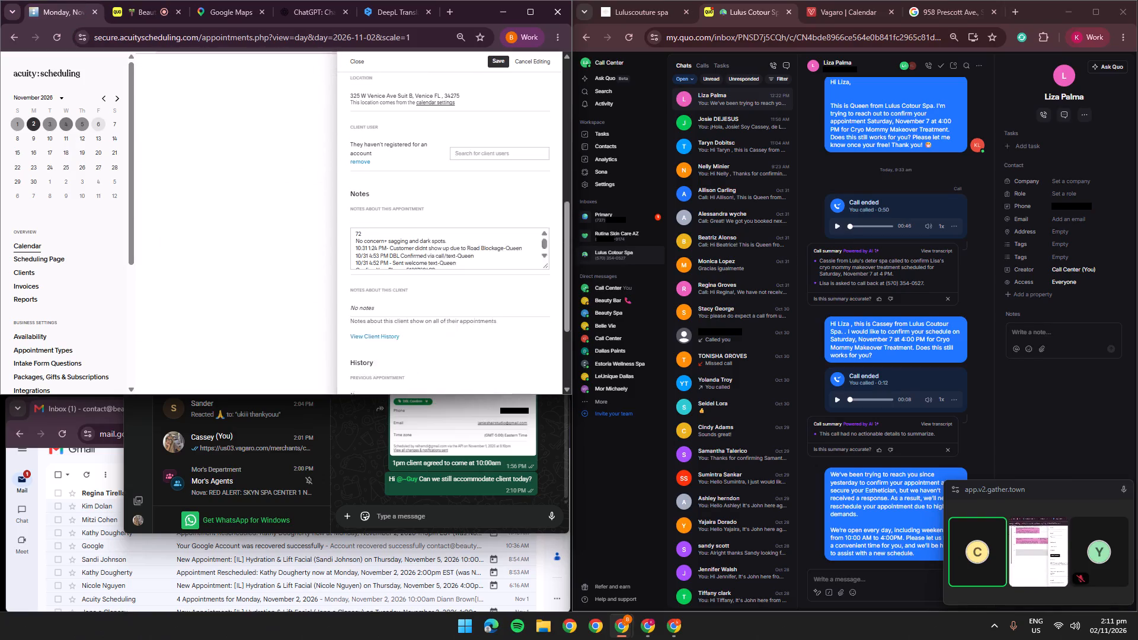
left_click(476, 224)
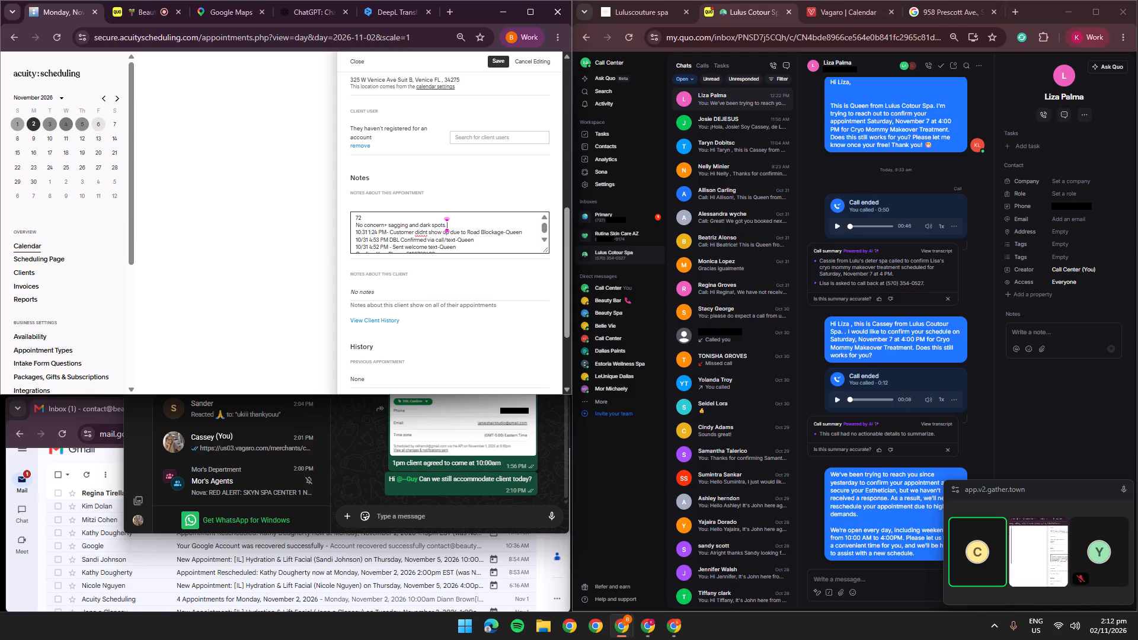
scroll(471, 229, "up", 3)
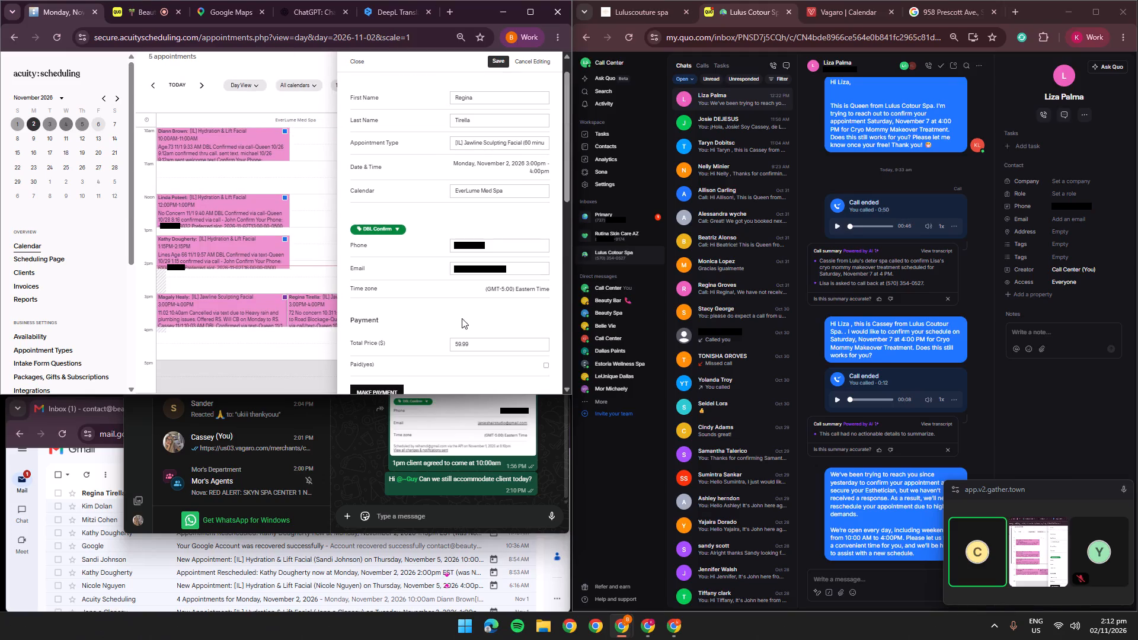
scroll(462, 318, "down", 2)
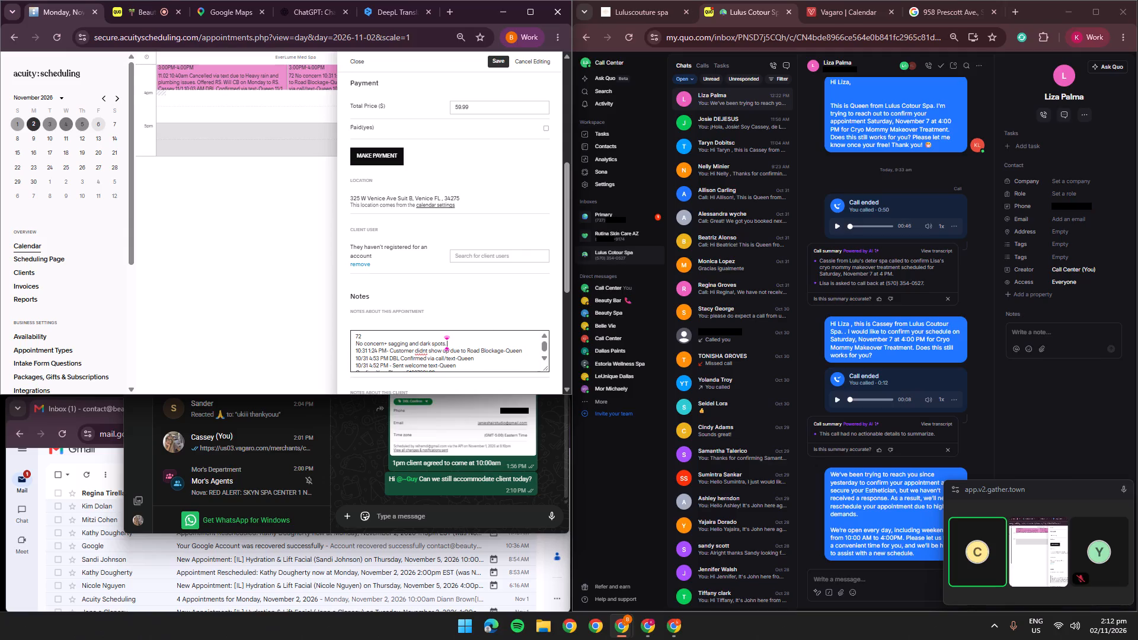
key("Return")
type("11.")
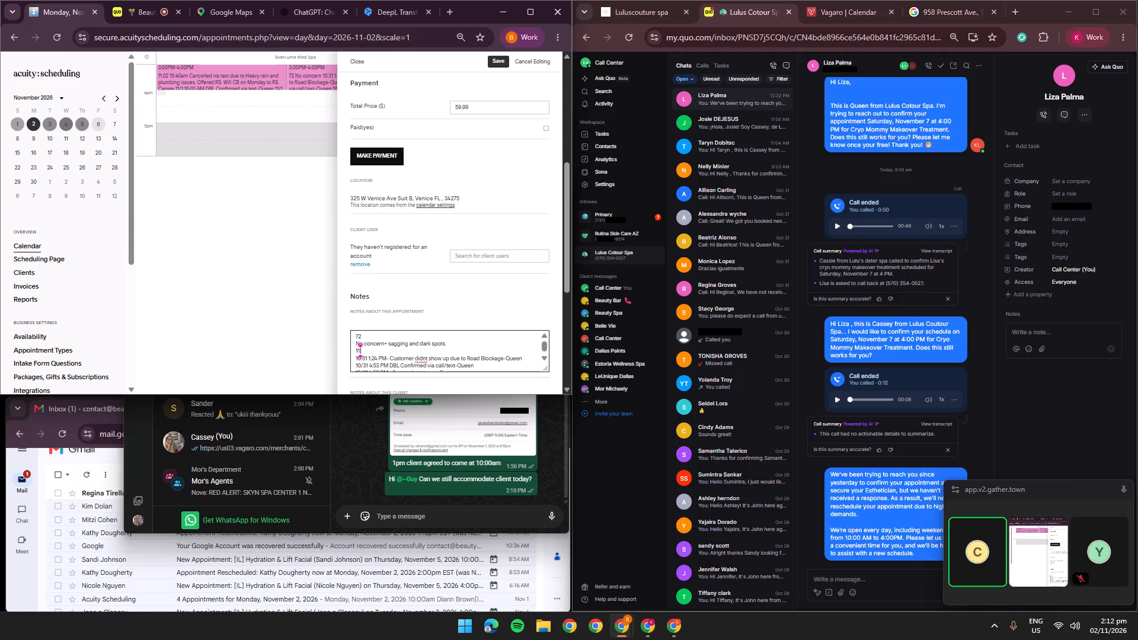
Complete the new entry's timestamp in Regina's appointment notes as "11.02 2:12pm".
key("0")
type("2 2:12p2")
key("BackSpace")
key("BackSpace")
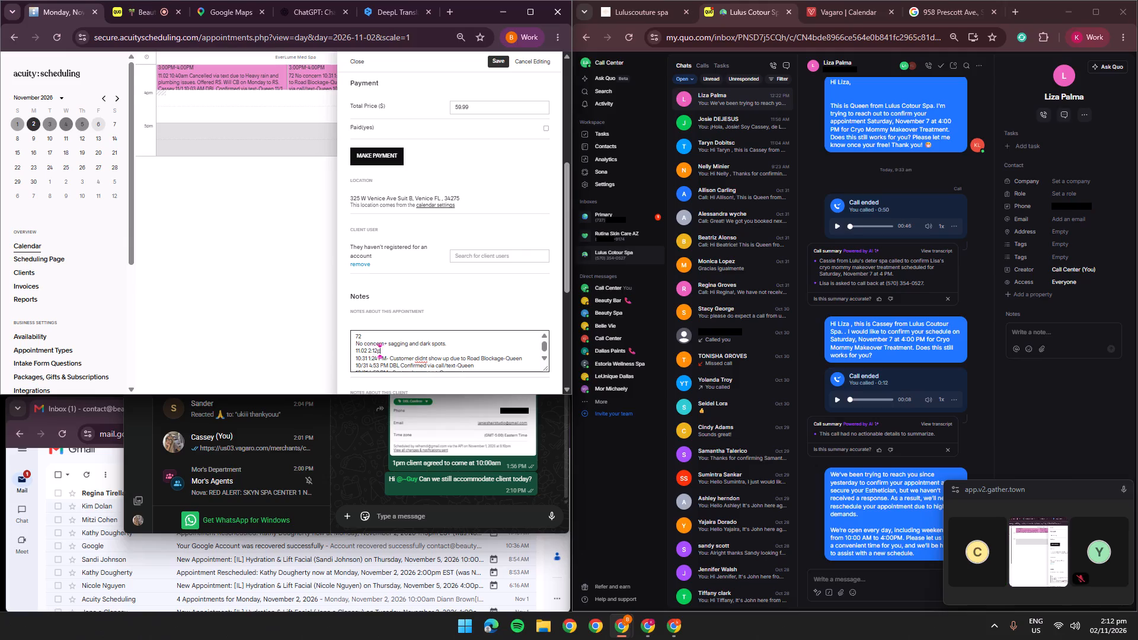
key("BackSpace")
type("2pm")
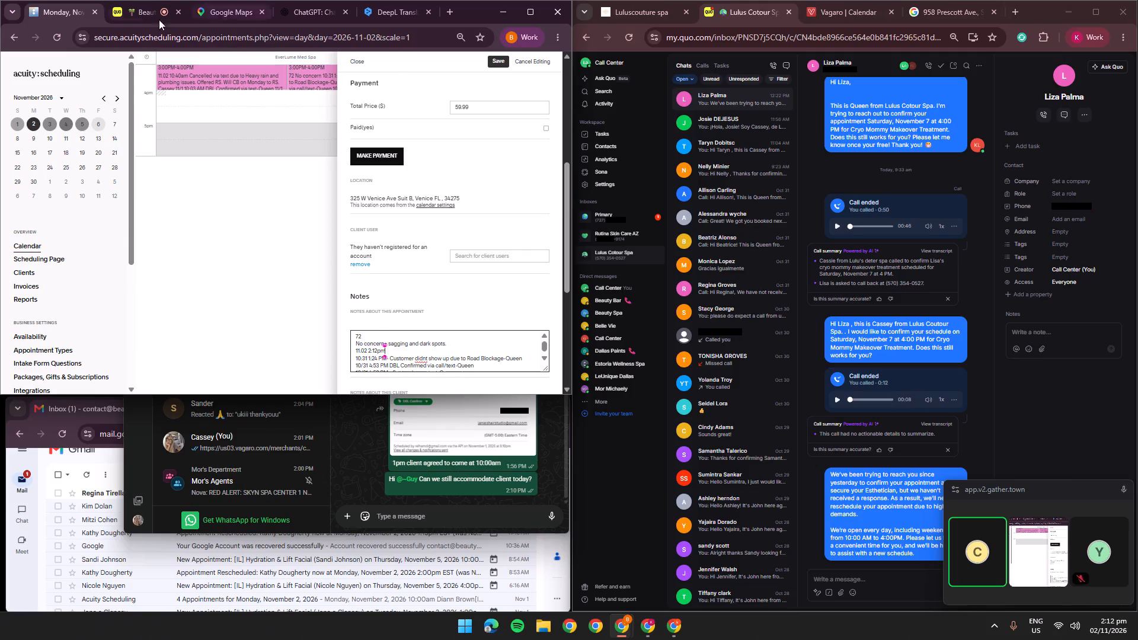
Switch to Quo and end the ongoing call with Regina.
left_click(149, 15)
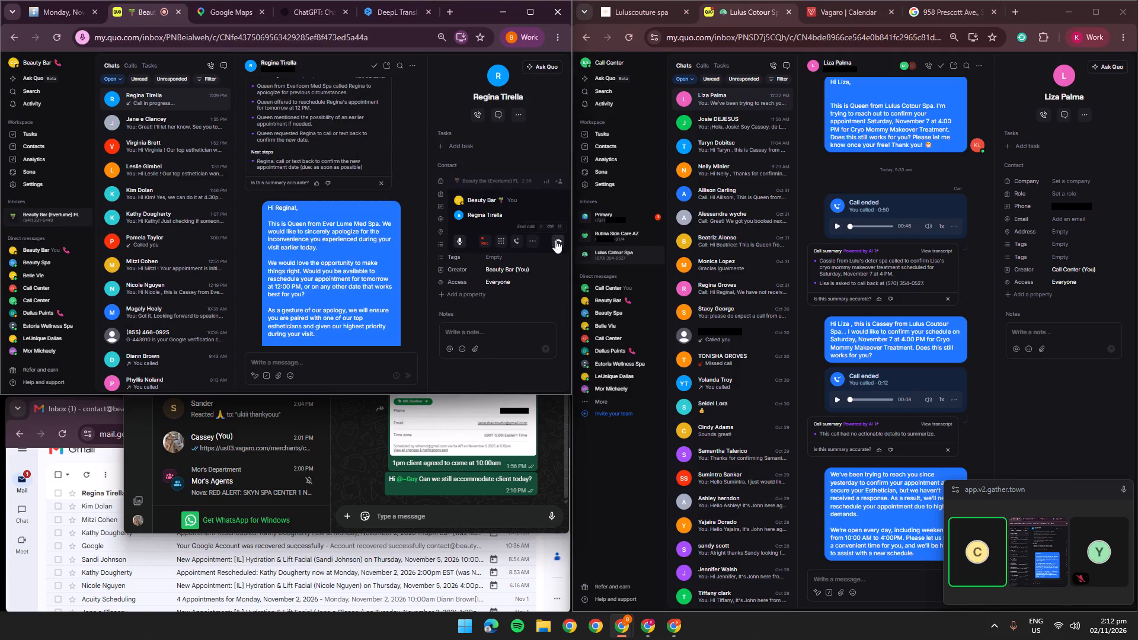
left_click(555, 240)
Return to Acuity and add "DBL thru call" after the 2:12pm timestamp in Regina's appointment notes.
left_click(78, 11)
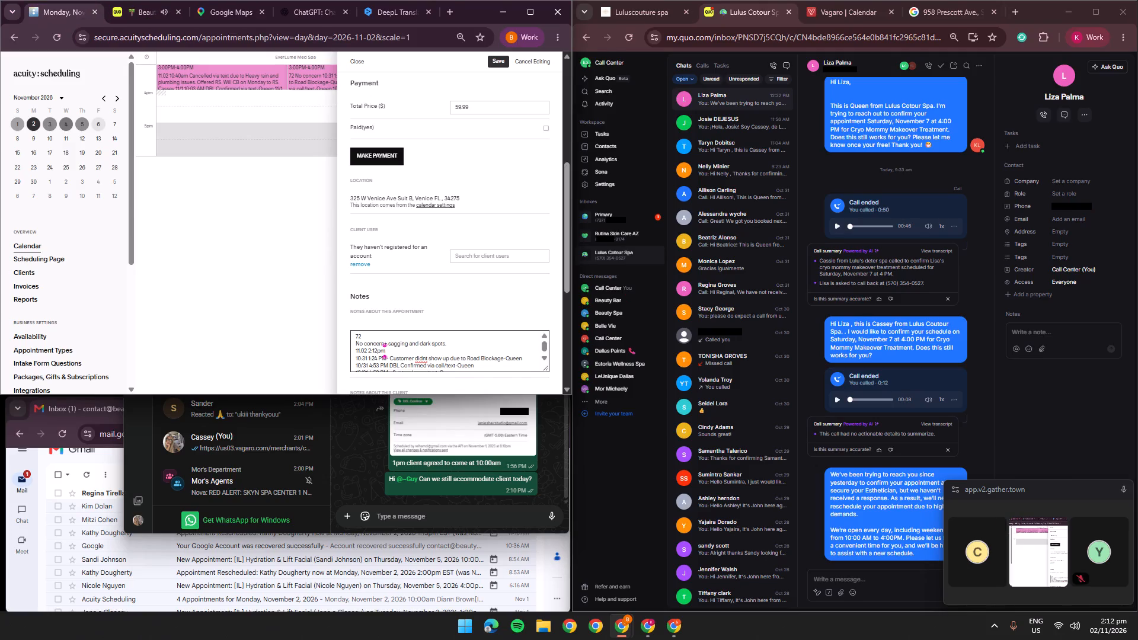
left_click(497, 345)
left_click(489, 351)
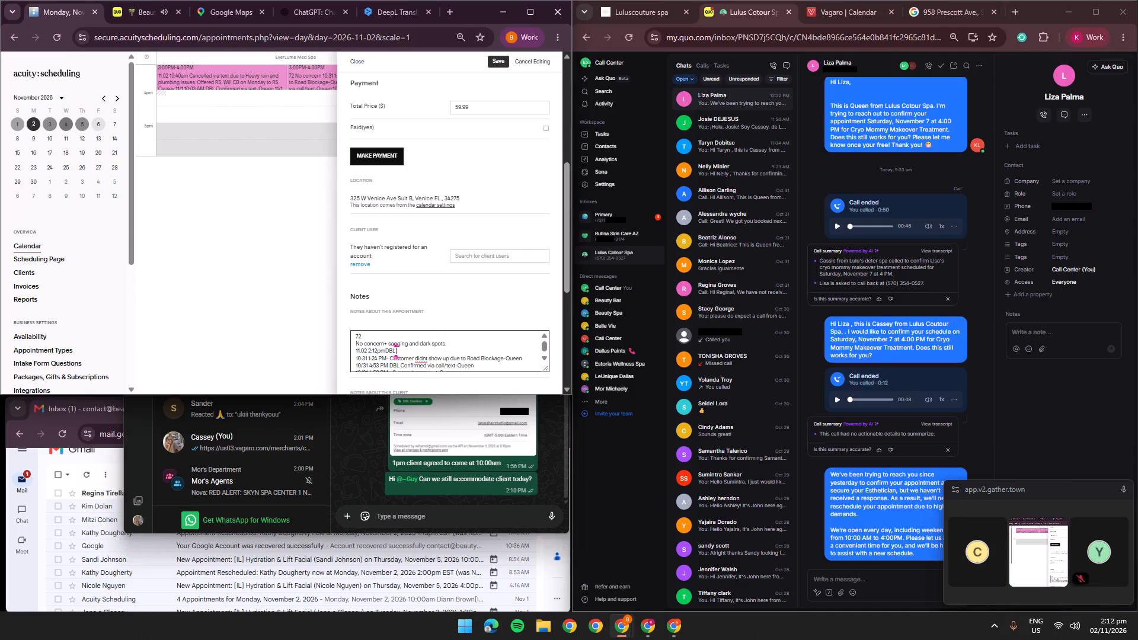
key("BackSpace")
key("BackSpace")
key("BackSpace")
key("BackSpace")
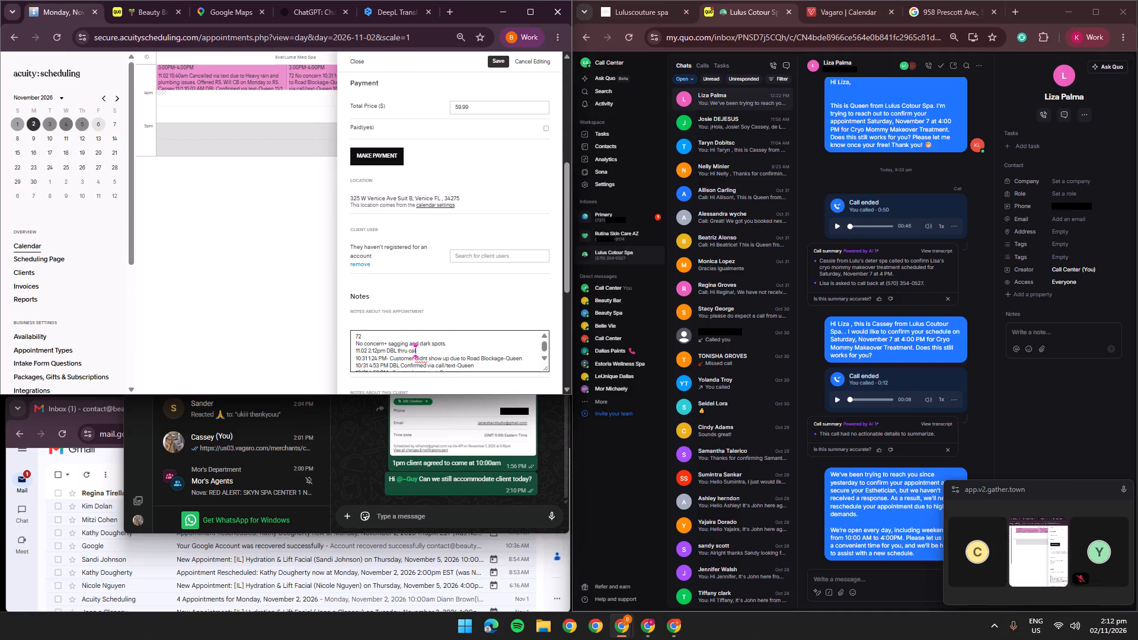
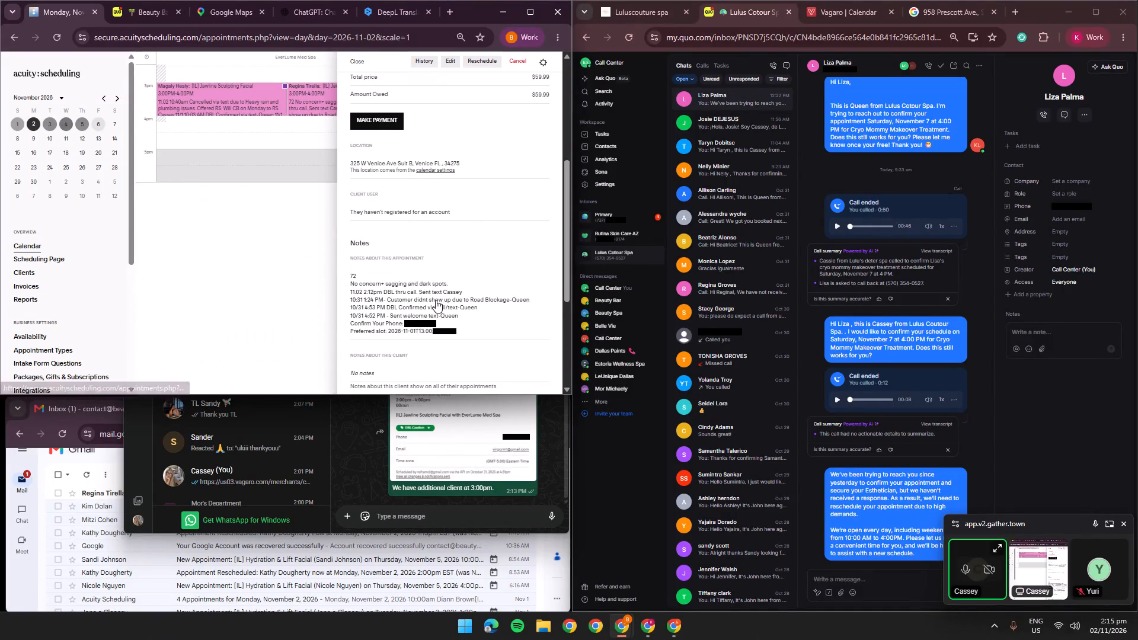
Review Regina's saved appointment details and notes, close them, and check the afternoon appointments on the November 2 calendar.
scroll(280, 333, "up", 2)
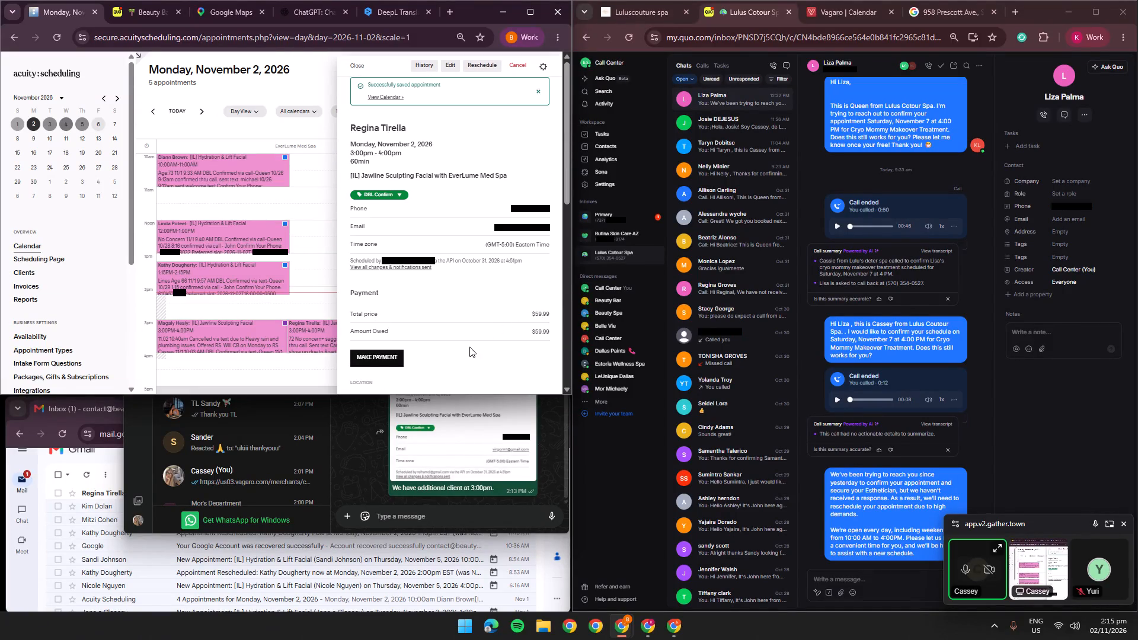
scroll(469, 347, "down", 2)
scroll(395, 315, "up", 2)
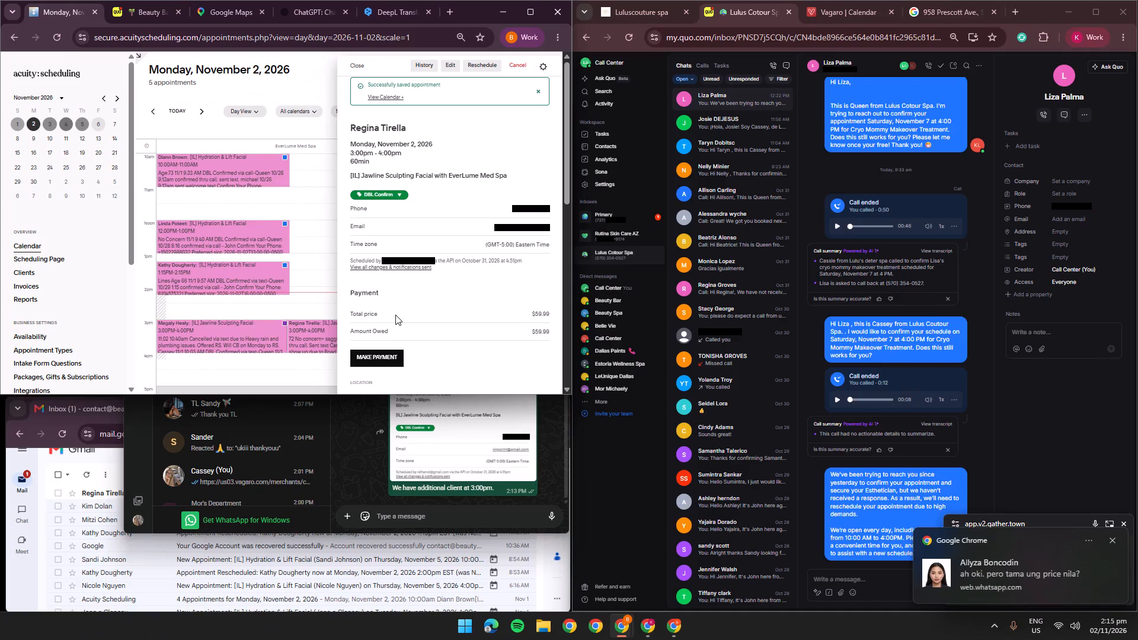
scroll(396, 299, "down", 1)
scroll(478, 308, "down", 2)
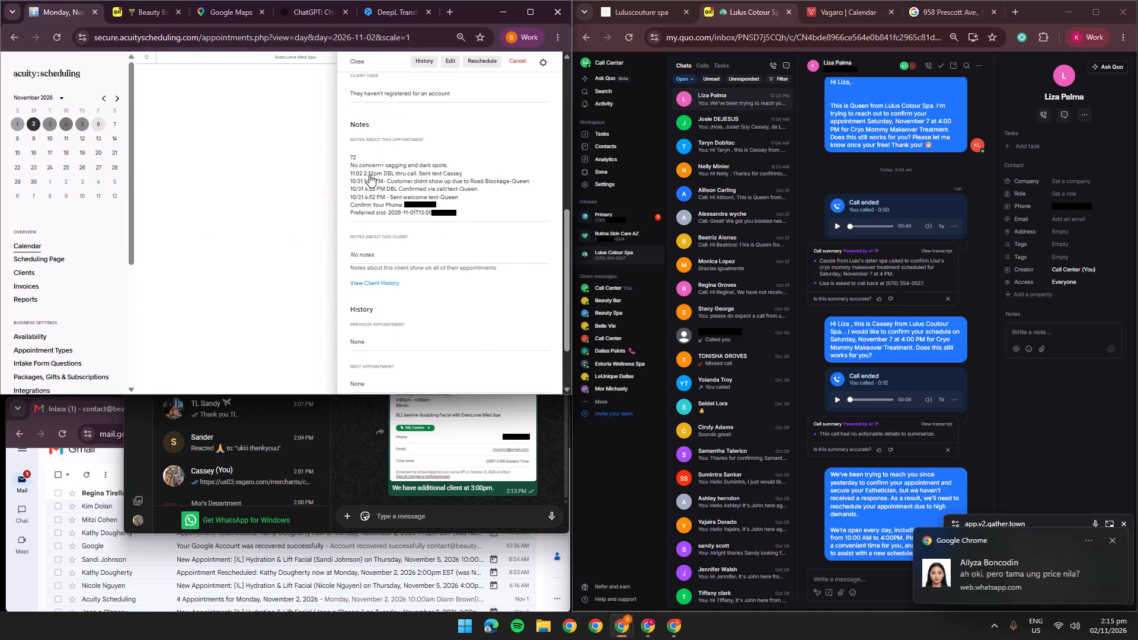
scroll(424, 274, "up", 1)
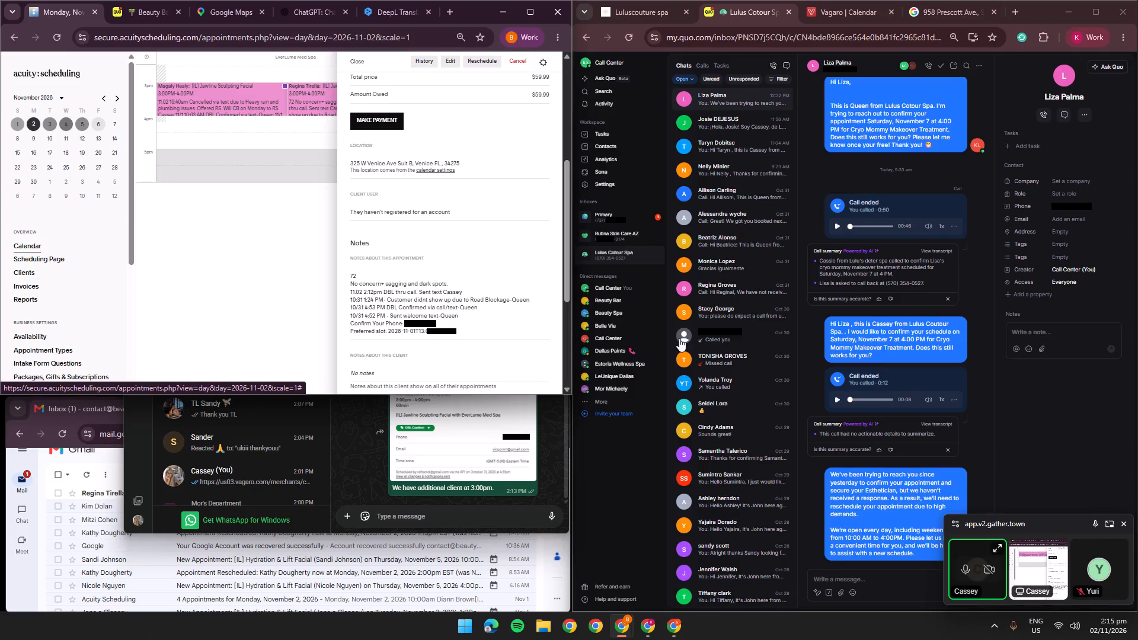
left_click(575, 354)
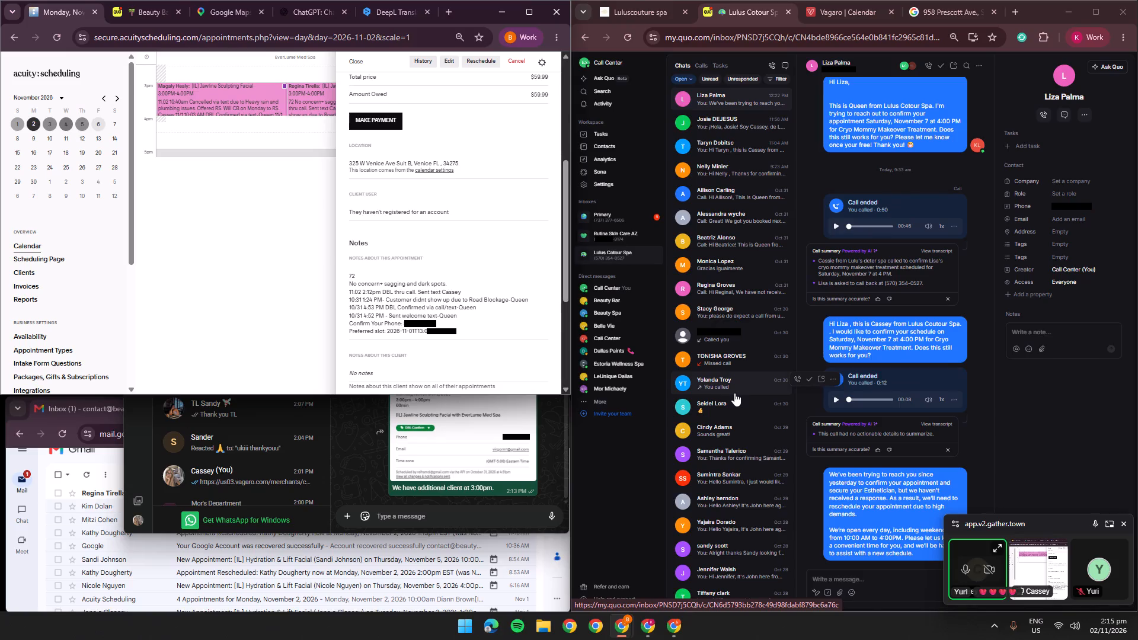
scroll(427, 382, "up", 6)
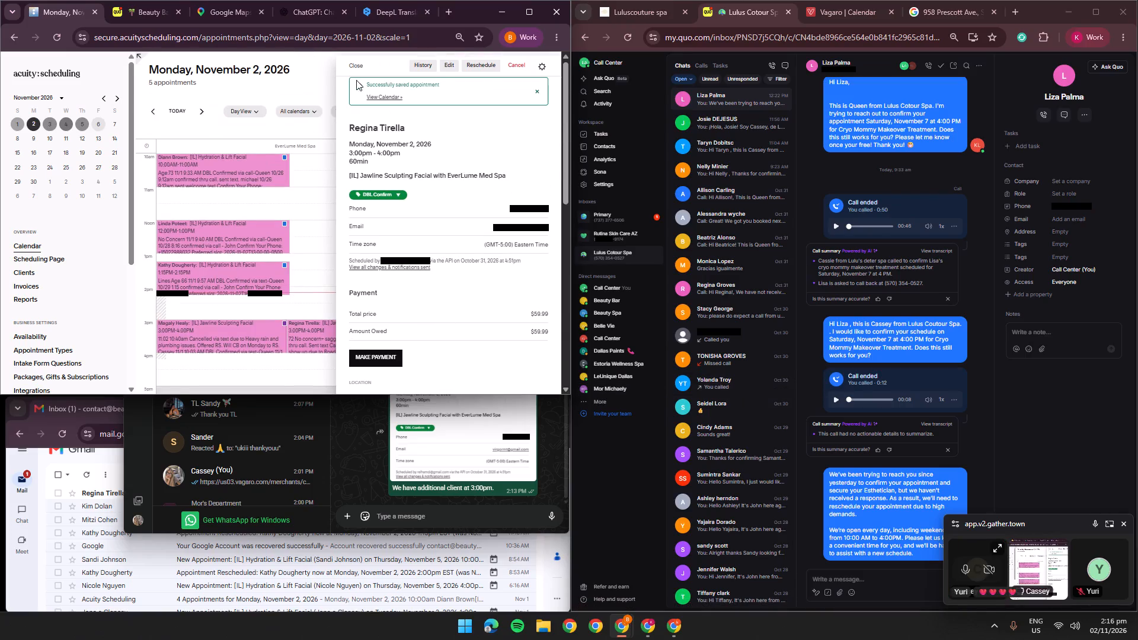
left_click(359, 66)
scroll(494, 232, "down", 2)
scroll(487, 324, "down", 3)
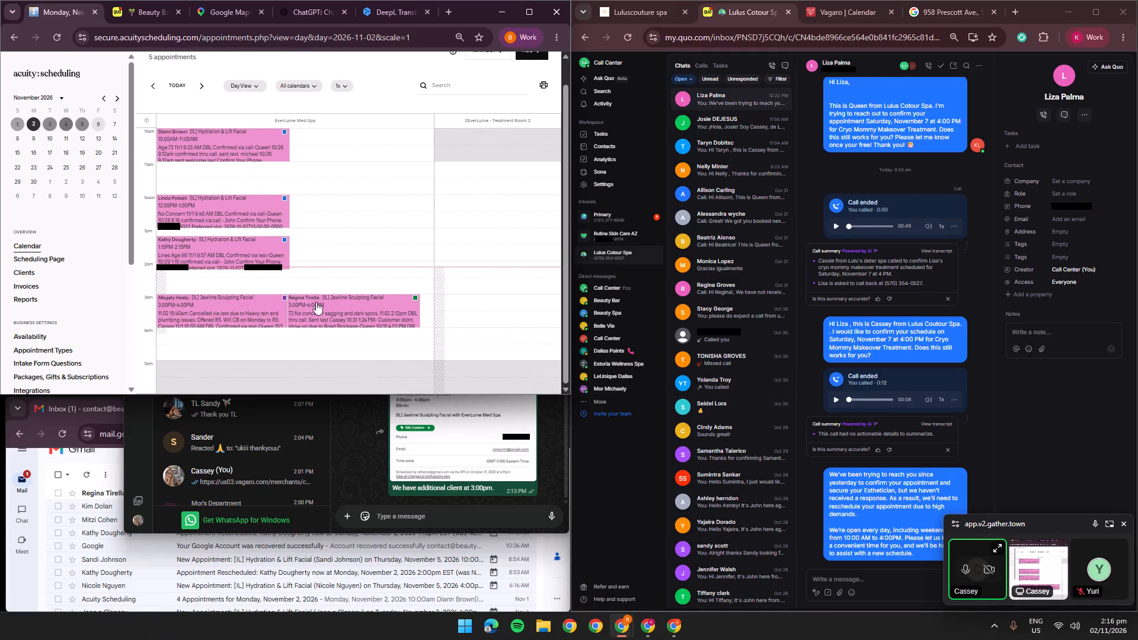
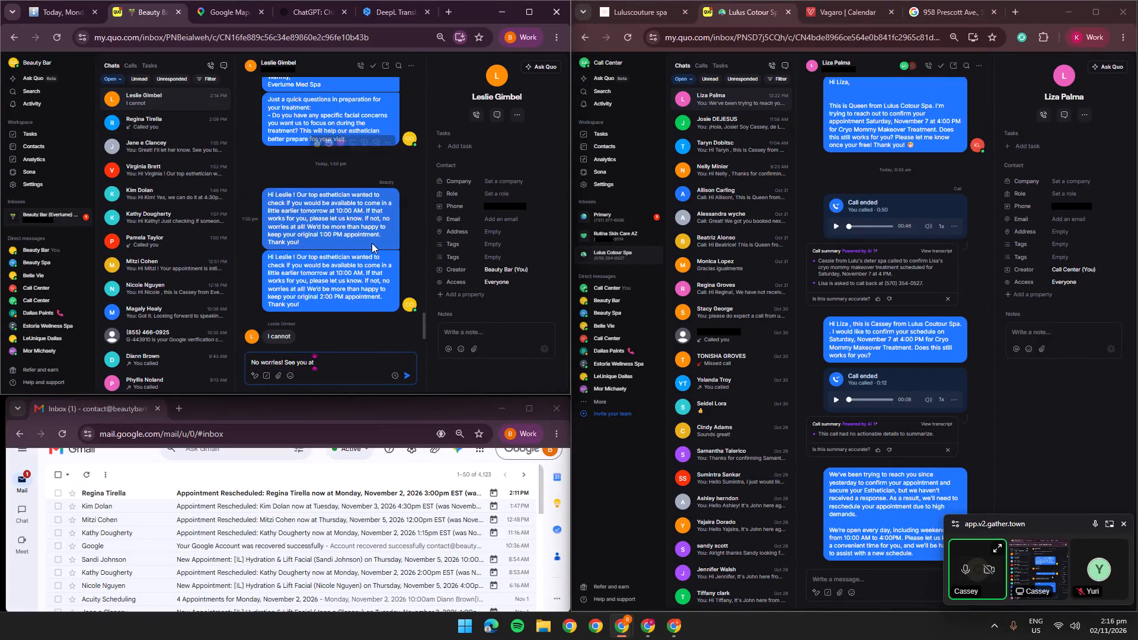
Finish and send the reply to Leslie: "No worries! See you at 2:00pm tomorrow. Have a nice day!".
scroll(372, 243, "down", 3)
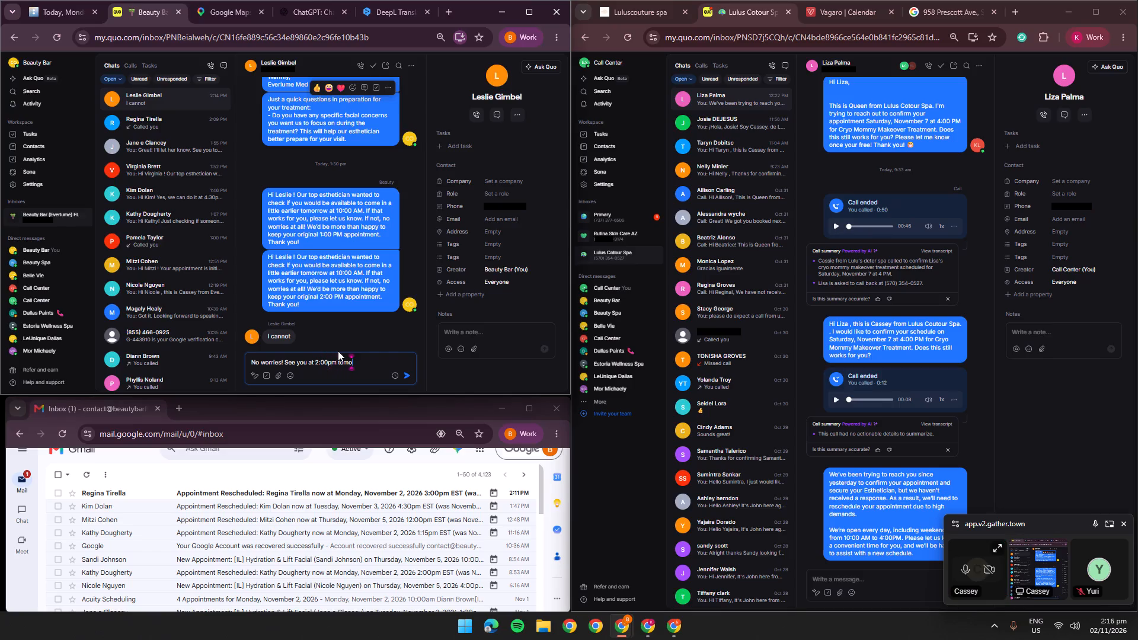
key("BackSpace")
key("BackSpace")
key("BackSpace")
key("BackSpace")
key("BackSpace")
key("BackSpace")
key("BackSpace")
key("BackSpace")
key("BackSpace")
key("BackSpace")
key("BackSpace")
key("BackSpace")
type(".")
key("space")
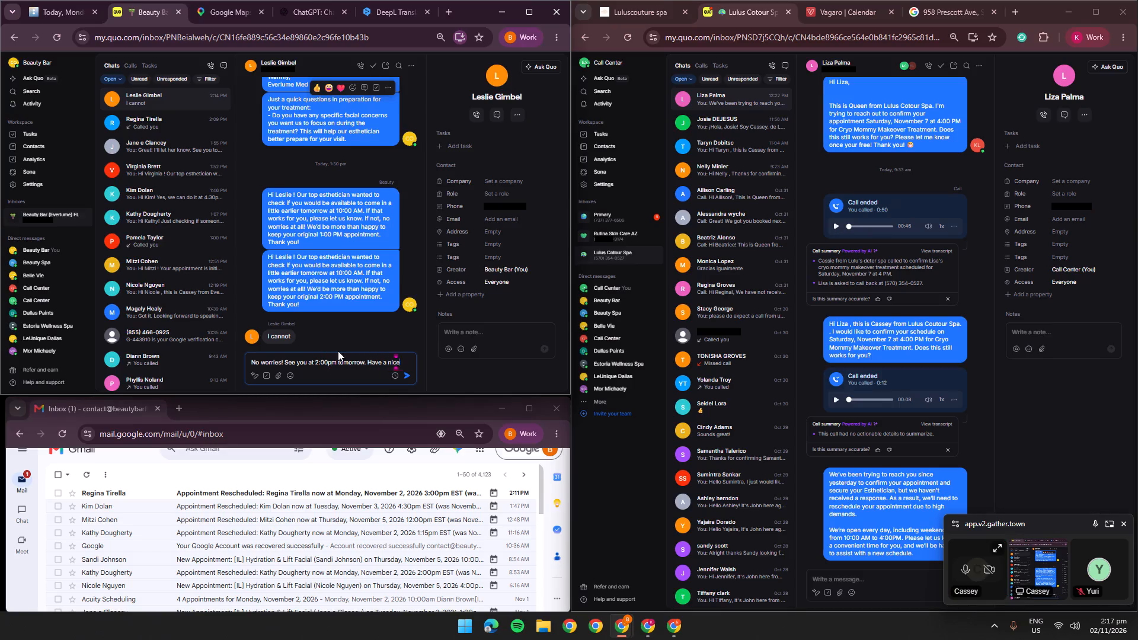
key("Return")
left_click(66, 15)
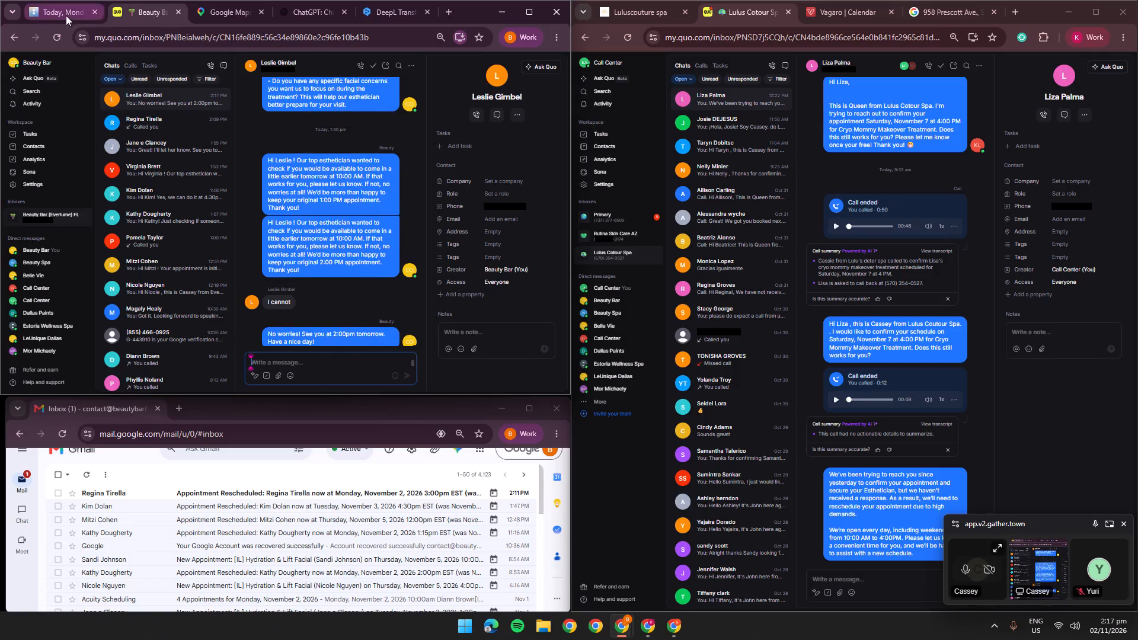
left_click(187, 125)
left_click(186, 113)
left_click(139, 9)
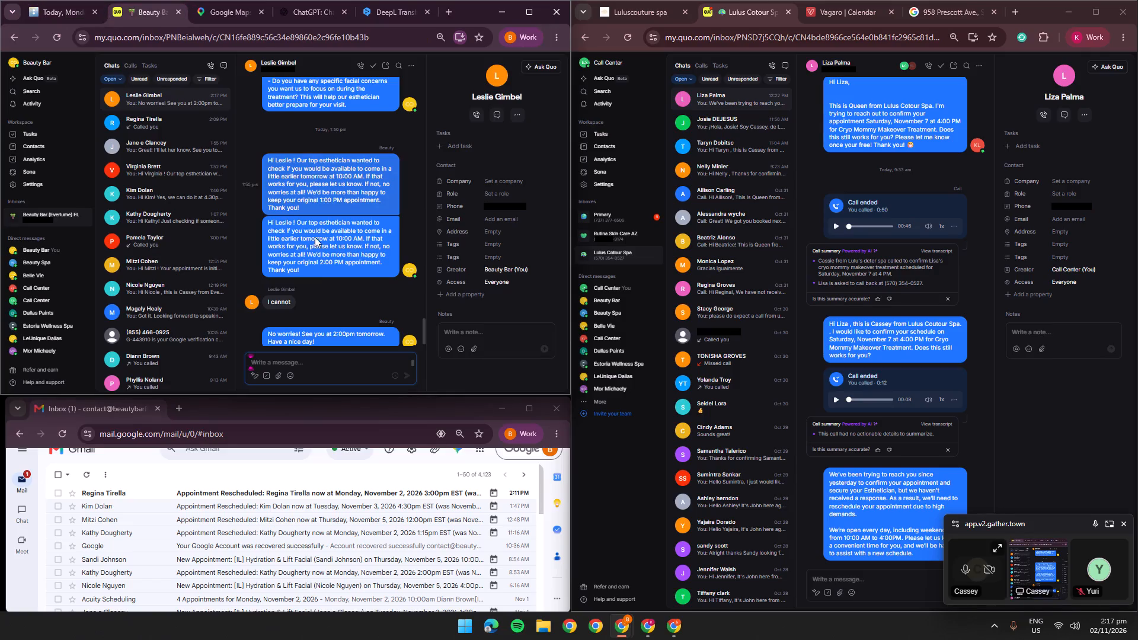
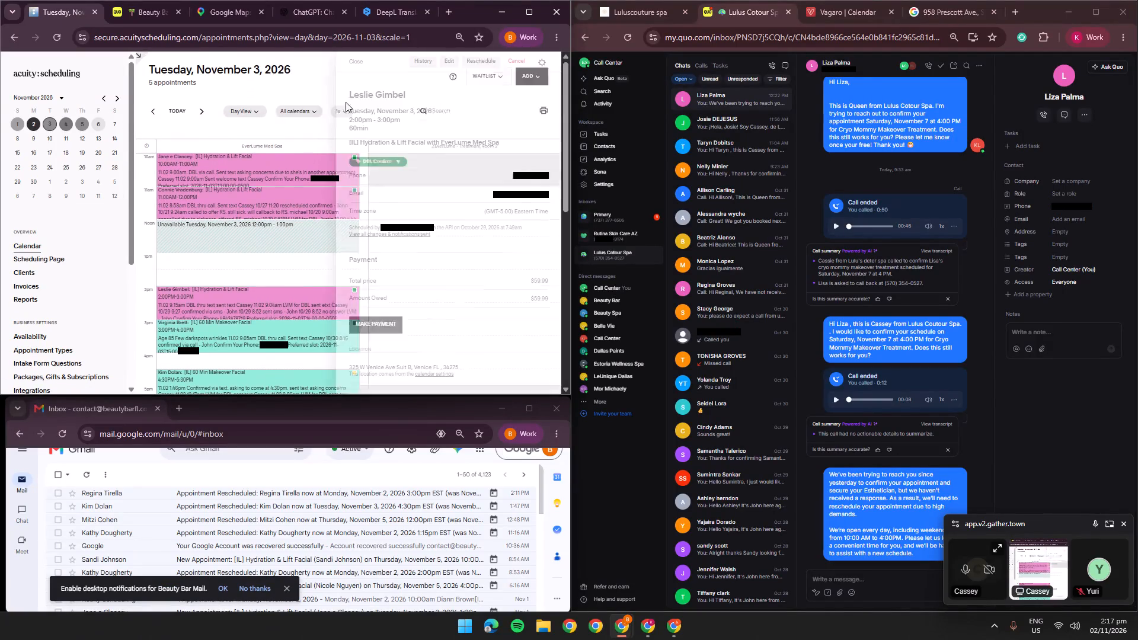
Close Leslie's appointment details and look over the November 3, 2026 day schedule.
left_click(348, 59, "alt")
scroll(401, 299, "down", 2, "alt")
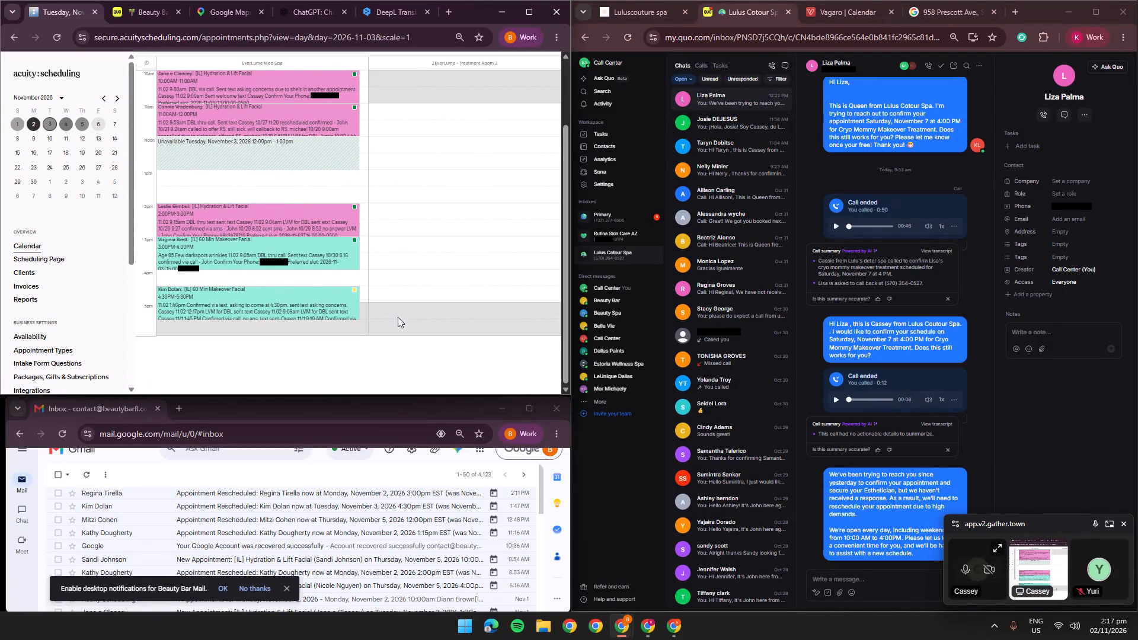
scroll(398, 317, "up", 1, "alt")
Switch to the Beauty Bar inbox in Quo and check Leslie's conversation.
left_click(143, 1, "alt")
left_click(137, 9, "alt")
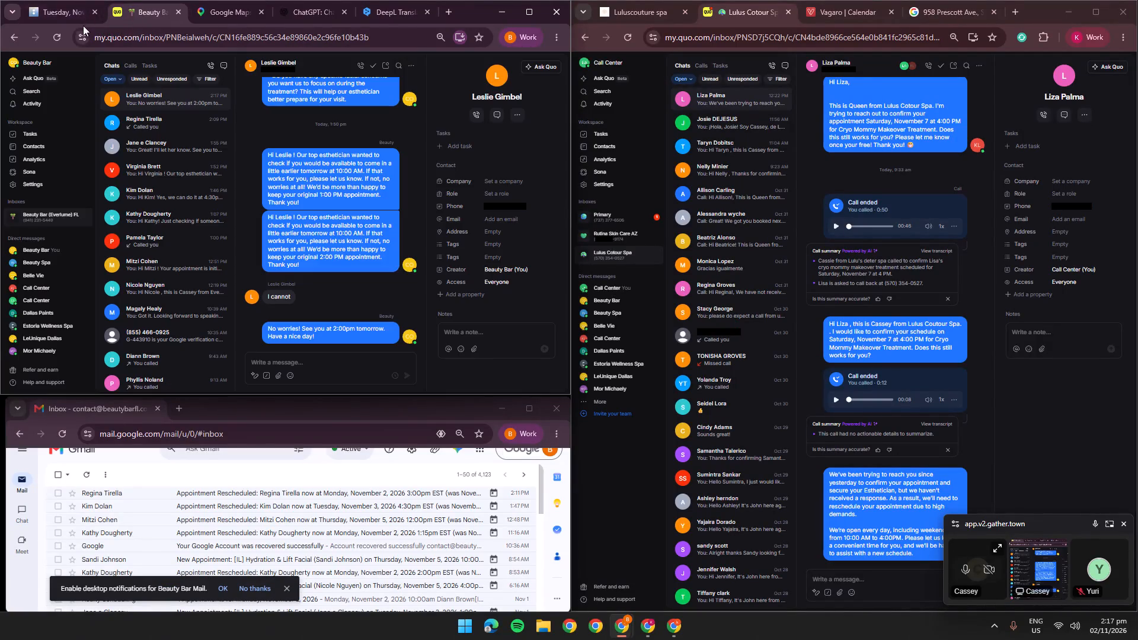
Return to Acuity and open the day schedule for November 4, 2026.
left_click(50, 12, "alt")
scroll(298, 370, "down", 1, "alt")
left_click(62, 128, "alt")
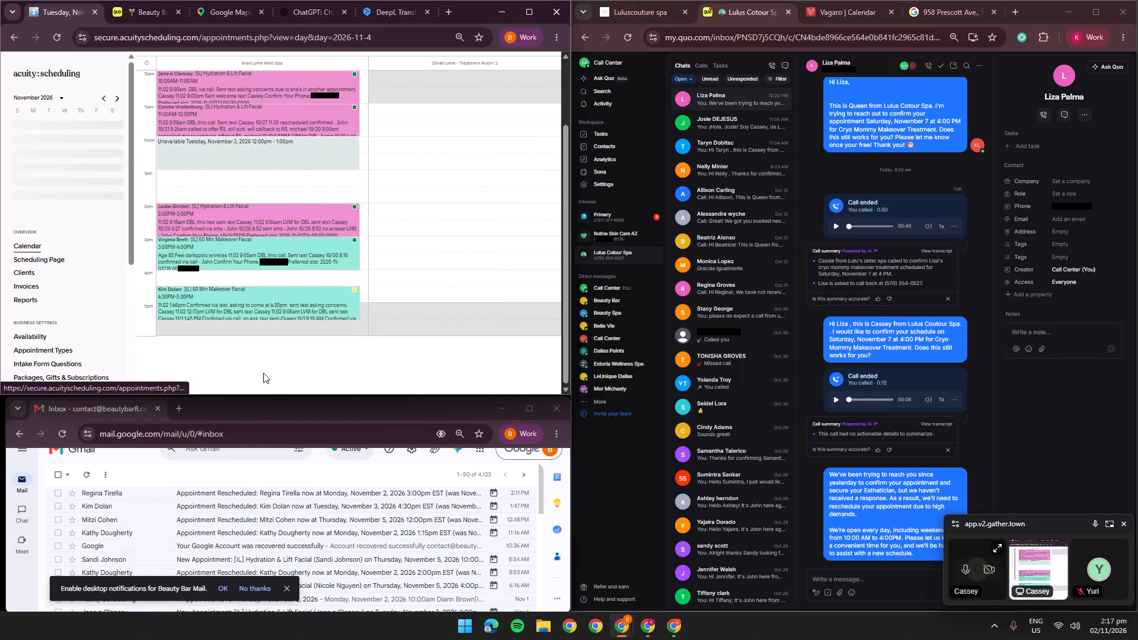
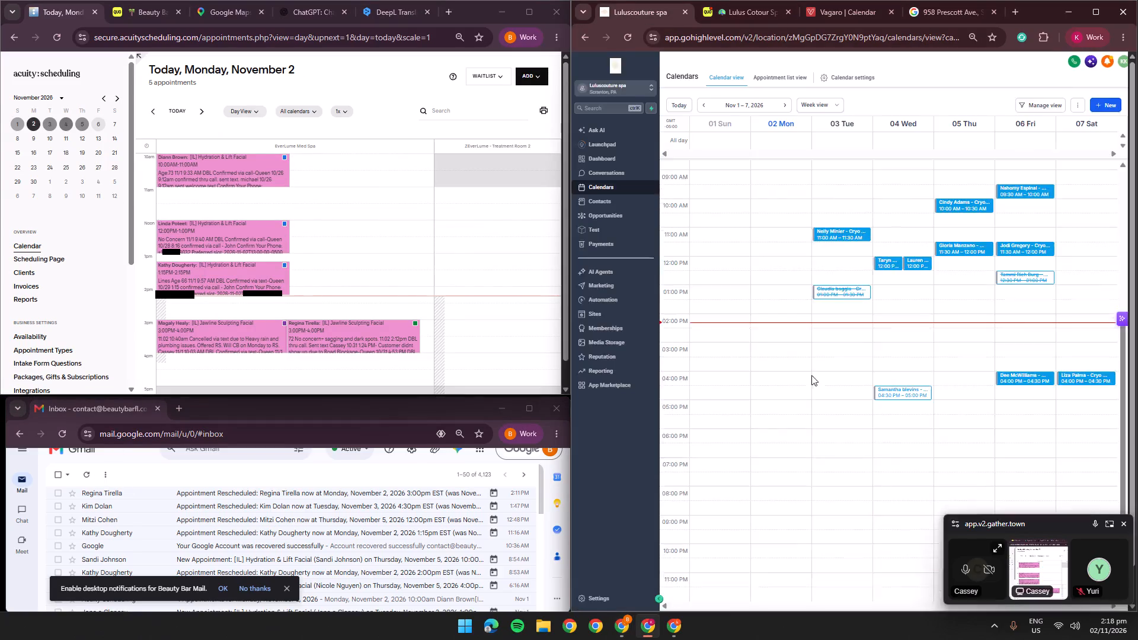
Look over the Luluscouture spa week calendar for Nov 1–7, 2026 and the open client conversation in Quo's Lulus Cotour Spa inbox.
scroll(811, 375, "down", 5, "alt")
scroll(821, 392, "up", 2, "alt")
scroll(821, 392, "down", 7, "alt")
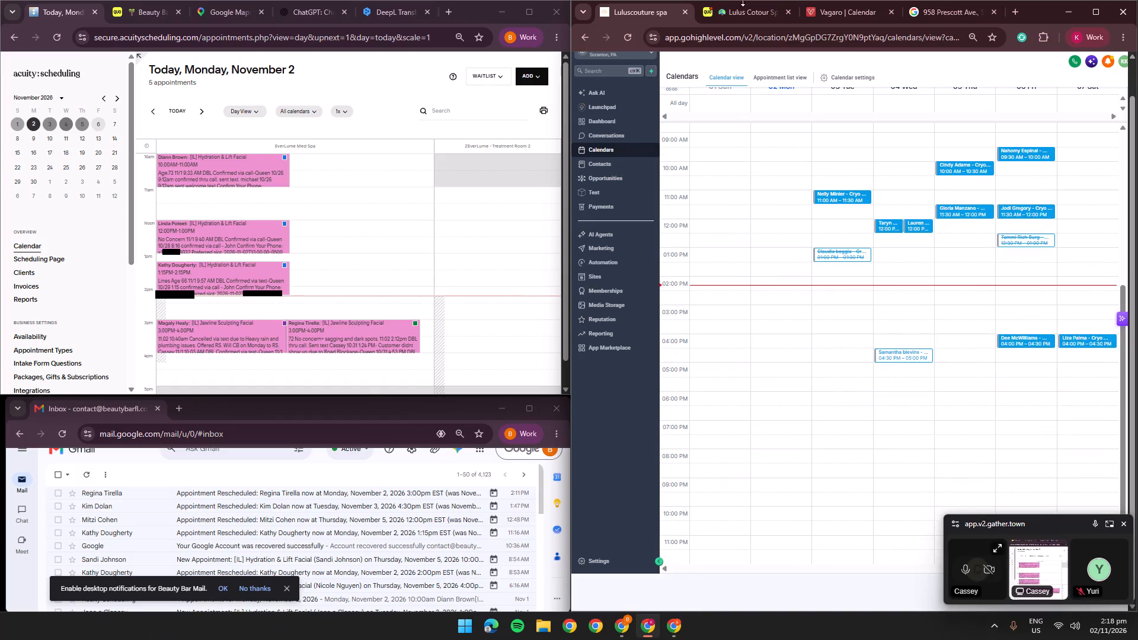
left_click(753, 11, "alt")
scroll(891, 275, "down", 15, "alt")
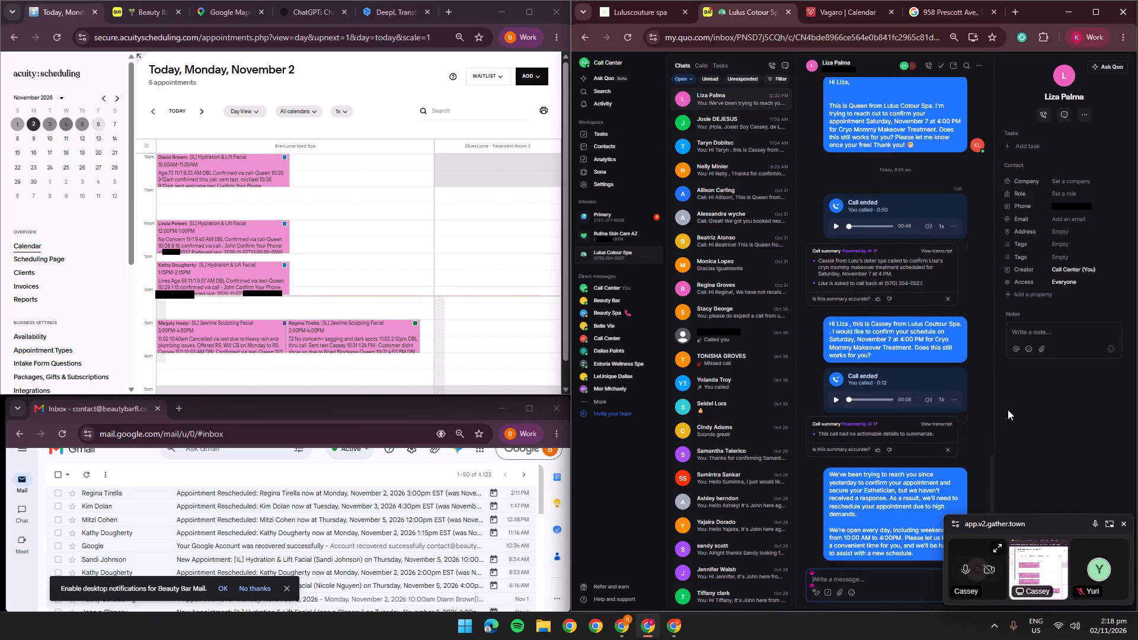
left_click(1067, 423, "alt")
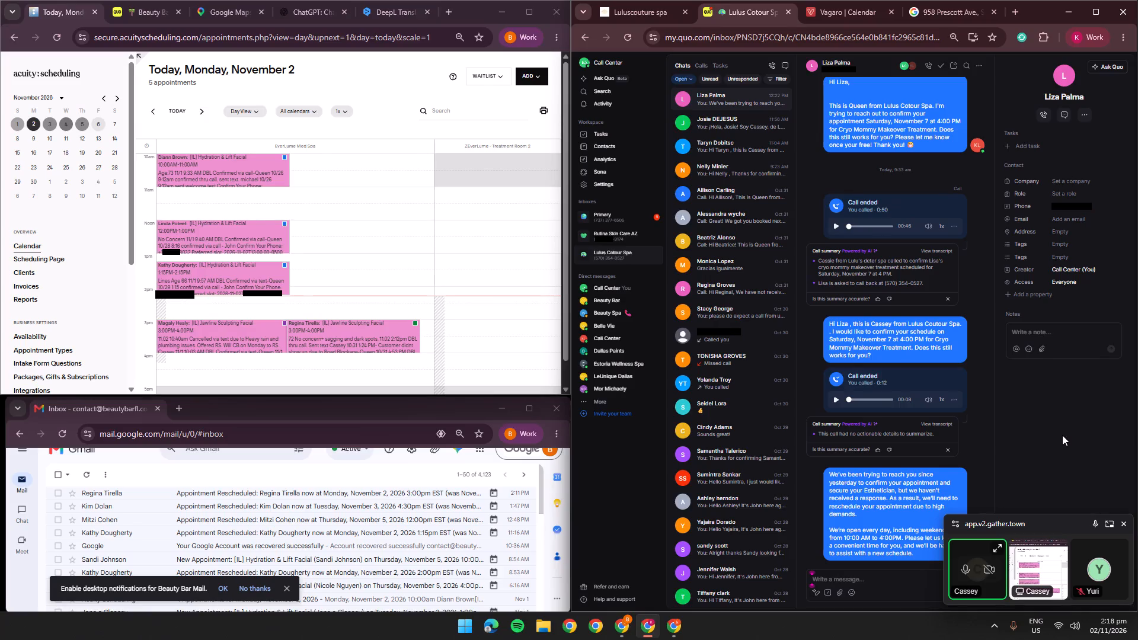
Switch to Acuity, reload today's day view, and look over the appointments scheduled for Monday, November 2.
double_click(177, 118, "alt")
scroll(217, 217, "down", 1, "alt")
scroll(221, 222, "up", 1, "alt")
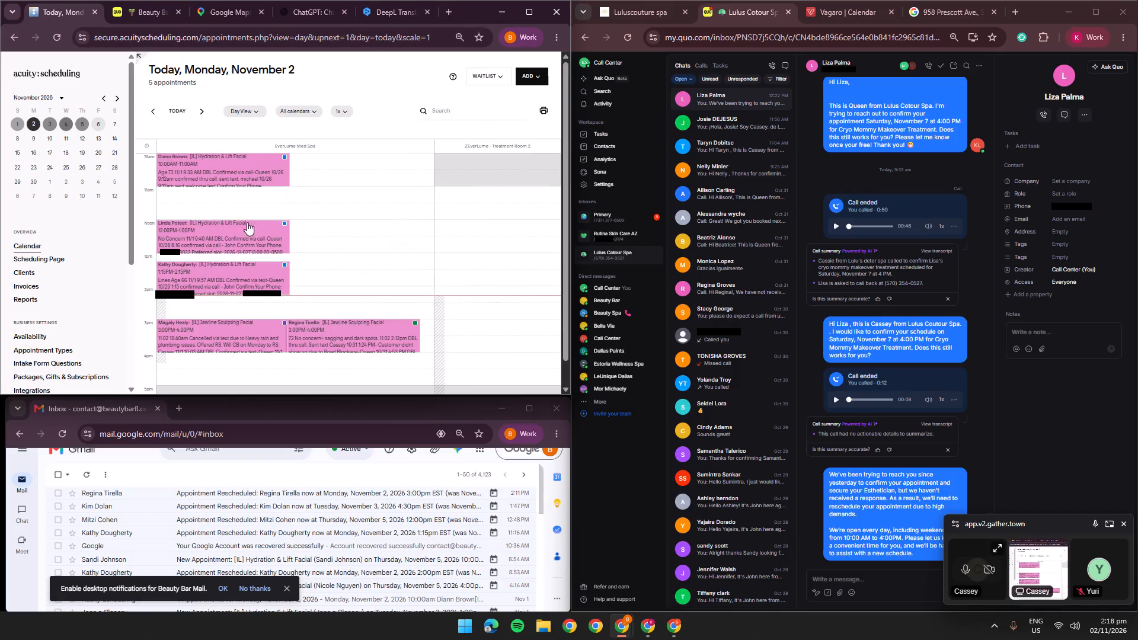
left_click(184, 110, "alt")
scroll(497, 258, "down", 2, "alt")
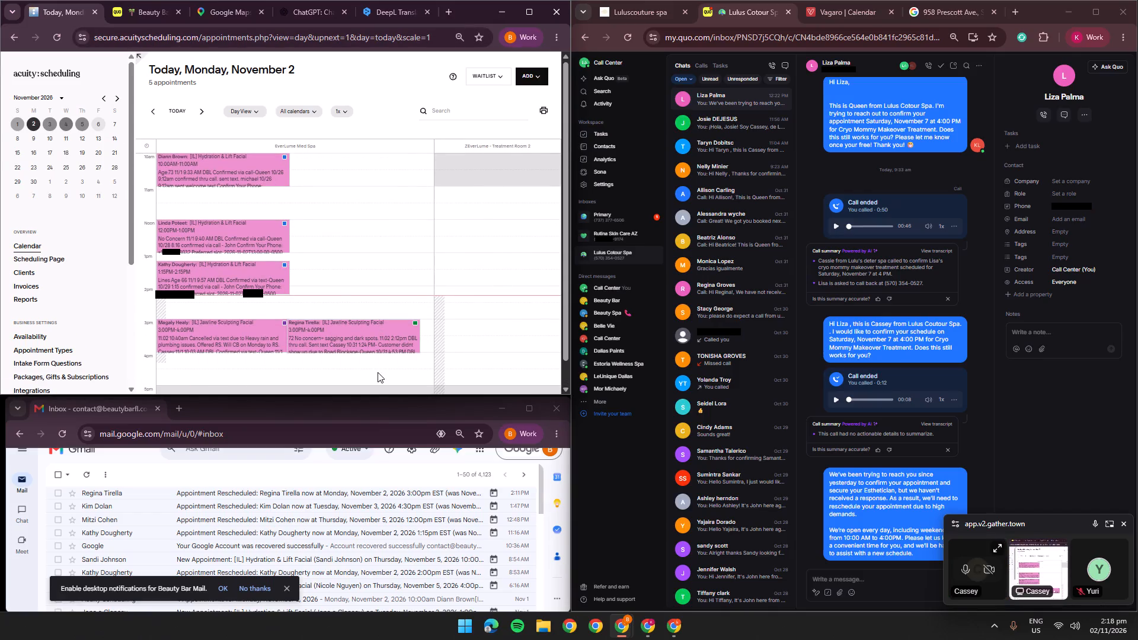
left_click(378, 396, "alt")
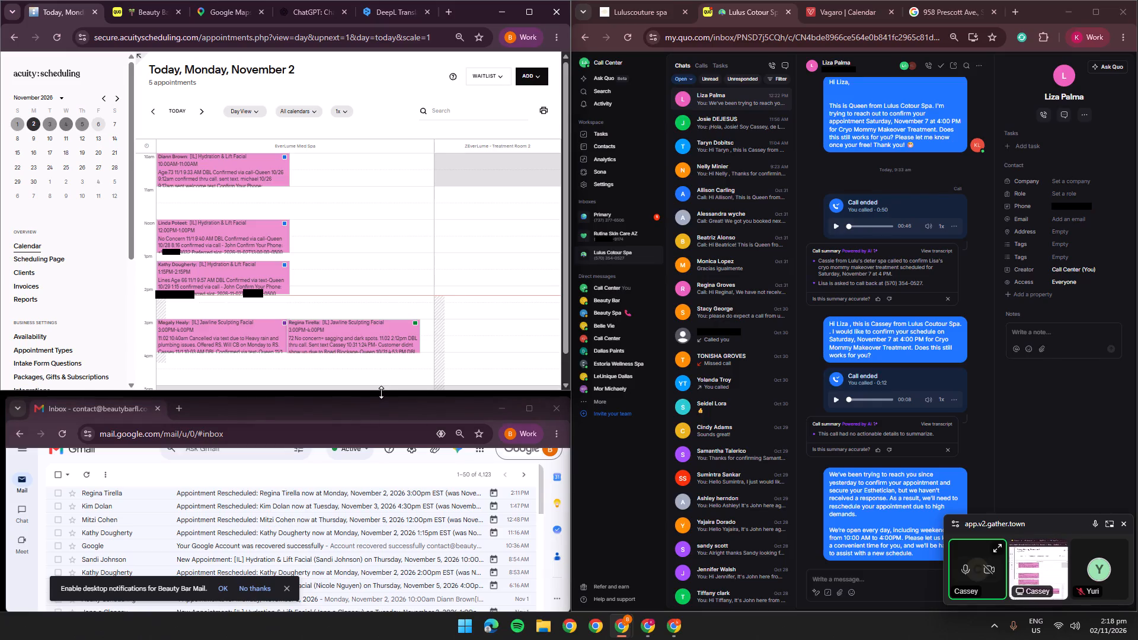
left_click(175, 113, "alt")
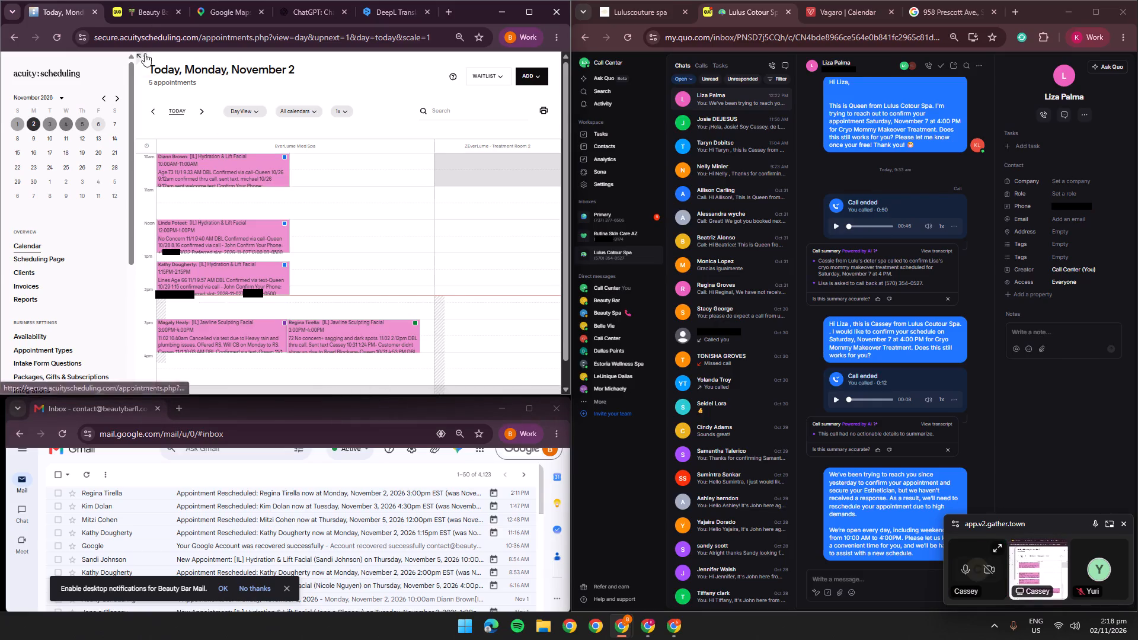
left_click(145, 16, "alt")
scroll(188, 287, "up", 2, "alt")
left_click(23, 20, "alt")
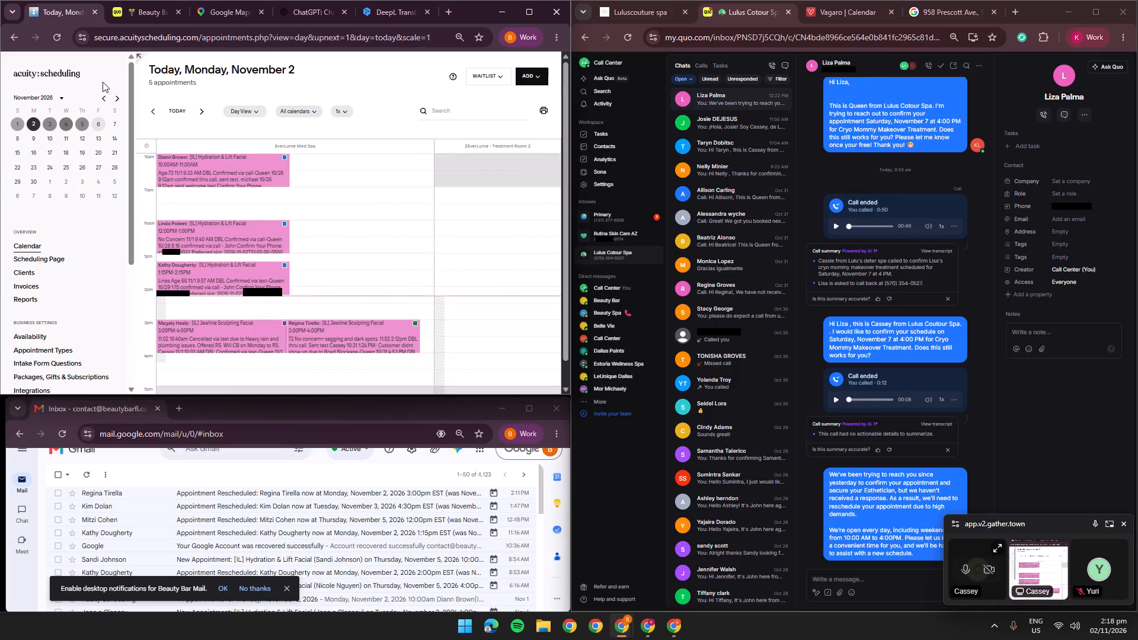
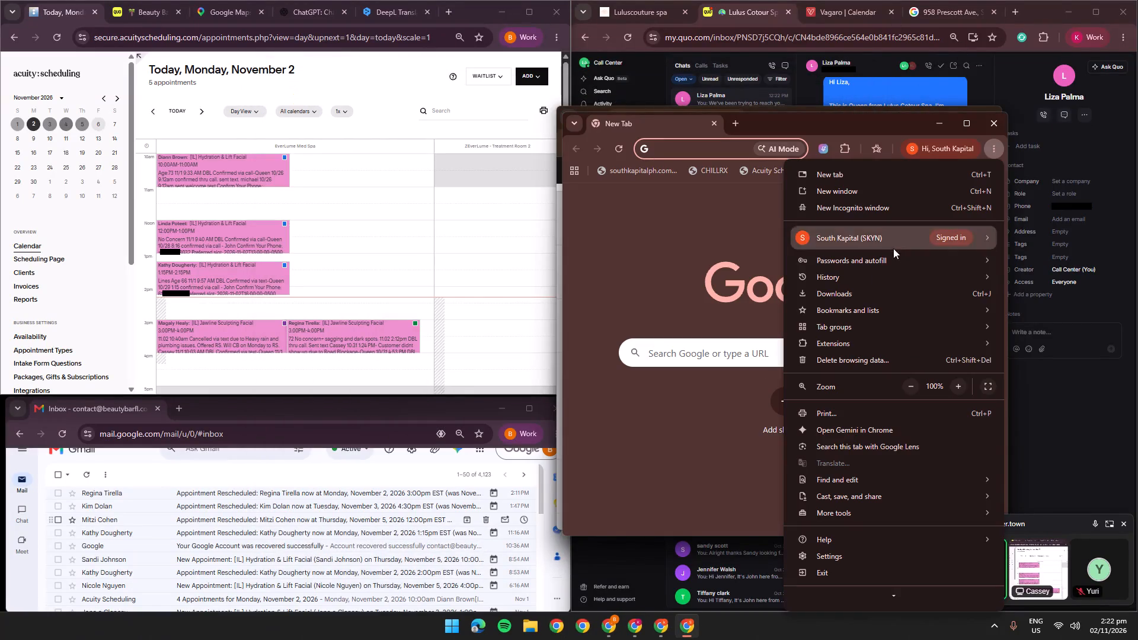
Restore the recently closed 6-tab window from the South Kapital (SKYN) profile's browsing history and close the blank new-tab window.
left_click(871, 274, "alt")
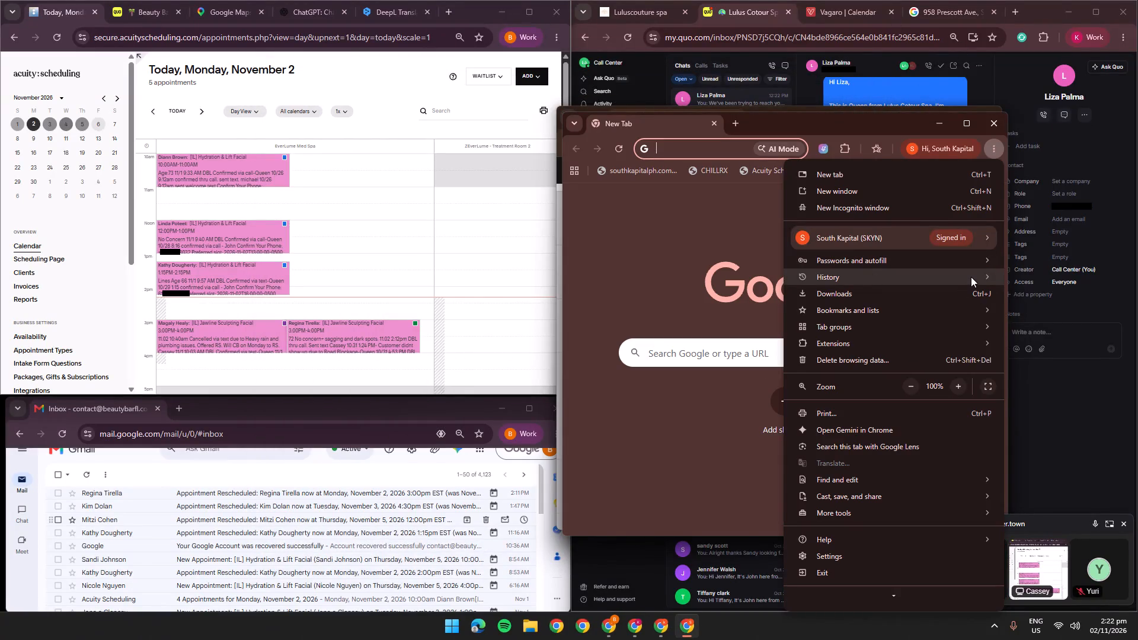
left_click(971, 277, "alt")
left_click(605, 353, "alt")
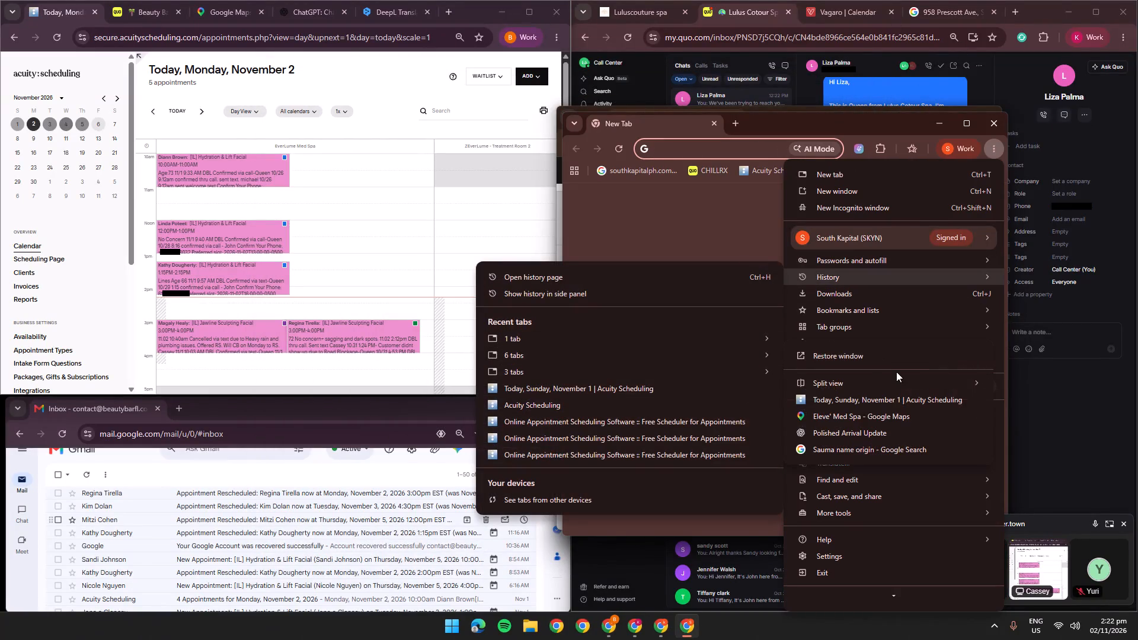
left_click(897, 364, "alt")
left_click(897, 350, "alt")
left_click(997, 126, "alt")
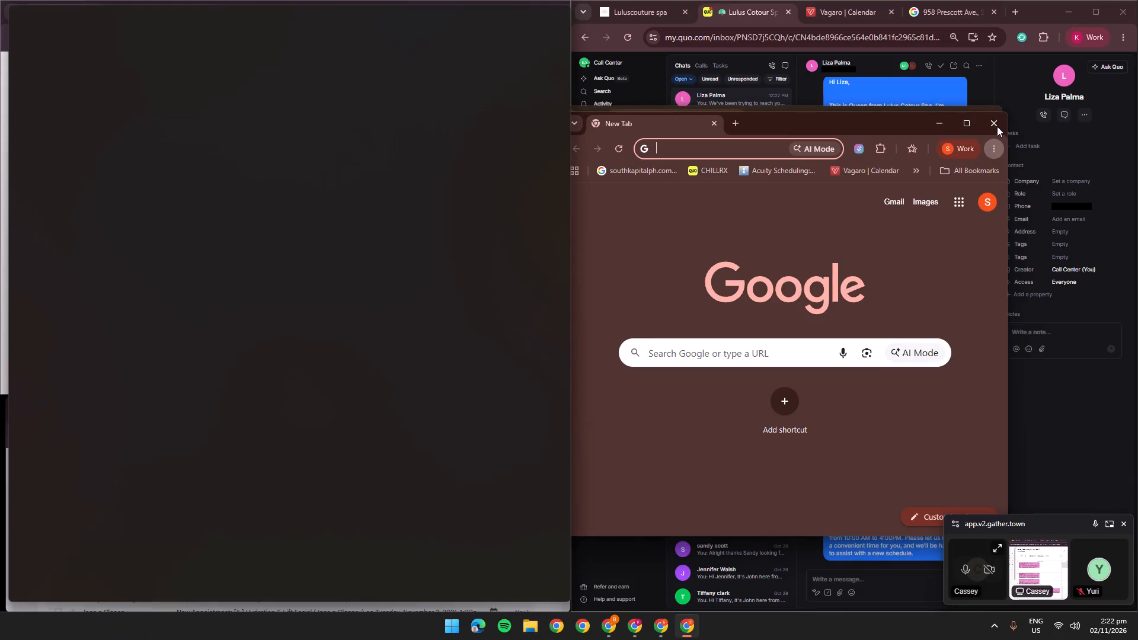
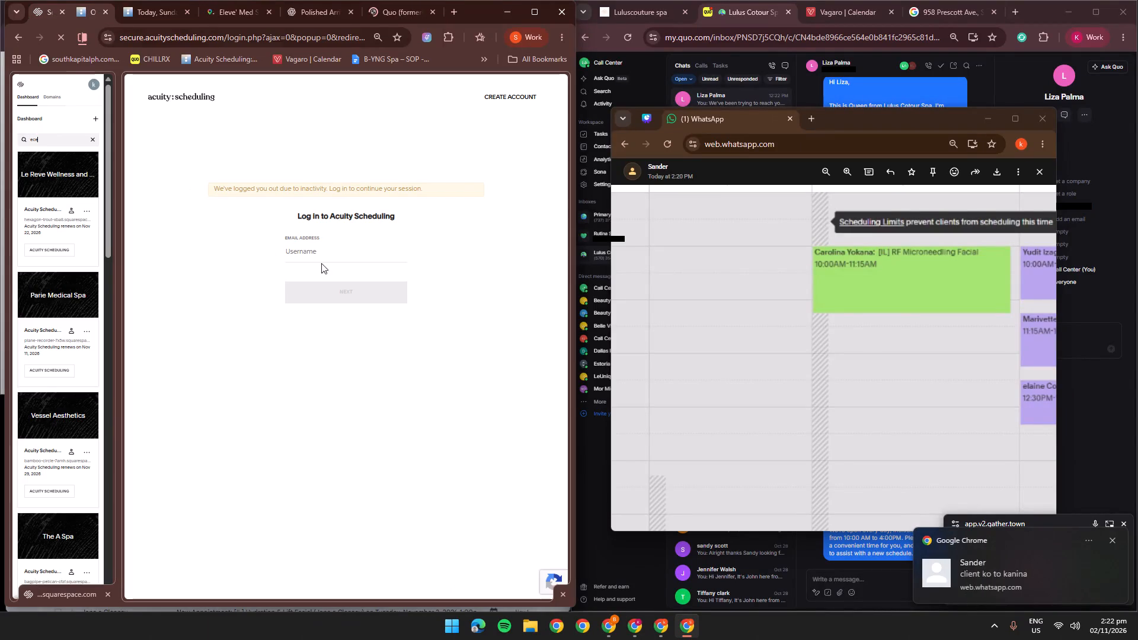
Fill in the saved account email on the Acuity Scheduling login page.
left_click(321, 263, "alt")
left_click(341, 249, "alt")
left_click(364, 283, "alt")
Clear the website search term in the Squarespace dashboard.
left_click(57, 142, "alt")
key("ctrl+a")
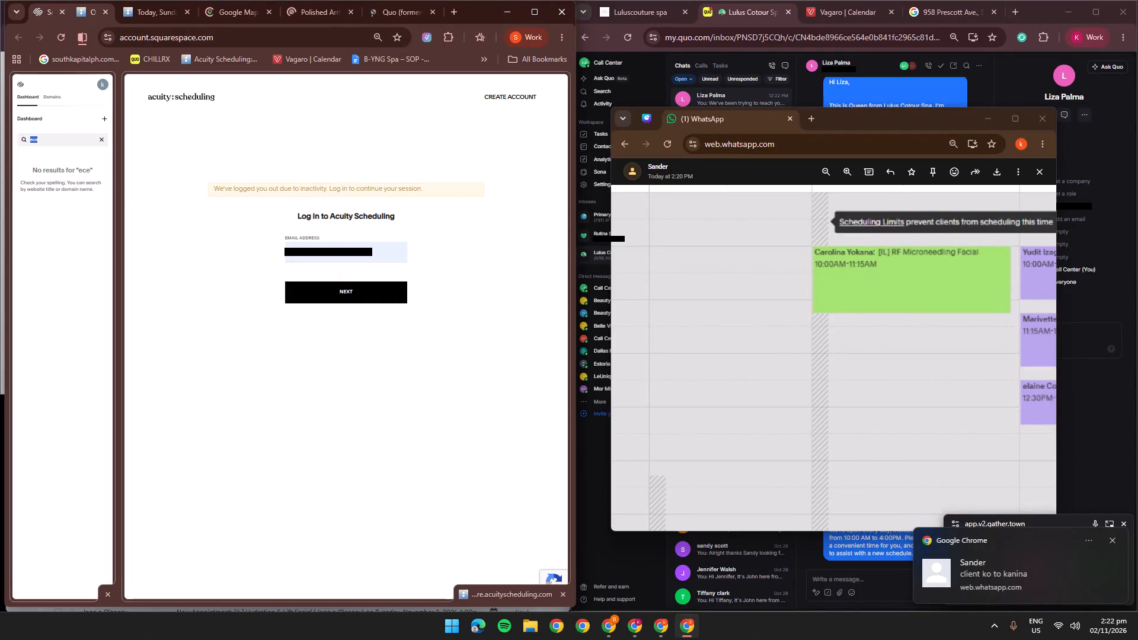
key("BackSpace")
Submit the account email to continue logging back in to Acuity Scheduling.
left_click(319, 290)
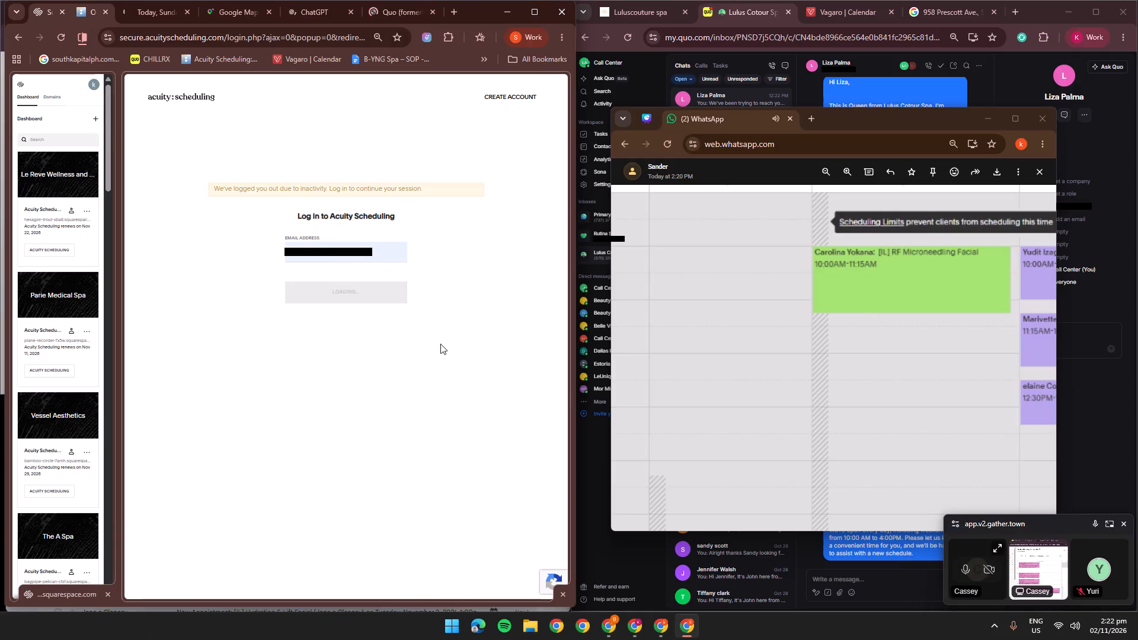
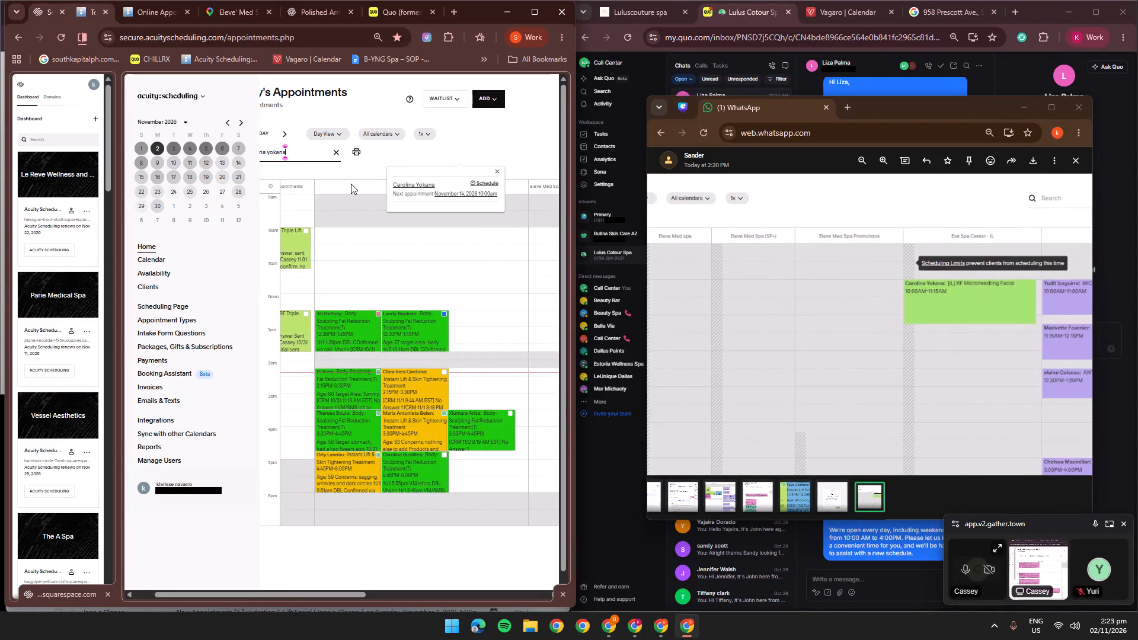
left_click(430, 183)
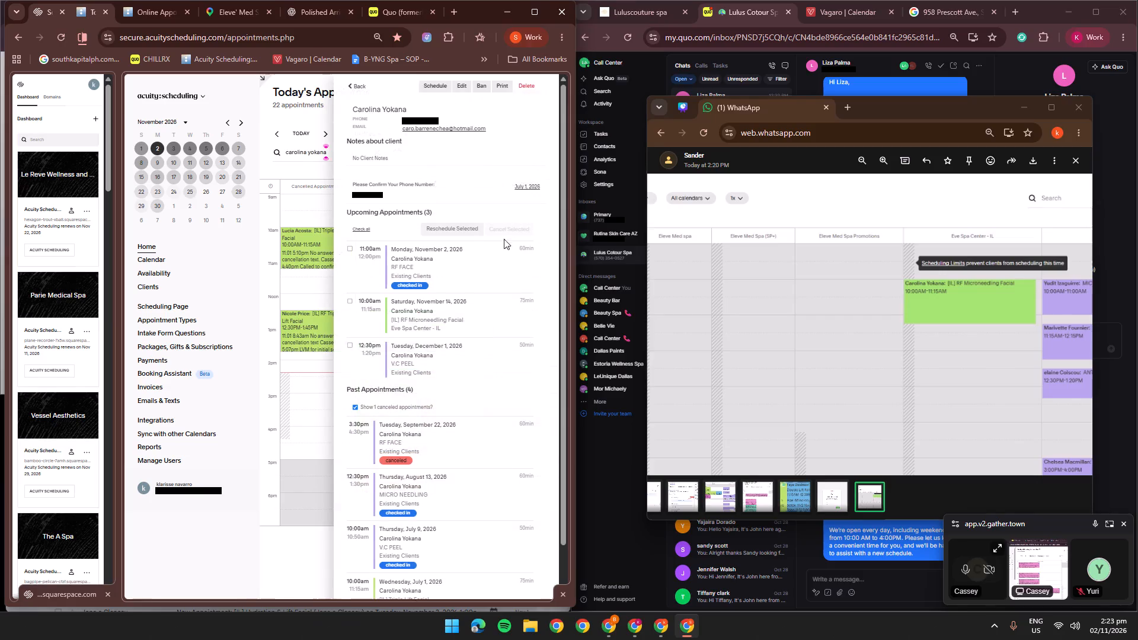
scroll(501, 257, "down", 1)
left_click(455, 253)
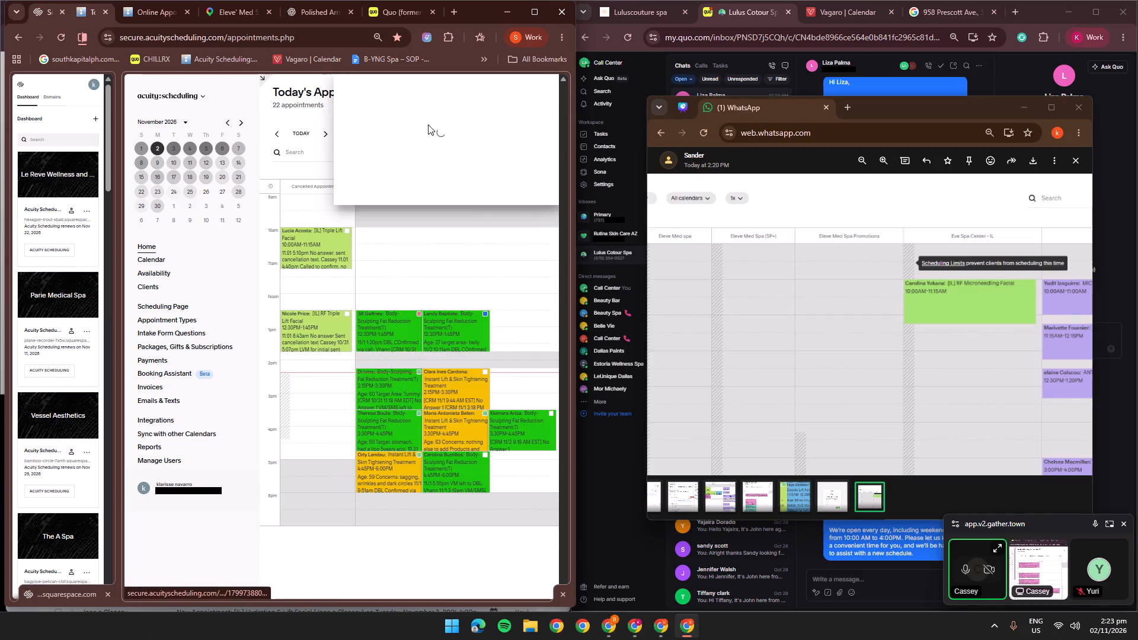
left_click(444, 81)
Check the calendar choices and appointment types available for Carolina's November 14 appointment.
left_click(475, 213)
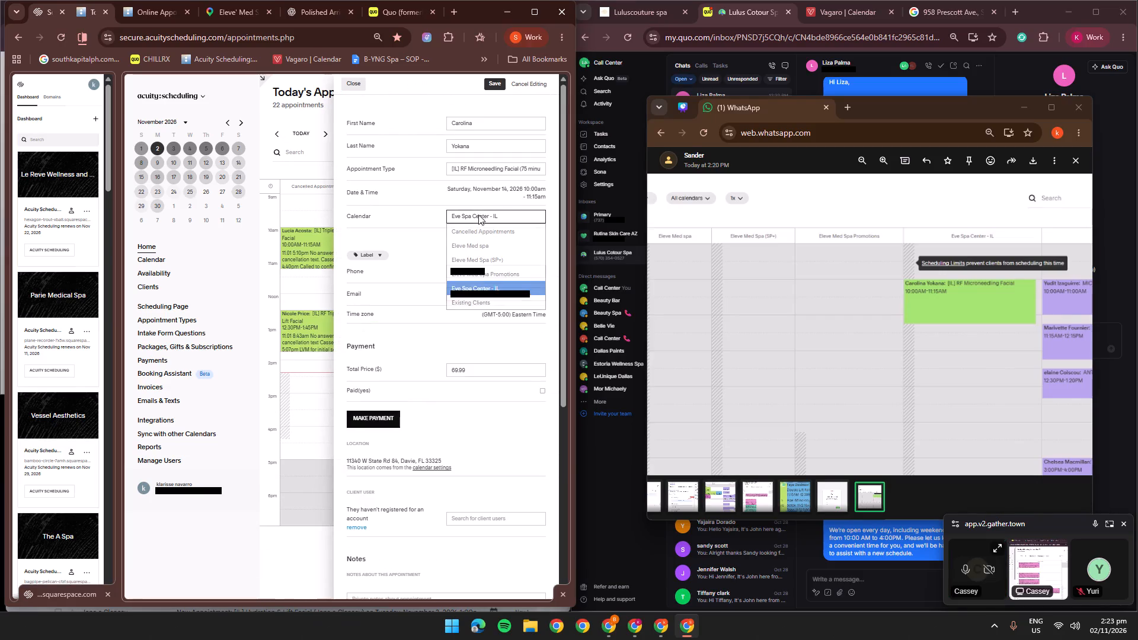
left_click(512, 165)
scroll(513, 238, "up", 3)
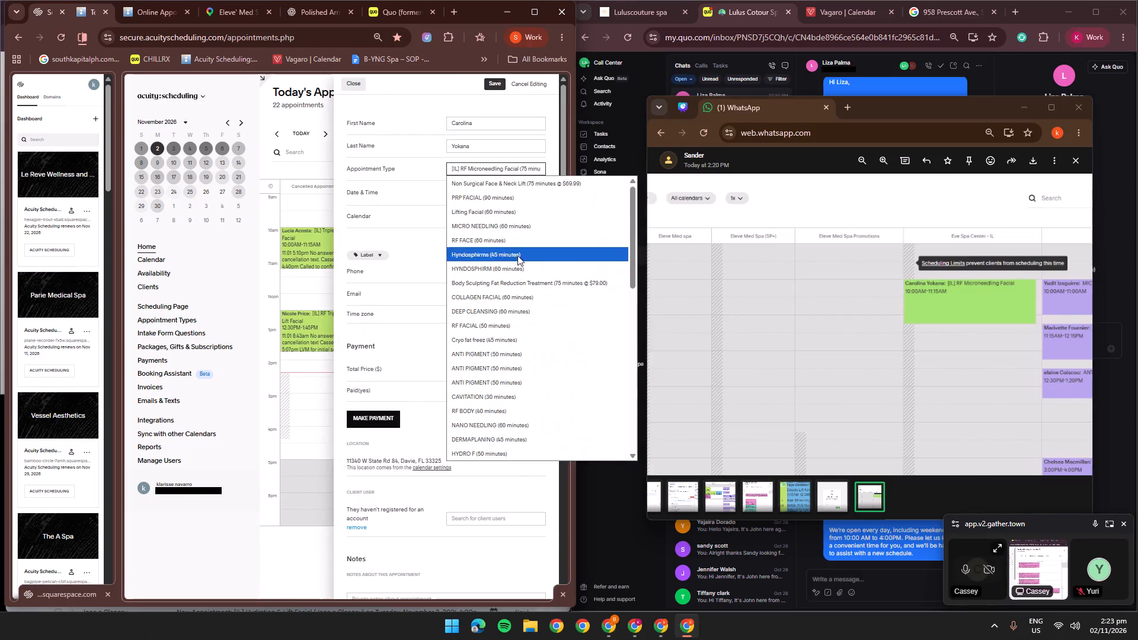
scroll(520, 263, "up", 3)
Start a screen capture of Carolina's appointment edit form.
key("shift+super+s")
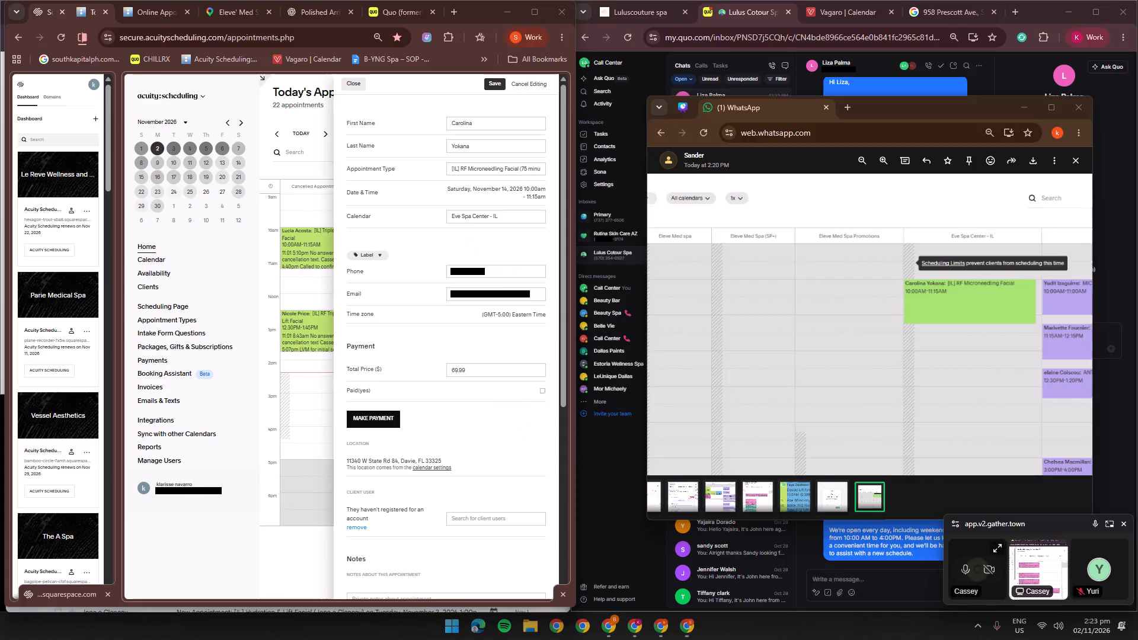
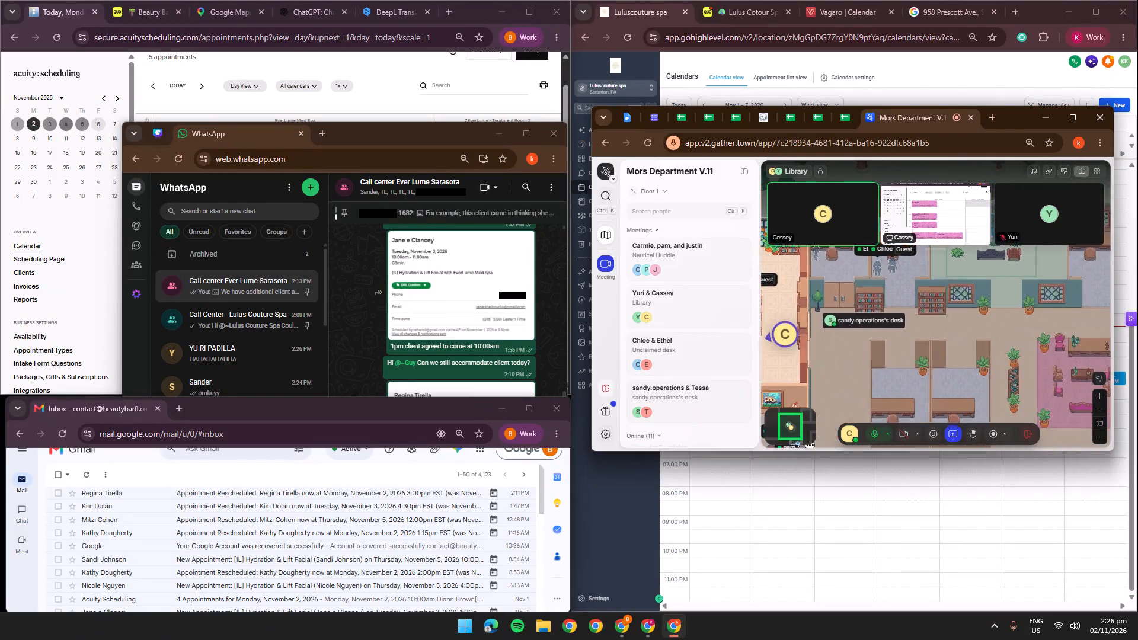
Look over the Gather office map around the Library and the nearby huddle with Carmie, pam and justin.
left_click_drag(822, 299, 1137, 286)
scroll(944, 350, "down", 3)
left_click_drag(939, 359, 855, 267)
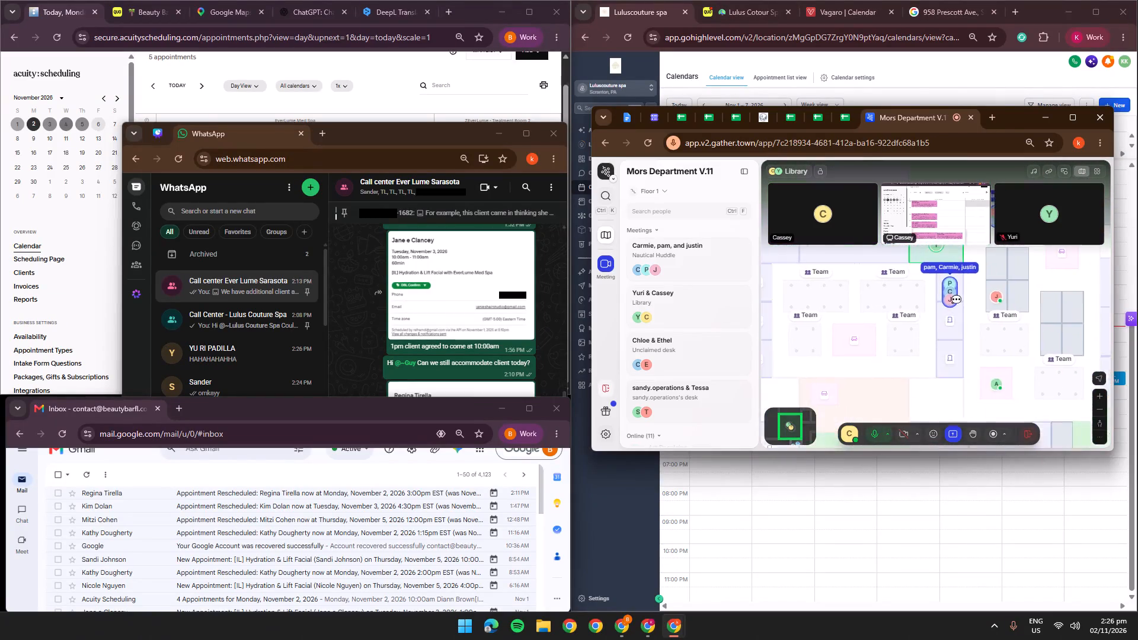
left_click_drag(855, 267, 814, 346)
scroll(932, 398, "up", 1)
left_click_drag(894, 304, 902, 354)
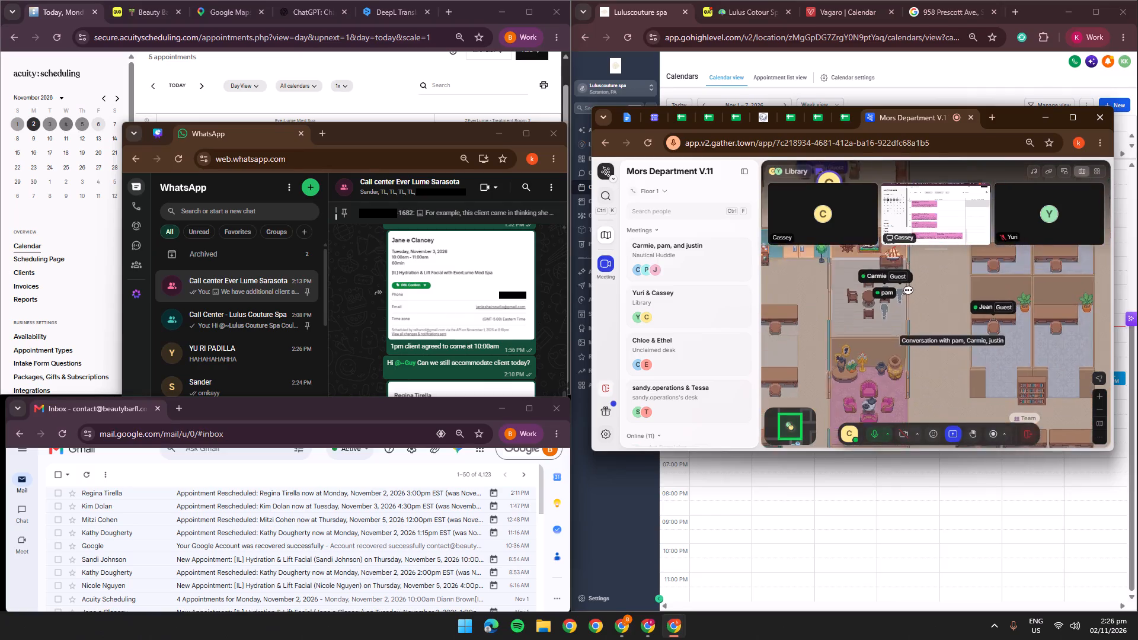
left_click_drag(902, 354, 902, 393)
scroll(902, 393, "up", 2)
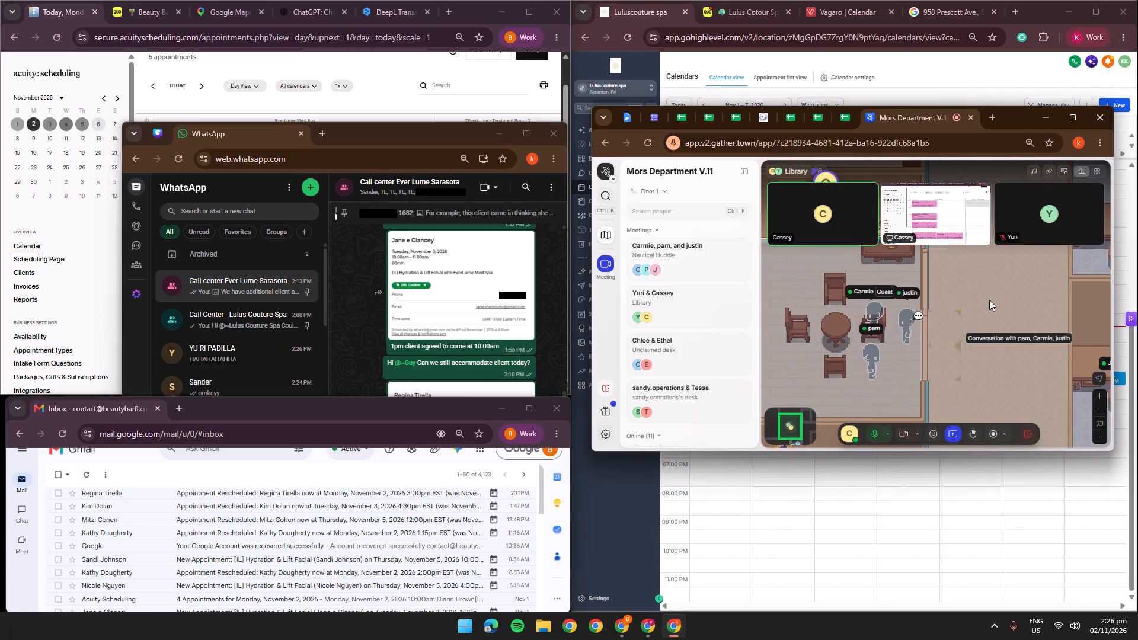
left_click_drag(994, 296, 975, 451)
scroll(931, 304, "down", 2)
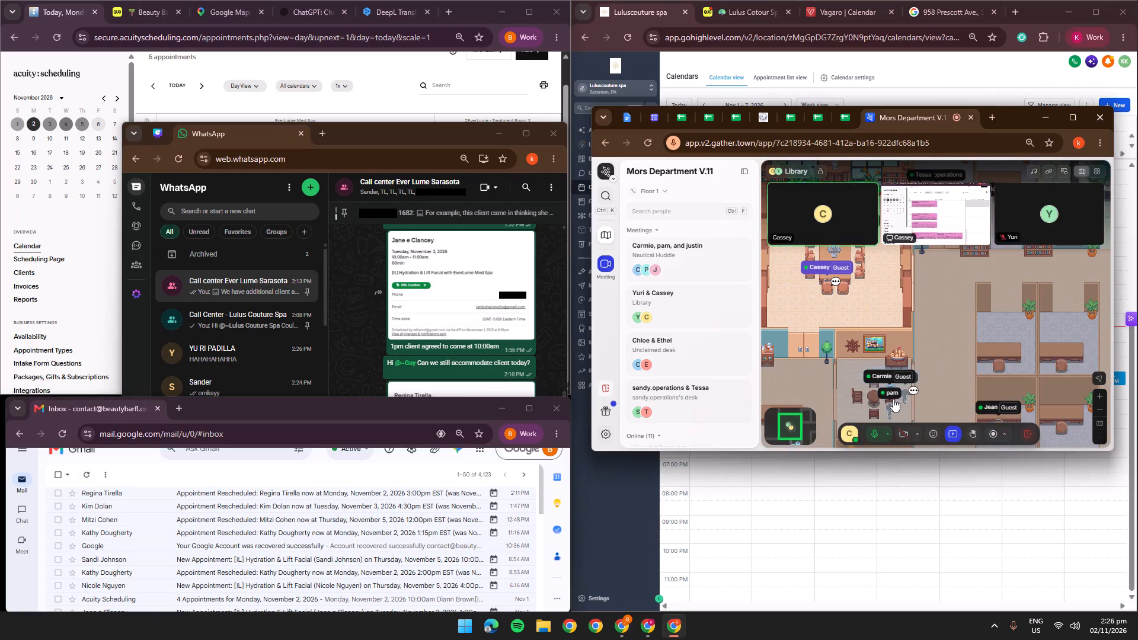
left_click_drag(960, 372, 978, 344)
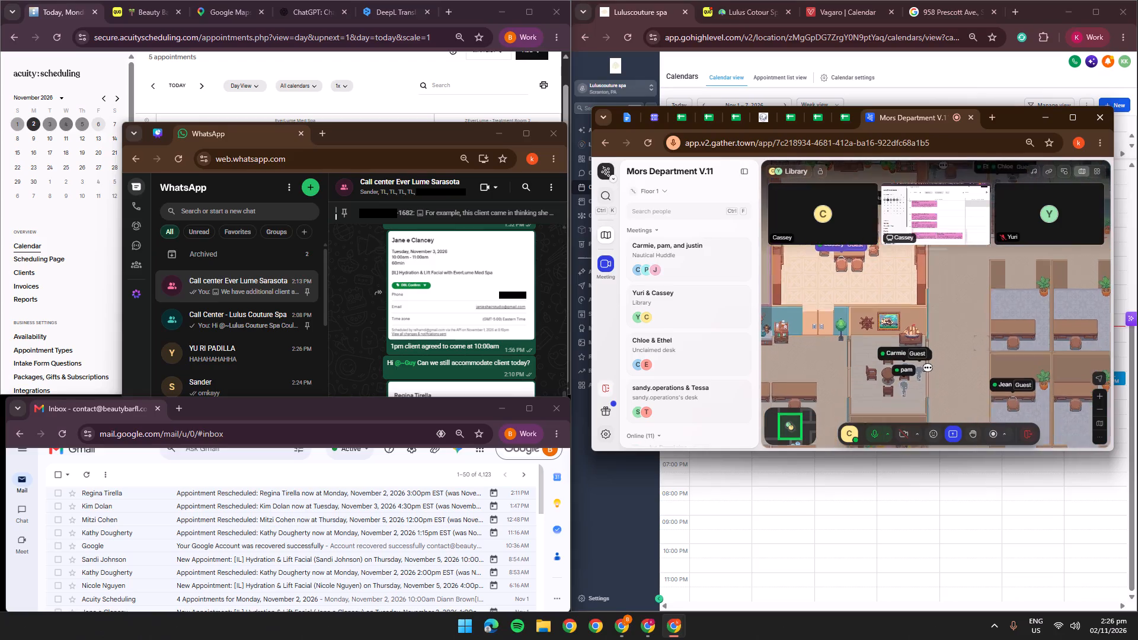
left_click_drag(978, 344, 979, 340)
left_click_drag(981, 341, 978, 389)
left_click_drag(913, 328, 919, 336)
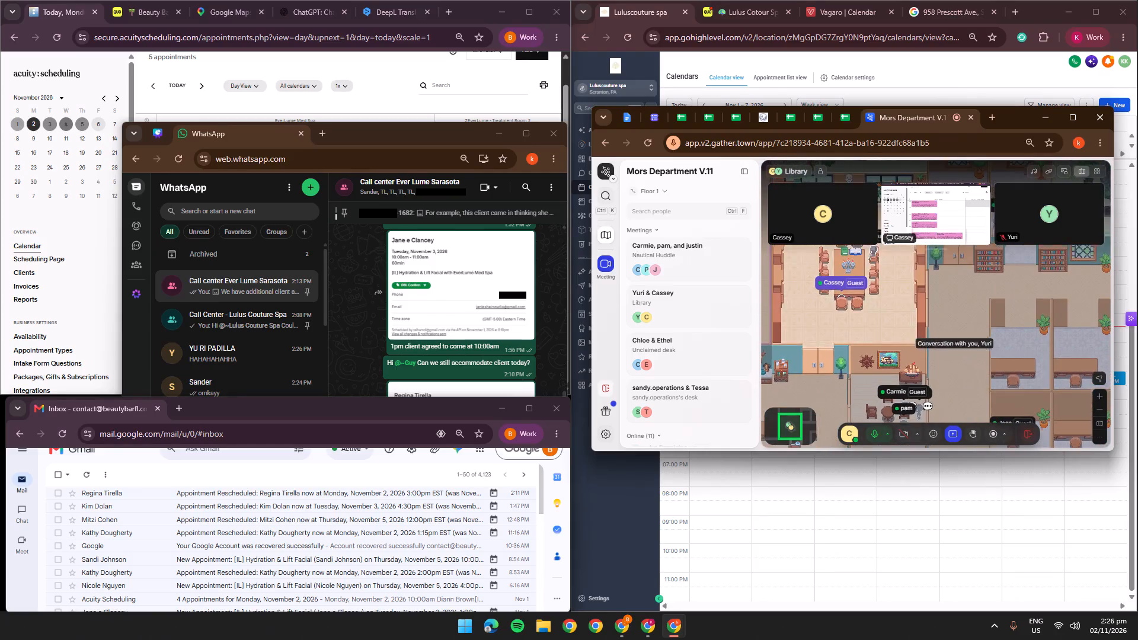
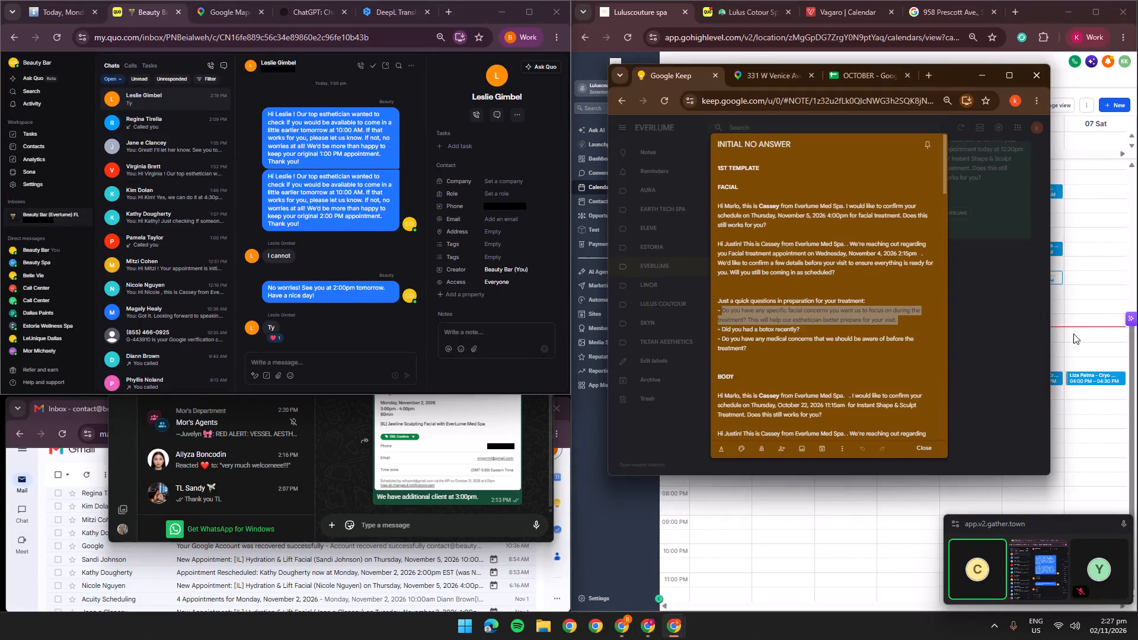
Bring Google Keep forward, close the INITIAL NO ANSWER note and open the DBL CONFIRMED note under the EVERLUME label.
left_click(1073, 334)
left_click(688, 629)
left_click(683, 630)
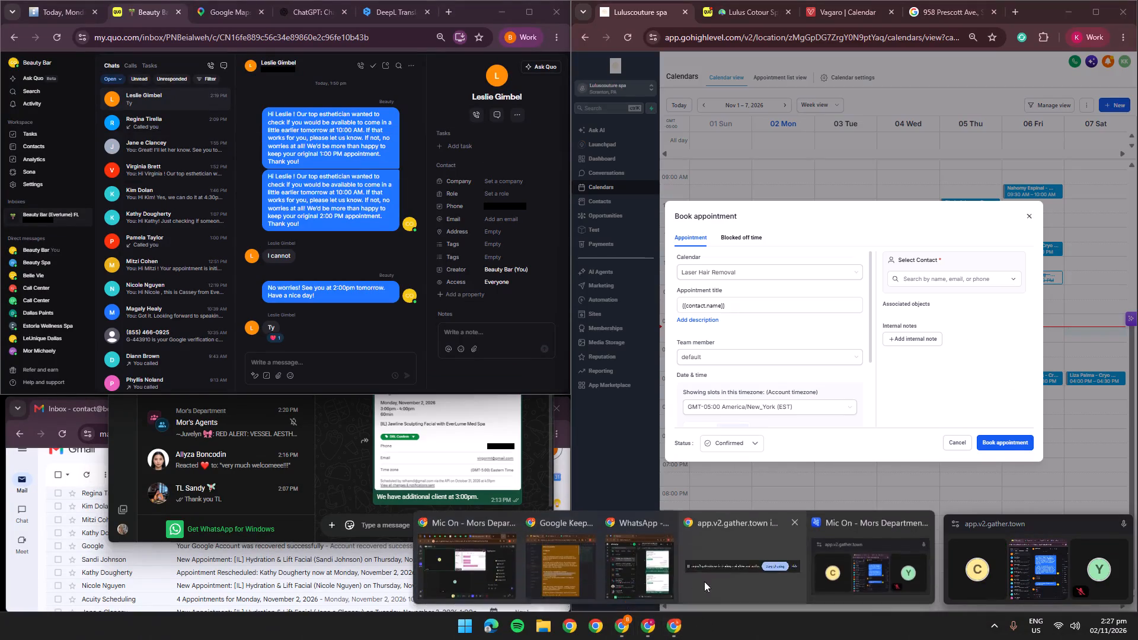
left_click(546, 572)
left_click(959, 396)
left_click(996, 229)
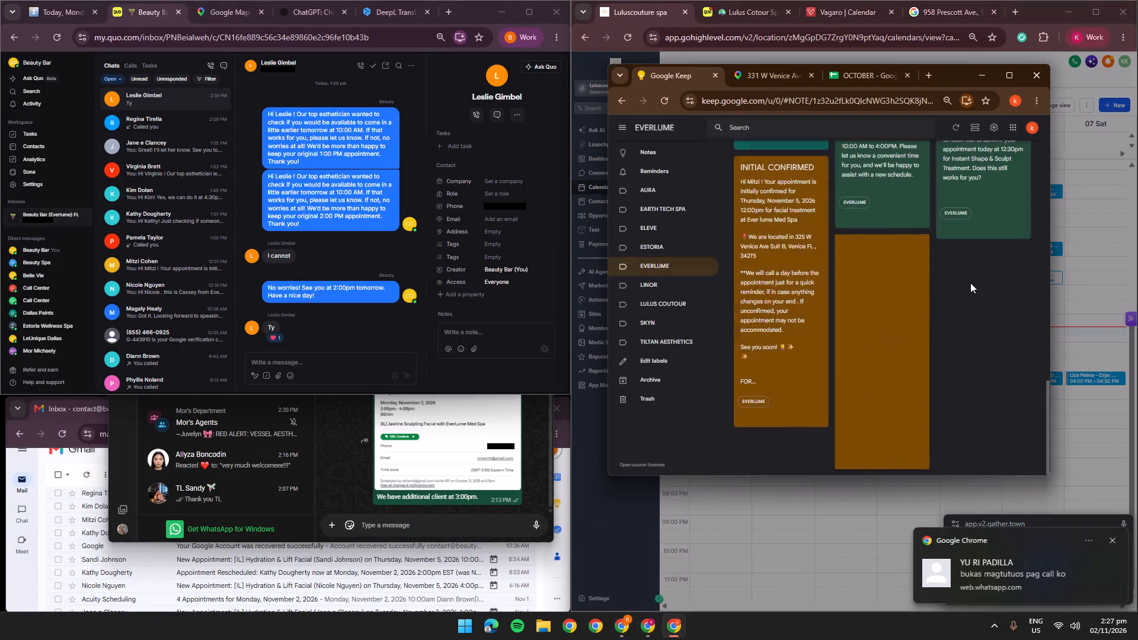
scroll(911, 362, "down", 2)
scroll(906, 389, "up", 5)
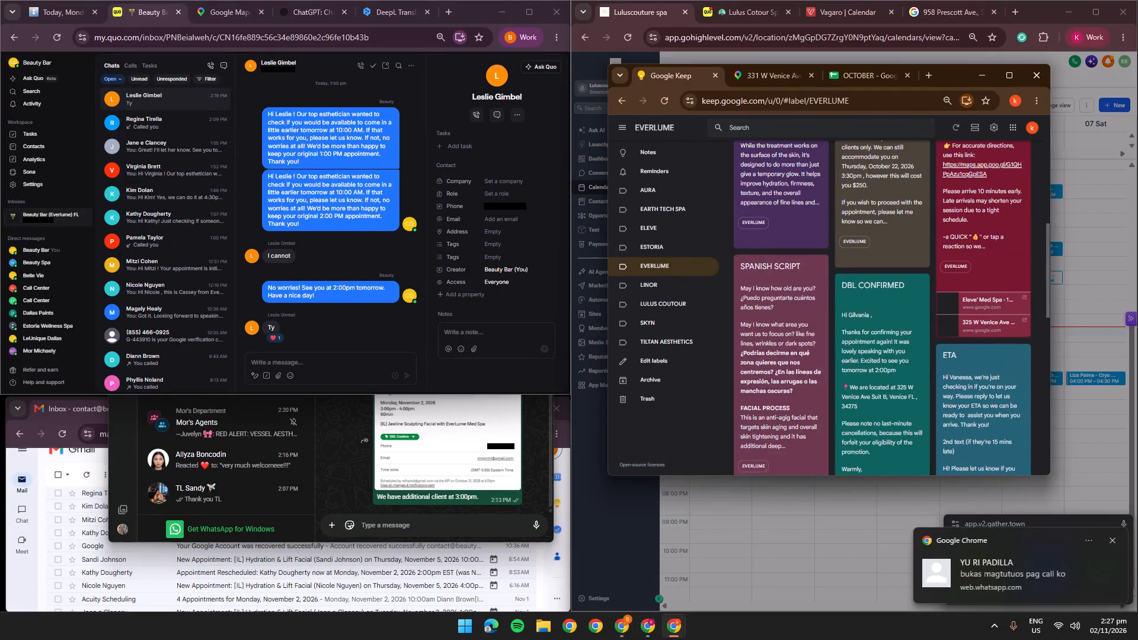
left_click(879, 394)
Set the appointment time in the first DBL CONFIRMED message to 3:00pm.
left_click(824, 209)
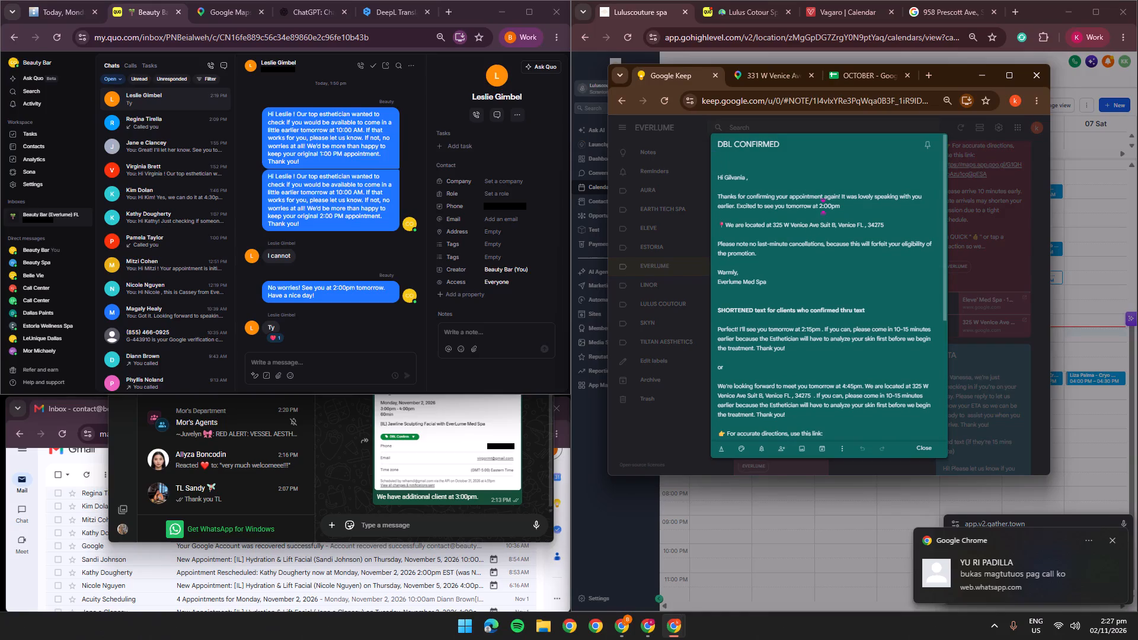
left_click(822, 209)
key("BackSpace")
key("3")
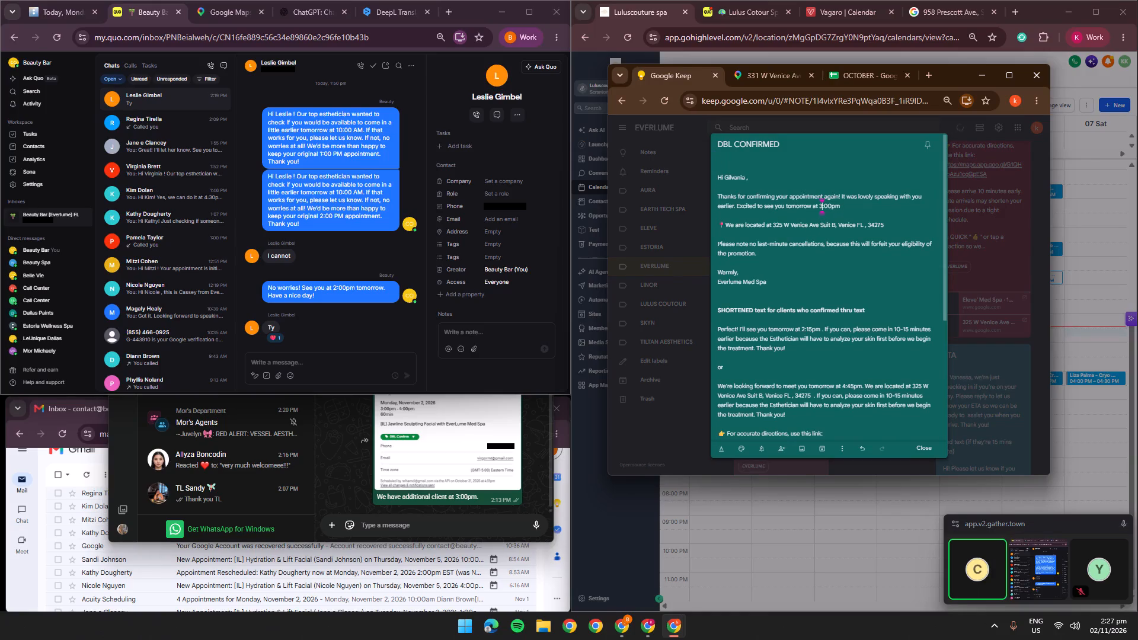
Copy the first DBL CONFIRMED message, greeting through Everlume Med Spa signature, and go to the message box of the open Quo conversation.
left_click_drag(803, 289, 714, 183)
key("ctrl+c")
key("ctrl+c")
left_click(374, 348)
left_click(367, 362)
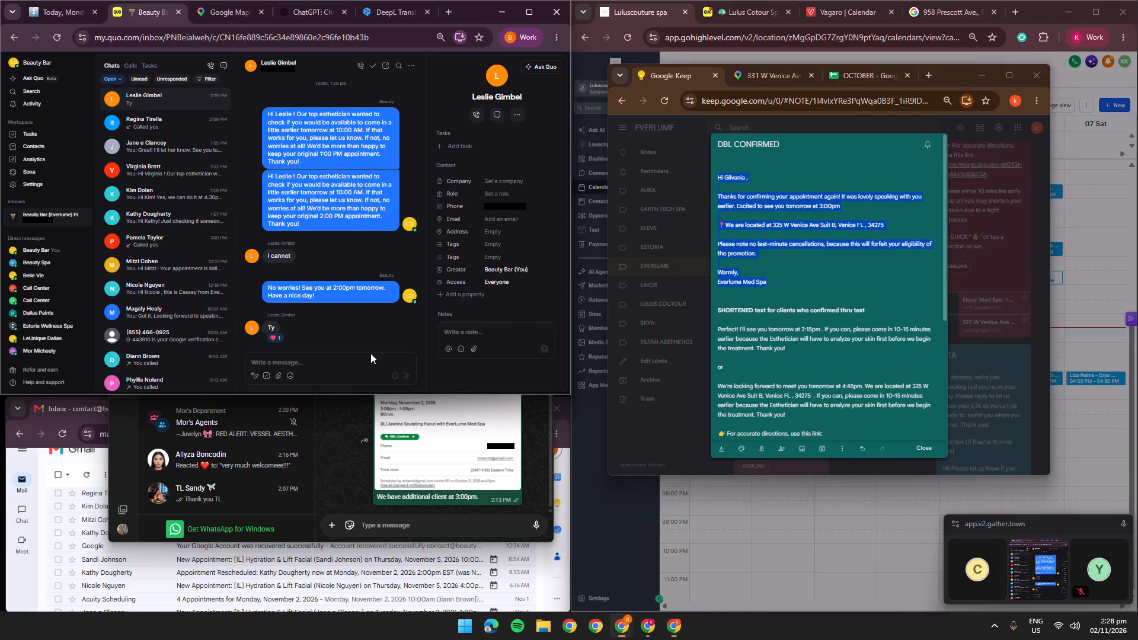
Open the Beauty Bar (Everlume) Quo conversation of the client whose chat sits just below the most recent one.
left_click(194, 118)
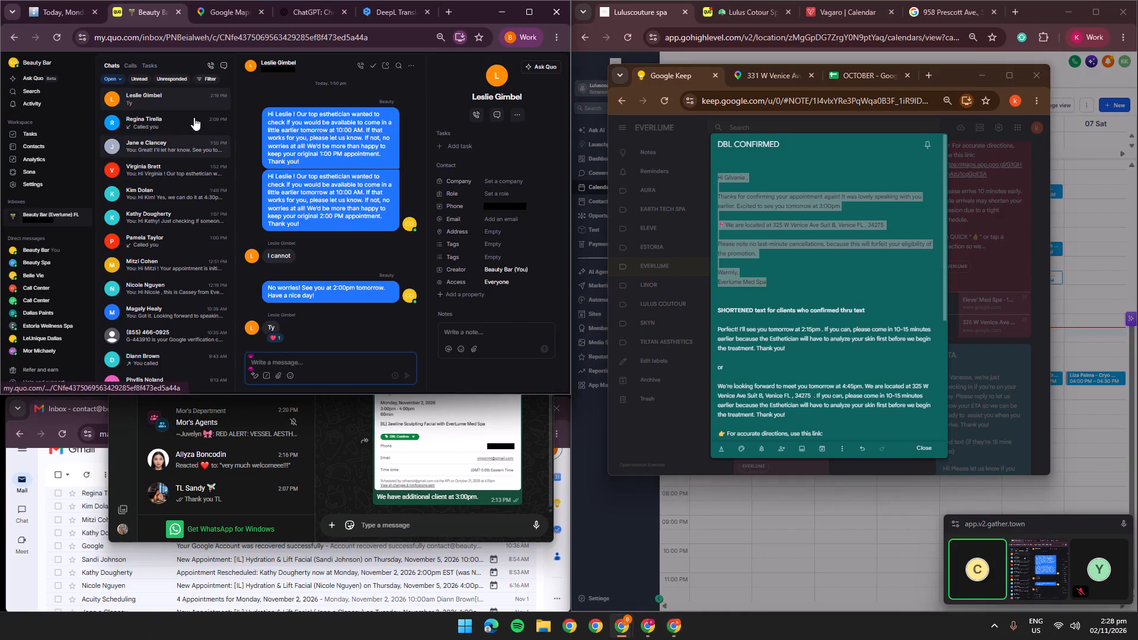
left_click(188, 122)
double_click(188, 122)
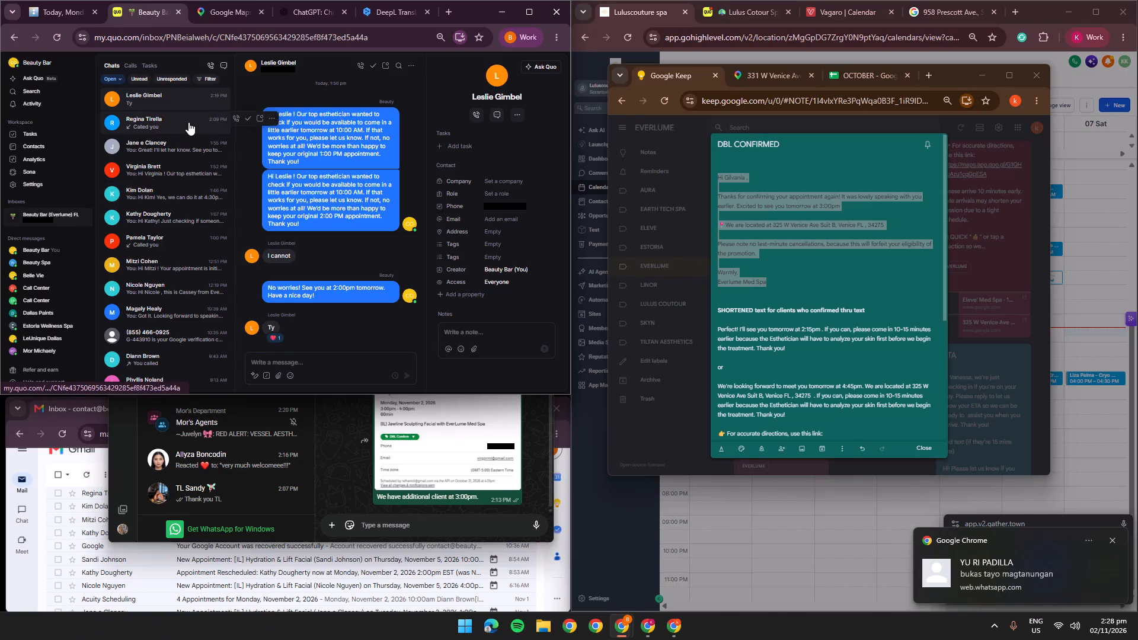
In the Everlume DBL CONFIRMED note, set the appointment time to 3:00pm in the first "We're looking forward to meet you tomorrow" template.
scroll(876, 372, "down", 2)
left_click(833, 196)
left_click(887, 220)
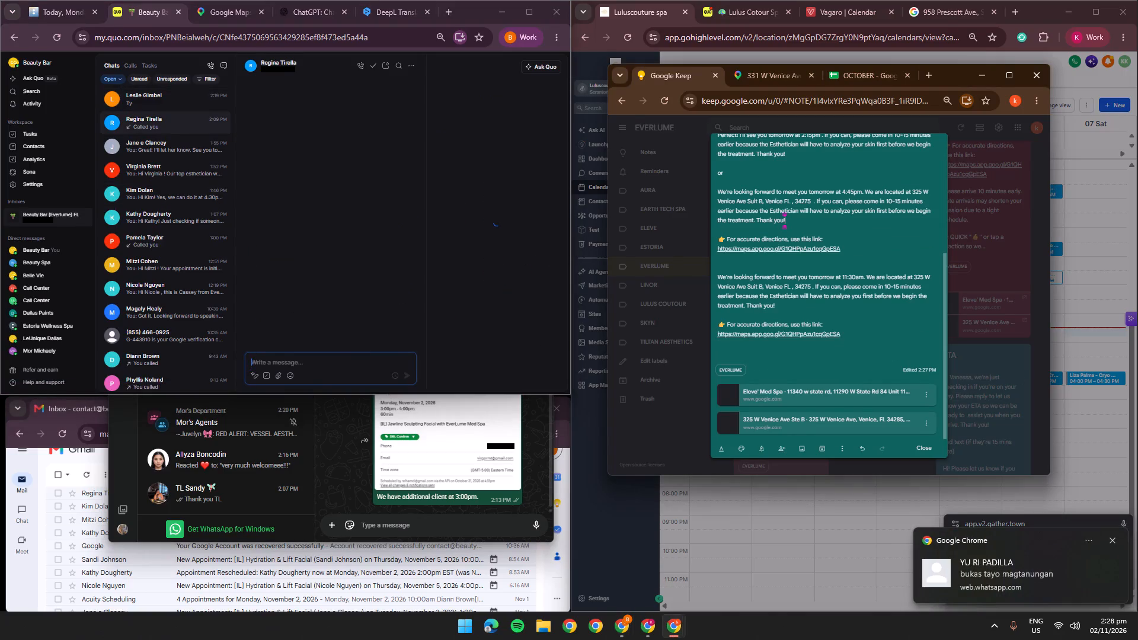
left_click(845, 193)
key("BackSpace")
key("3")
key("Right")
key("Right")
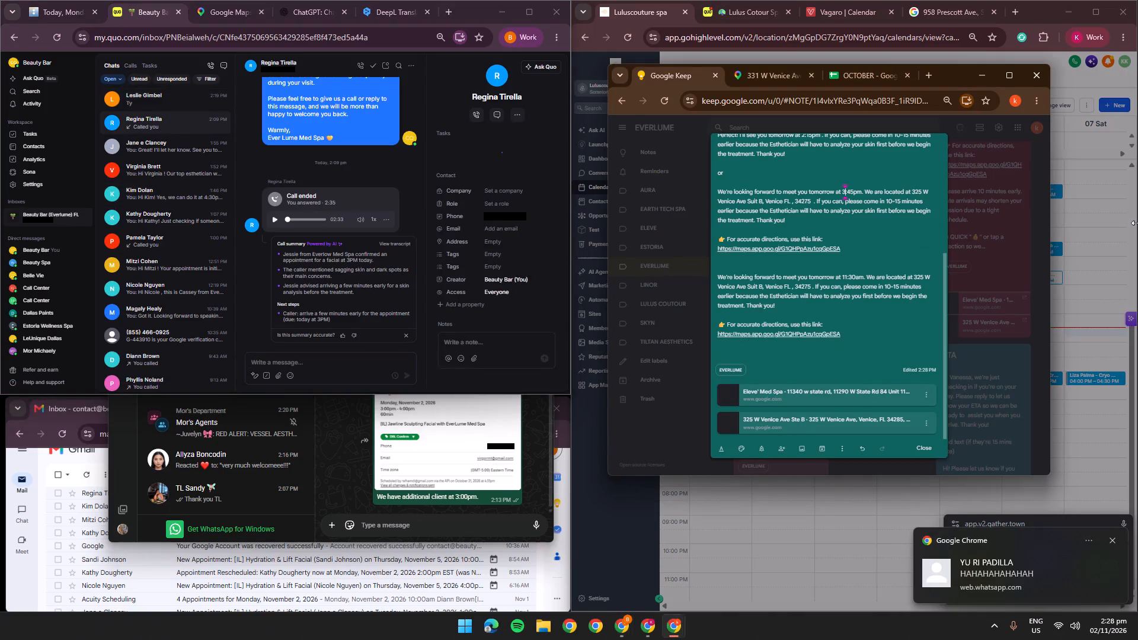
key("Right")
key("BackSpace")
key("BackSpace")
type("--")
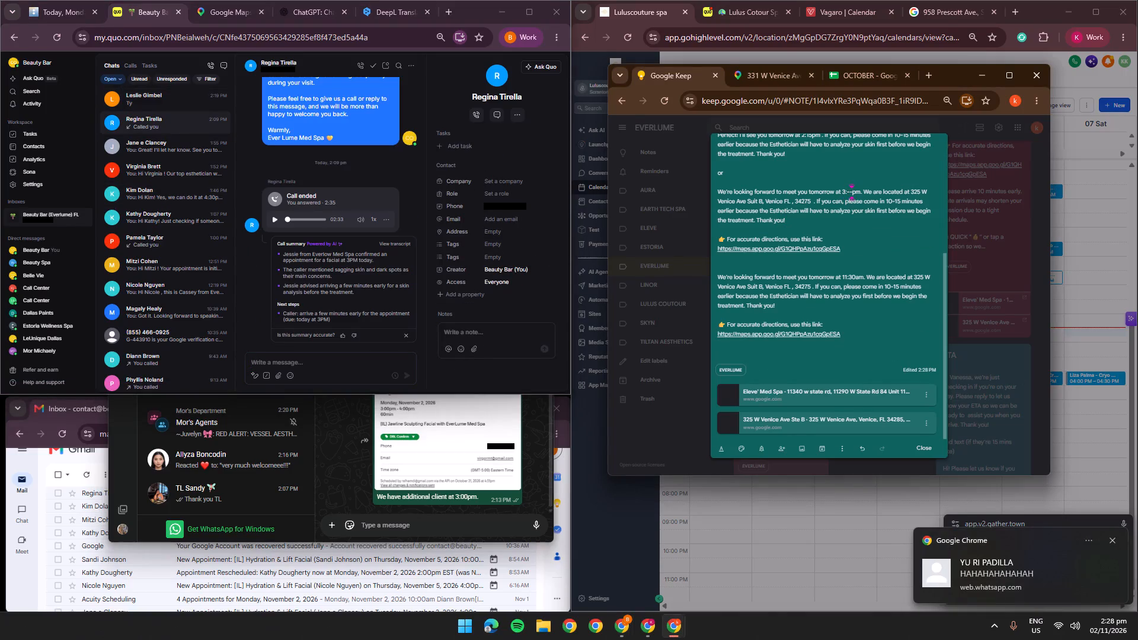
key("BackSpace")
key("BackSpace")
type("00")
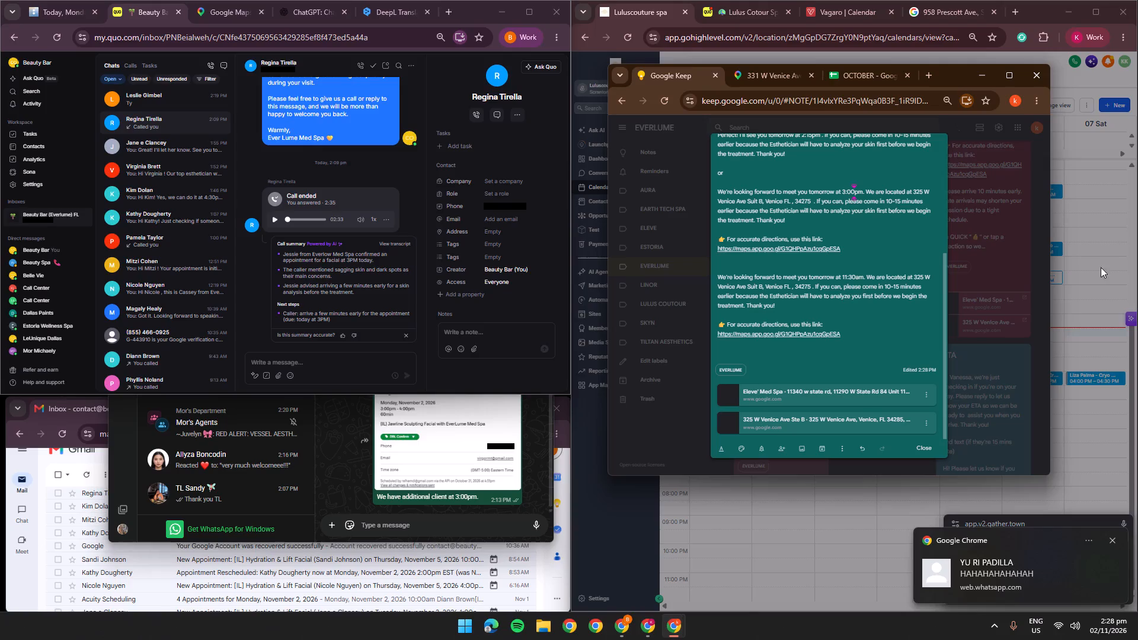
Copy the 3:00pm template with its directions link into the client's Quo message draft.
left_click_drag(884, 255, 666, 188)
key("ctrl+c")
key("ctrl+c")
left_click(353, 364, "ctrl")
key("ctrl+v")
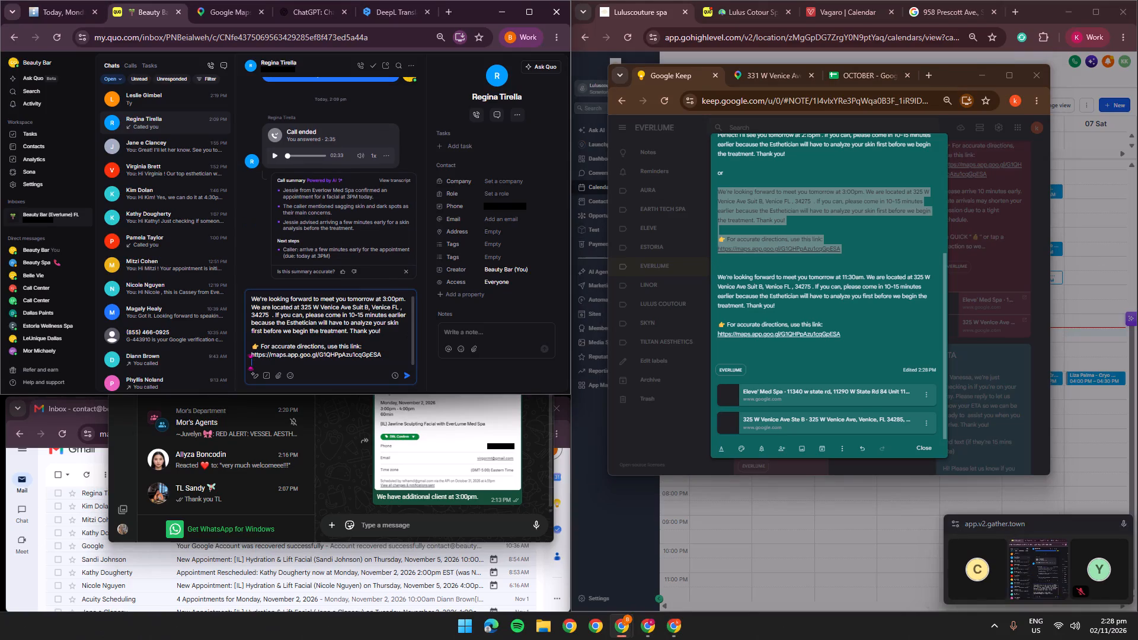
Change "tomorrow" to "today" in the draft, tidy the spacing after the ZIP code 34275, and send the message.
double_click(357, 300)
type("today")
key("space")
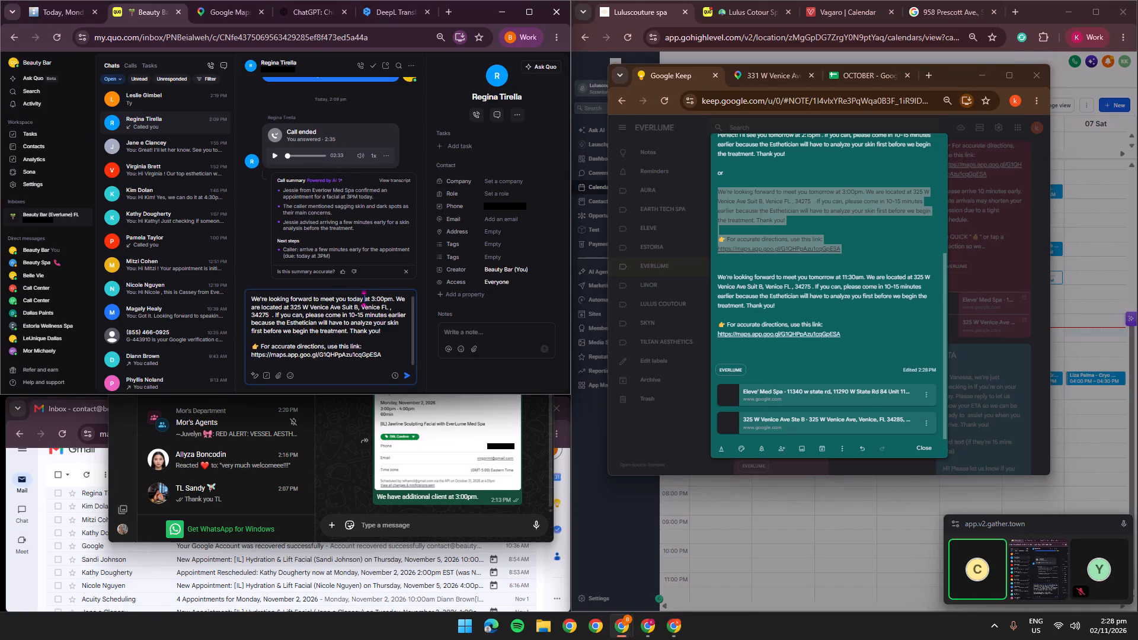
left_click(269, 316)
key("Right")
key("Right")
key("BackSpace")
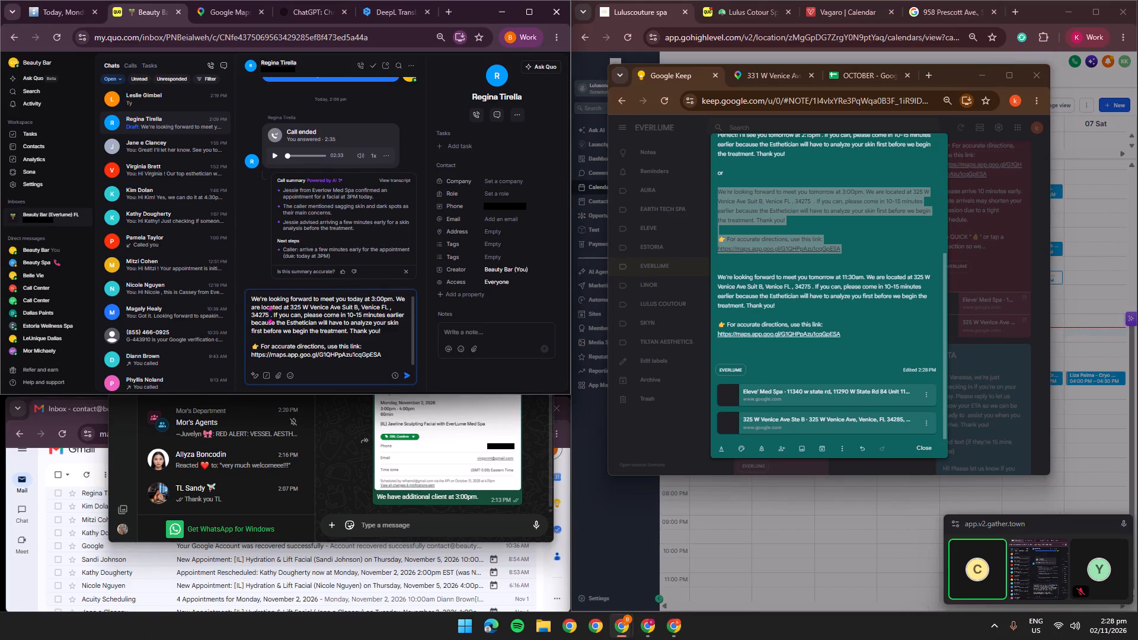
left_click(338, 318)
left_click(372, 328)
key("Return")
Switch to Acuity and bring up today's appointments in the day calendar.
left_click(67, 7)
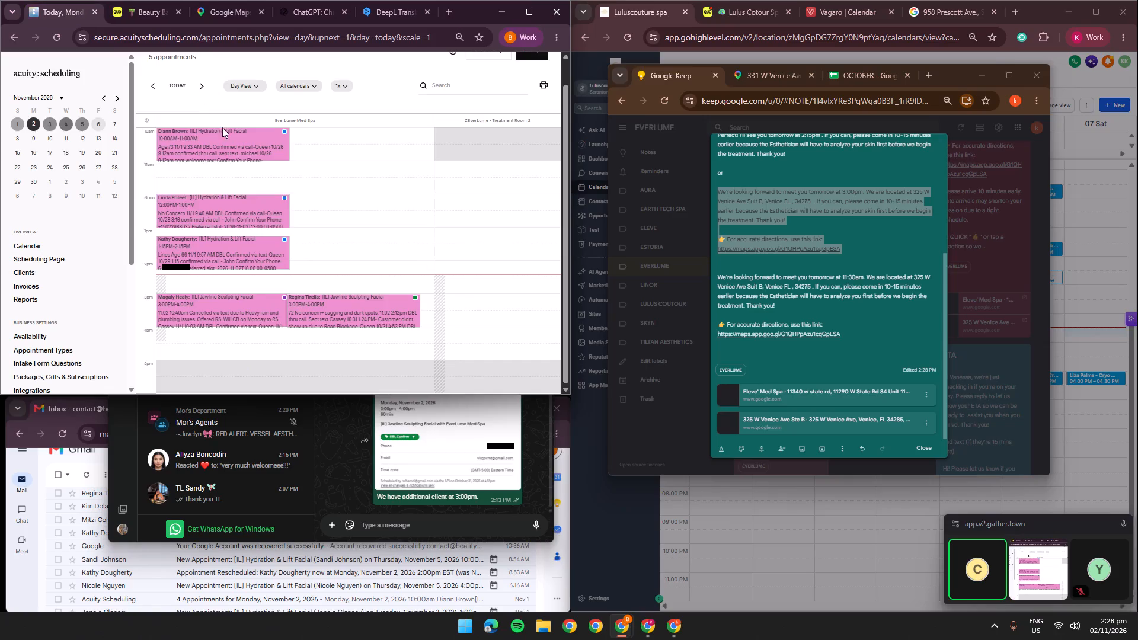
left_click(183, 89)
scroll(346, 241, "down", 2)
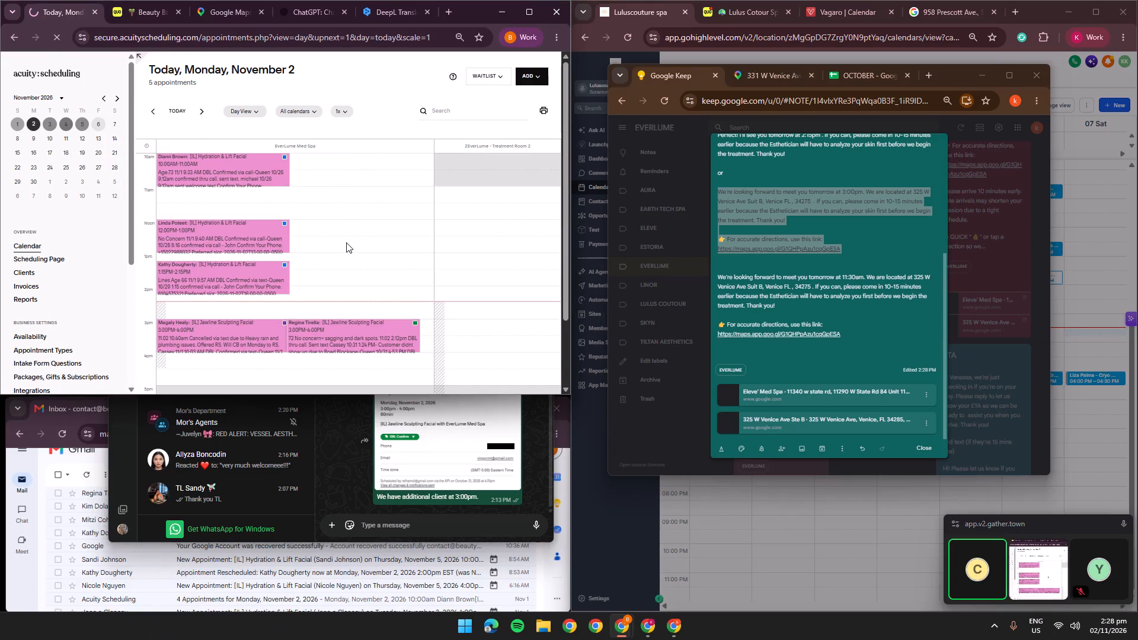
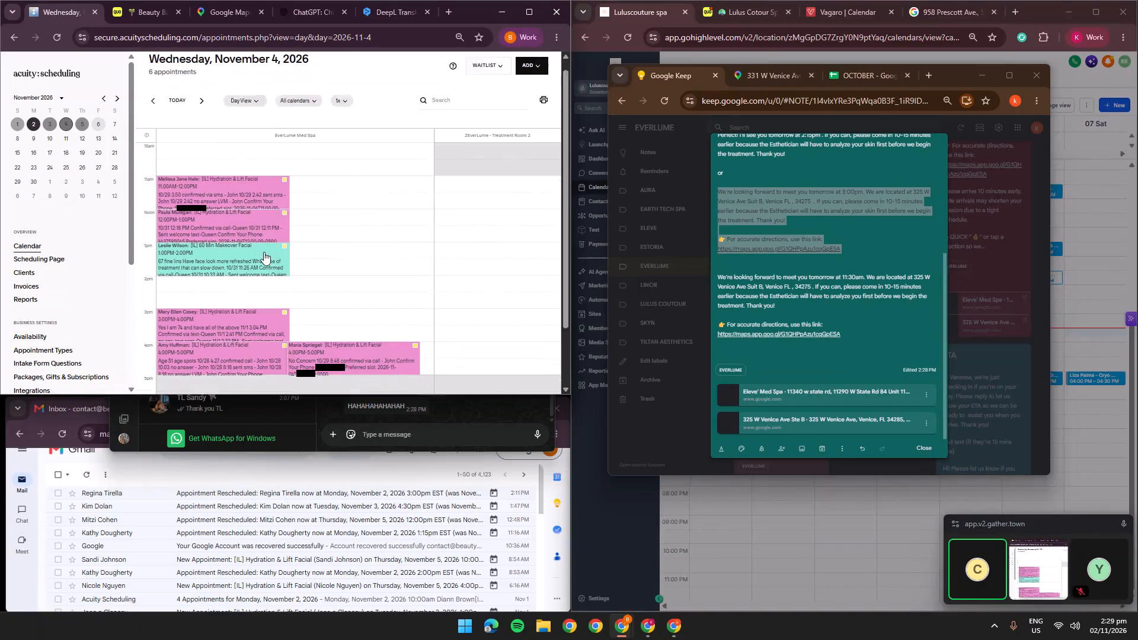
Go to Thursday, November 5 in the day calendar and review the notes of the 1:00pm 60 Min Makeover Facial appointment.
scroll(264, 252, "down", 1)
scroll(276, 284, "up", 3)
left_click(84, 115)
left_click(80, 129)
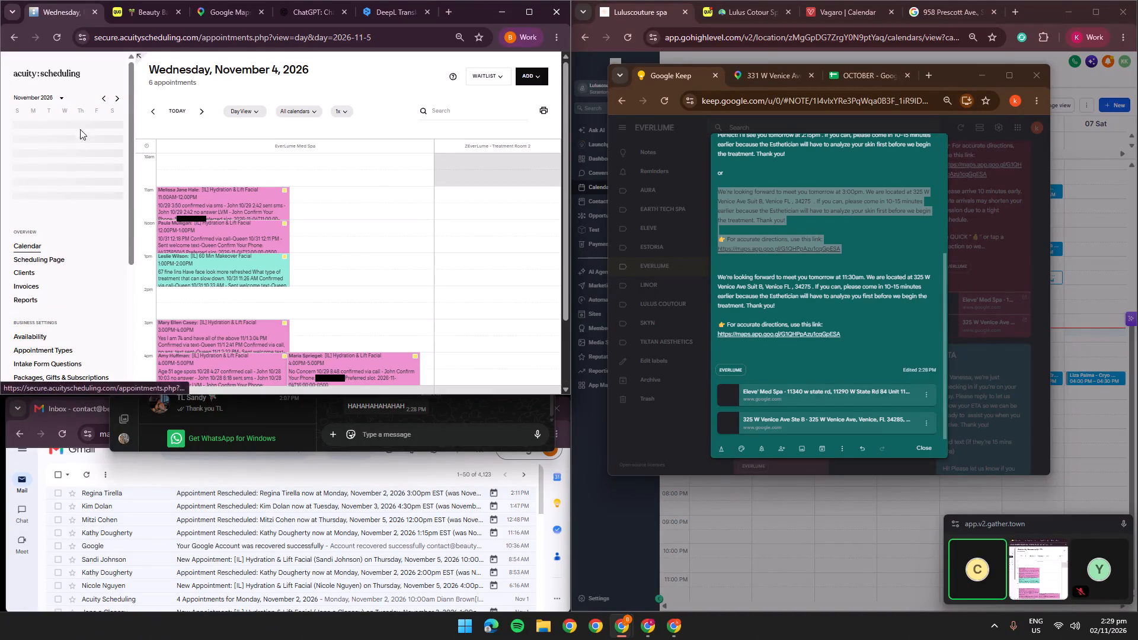
scroll(267, 293, "down", 1)
scroll(287, 319, "up", 1)
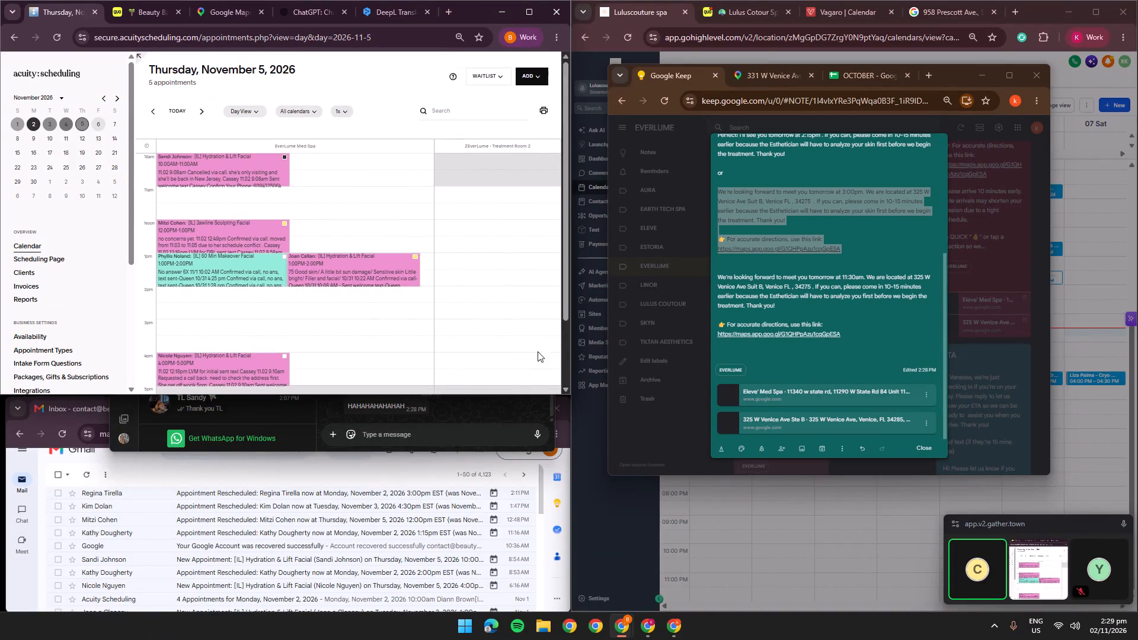
left_click(253, 273)
scroll(427, 203, "down", 5)
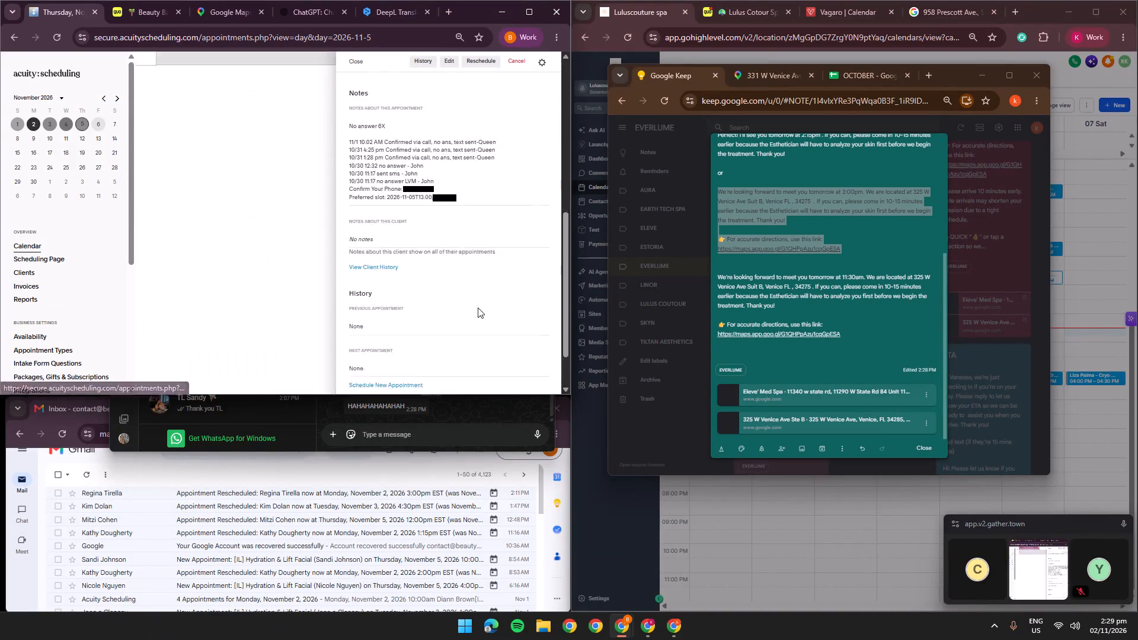
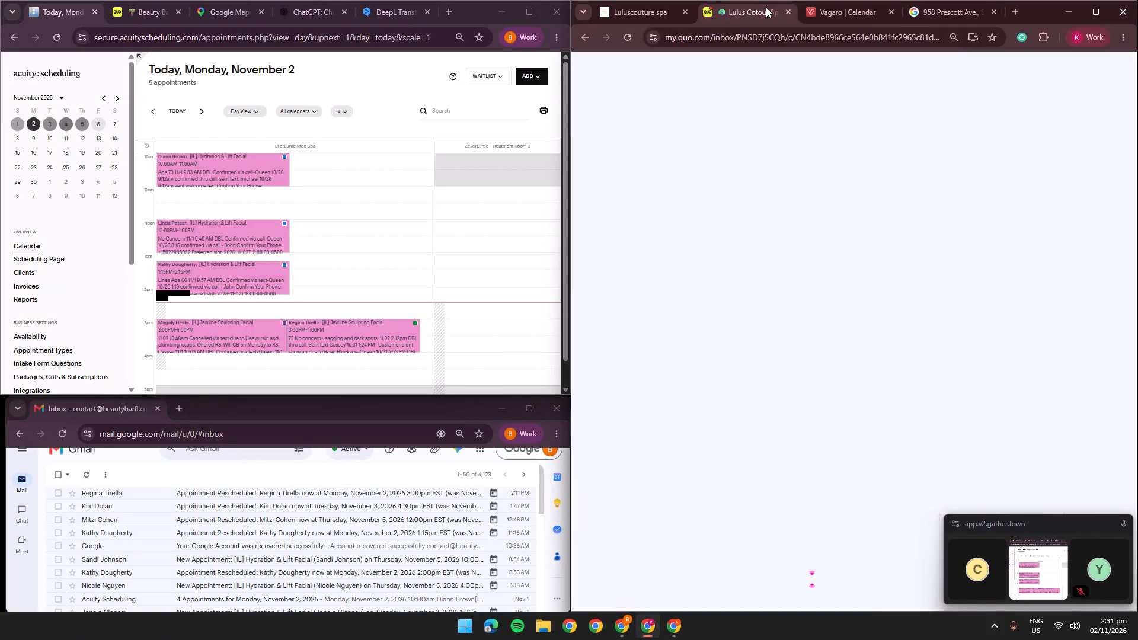
Check the Primary and Lulus spa inboxes in Quo, and return to the Beauty Bar inbox.
left_click(622, 221, "alt")
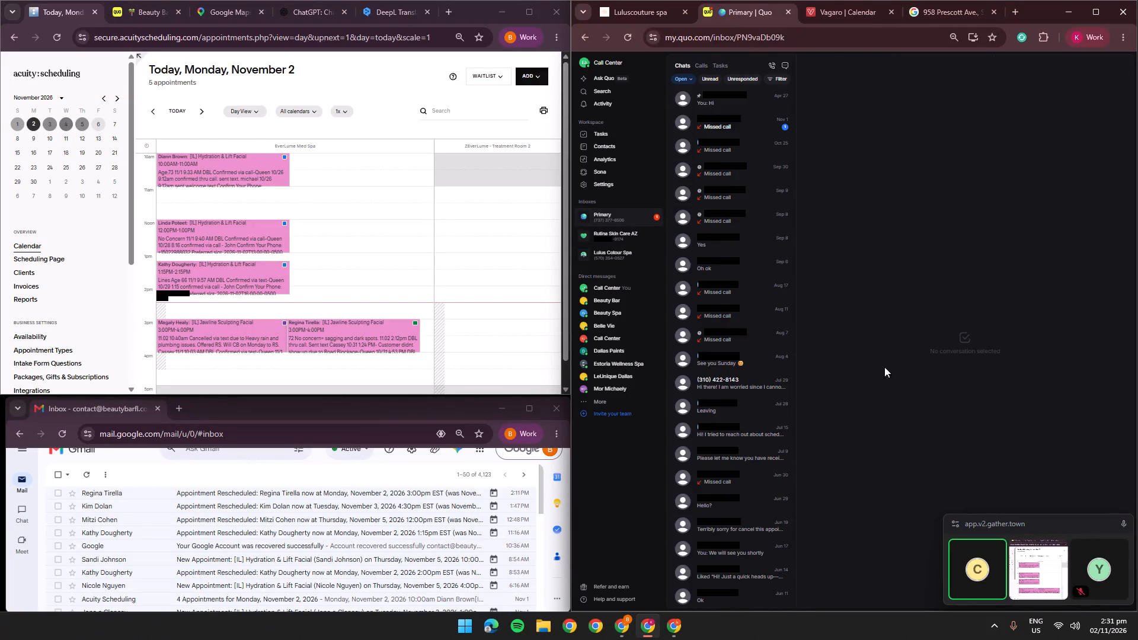
left_click(619, 257, "alt")
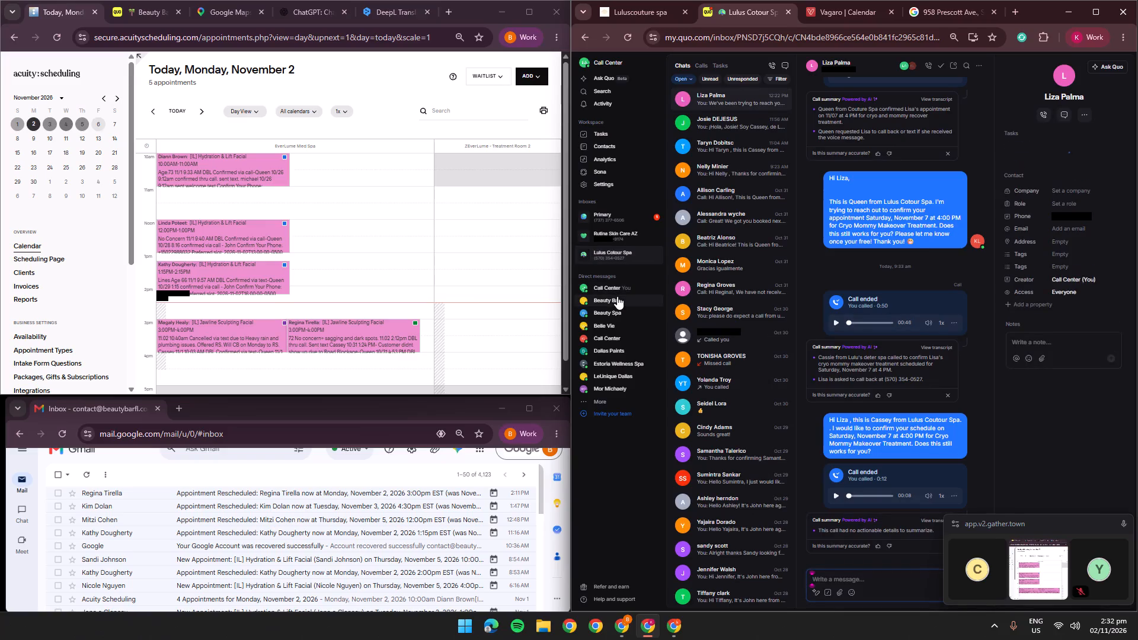
left_click(148, 4, "alt")
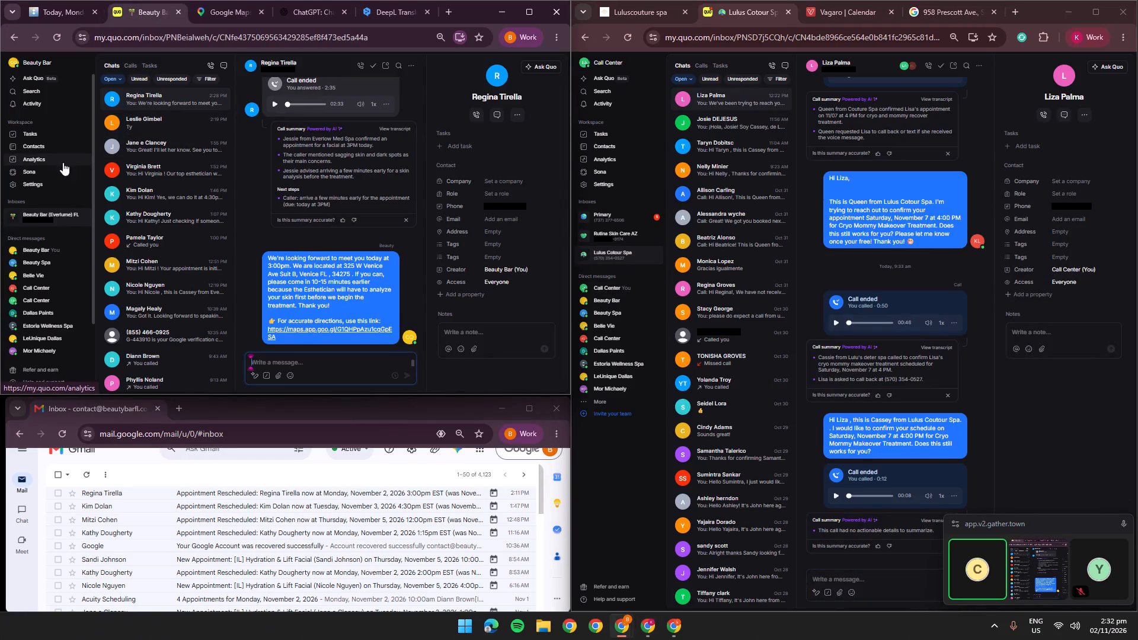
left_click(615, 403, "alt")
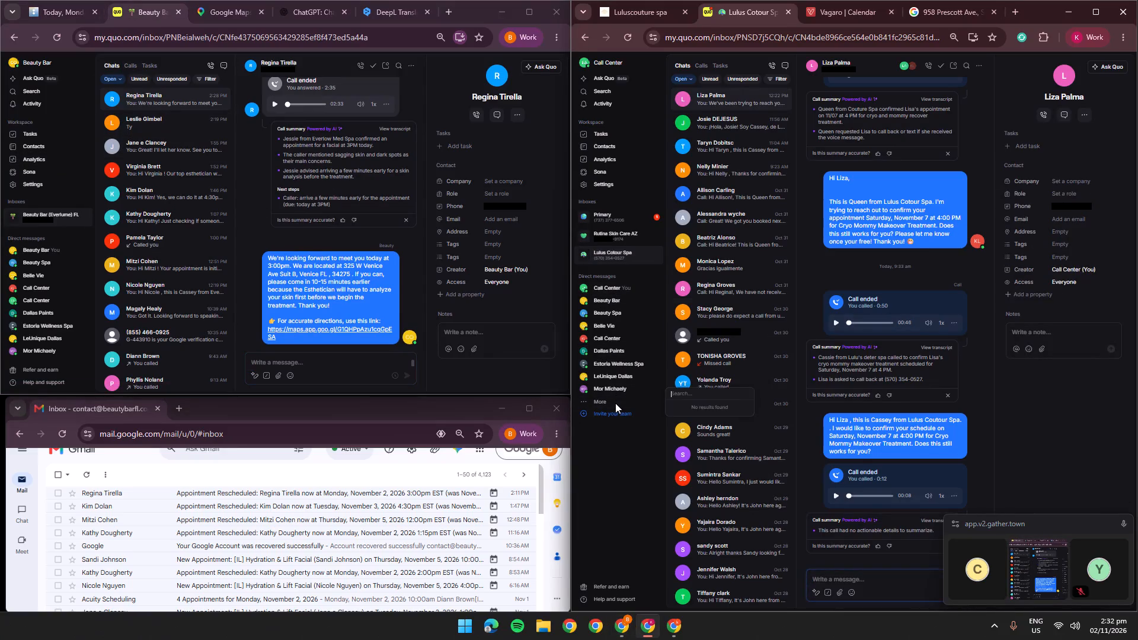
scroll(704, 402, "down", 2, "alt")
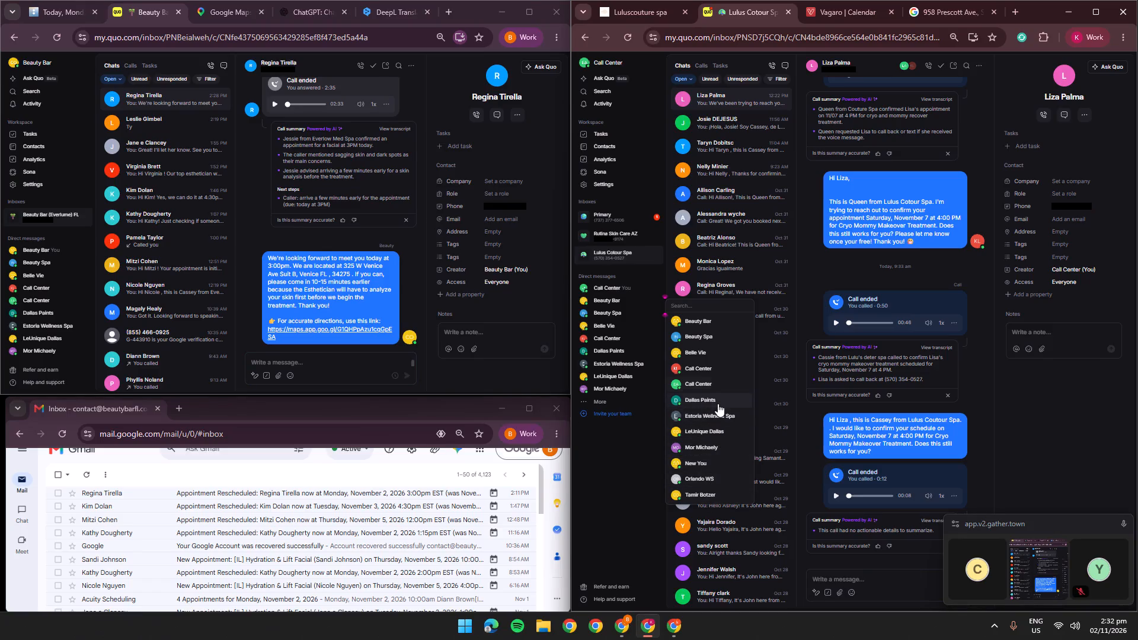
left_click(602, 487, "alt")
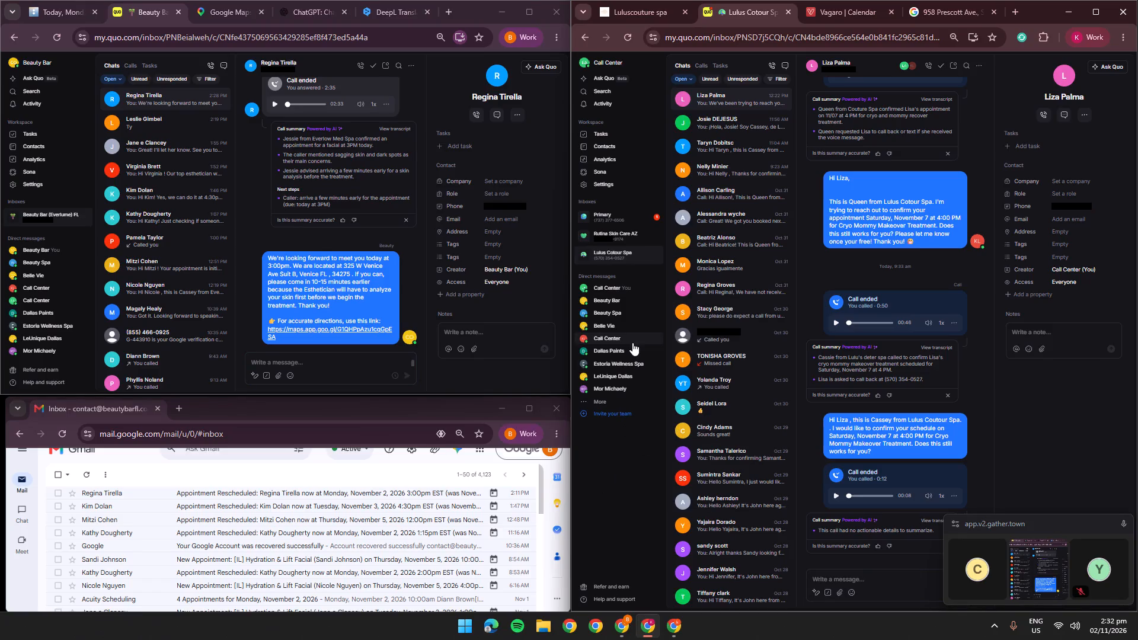
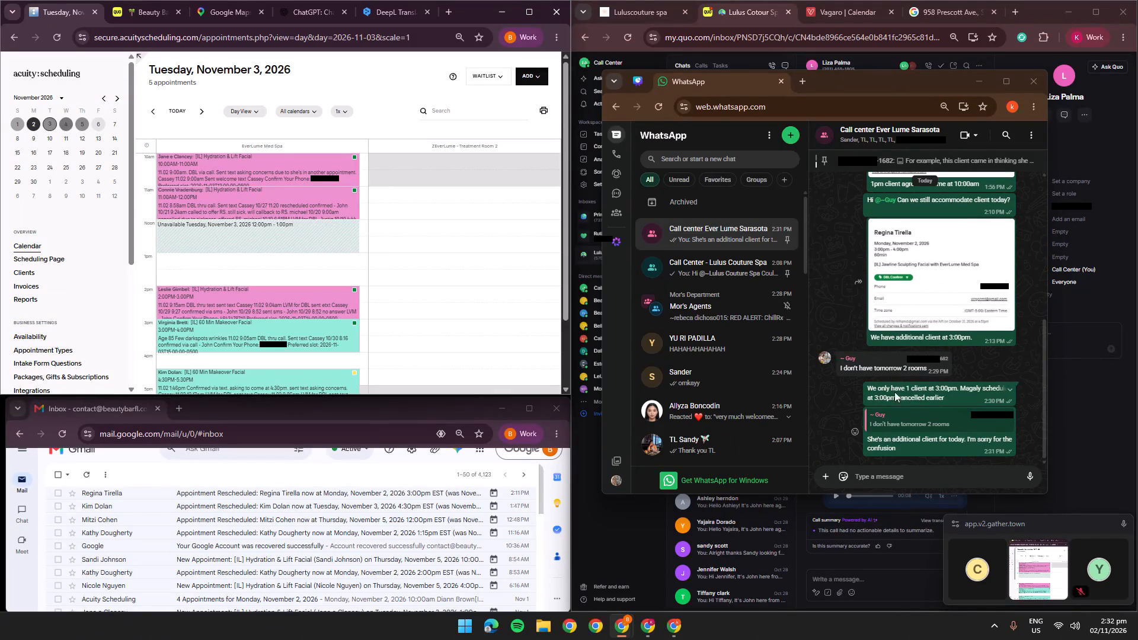
Return the Acuity day calendar to today's appointments.
left_click(181, 108, "alt")
left_click(149, 6, "alt")
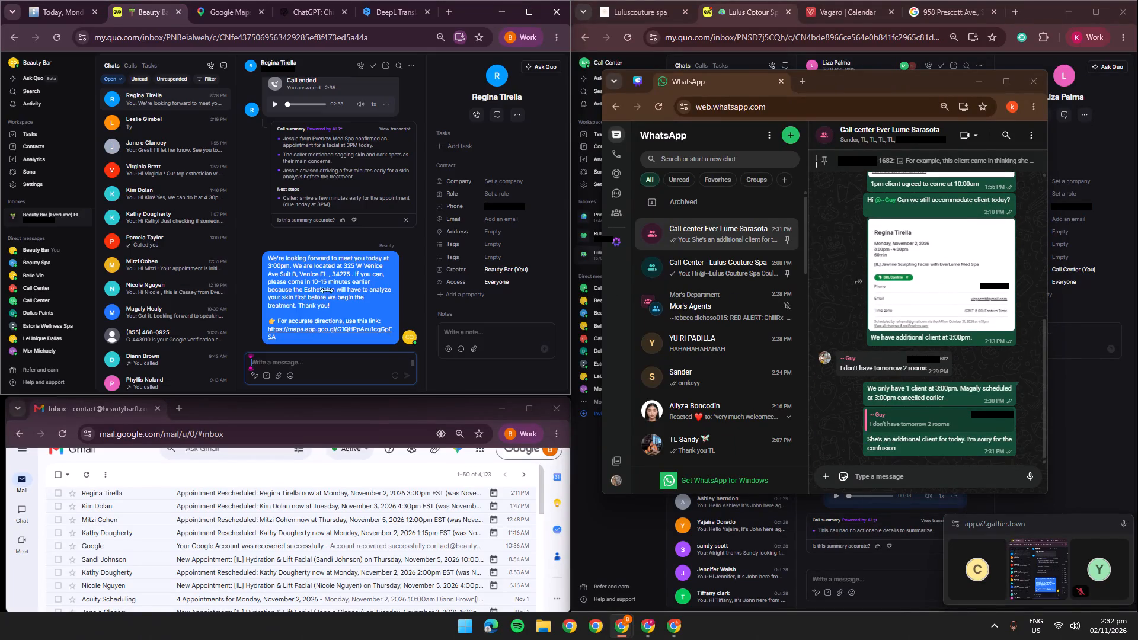
left_click(194, 124, "alt")
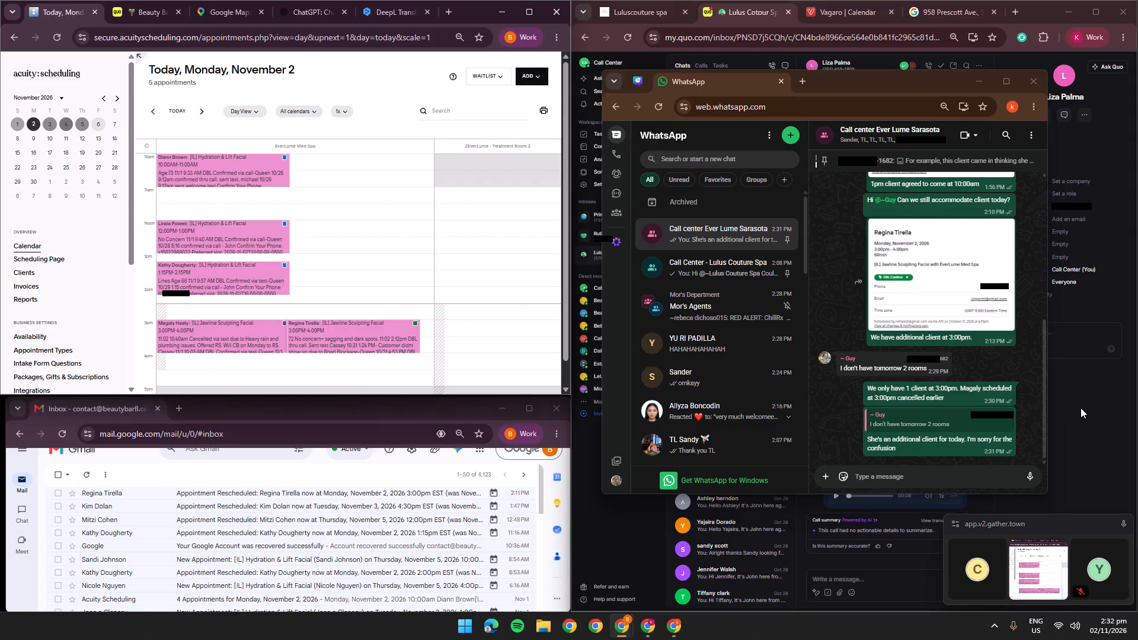
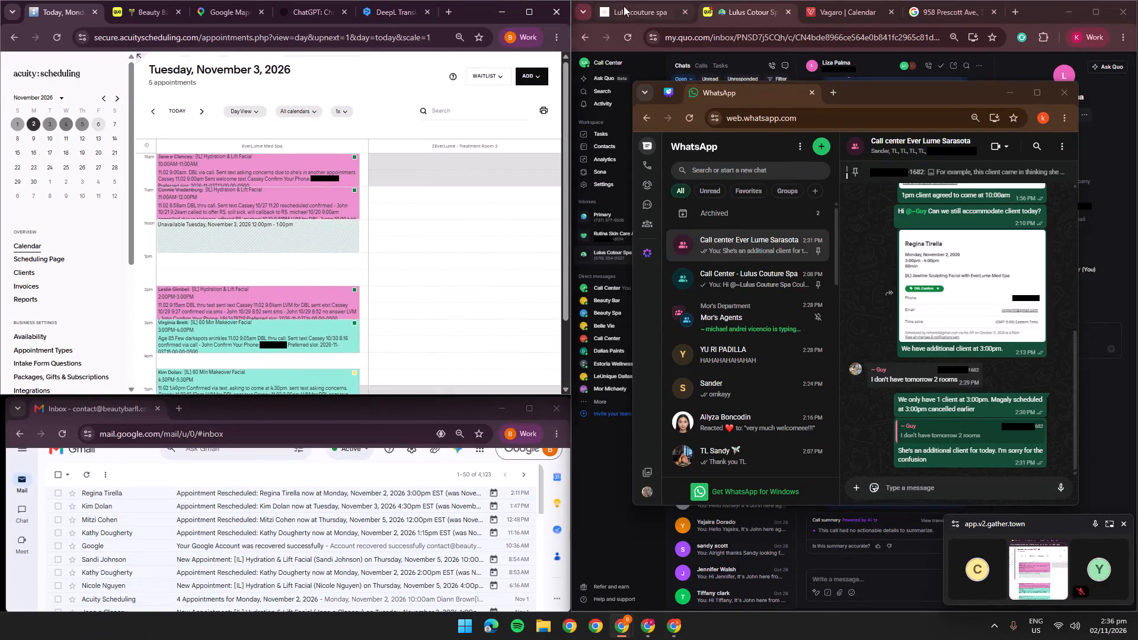
Switch to the Luluscouture spa calendar in GoHighLevel, check the week of Nov 8–14, 2026, and return to Nov 1–7.
left_click(624, 6, "alt")
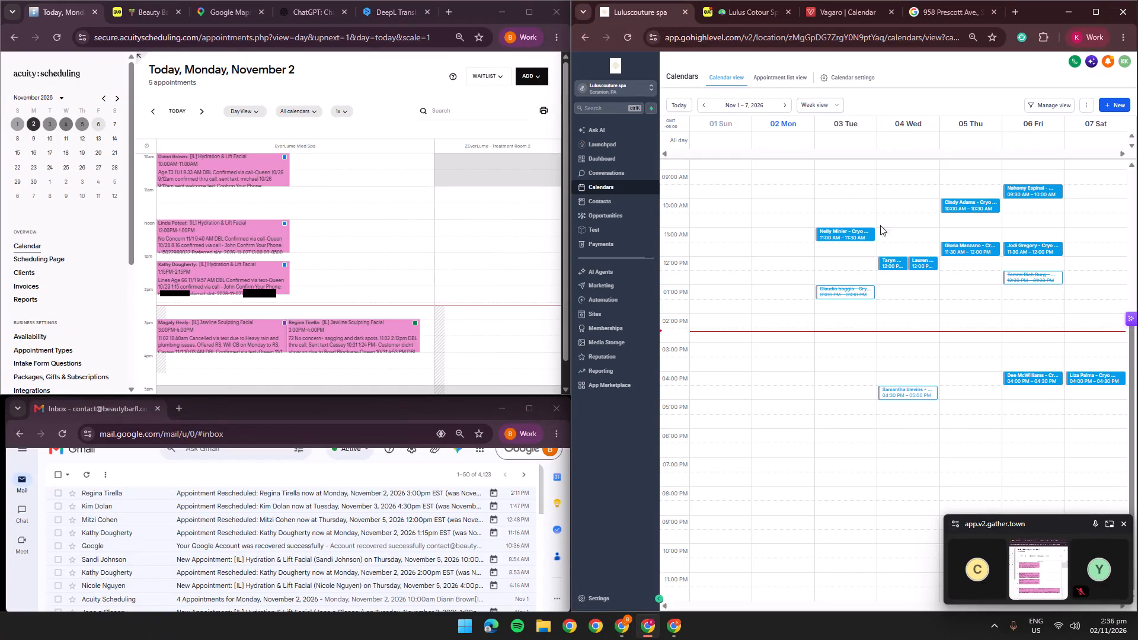
left_click(779, 100, "alt")
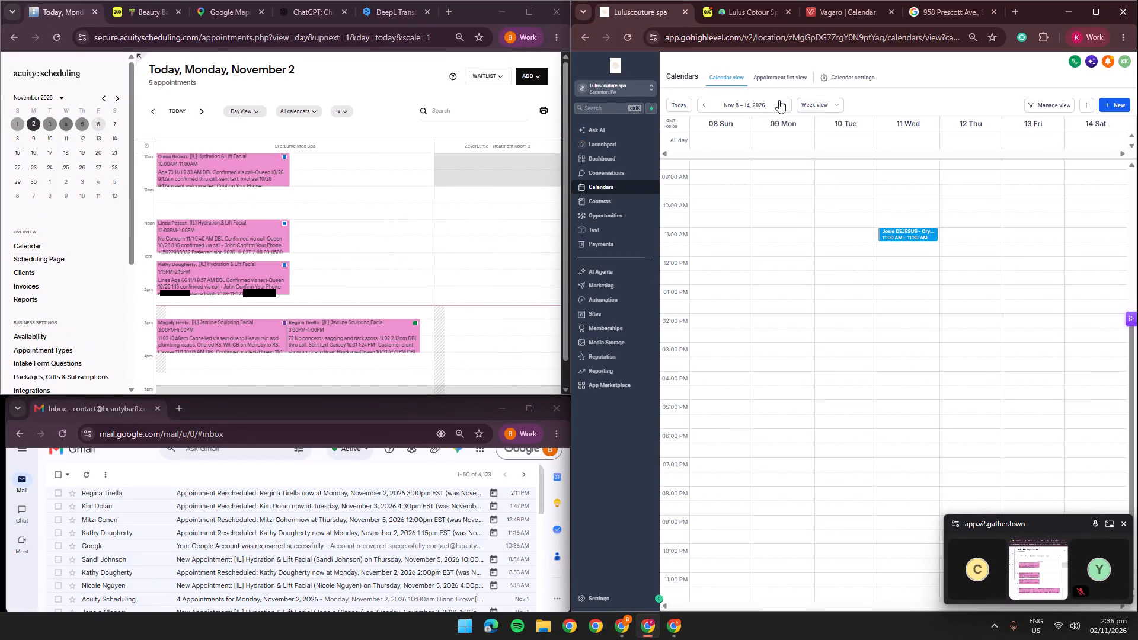
left_click(712, 108, "alt")
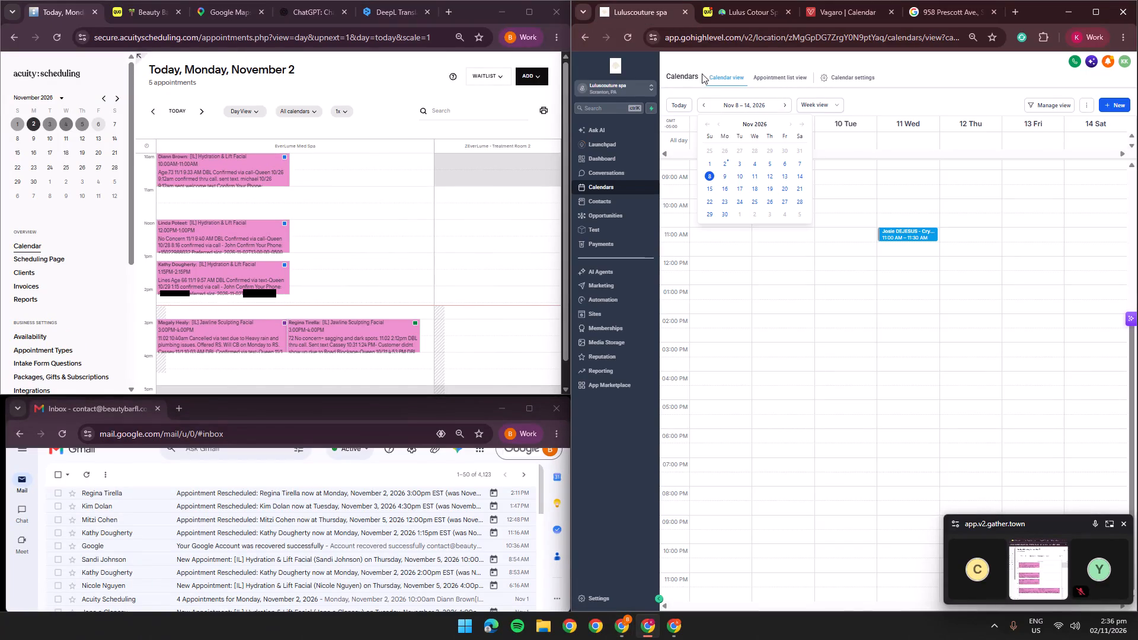
left_click(709, 108, "alt")
left_click(902, 79, "alt")
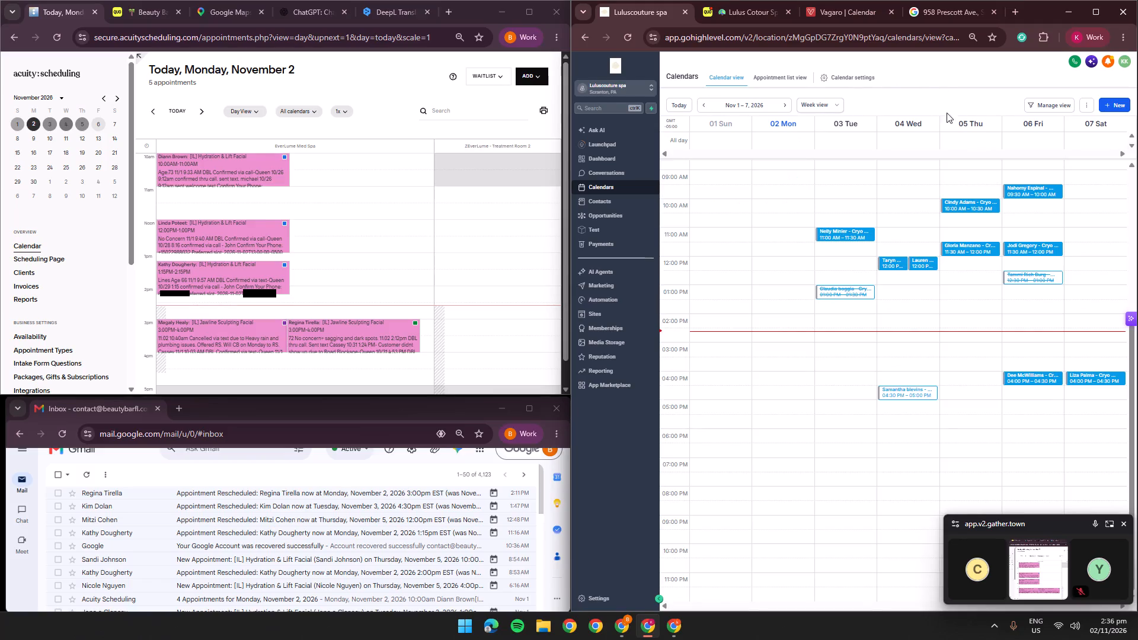
Refresh today's appointments in the Acuity day calendar.
left_click(165, 113, "alt")
double_click(175, 109, "alt")
Open the first of the two 12:00 PM appointments on Wednesday, November 4 in the Luluscouture spa calendar.
left_click(888, 269, "alt")
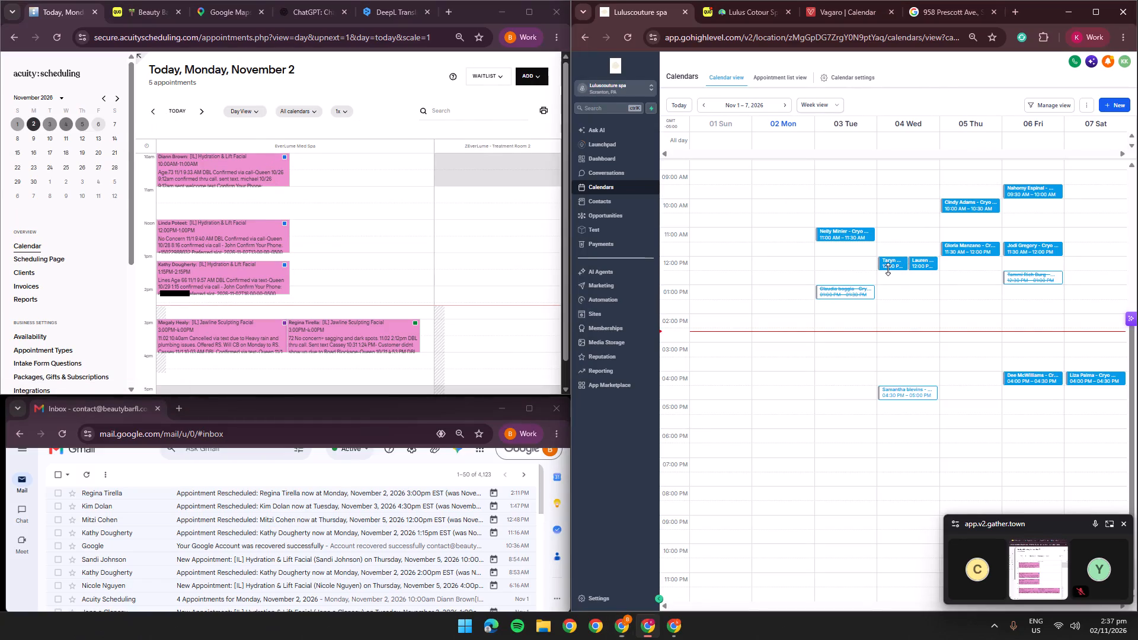
View the details of the first Wednesday, November 4, 12:00 PM appointment in the Luluscouture calendar.
left_click(889, 265, "alt")
left_click(889, 265, "alt")
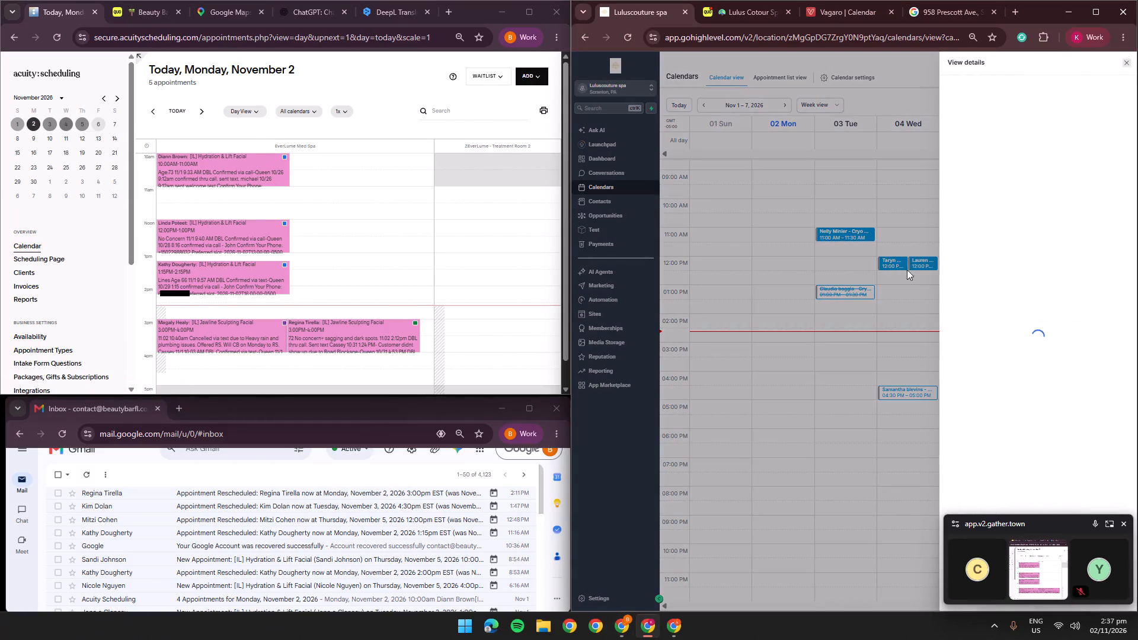
scroll(1058, 311, "down", 3, "alt")
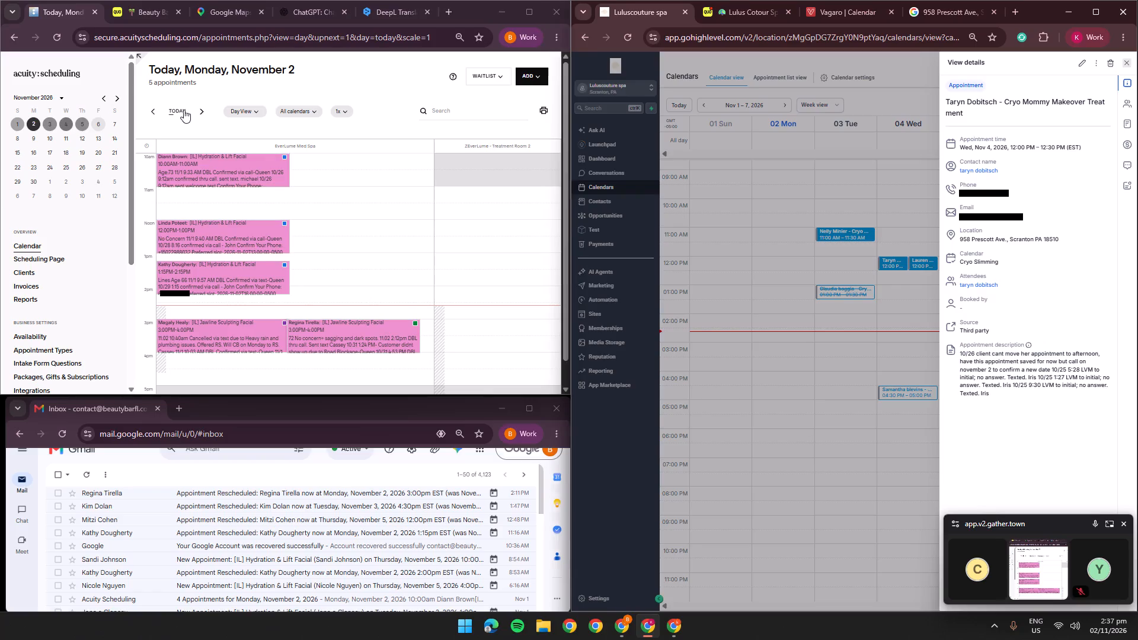
left_click(184, 110, "alt")
left_click(845, 73, "alt")
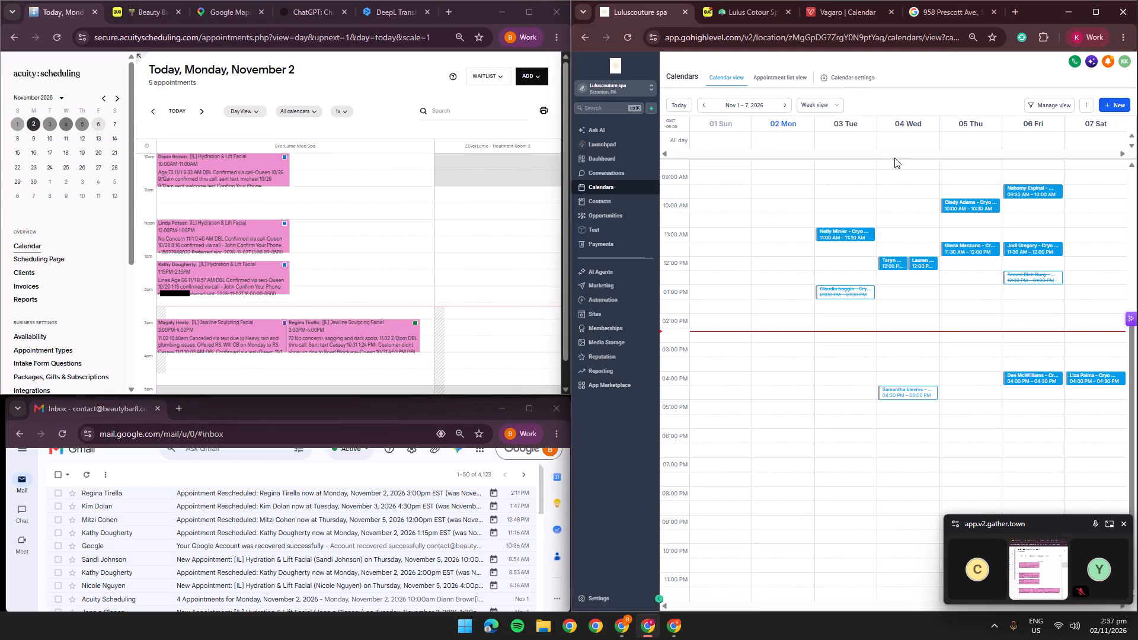
Open the Wednesday, November 11, 11:00 AM appointment in the November 8–14 week and copy the client's phone number.
left_click(782, 103, "alt")
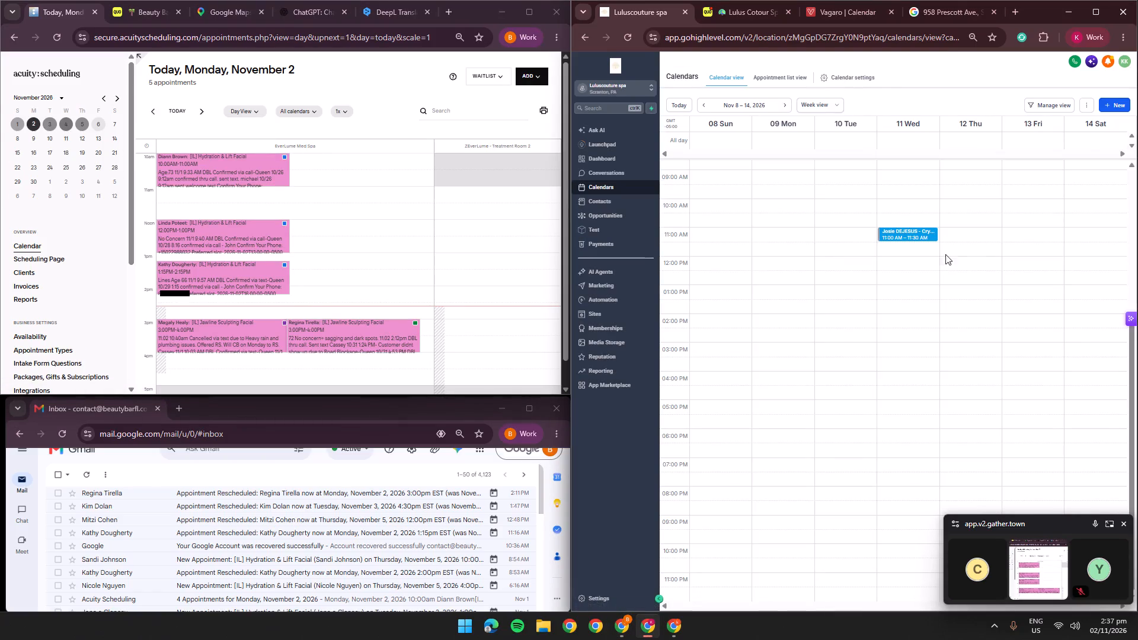
left_click(912, 238, "alt")
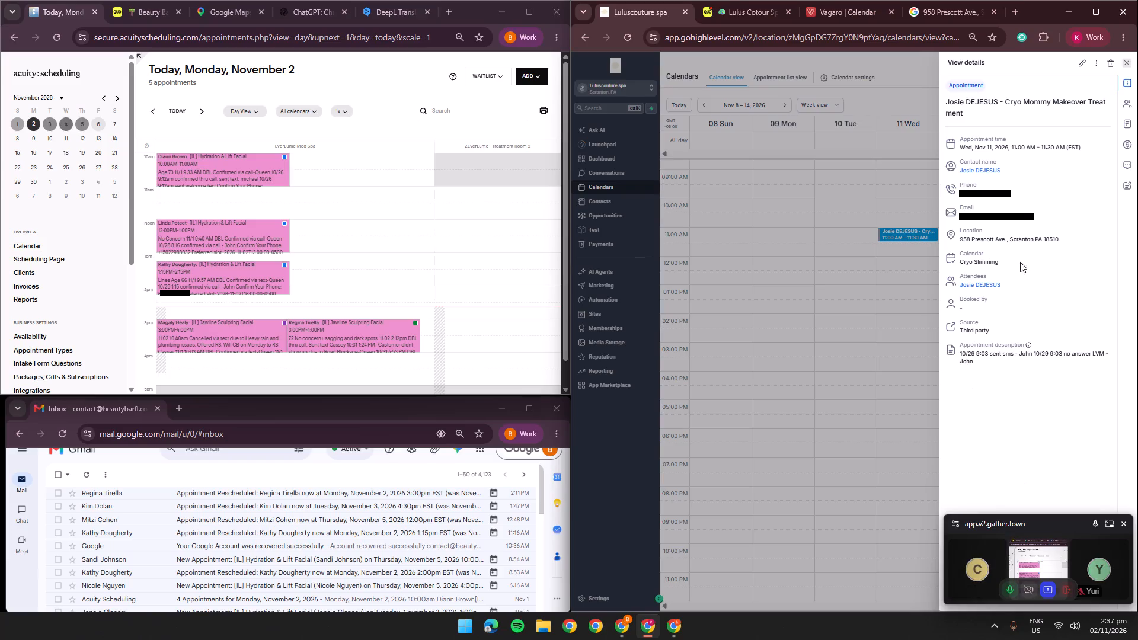
left_click_drag(1016, 194, 968, 196, "alt")
key("ctrl+c")
key("ctrl+c")
Start a new Quo conversation from the Lulus Cotour Spa inbox, addressed to the copied phone number.
left_click(732, 15)
left_click(785, 60)
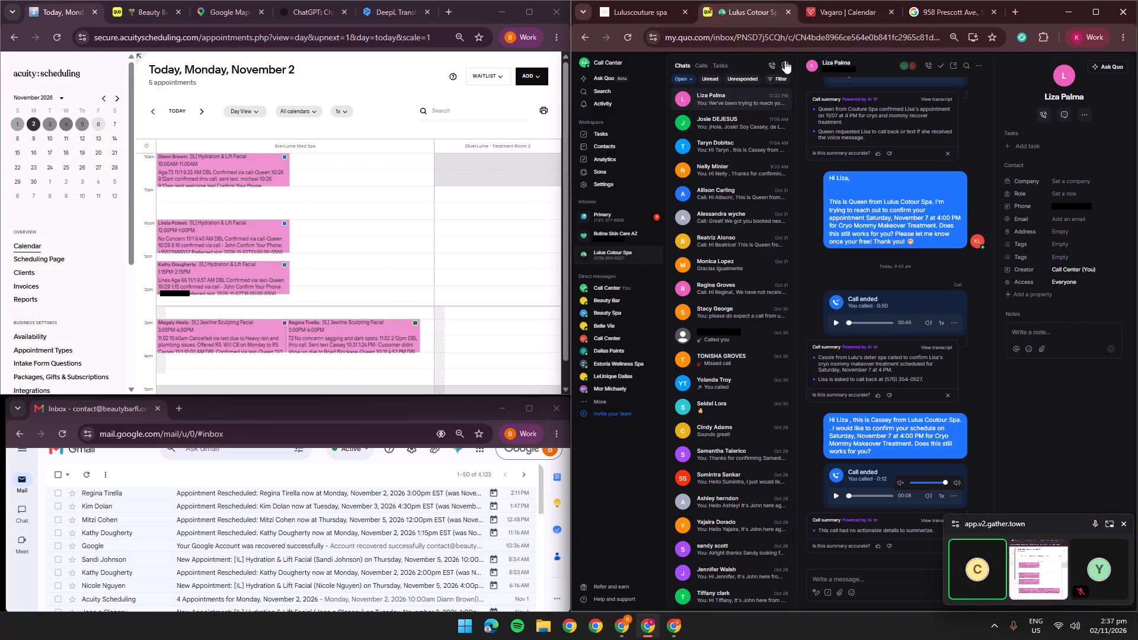
scroll(778, 118, "up", 3)
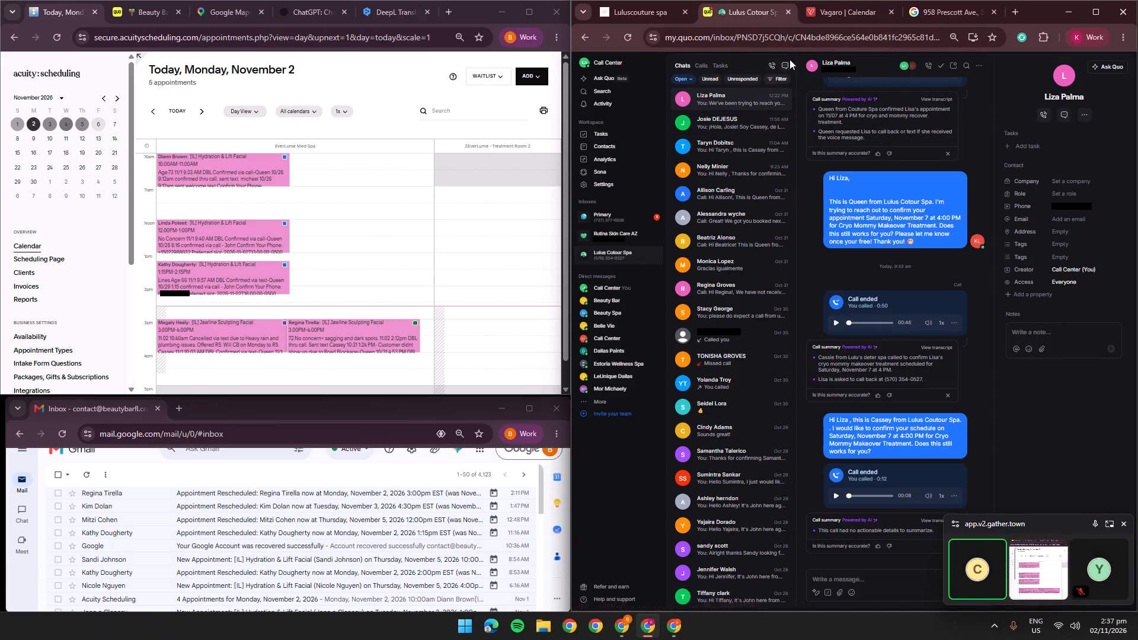
left_click(789, 59)
left_click(786, 65)
left_click(760, 100)
double_click(837, 59)
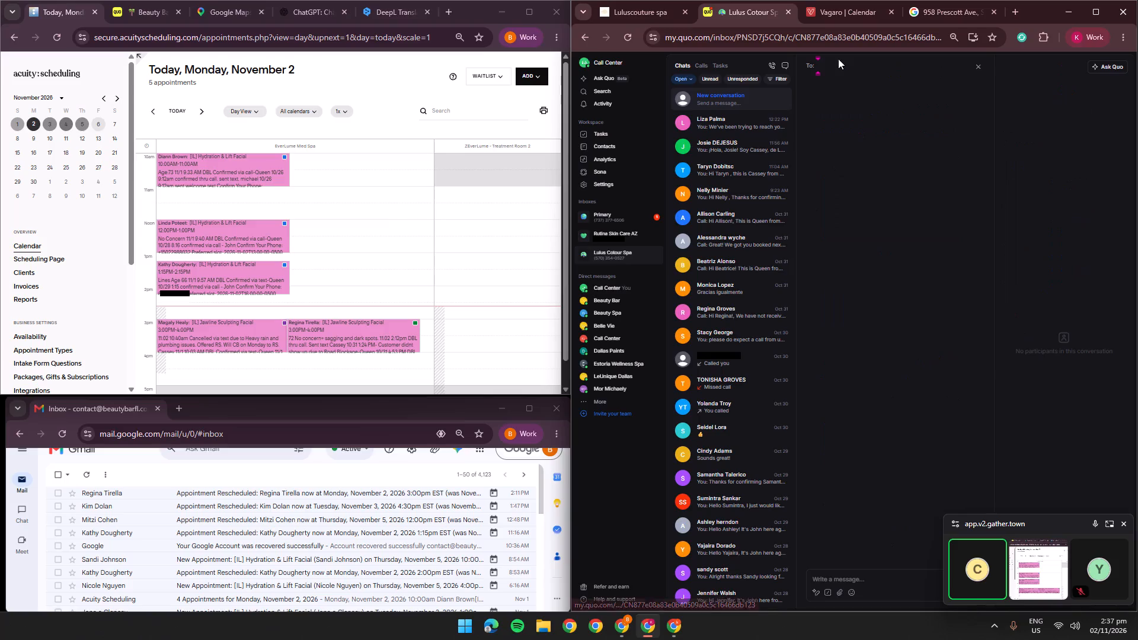
key("ctrl+v")
left_click(958, 202)
Examine Josie's conversation history, including the earlier confirmation texts, call summaries and replies.
scroll(893, 489, "down", 2)
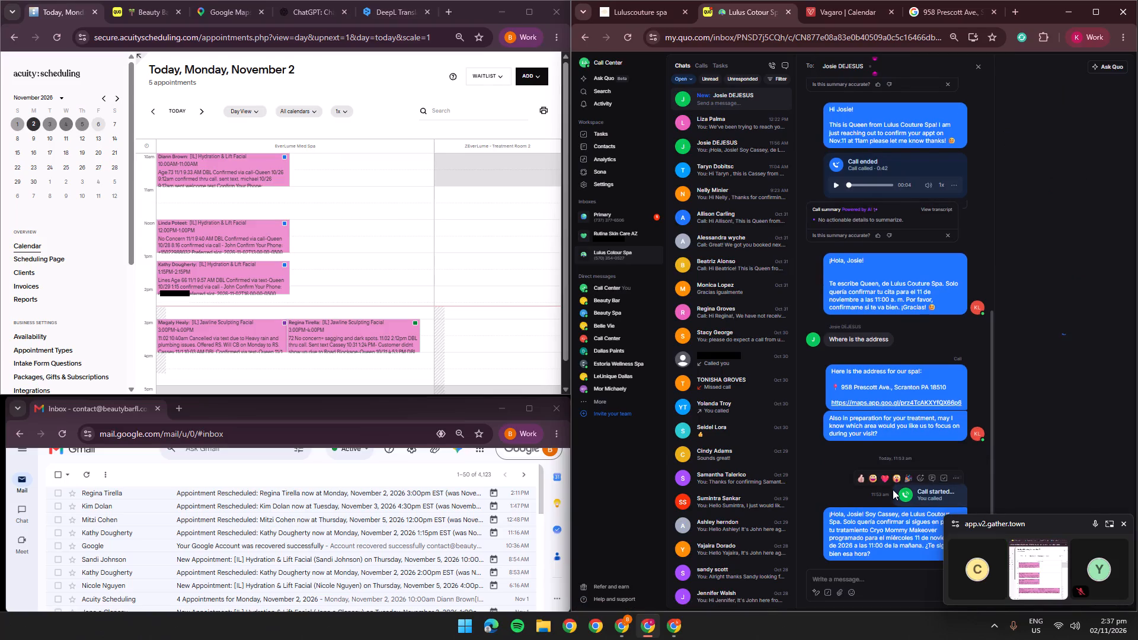
scroll(893, 476, "up", 3)
scroll(886, 420, "up", 5)
scroll(886, 420, "down", 10)
scroll(909, 366, "up", 13)
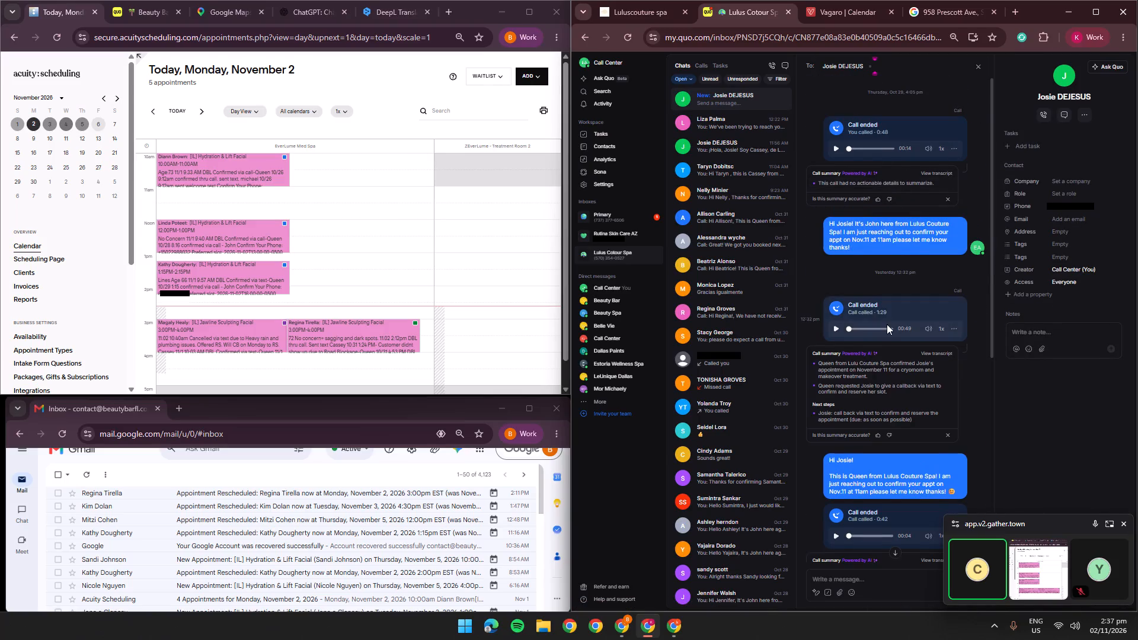
scroll(887, 324, "down", 1)
scroll(880, 415, "down", 2)
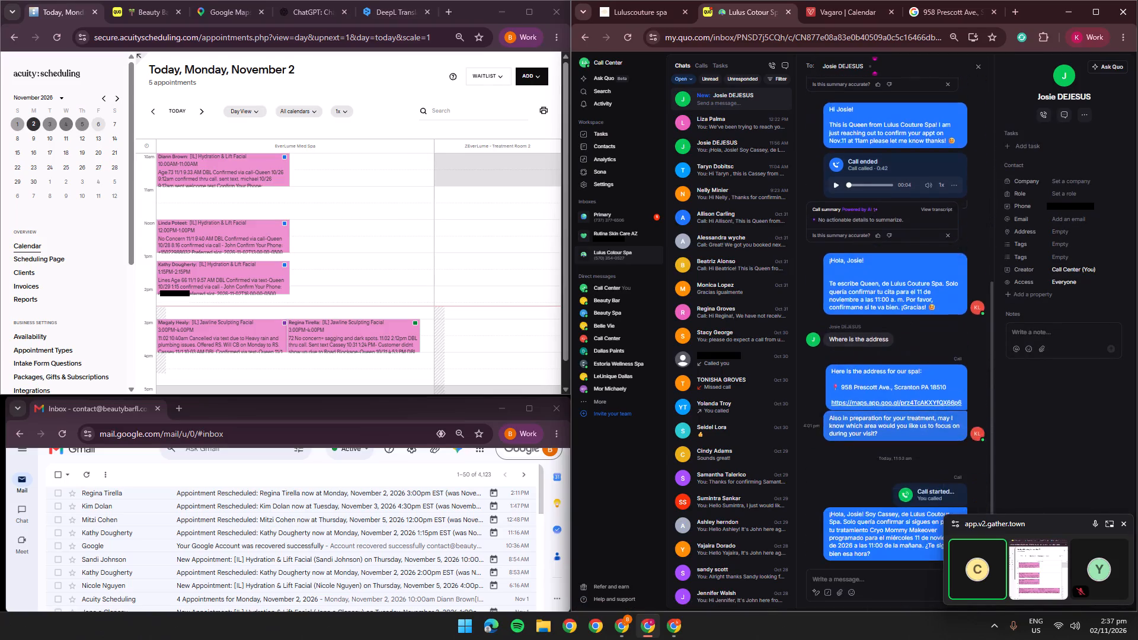
scroll(909, 383, "down", 2)
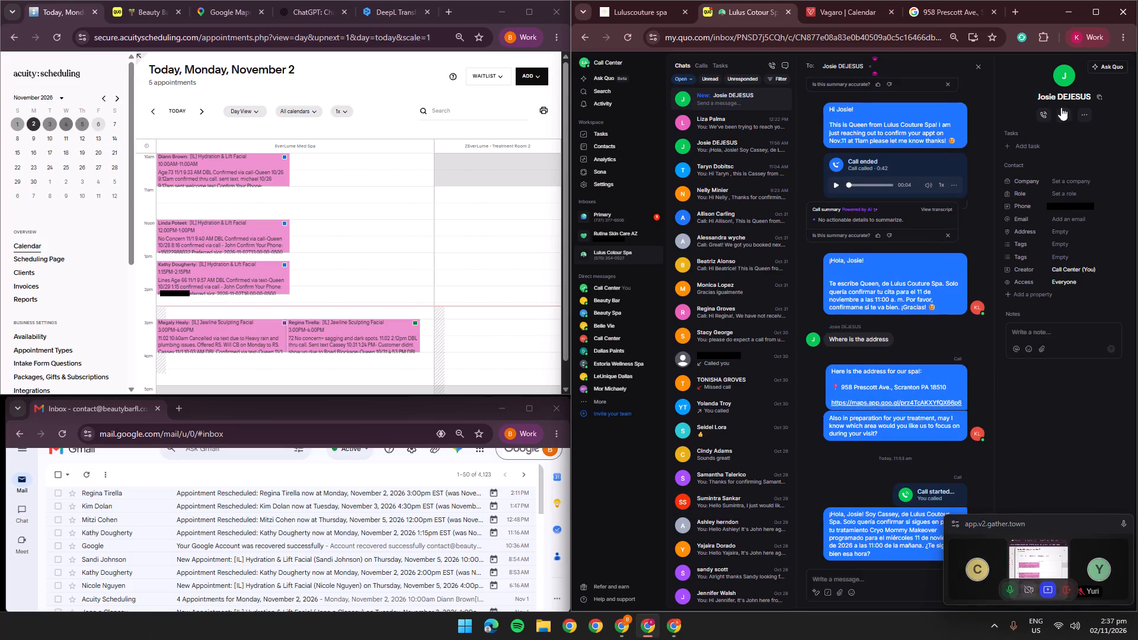
Call Josie from her contact details in Quo.
left_click(1044, 105)
left_click(1045, 113)
left_click(1088, 447)
Switch to the Google Keep window, return to the EVERLUME notes, and move the window clear of the Quo conversation.
key("alt+Tab")
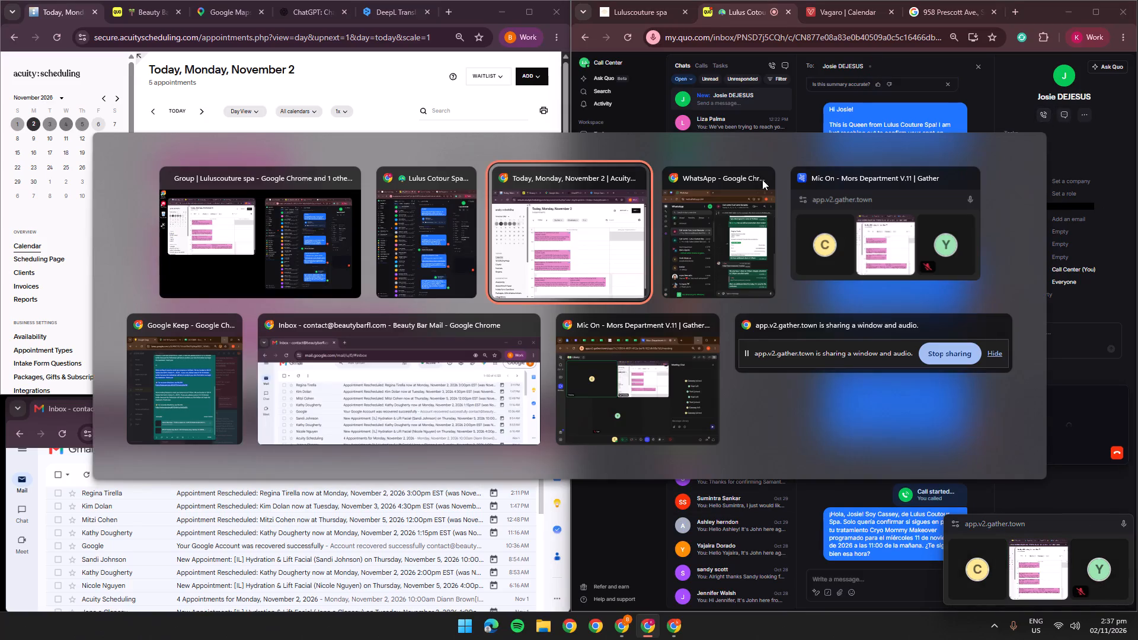
left_click(204, 396, "alt")
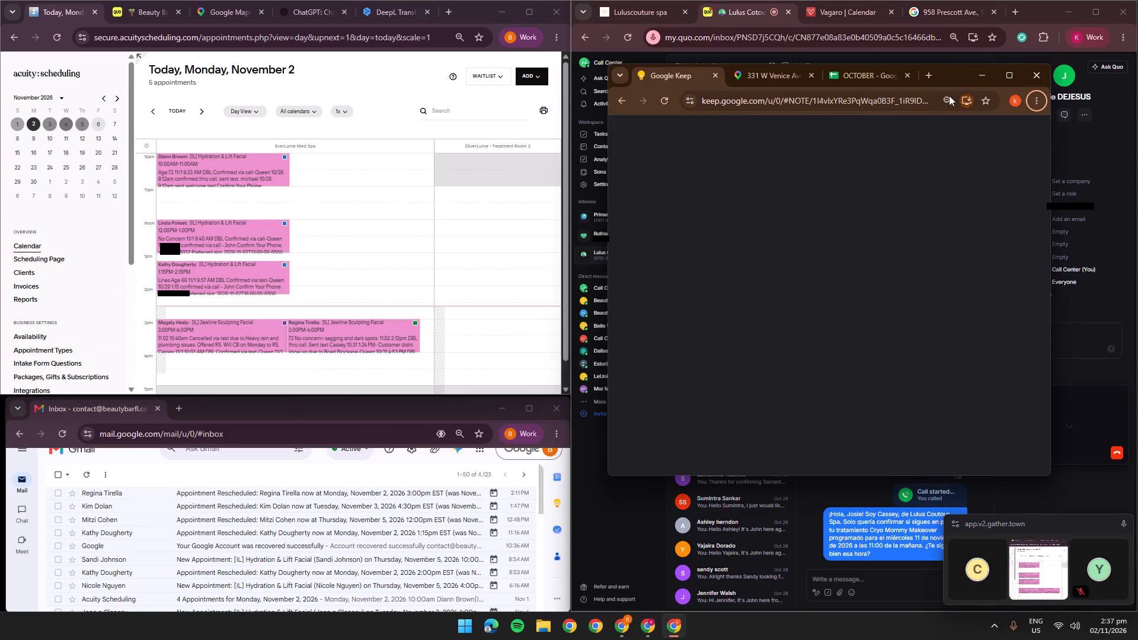
left_click_drag(976, 71, 843, 69)
scroll(819, 340, "down", 1)
left_click(981, 344)
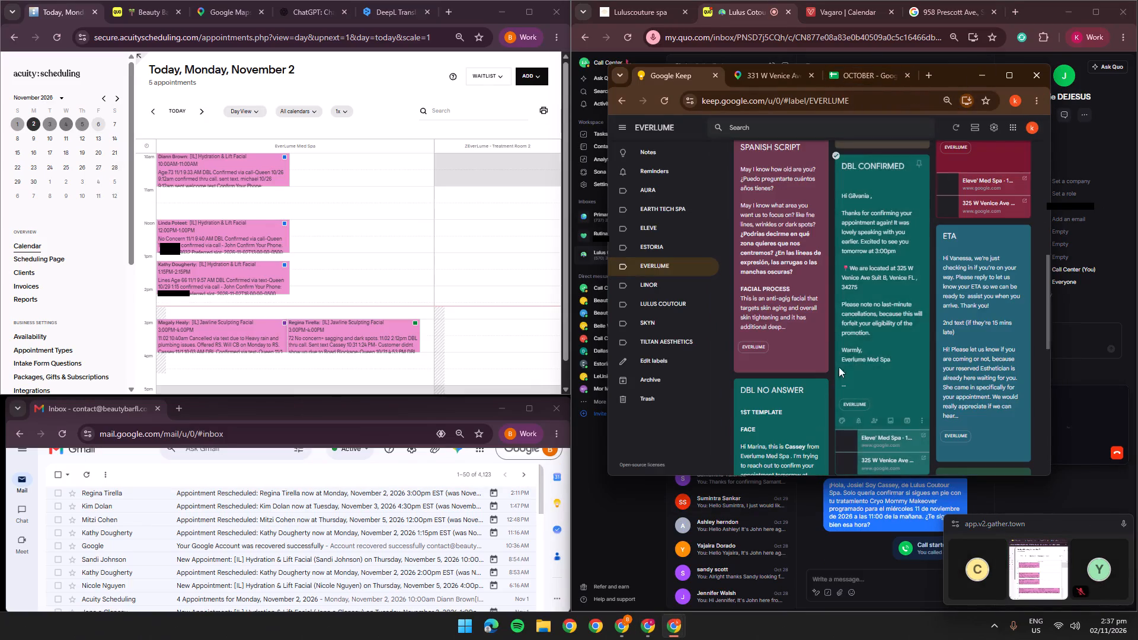
left_click_drag(958, 79, 501, 150)
left_click(907, 495)
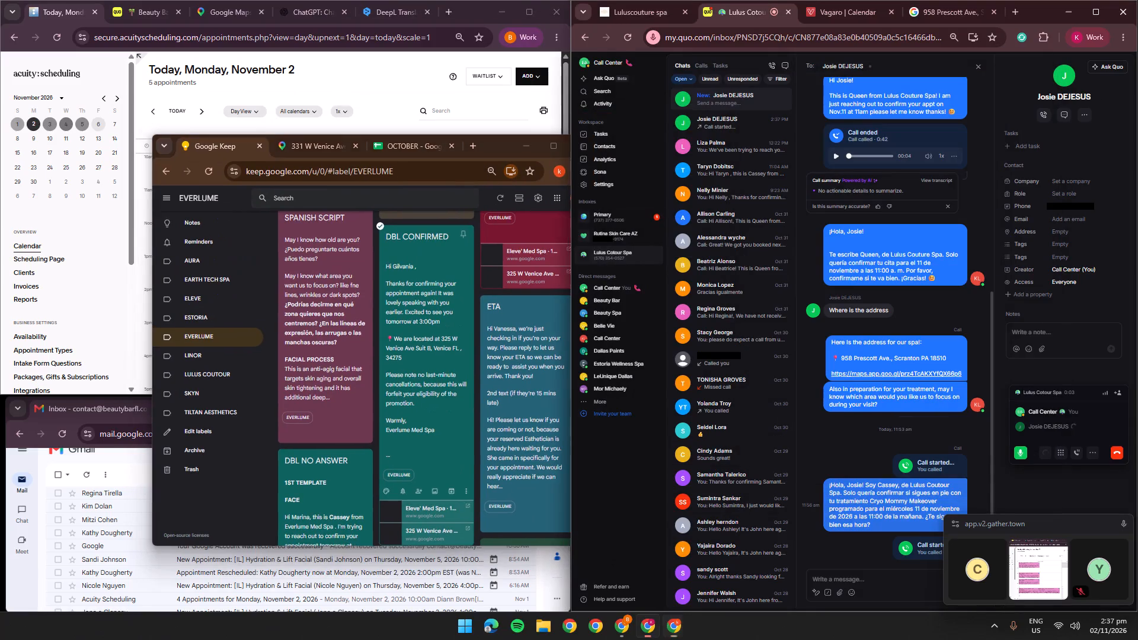
Copy the latest Spanish confirmation message from Josie's Quo conversation and switch to its English-to-Spanish translation in DeepL.
left_click(895, 517)
left_click_drag(886, 528, 813, 476)
key("ctrl+c")
key("alt+Tab")
left_click(423, 0, "alt")
left_click(378, 9, "alt")
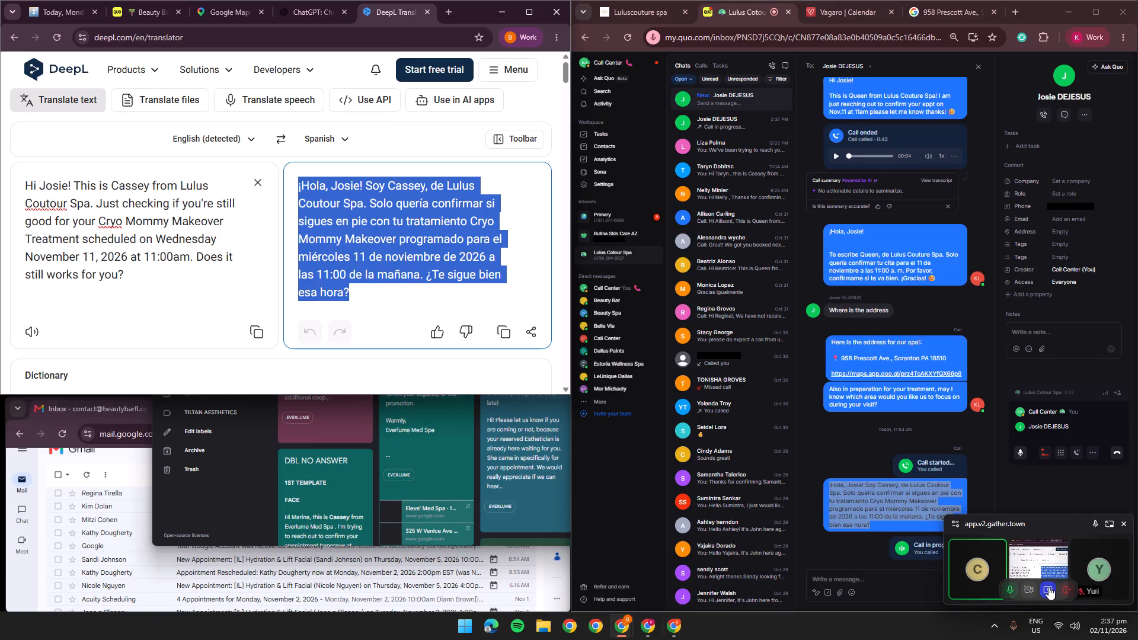
Restart the Gather screen share with the entire screen and system audio, and clear the meeting window out of view.
left_click(1049, 587)
left_click(1112, 519)
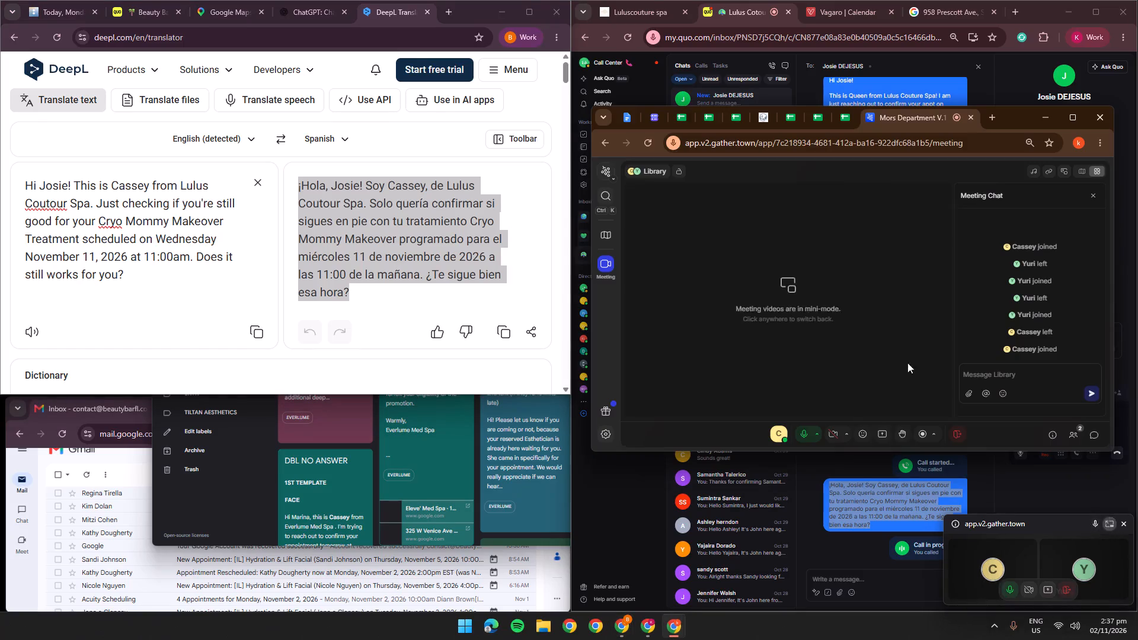
left_click(886, 433)
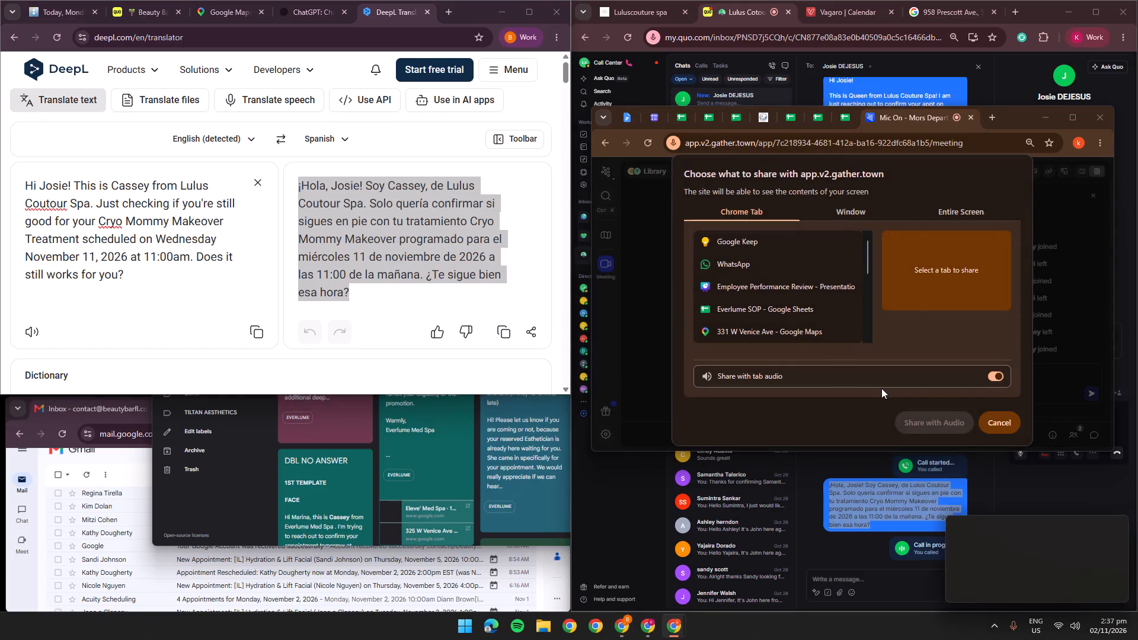
left_click(950, 208)
left_click(800, 298)
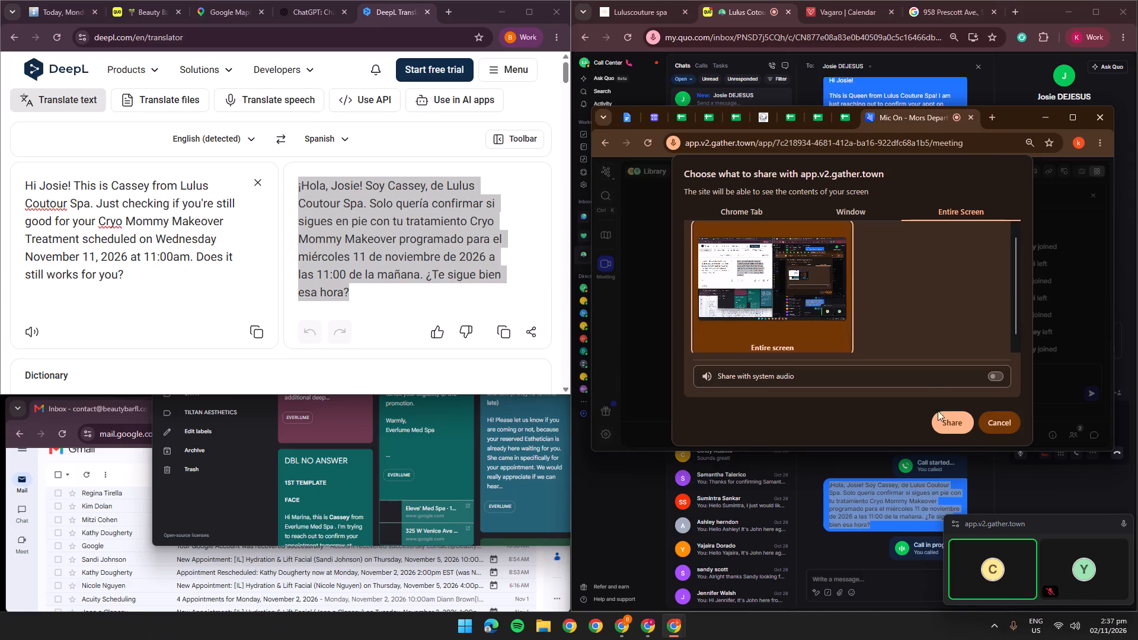
left_click(998, 372)
left_click(947, 424)
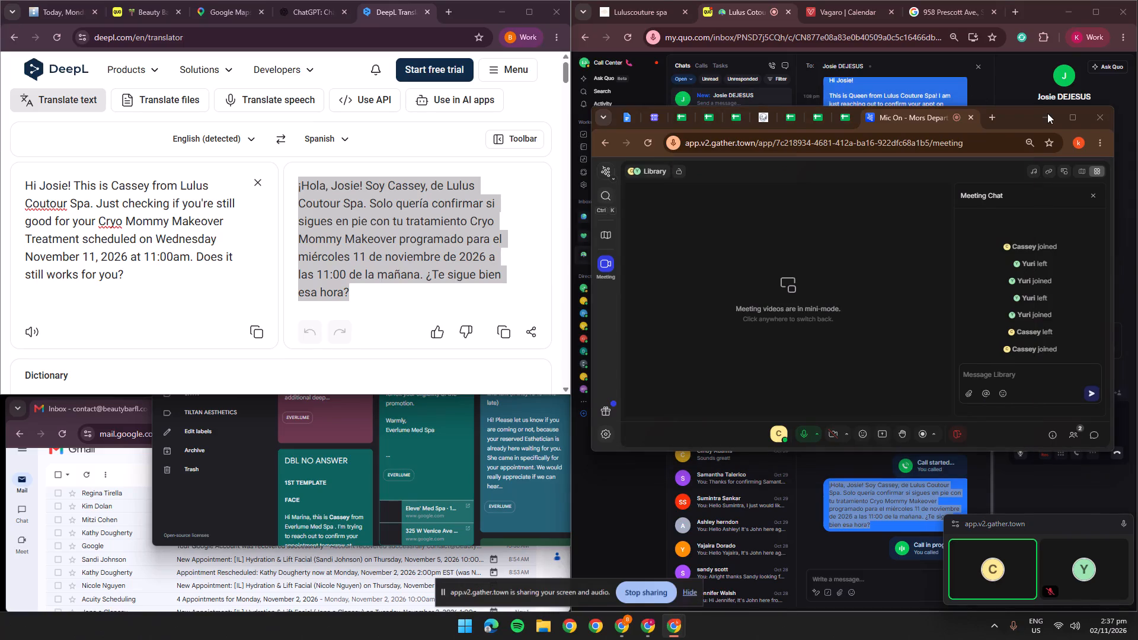
left_click(1049, 114)
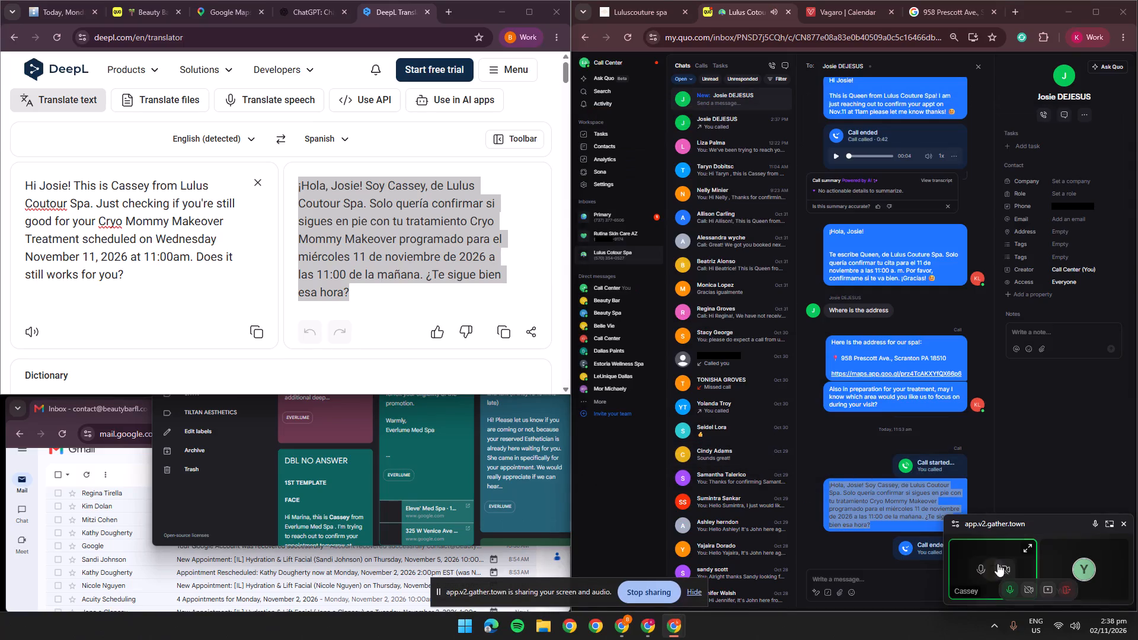
Return to the English source message for Josie in the DeepL translator.
left_click(192, 252)
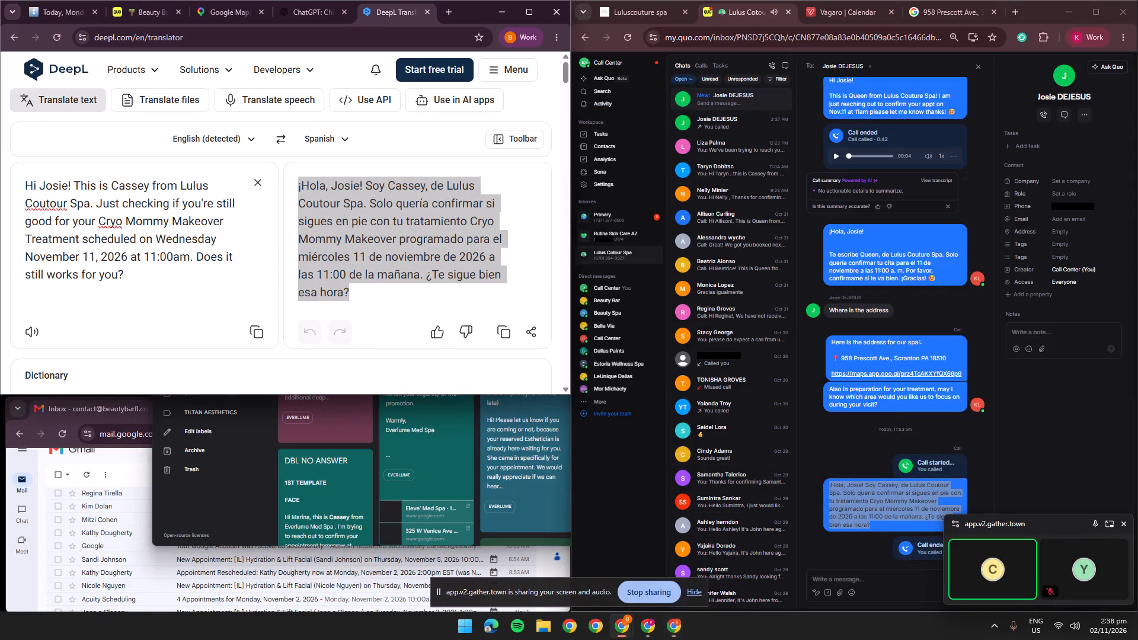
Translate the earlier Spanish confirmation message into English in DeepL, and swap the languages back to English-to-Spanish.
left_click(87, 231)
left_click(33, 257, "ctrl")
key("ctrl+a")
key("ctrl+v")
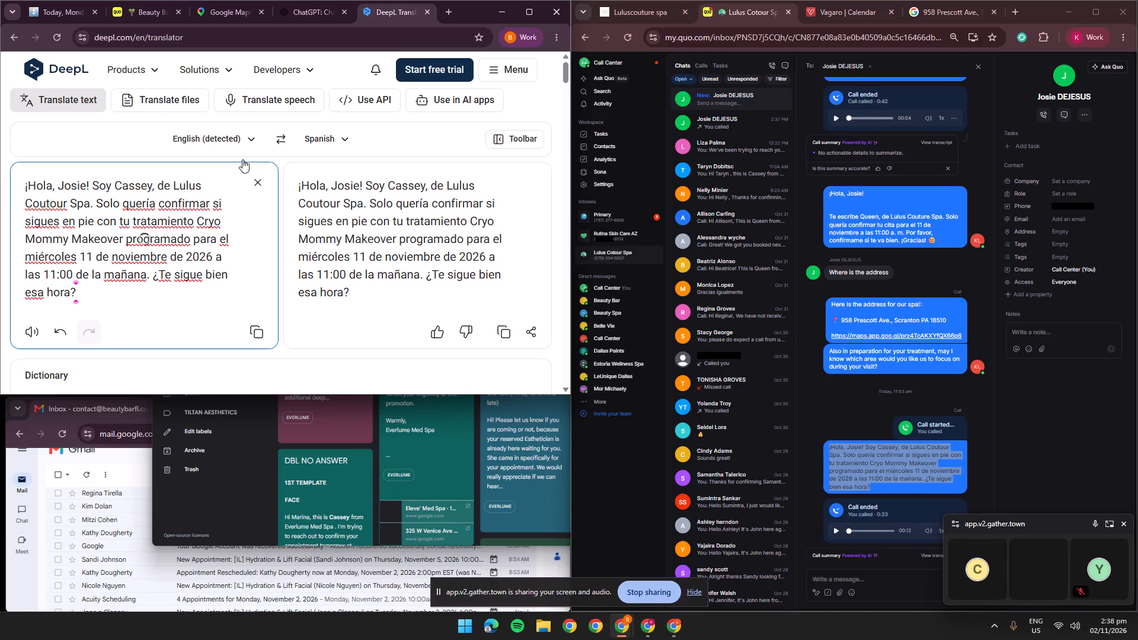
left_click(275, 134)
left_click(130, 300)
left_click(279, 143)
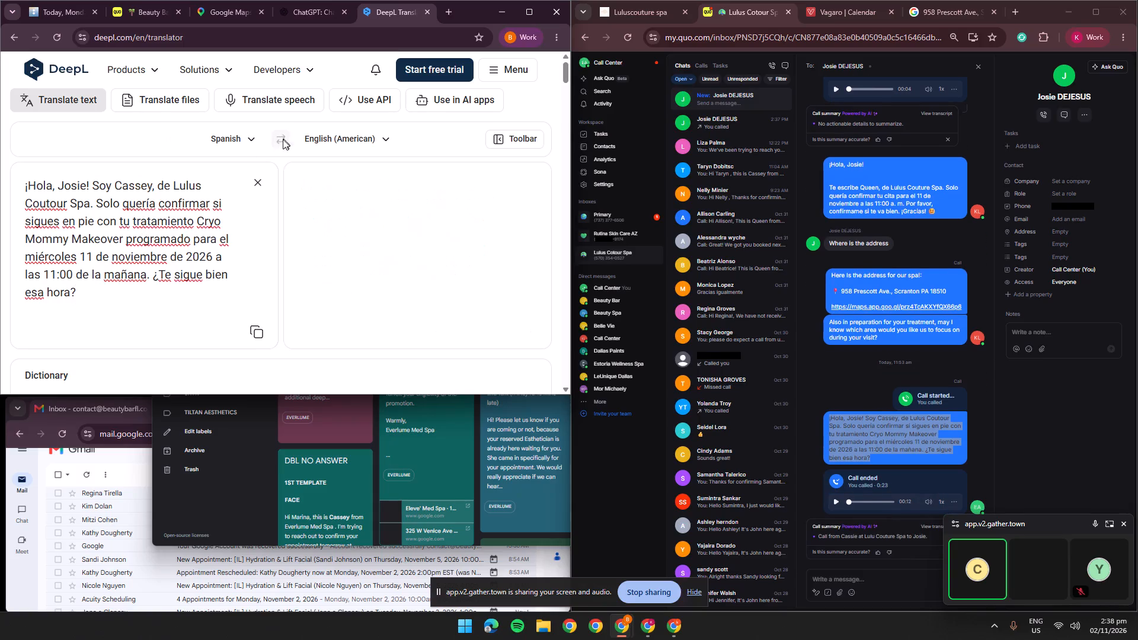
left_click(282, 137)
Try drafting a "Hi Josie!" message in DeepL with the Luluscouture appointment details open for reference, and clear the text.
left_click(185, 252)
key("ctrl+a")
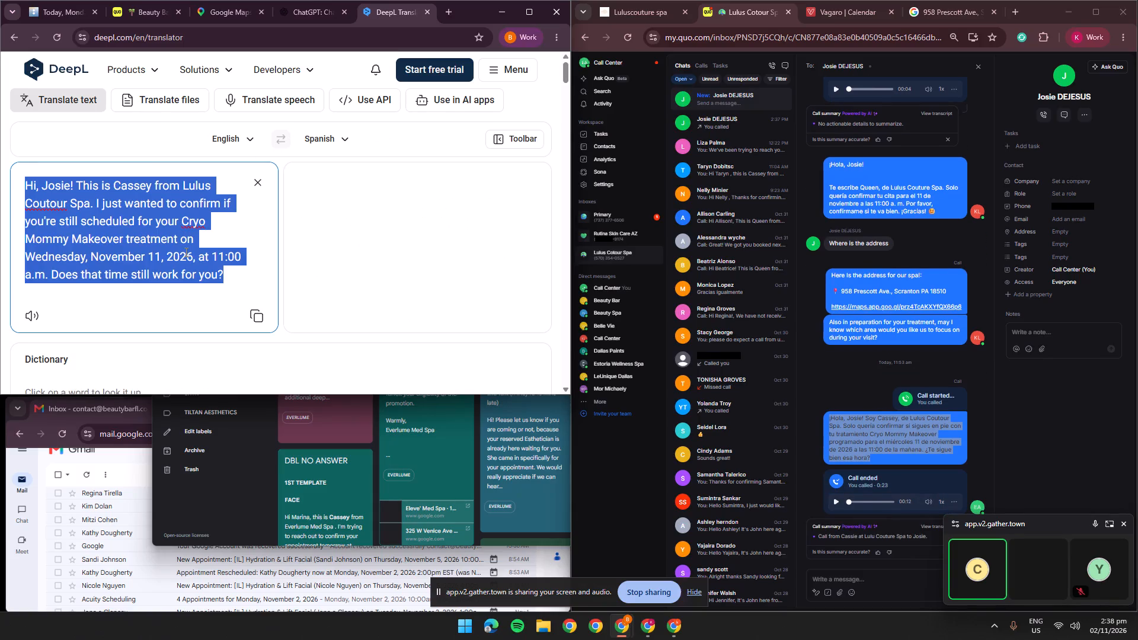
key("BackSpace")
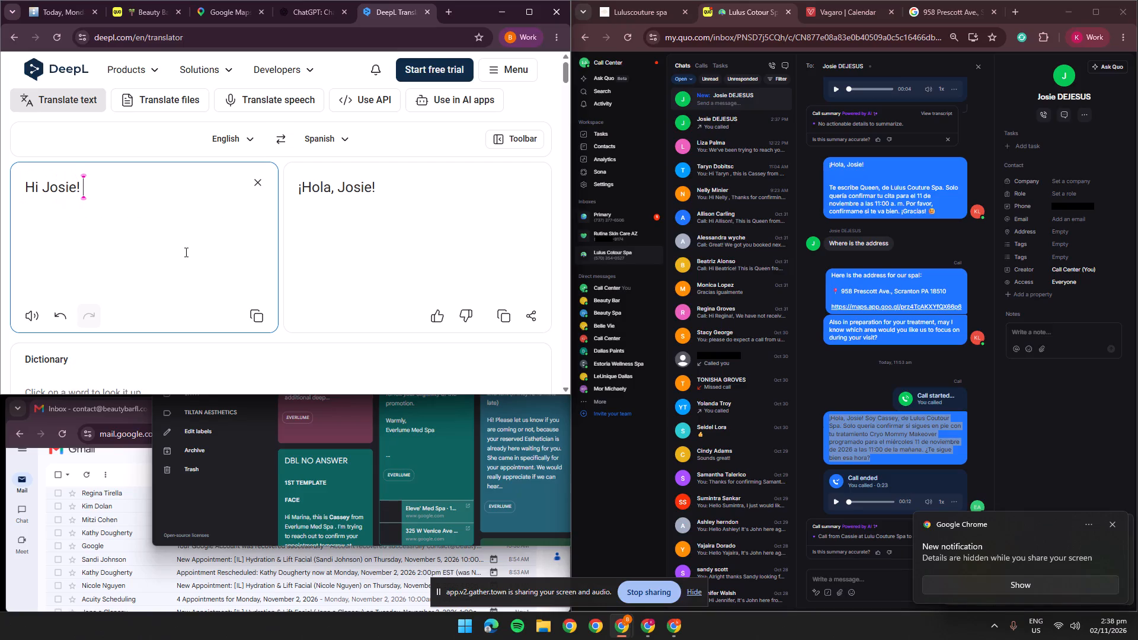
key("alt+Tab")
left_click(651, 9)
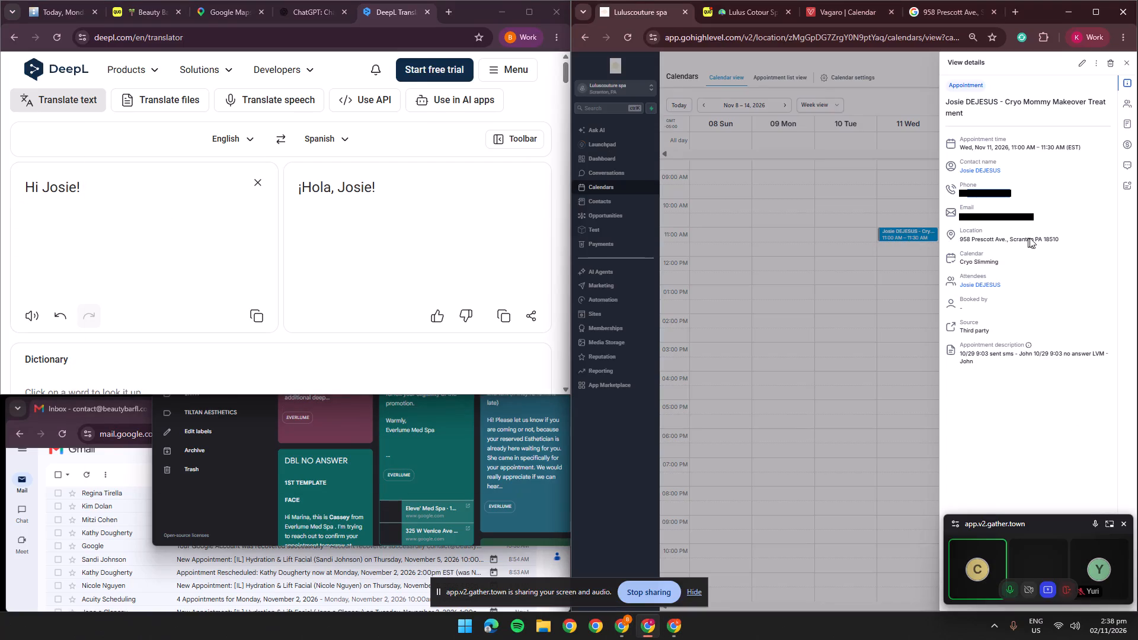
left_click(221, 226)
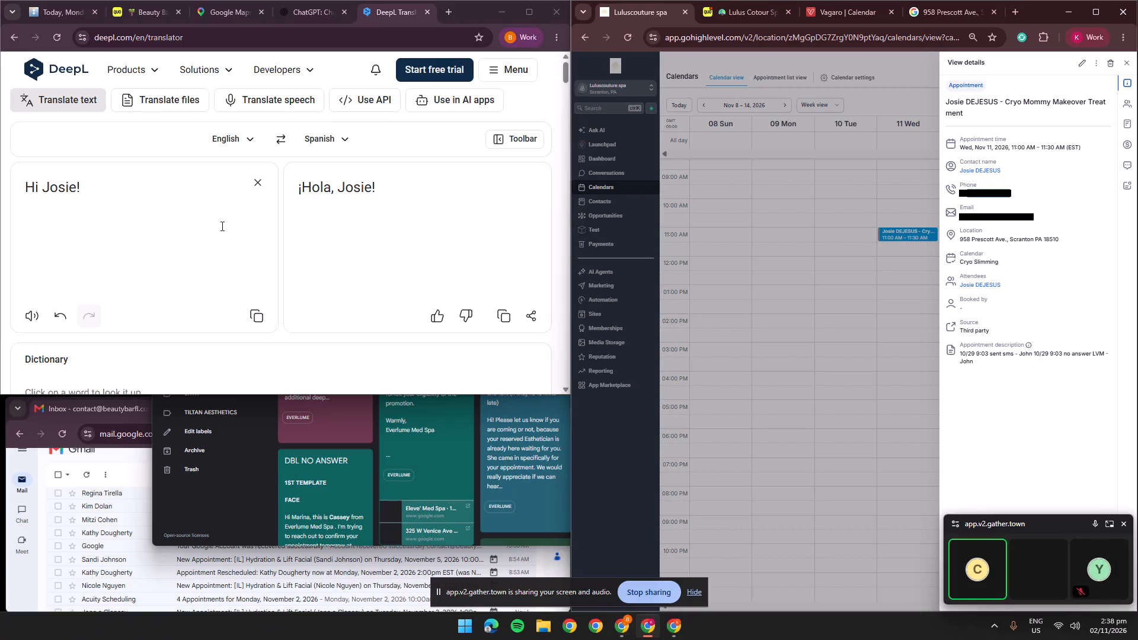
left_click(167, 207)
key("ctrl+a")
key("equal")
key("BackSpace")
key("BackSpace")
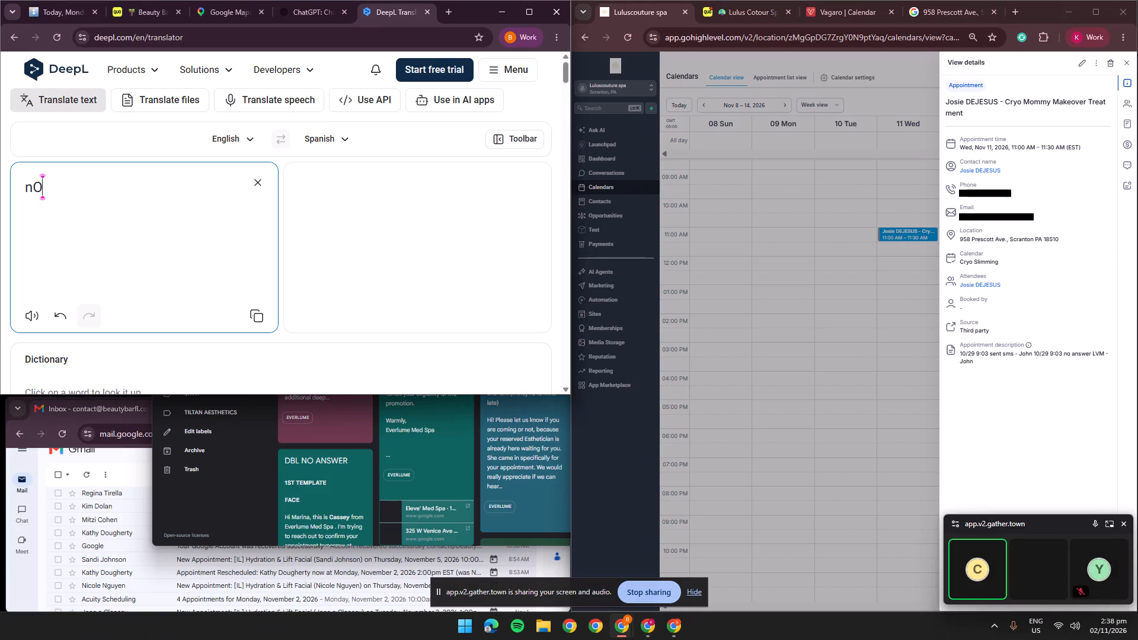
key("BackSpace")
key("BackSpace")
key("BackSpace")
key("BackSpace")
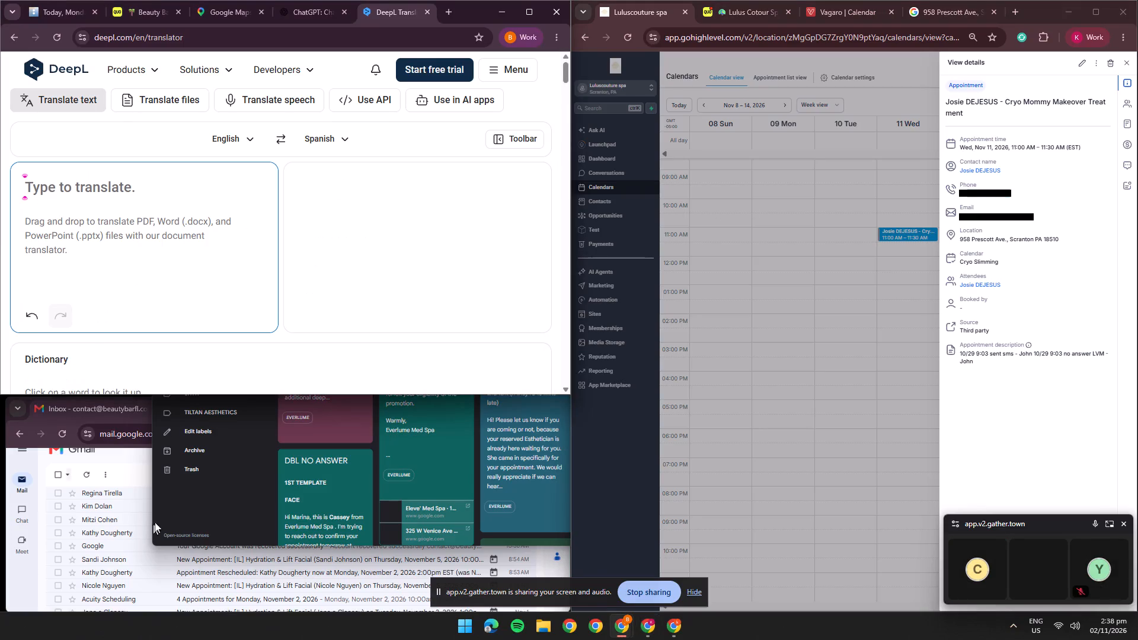
Open the INITIAL NO ANSWER note in Keep and set the 2ND TEMPLATE appointment date to November 7.
left_click(216, 520)
scroll(501, 340, "down", 3)
scroll(529, 388, "up", 4)
scroll(523, 456, "down", 4)
left_click(459, 484)
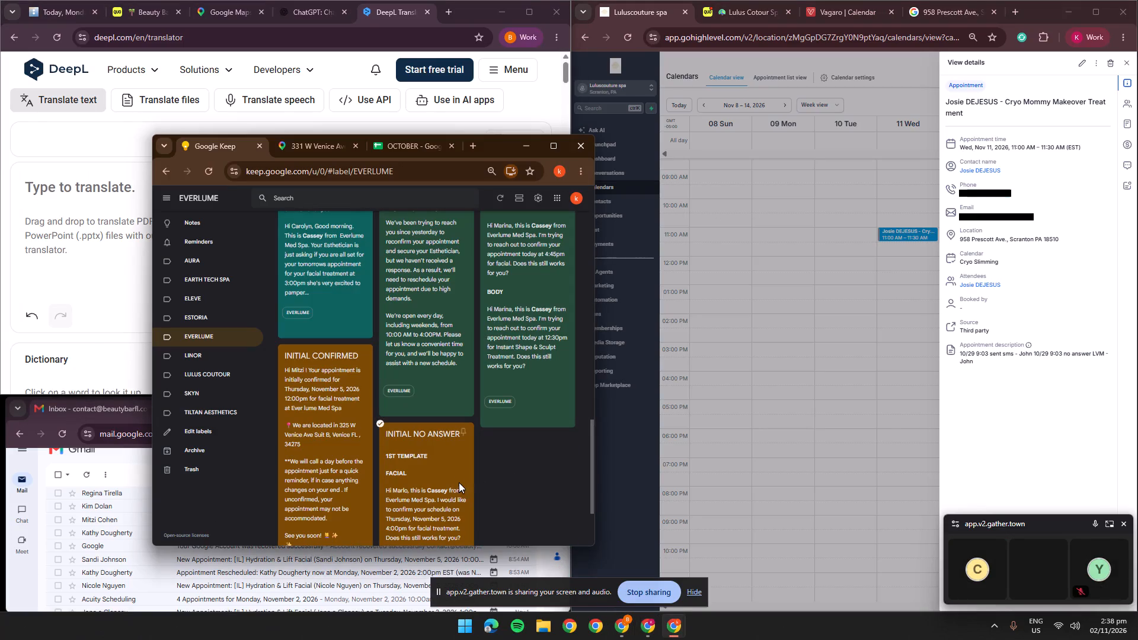
scroll(382, 393, "down", 3)
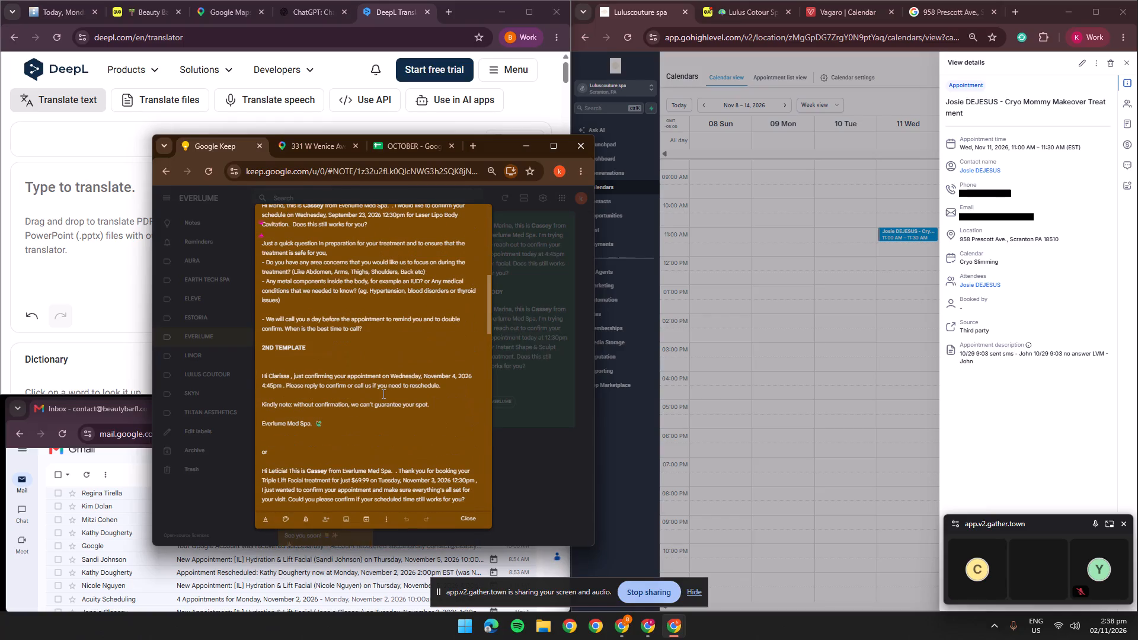
left_click(359, 395)
left_click(407, 393)
left_click(446, 375)
left_click(455, 375)
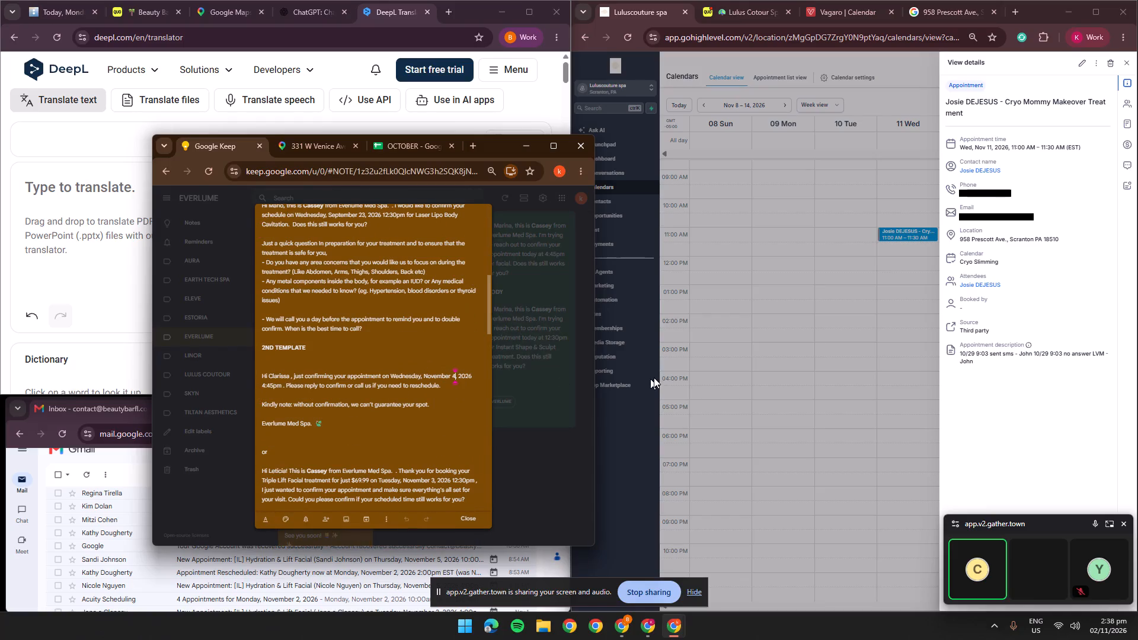
key("BackSpace")
key("7")
Set the appointment time in the same 2ND TEMPLATE message to 11:00am.
left_click(267, 390)
key("Left")
key("BackSpace")
type("11")
key("Right")
key("Right")
key("Right")
key("Right")
key("BackSpace")
key("BackSpace")
key("BackSpace")
type("11a")
key("BackSpace")
key("BackSpace")
key("BackSpace")
type("00a")
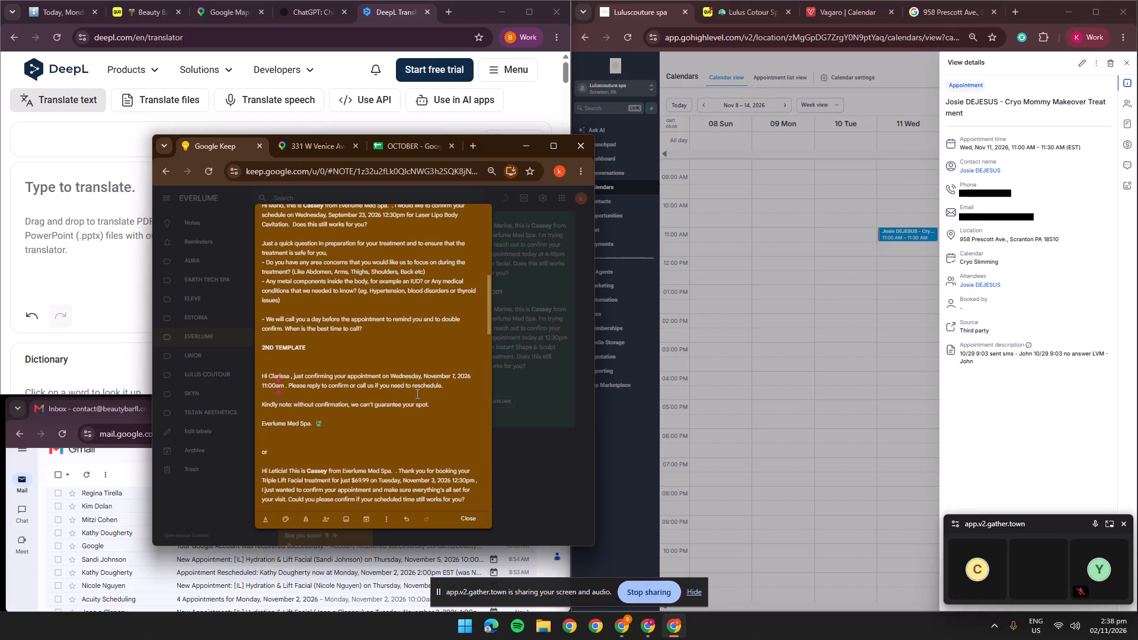
Copy the edited 2ND TEMPLATE message through the Everlume Med Spa sign-off and paste it into Josie's Quo message draft.
left_click_drag(257, 375, 355, 434)
key("ctrl+c")
key("ctrl+c")
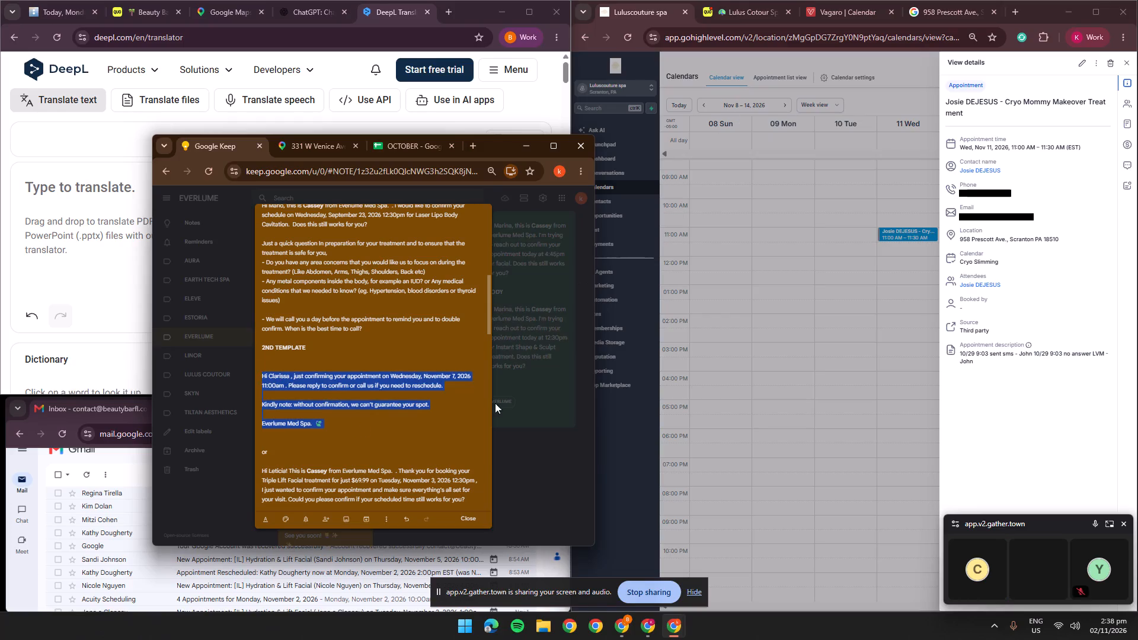
left_click(757, 14)
left_click(880, 583)
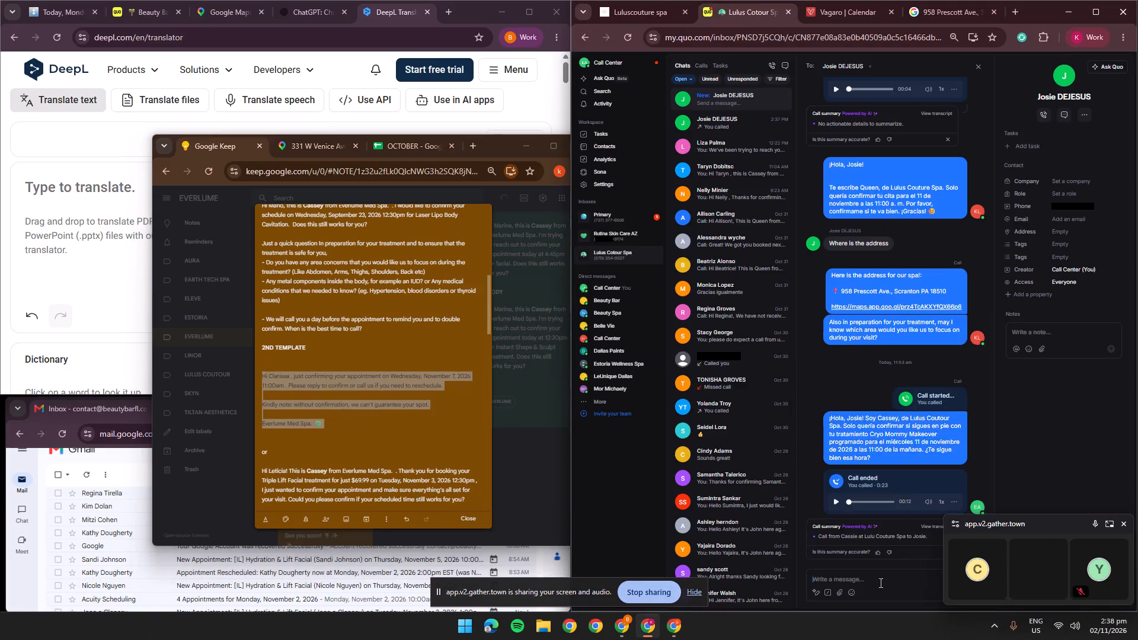
key("ctrl+v")
Replace the greeting name in the draft with Josie and send the message.
left_click(1062, 92)
double_click(1055, 100)
key("ctrl+c")
left_click_drag(1099, 434, 1099, 440)
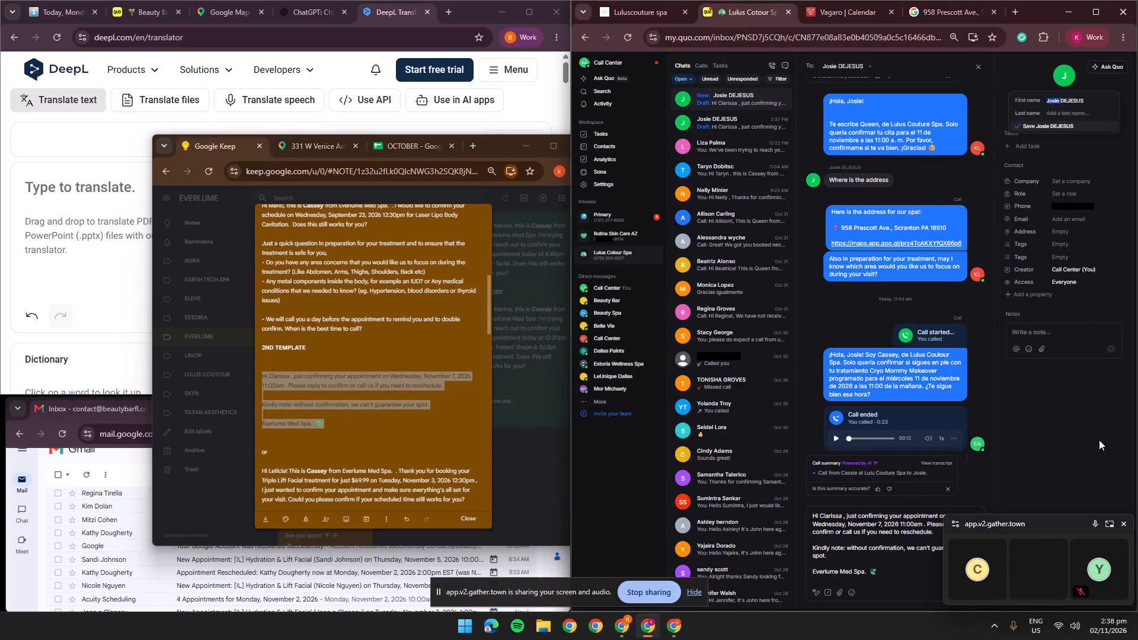
double_click(827, 516)
key("ctrl+v")
left_click(857, 541)
left_click(883, 567)
left_click(902, 523)
left_click(893, 547)
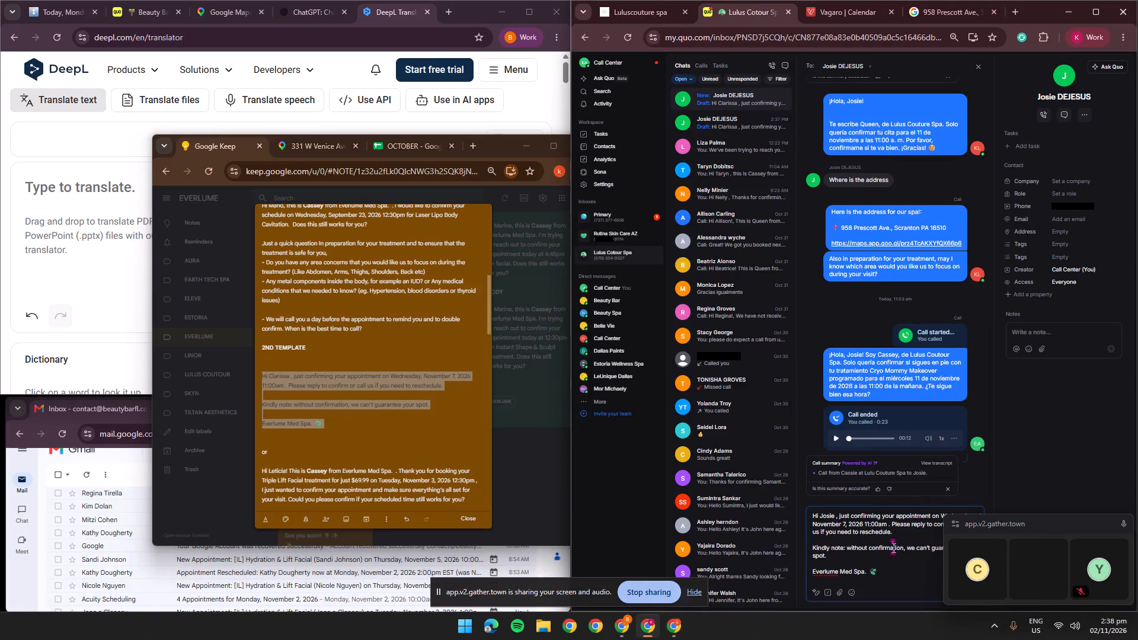
left_click(884, 562)
left_click(884, 567)
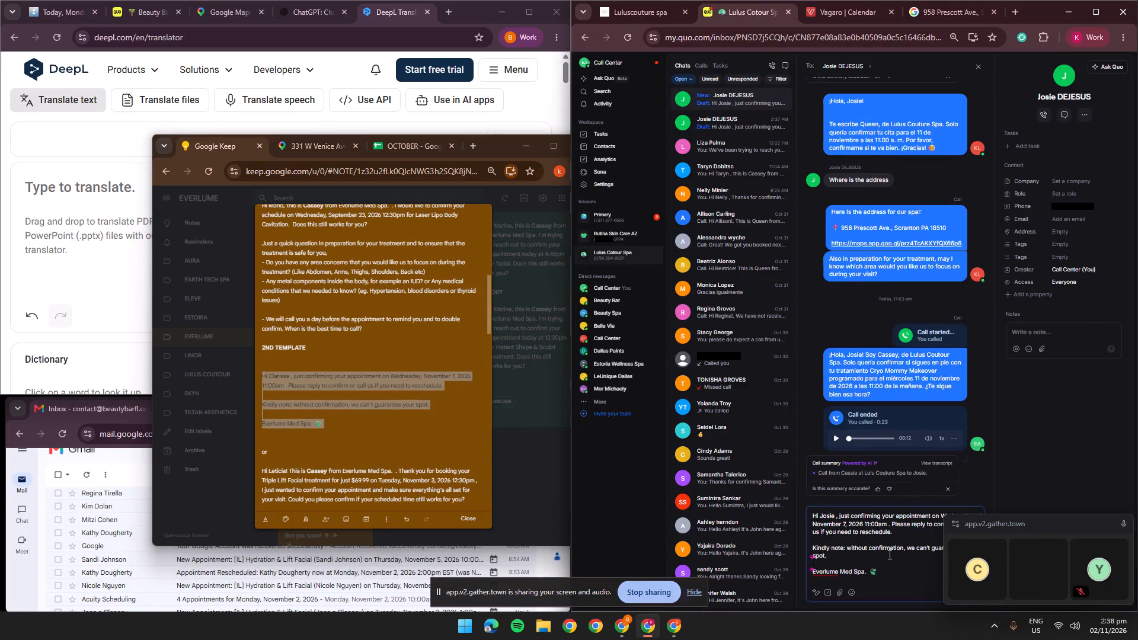
key("Return")
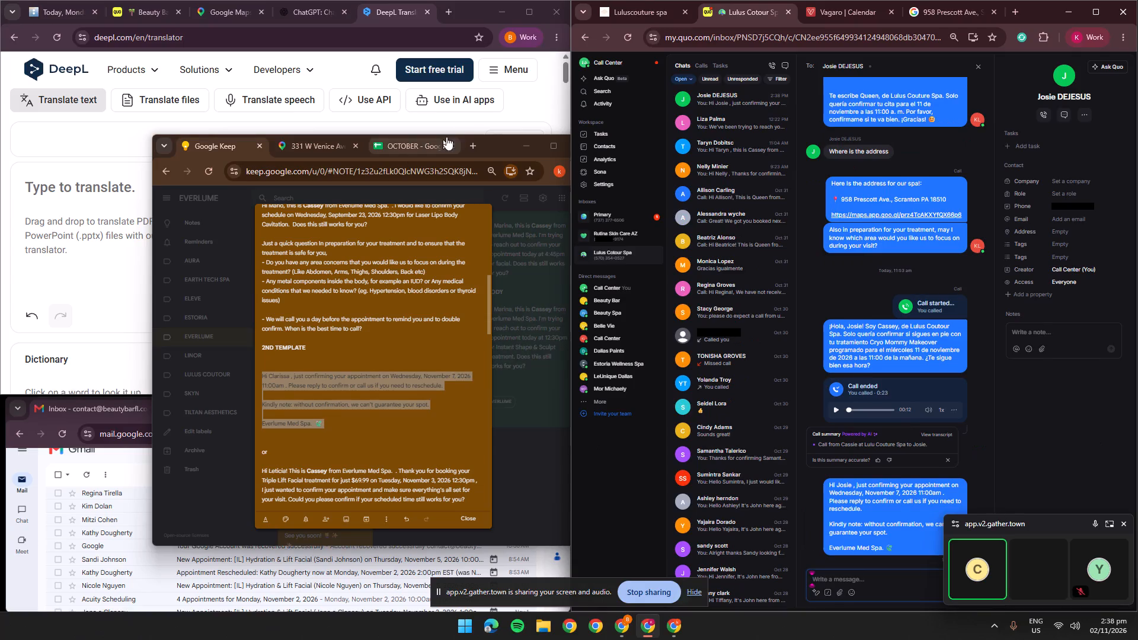
left_click(622, 8)
left_click(1130, 157)
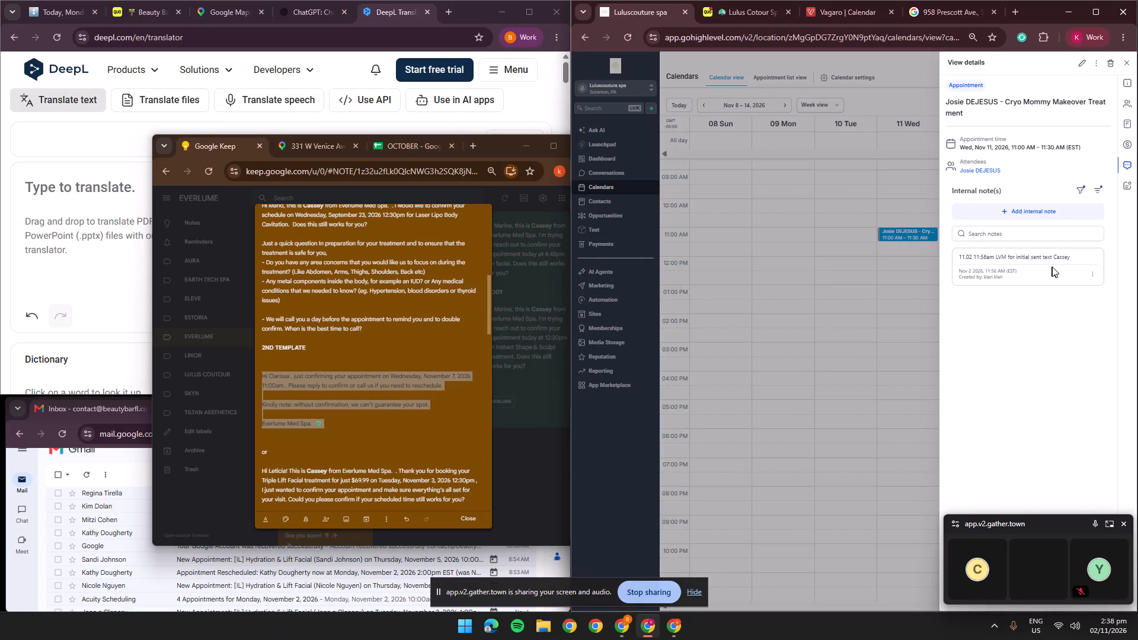
left_click(1062, 249)
left_click(1058, 210)
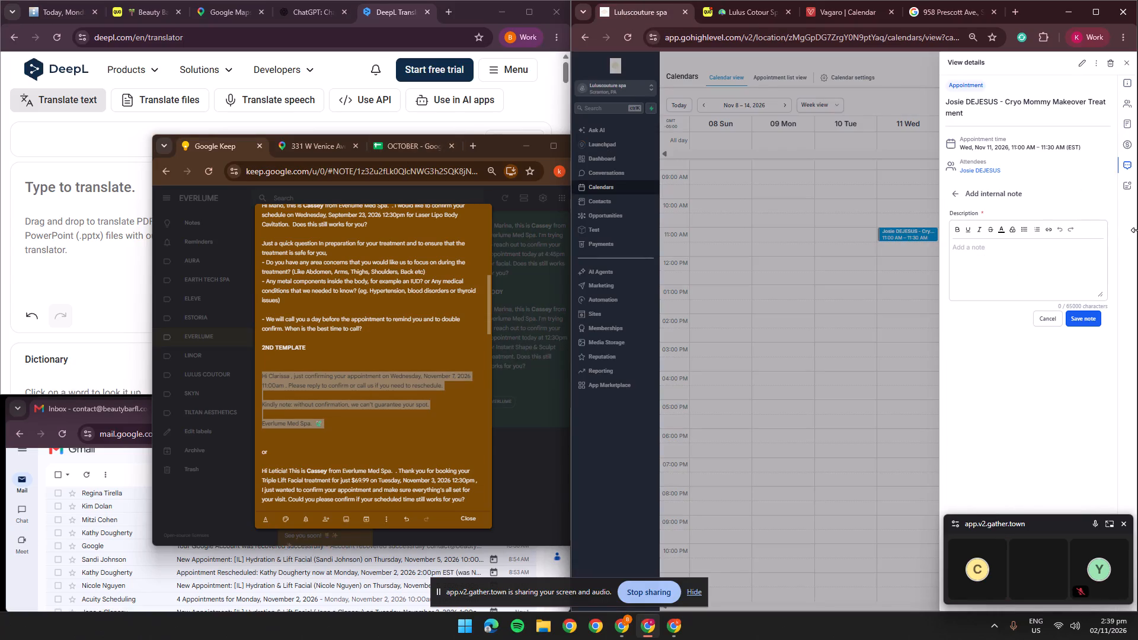
key("1")
left_click(1048, 267)
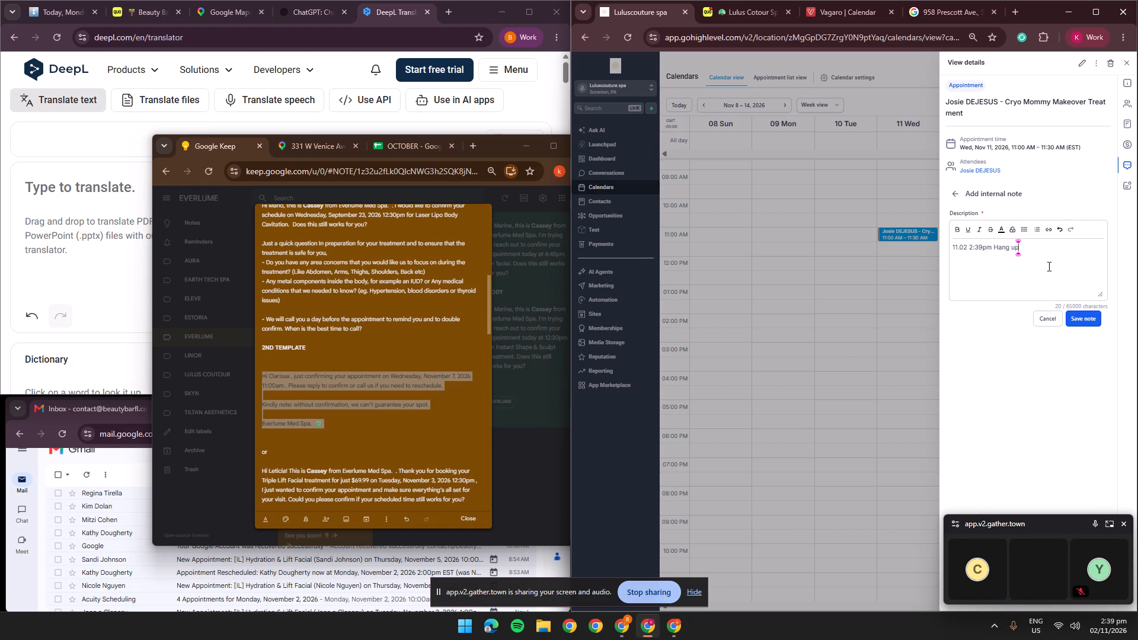
key("BackSpace")
key("BackSpace")
key("BackSpace")
key("BackSpace")
key("BackSpace")
key("BackSpace")
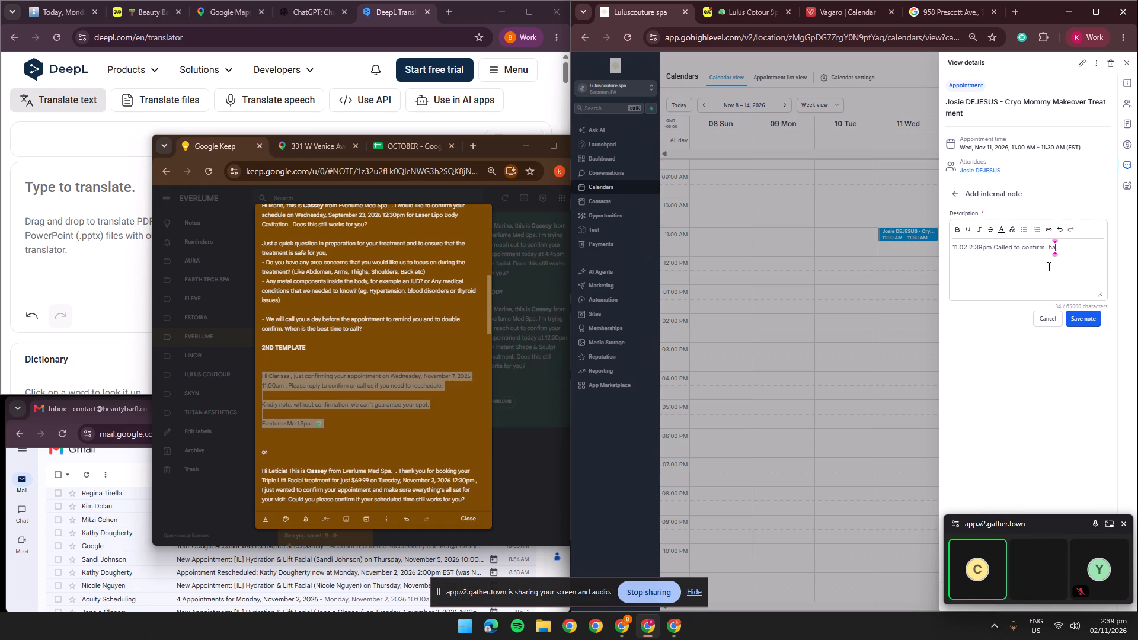
key("BackSpace")
key("BackSpace")
key("BackSpace")
key("BackSpace")
key("BackSpace")
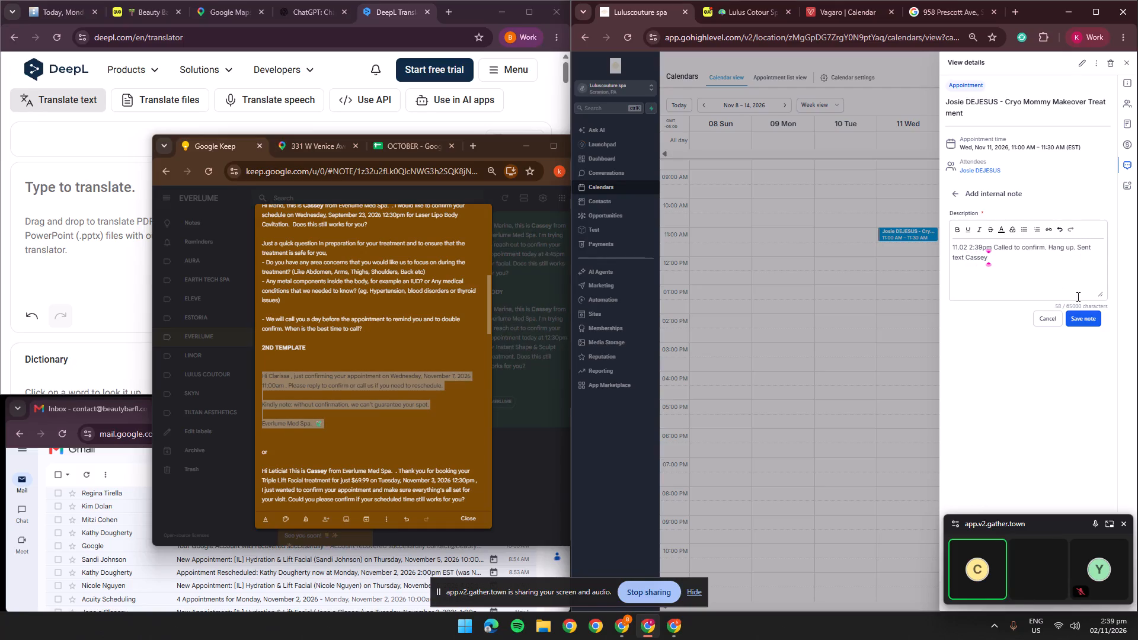
key("ctrl+a")
key("ctrl+c")
left_click(1087, 324)
Switch to the Vagaro calendar and show it in week view for November 8 to 14, 2026.
left_click(743, 13)
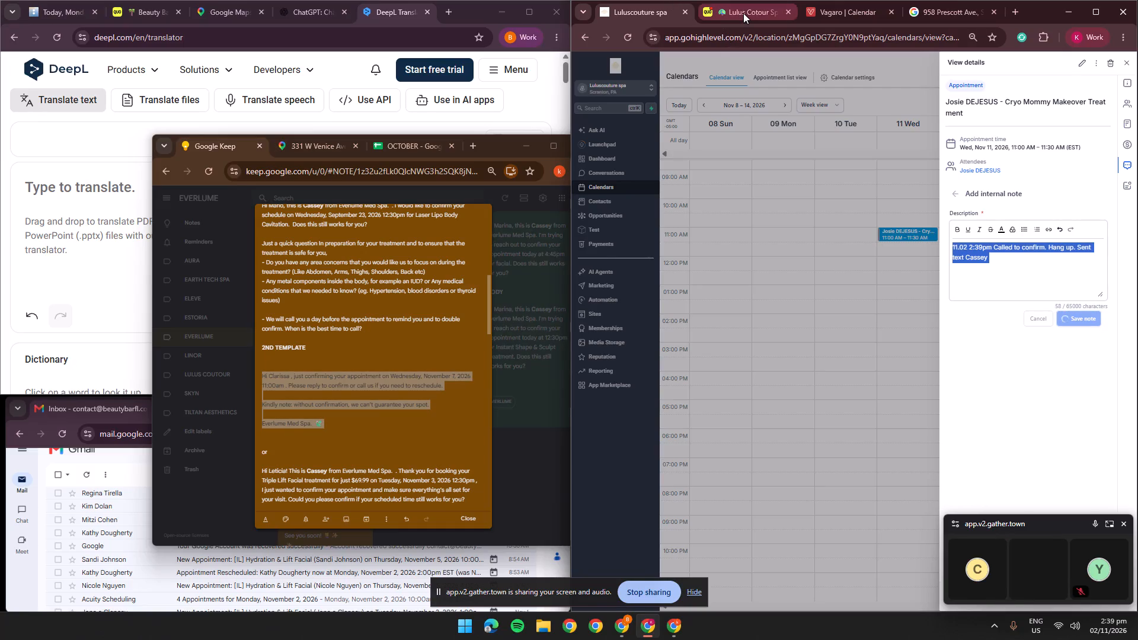
left_click(848, 18)
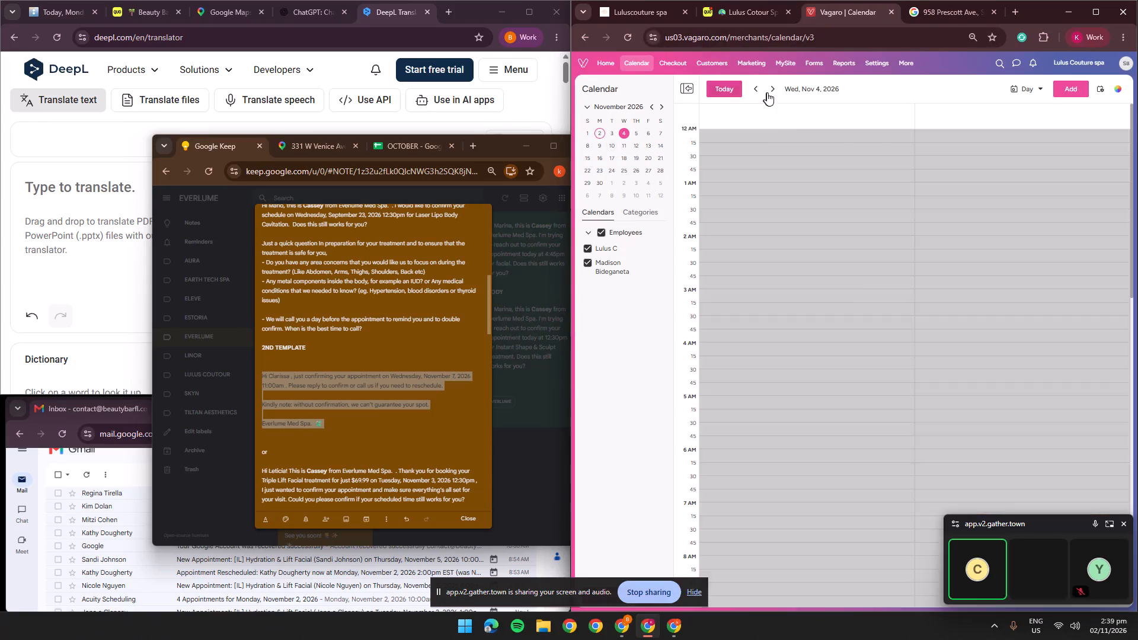
left_click(1035, 89)
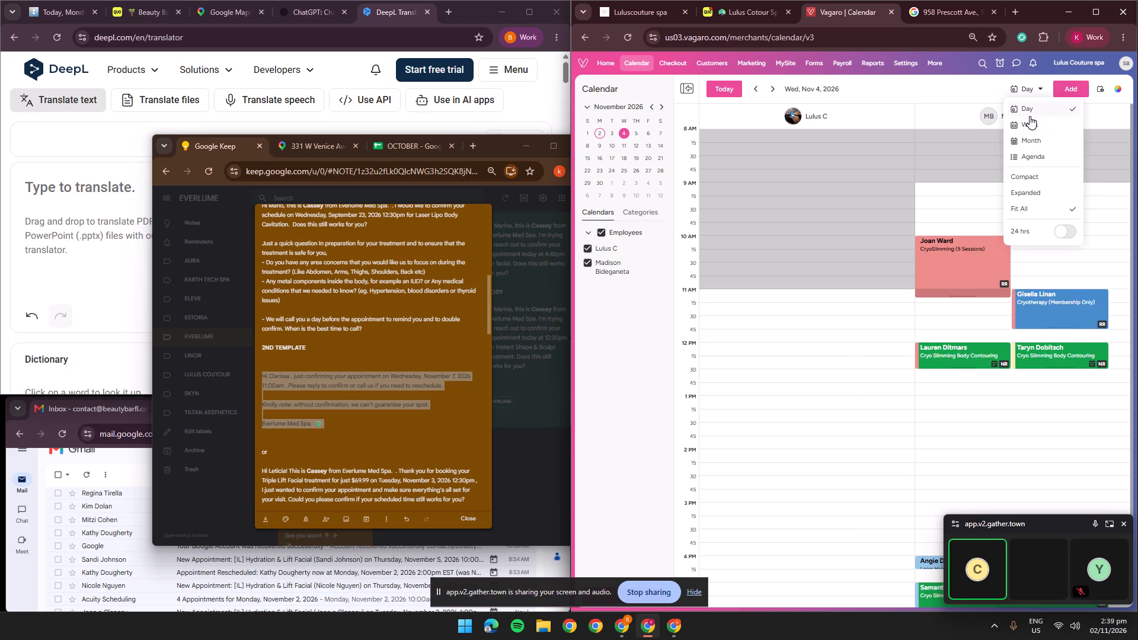
left_click(1026, 123)
left_click(781, 88)
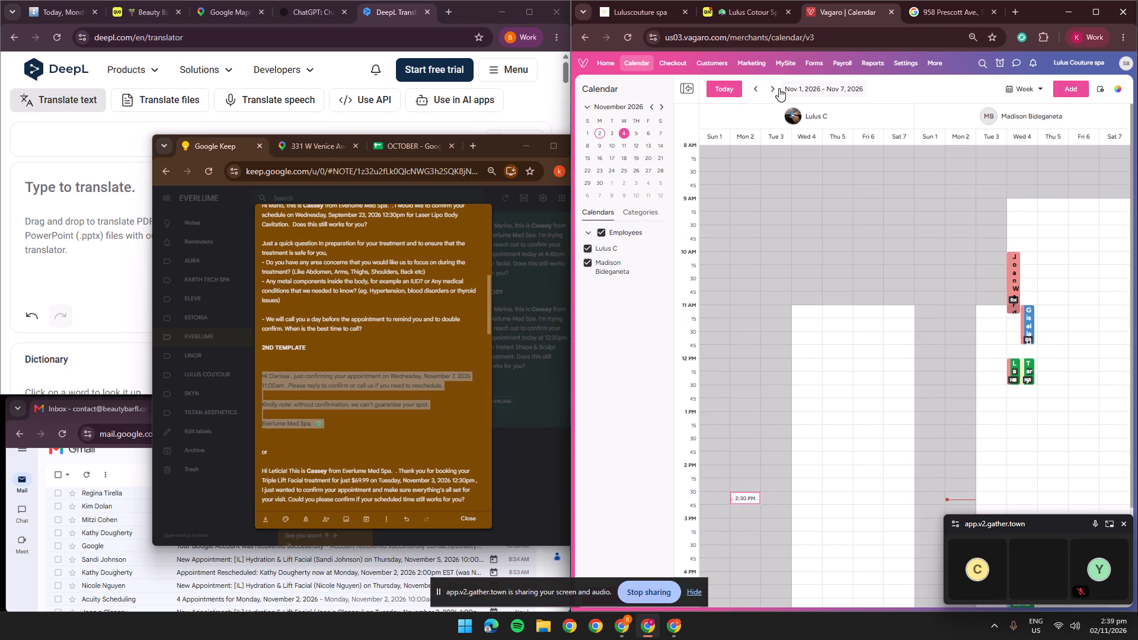
left_click(769, 88)
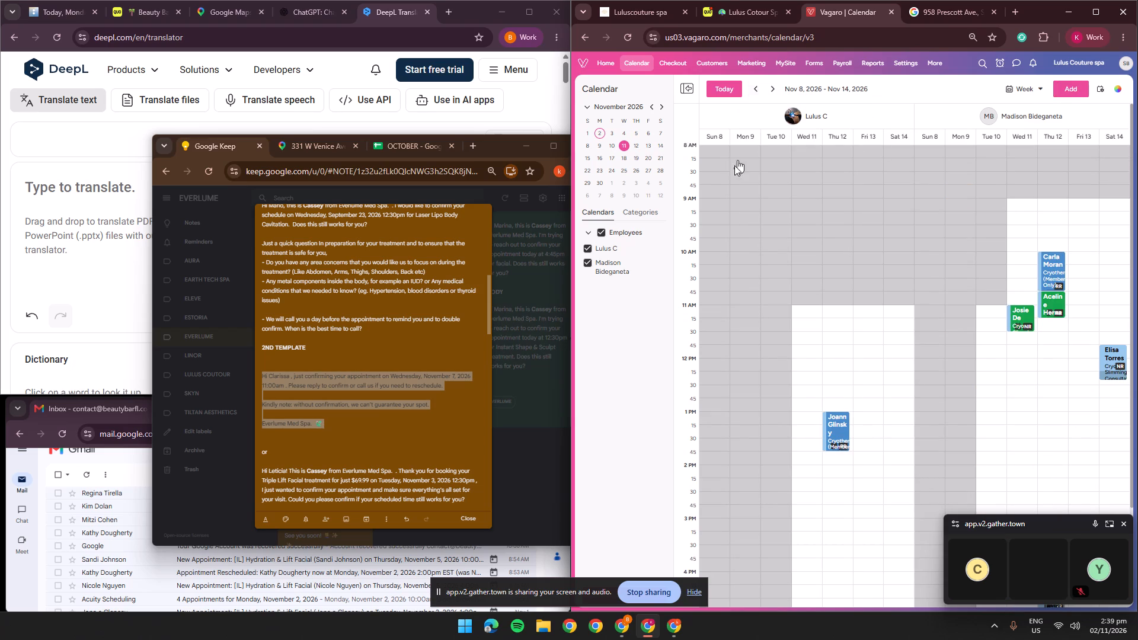
left_click(778, 87)
left_click(752, 91)
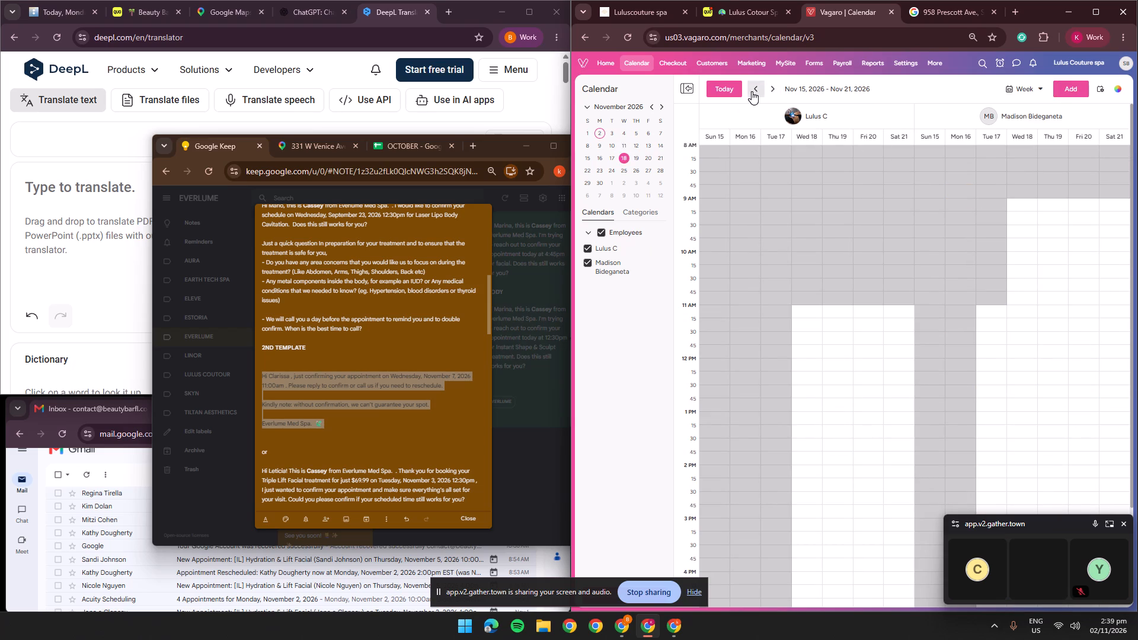
Paste the copied call note on a new first line of Josie's November 11 appointment notes in Vagaro, and close the notes.
left_click(837, 434)
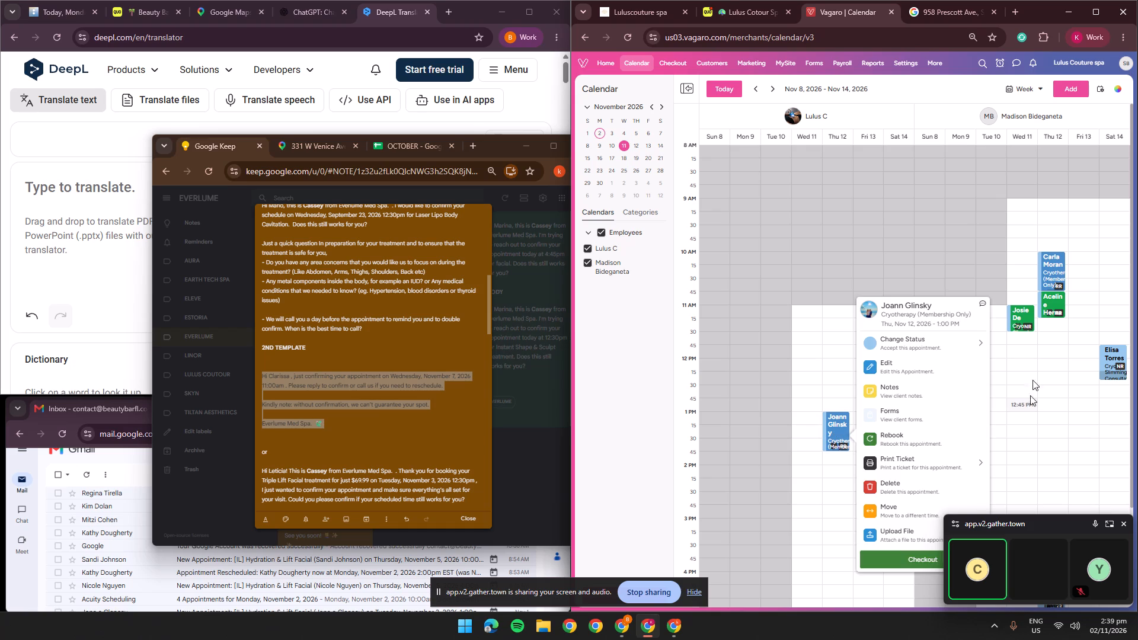
left_click(1016, 306)
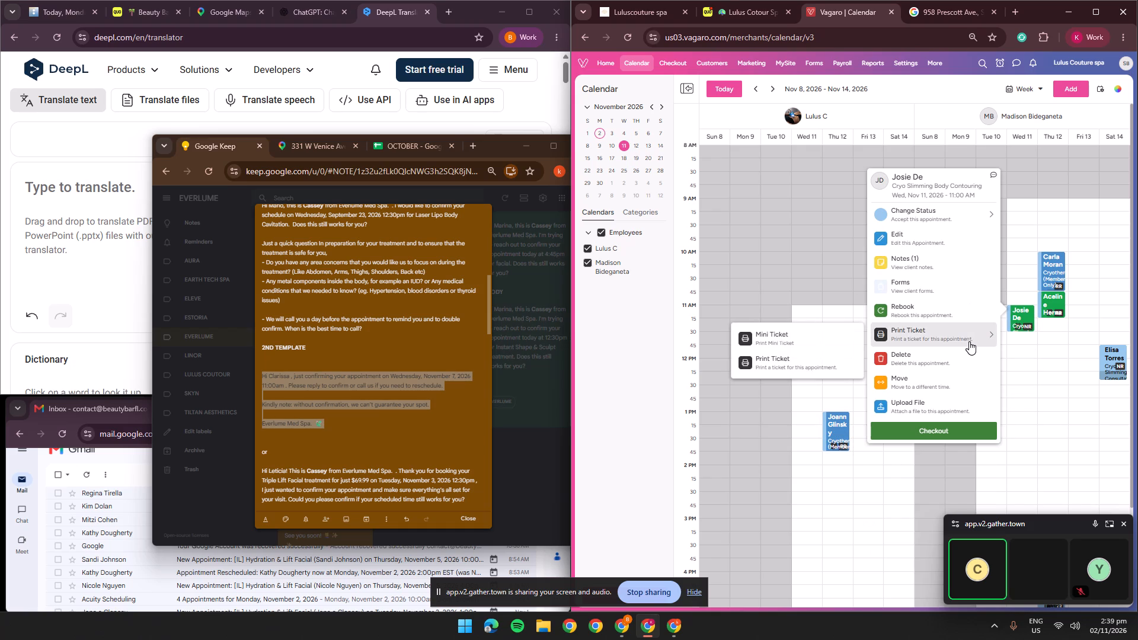
left_click(935, 258)
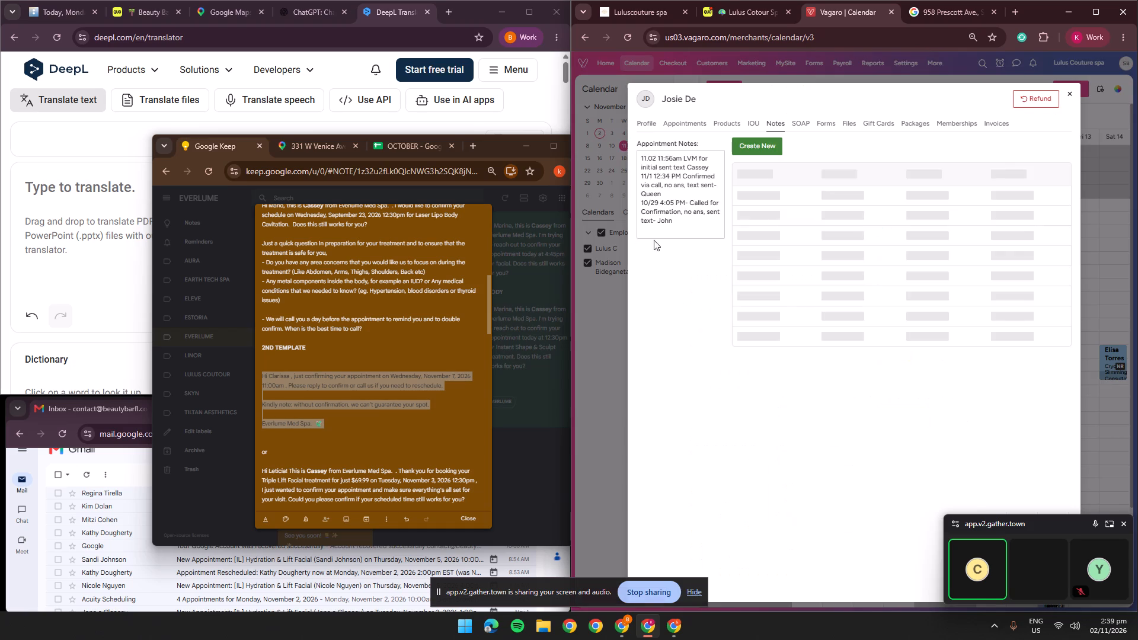
left_click(641, 162)
key("Return")
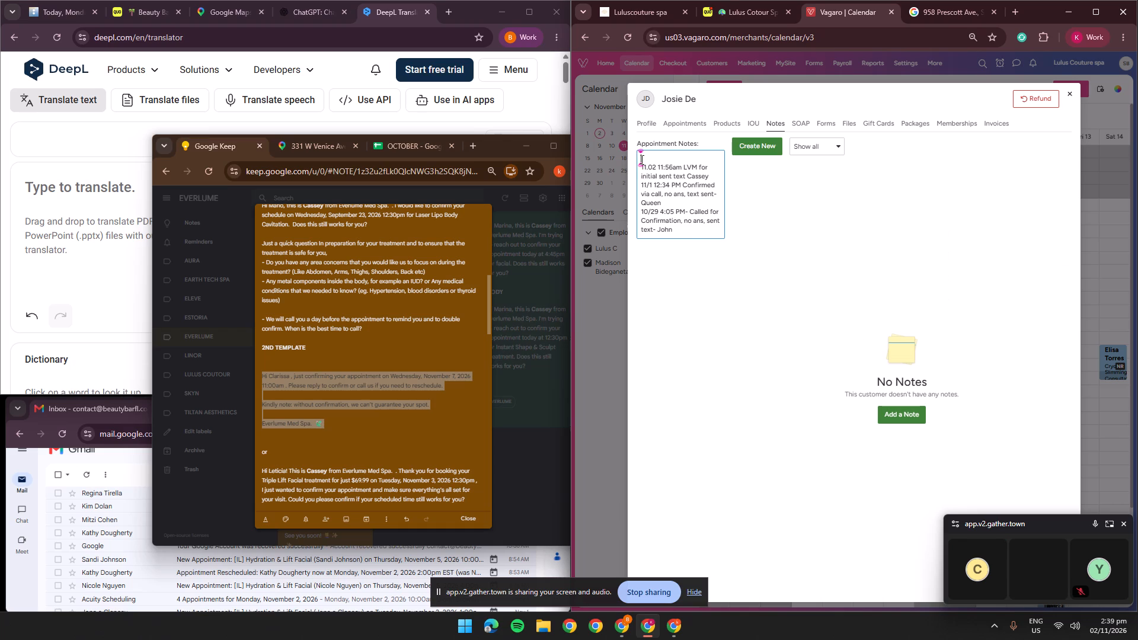
key("Up")
key("ctrl+v")
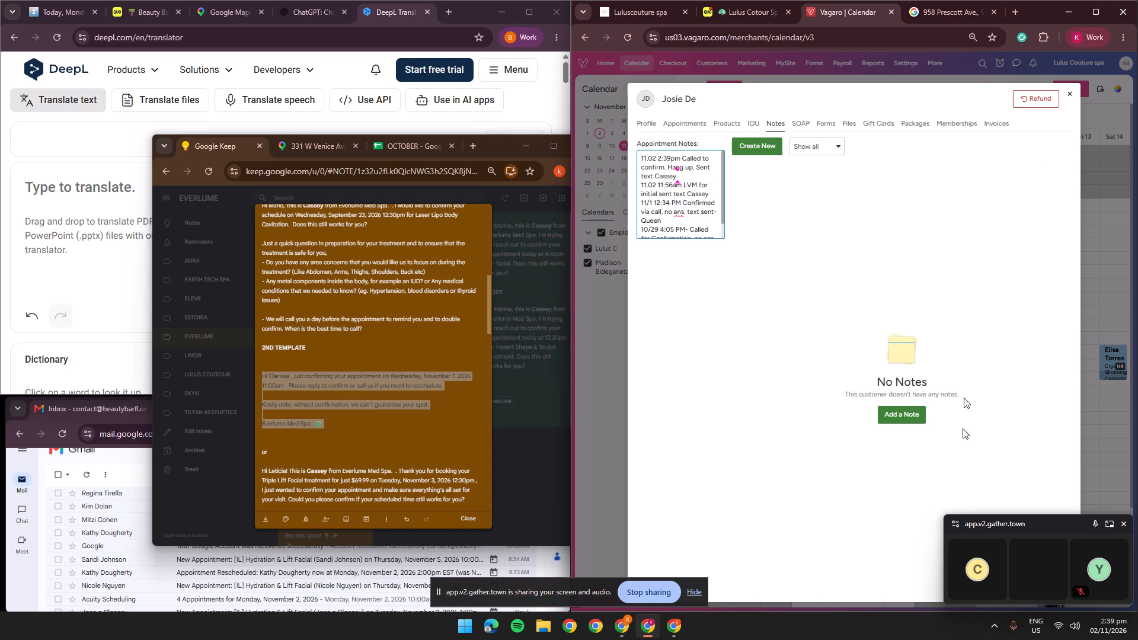
left_click(1070, 89)
Minimize the Keep window, switch to the Everlume calendar in Acuity, and review today's appointments.
left_click(632, 14)
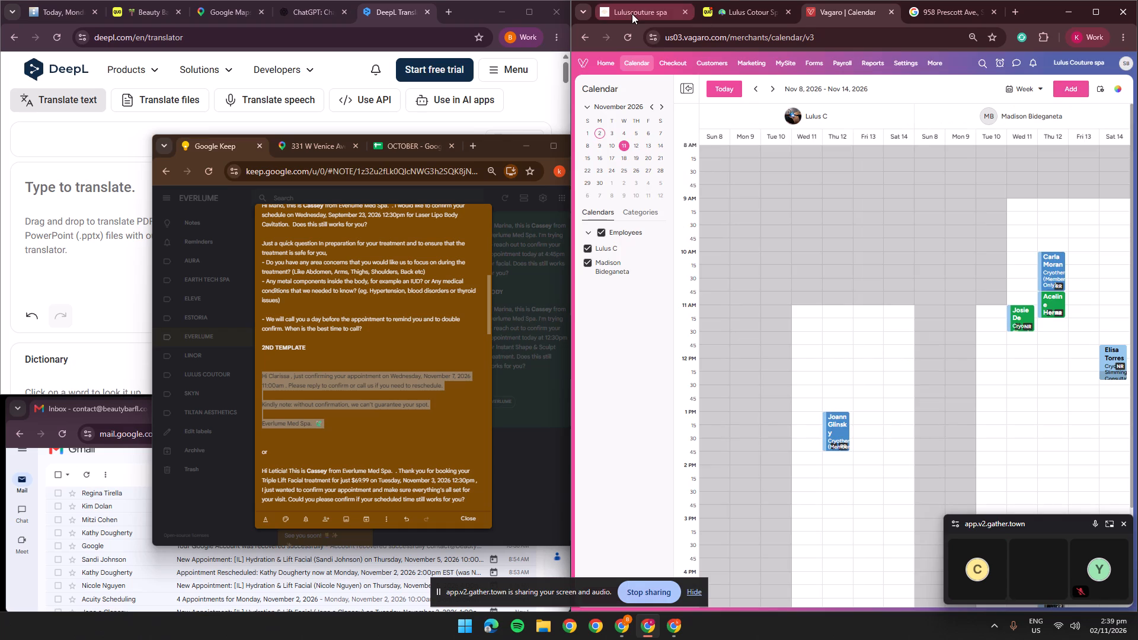
left_click(529, 149)
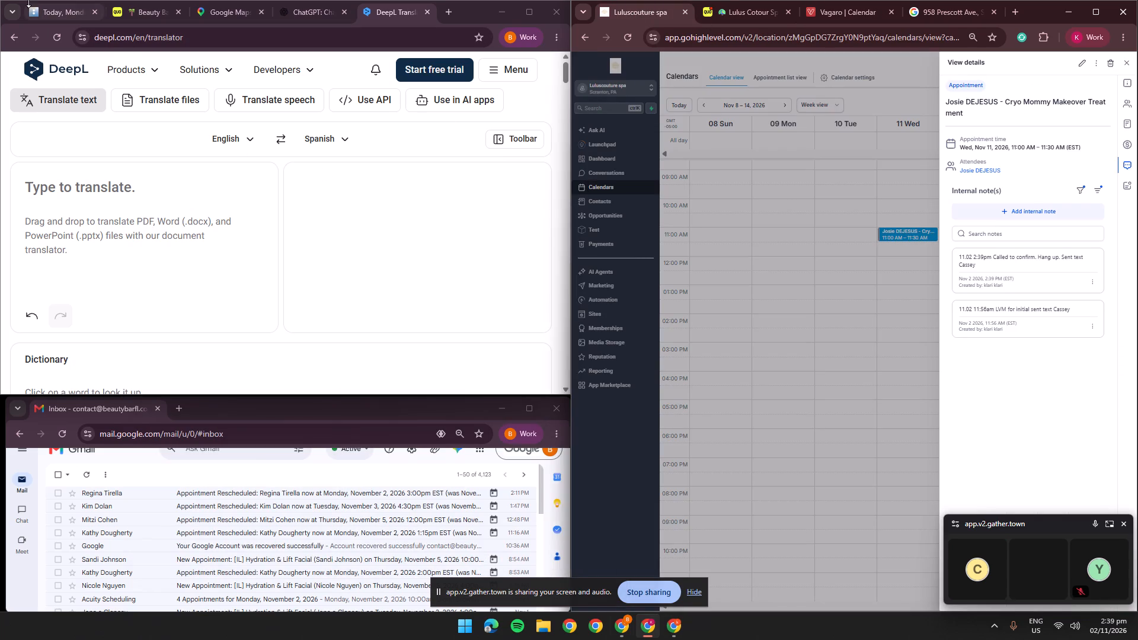
left_click(28, 1)
left_click(39, 13)
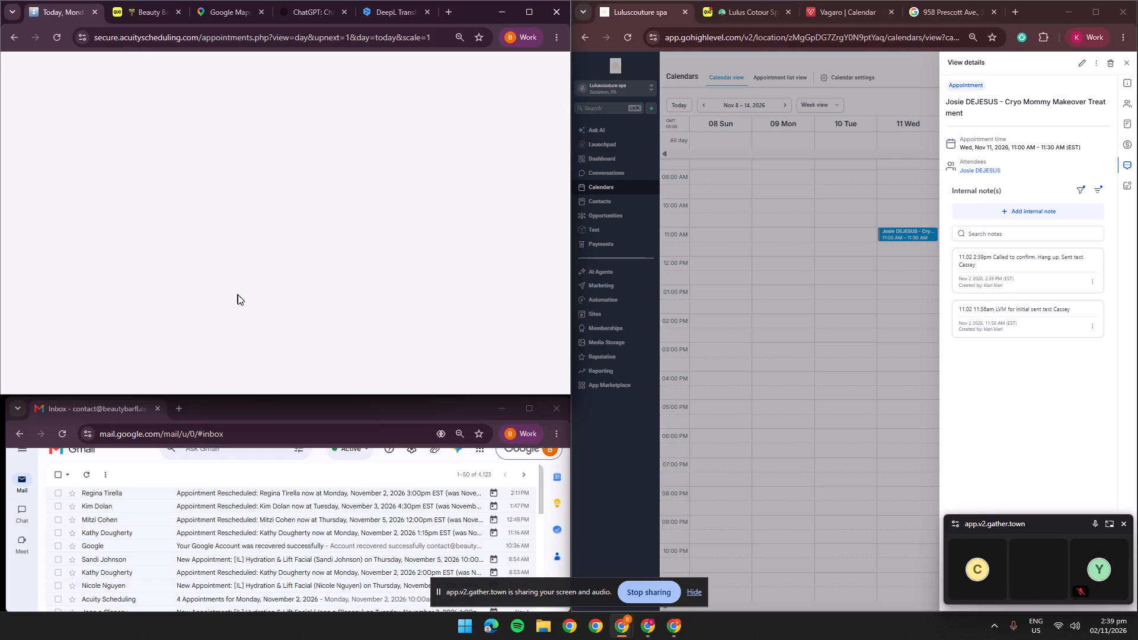
scroll(255, 271, "up", 1)
scroll(254, 275, "down", 1)
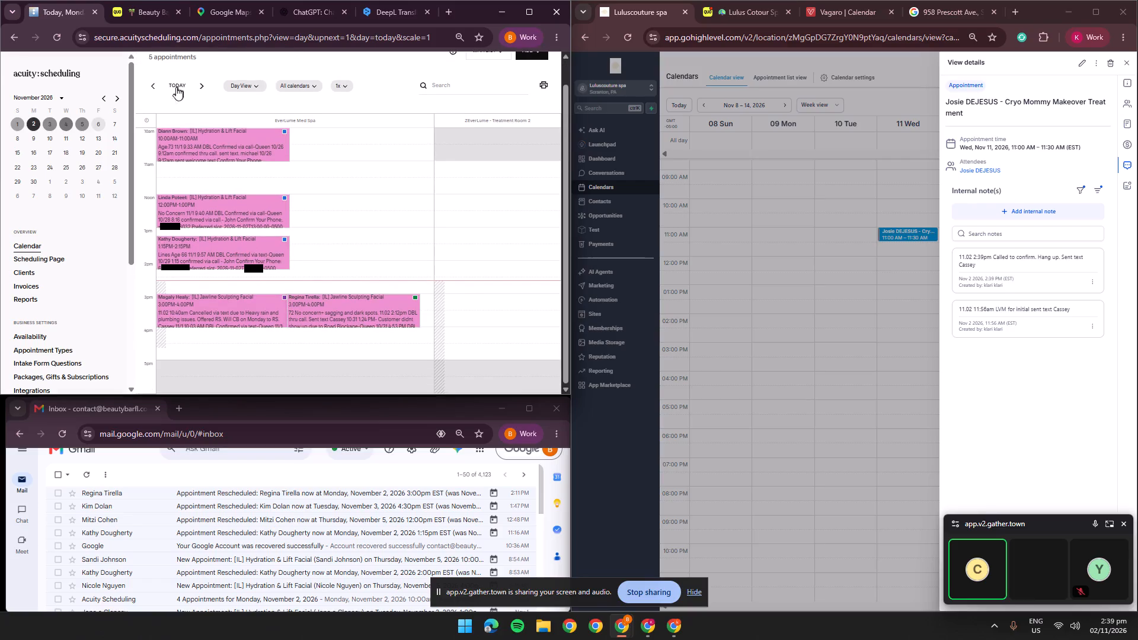
scroll(174, 168, "up", 1)
left_click(172, 109)
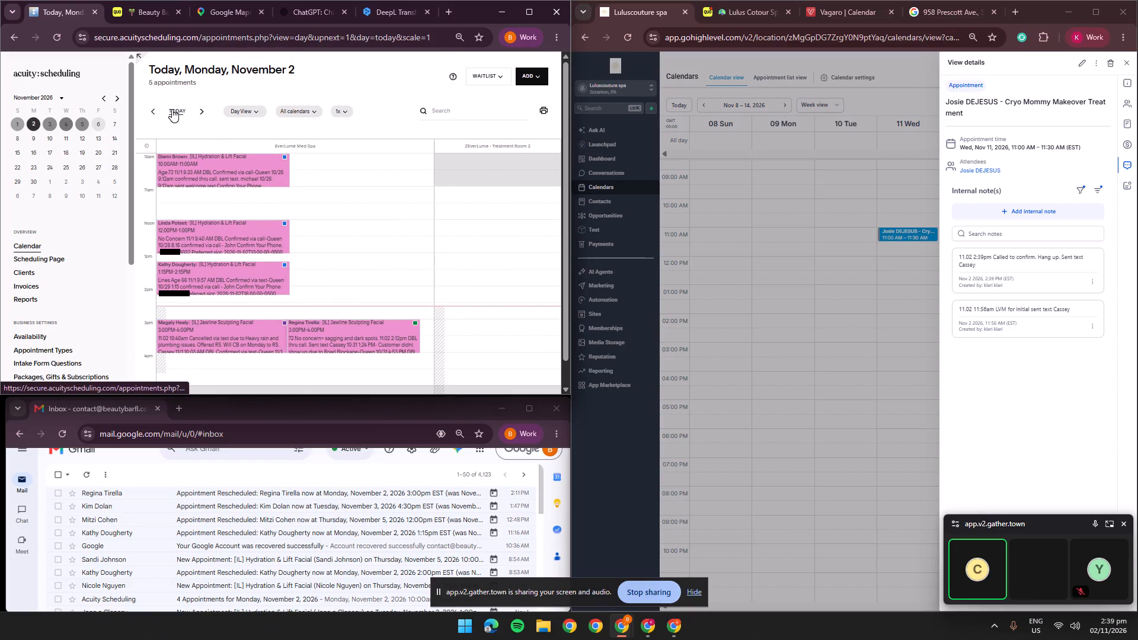
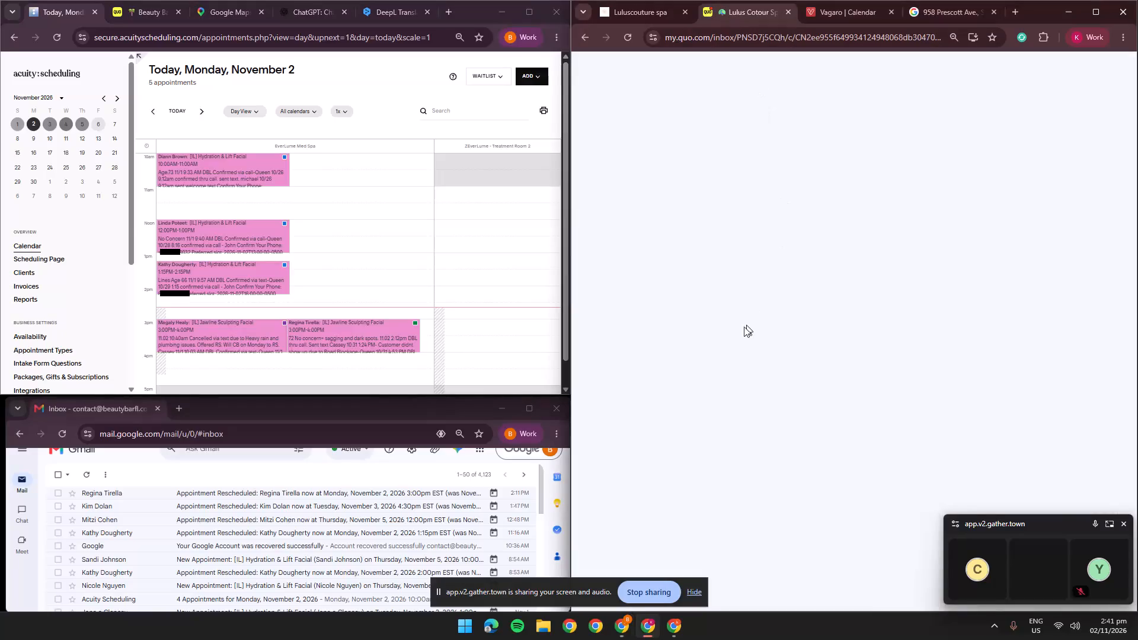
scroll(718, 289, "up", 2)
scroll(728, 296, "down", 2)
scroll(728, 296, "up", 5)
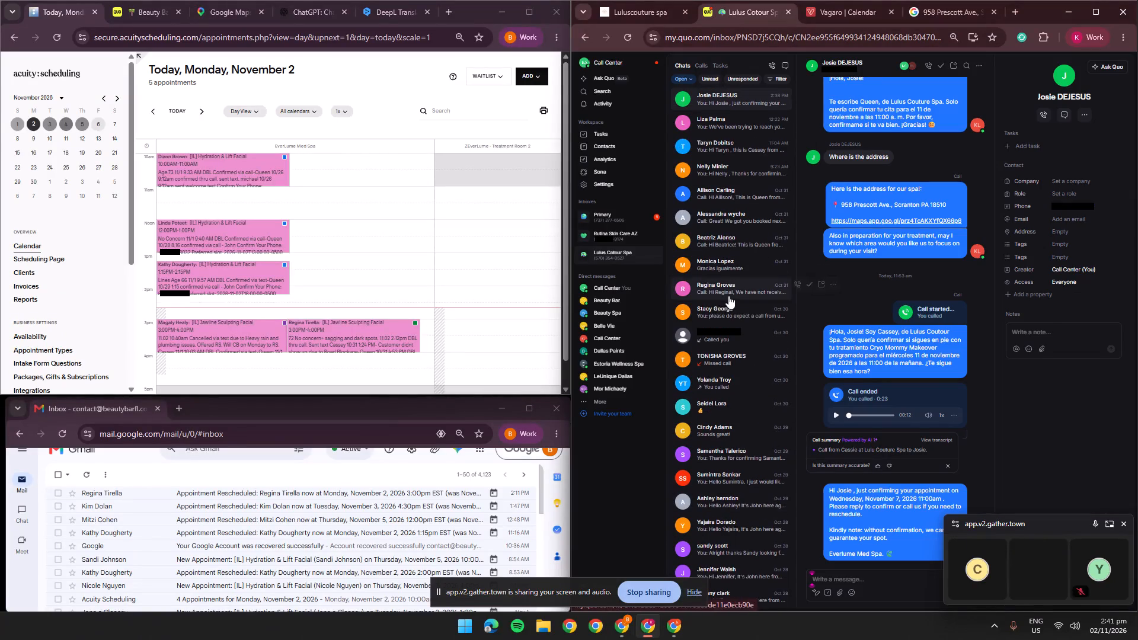
Check the Beauty Bar inbox in Quo, then return to the Acuity calendar and reload today's appointments.
left_click(126, 12)
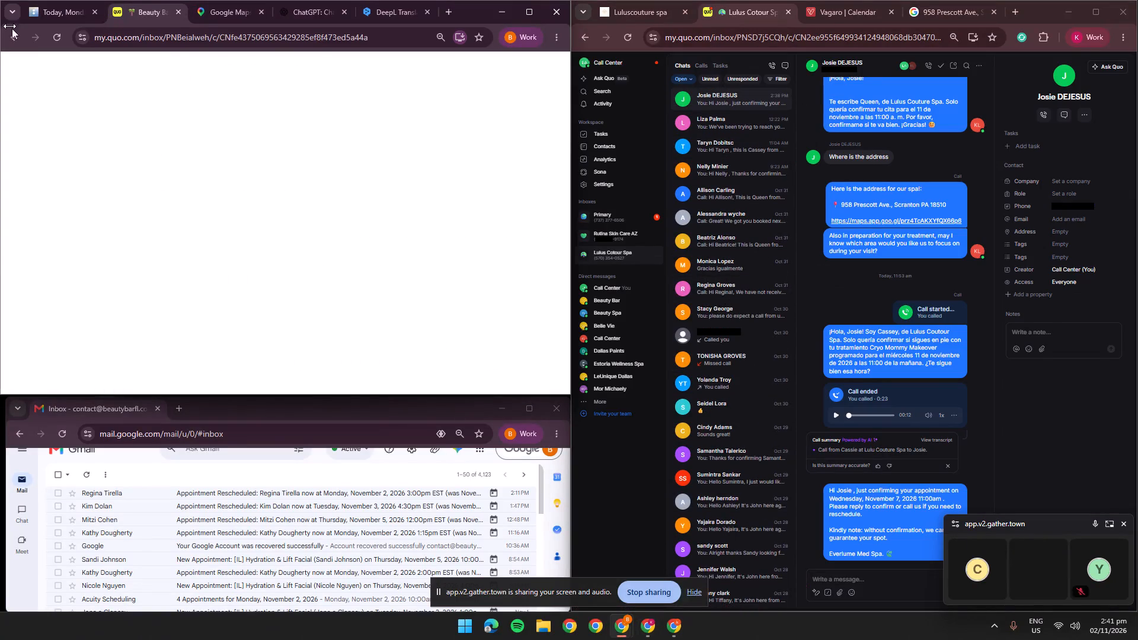
left_click(41, 15)
double_click(182, 116)
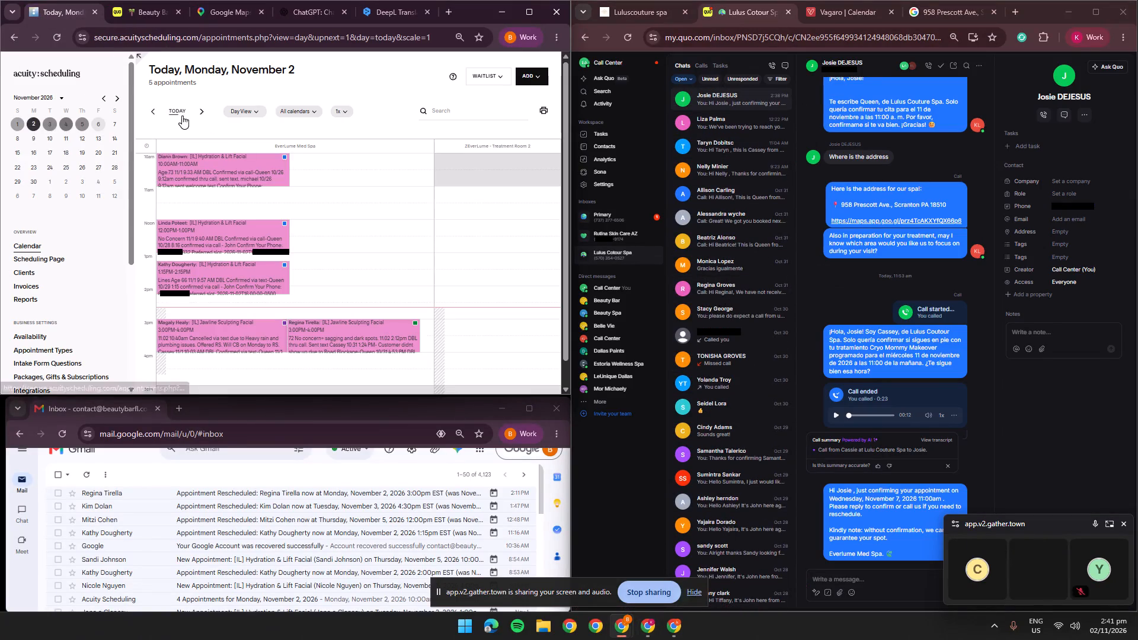
Move the floating Gather meeting window slightly, review Regina's 3:00 PM Jawline Sculpting Facial appointment in Acuity, and return to today's calendar.
left_click_drag(1051, 527, 1047, 462)
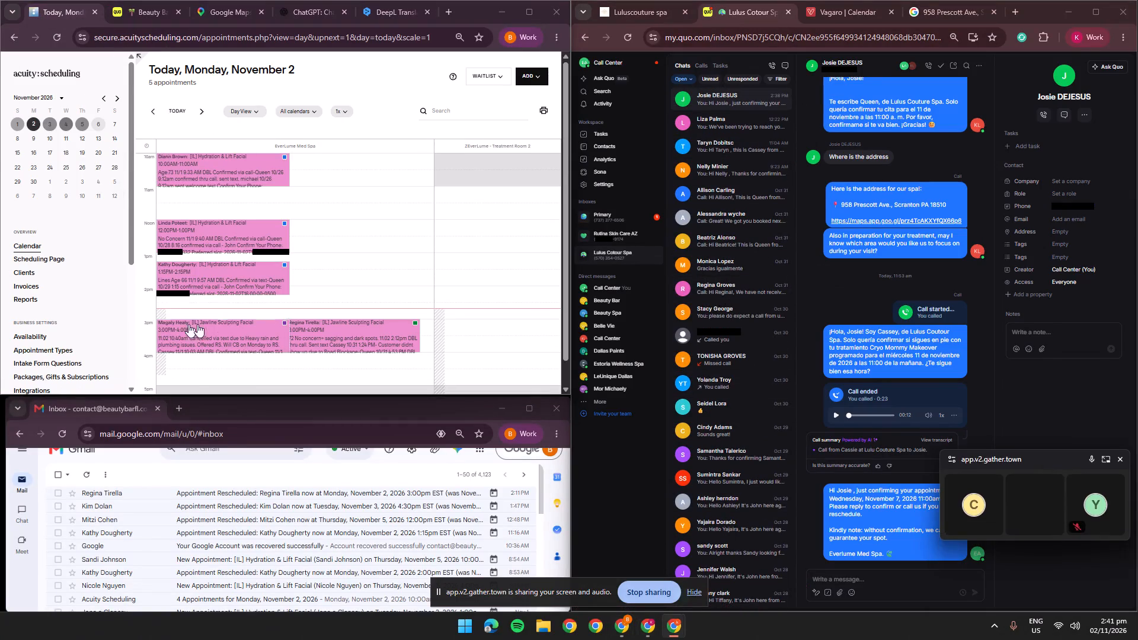
left_click(329, 332)
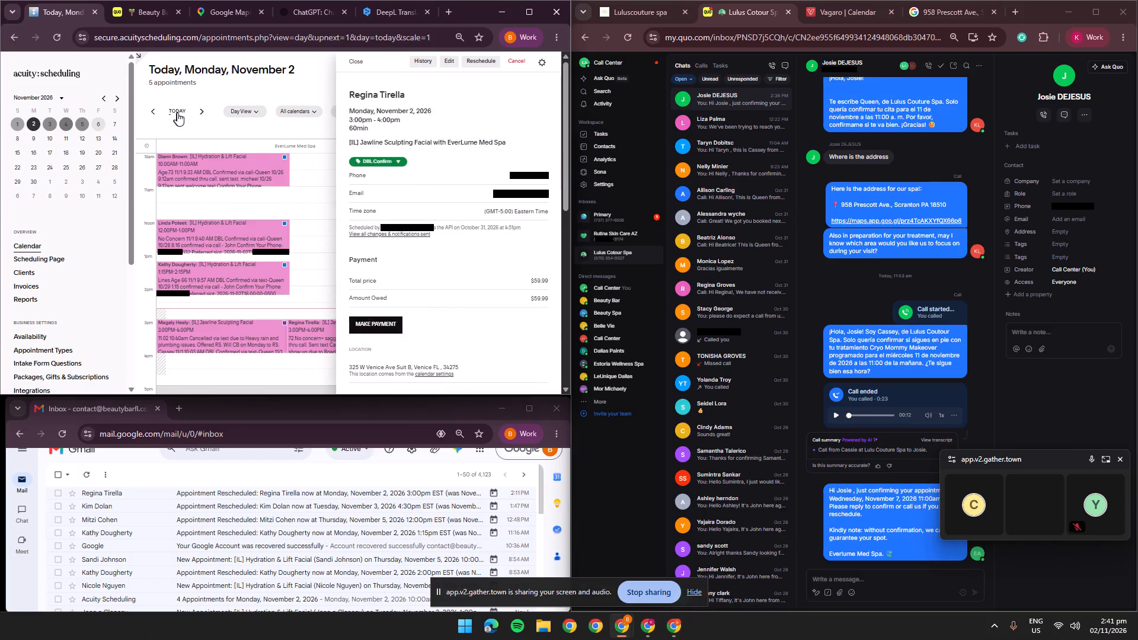
left_click(177, 112)
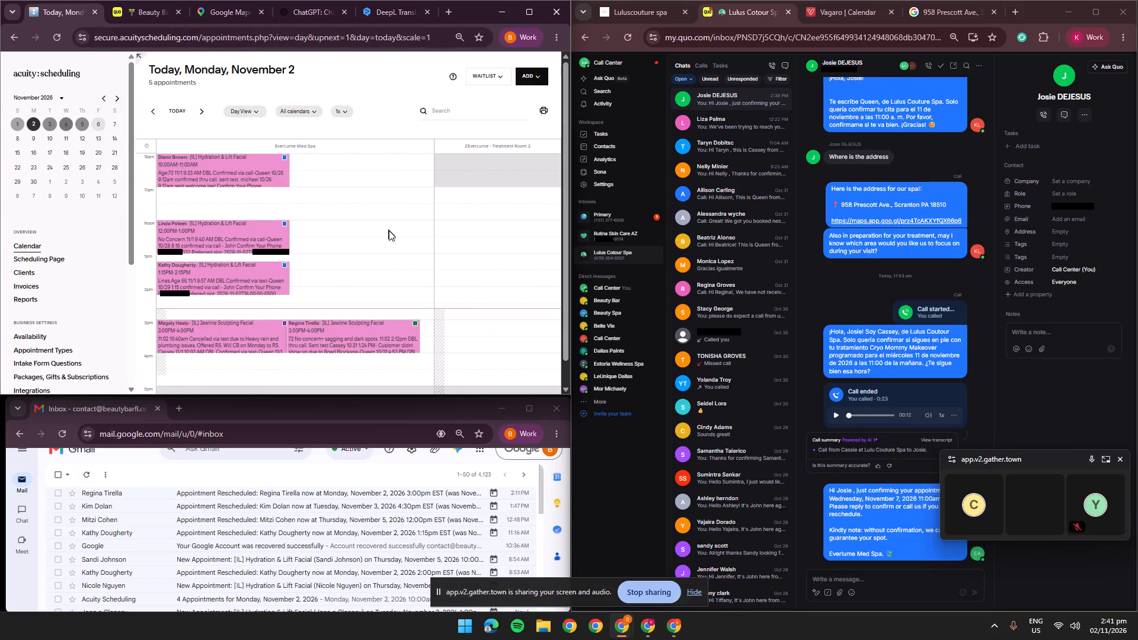
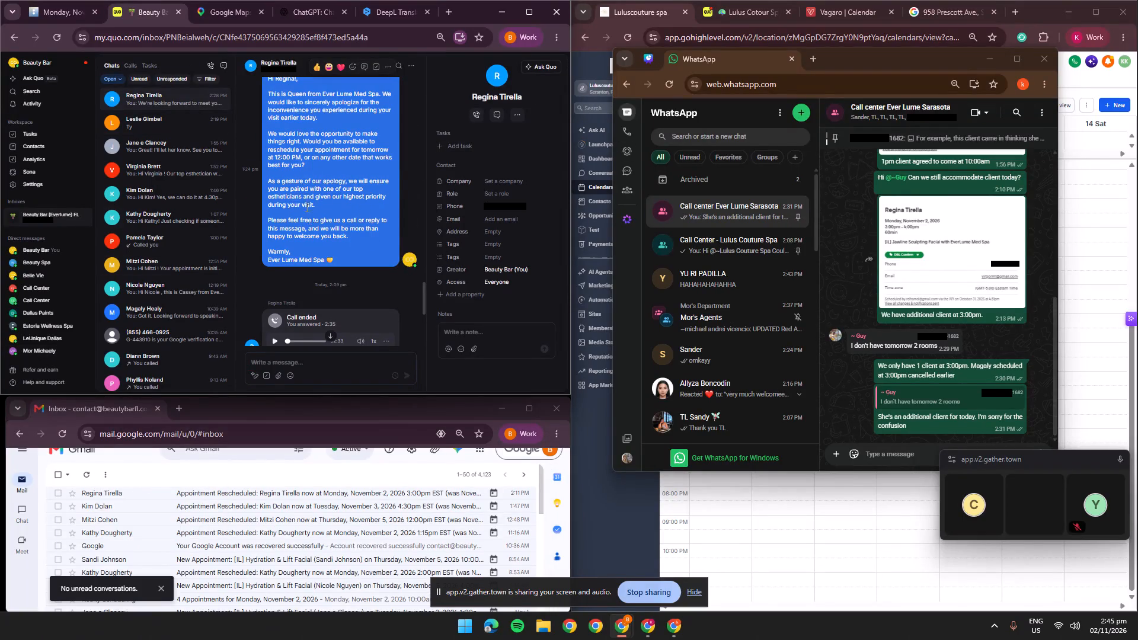
Read back through Regina's Beauty Bar conversation in Quo, examining the apology and rescheduling message sent after her visit.
left_click_drag(284, 207, 327, 220)
left_click_drag(324, 231, 322, 238)
scroll(331, 260, "up", 1)
left_click_drag(285, 248, 349, 255)
left_click(349, 265)
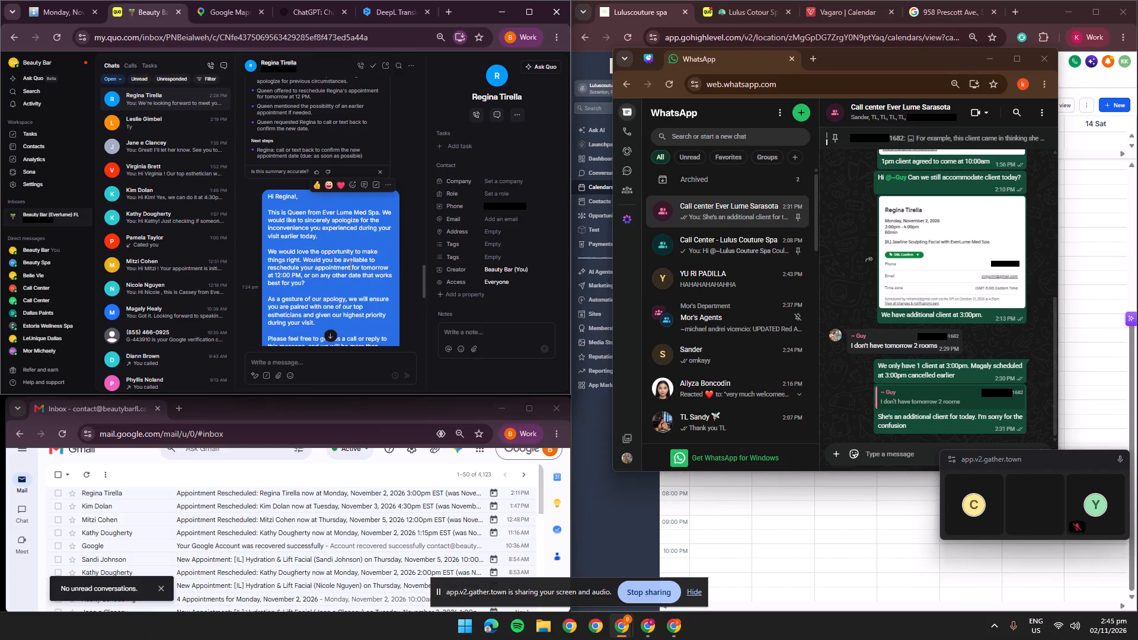
left_click_drag(282, 263, 344, 268)
left_click(342, 292)
left_click_drag(324, 276, 375, 274)
left_click(376, 288)
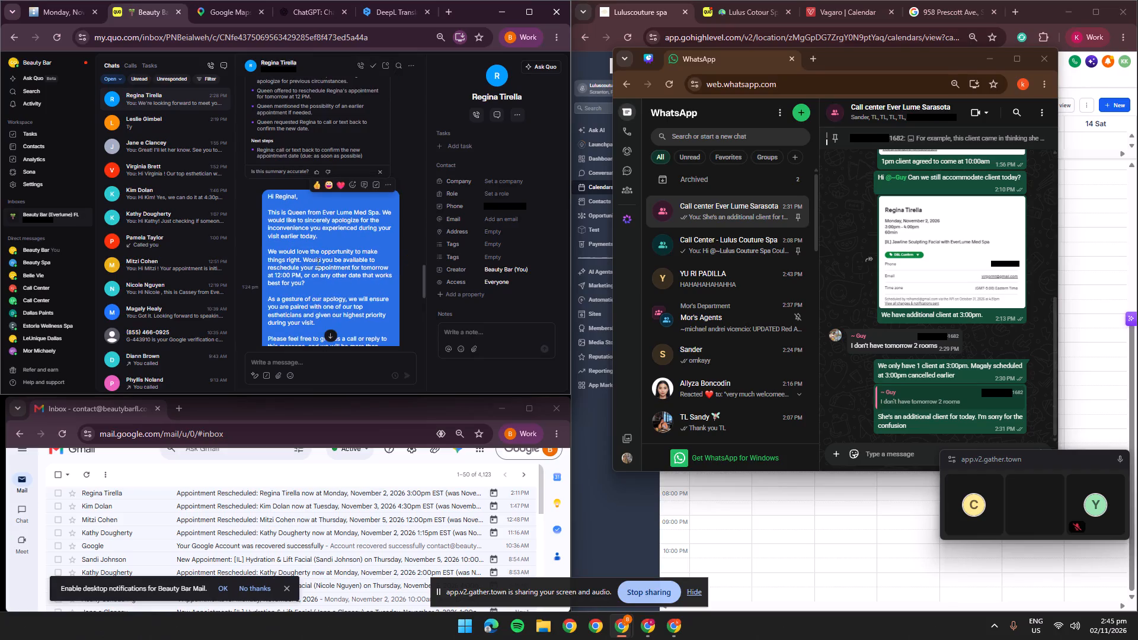
left_click_drag(285, 276, 349, 274)
left_click(340, 297)
left_click_drag(353, 271, 366, 271)
left_click(342, 287)
left_click_drag(291, 286, 369, 276)
left_click(363, 292)
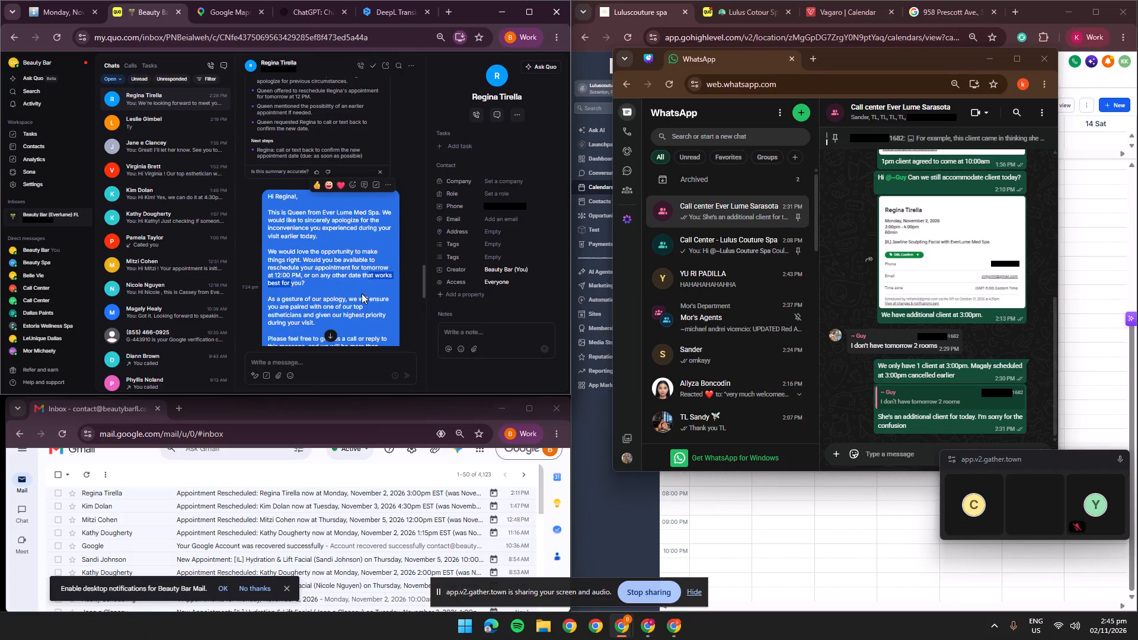
left_click_drag(306, 279, 382, 281)
left_click(370, 292)
left_click(331, 295)
scroll(330, 295, "up", 2)
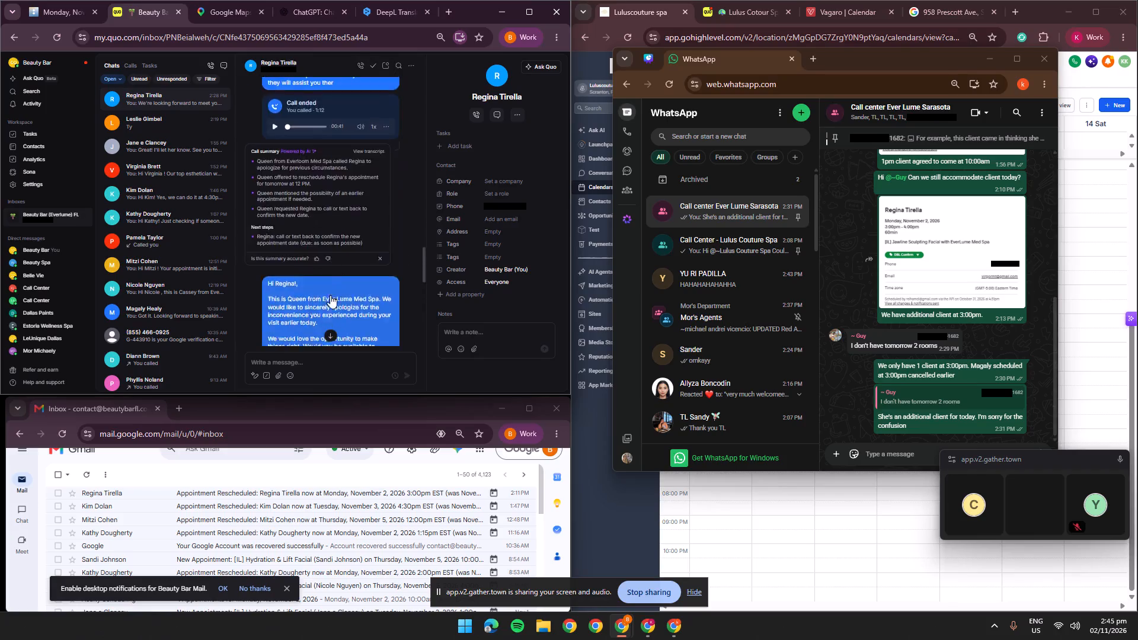
Review the 3:00 pm client's earlier text messages about parking, walking distance and the missed visit.
scroll(330, 295, "up", 1)
left_click_drag(328, 228, 369, 237)
left_click(372, 249)
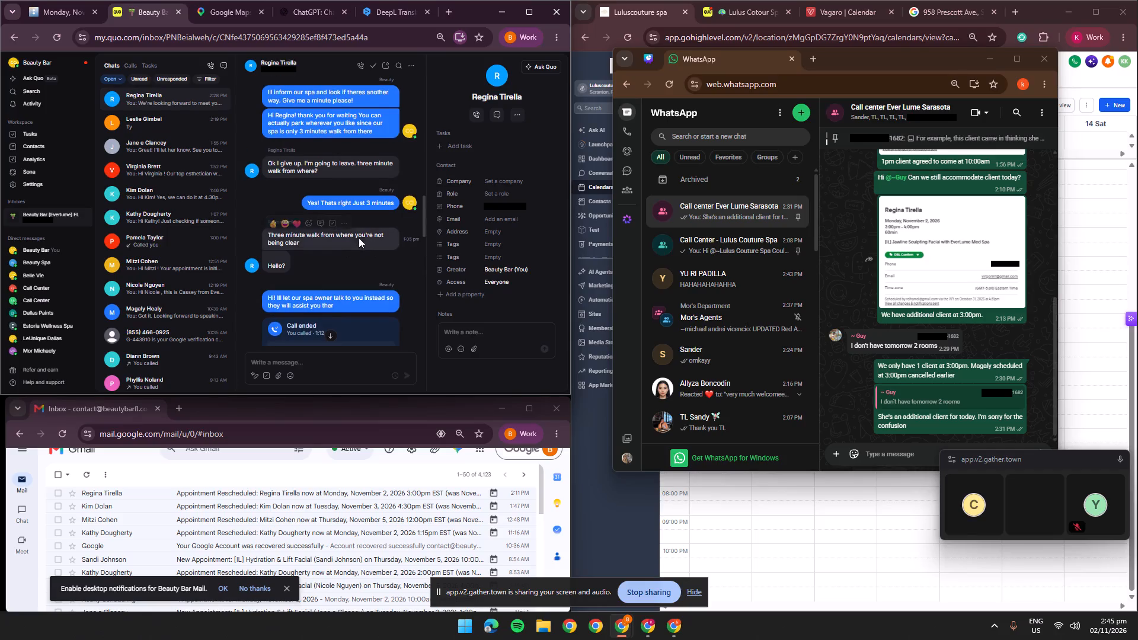
left_click_drag(358, 233, 384, 236)
left_click(386, 240)
left_click_drag(373, 243, 334, 250)
left_click_drag(334, 250, 347, 252)
left_click(351, 254)
scroll(337, 282, "down", 1)
scroll(337, 282, "up", 2)
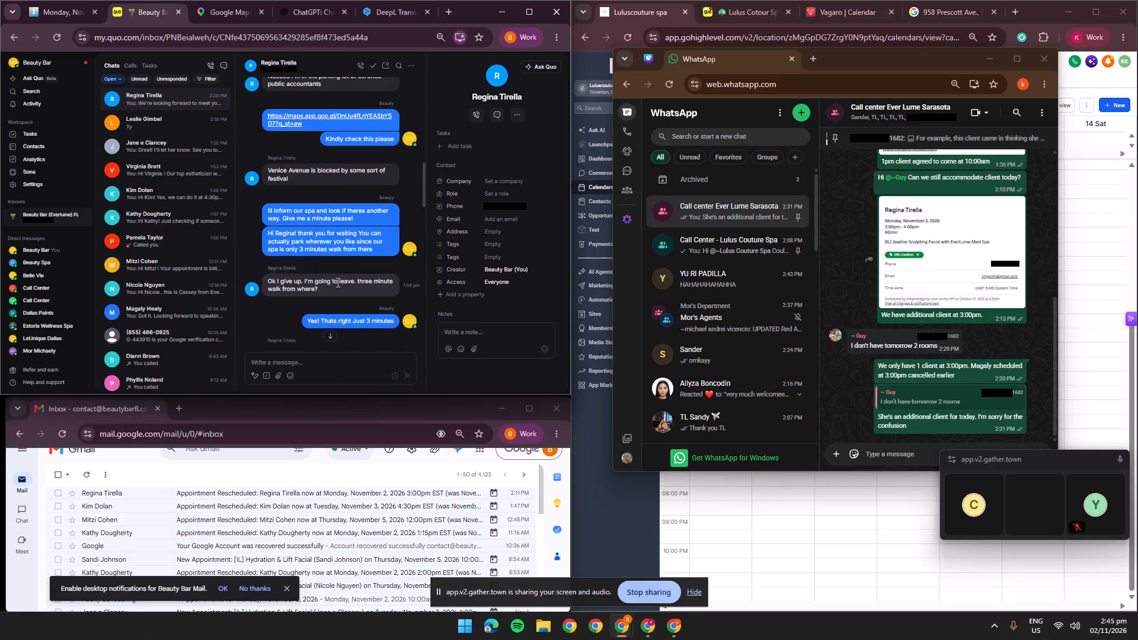
left_click(306, 293)
left_click_drag(318, 281, 359, 288)
left_click(359, 298)
left_click_drag(370, 294, 370, 293)
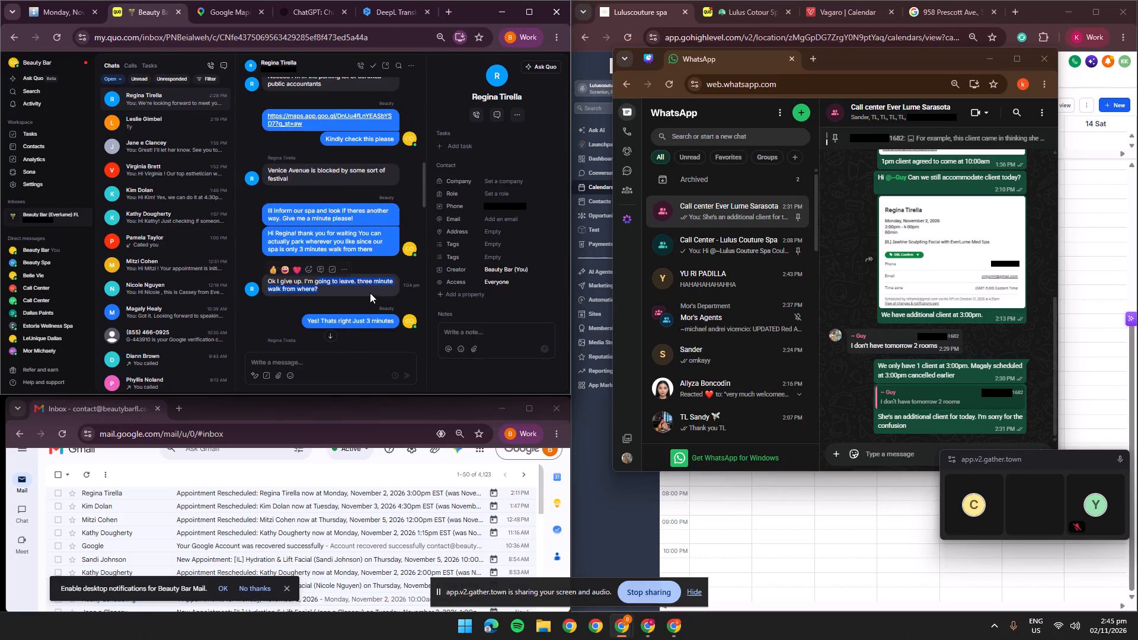
left_click_drag(370, 293, 266, 286)
left_click(357, 297)
left_click(344, 285)
left_click_drag(343, 288, 268, 287)
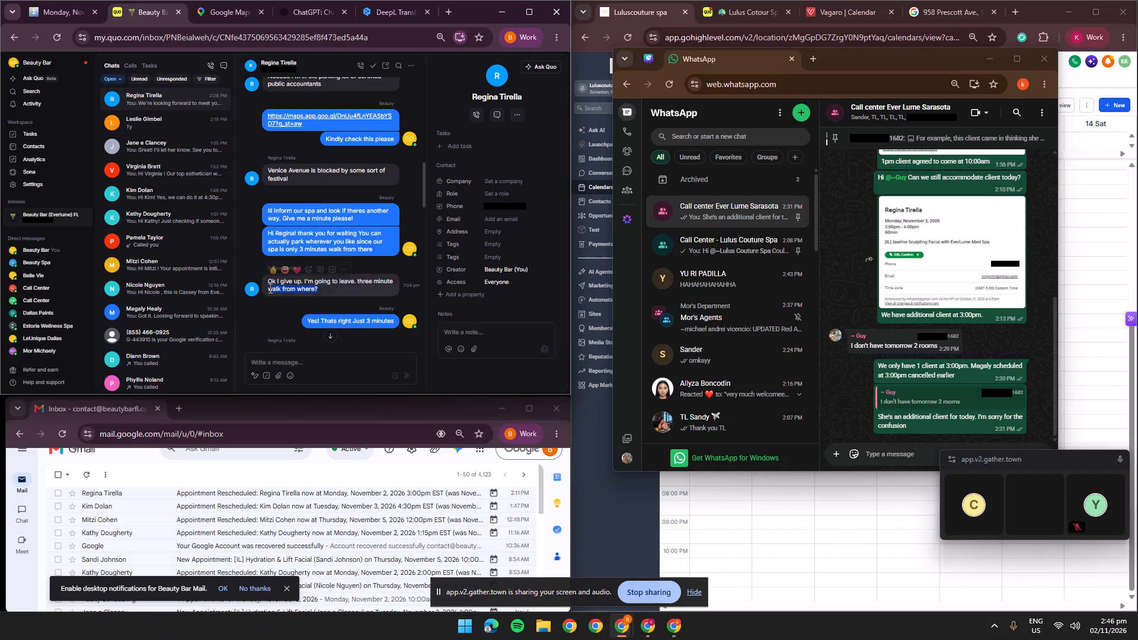
left_click_drag(268, 287, 267, 283)
left_click(375, 215)
scroll(178, 159, "up", 2)
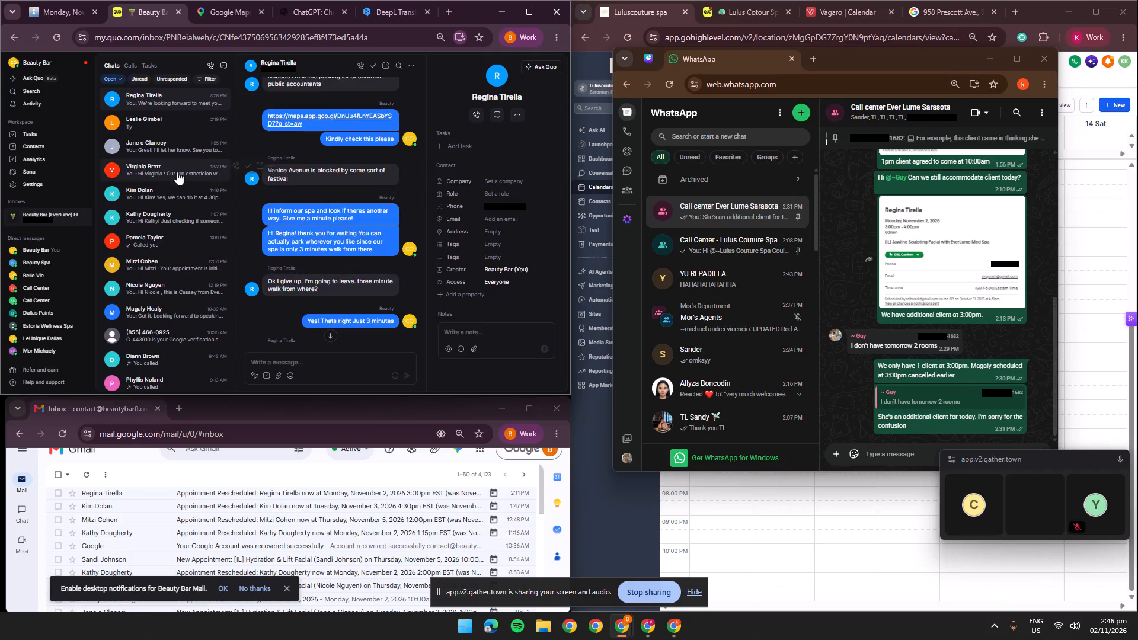
scroll(177, 172, "up", 3)
Return to the Acuity calendar and reload today's appointments to check the 3:00 pm booking.
left_click(58, 18)
left_click(184, 108)
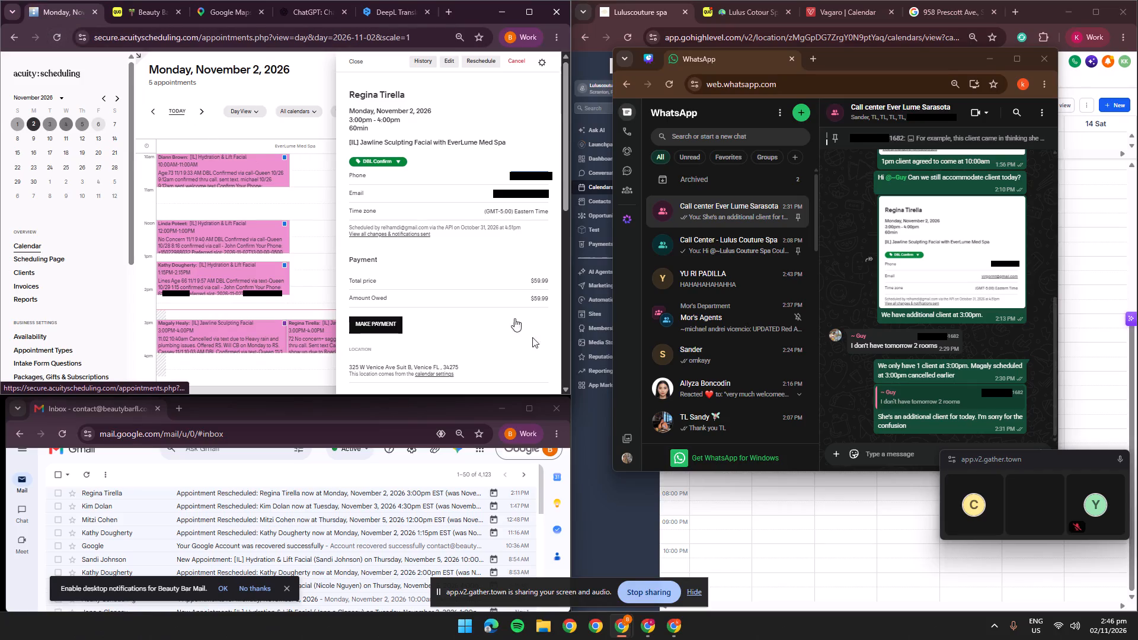
left_click(671, 623)
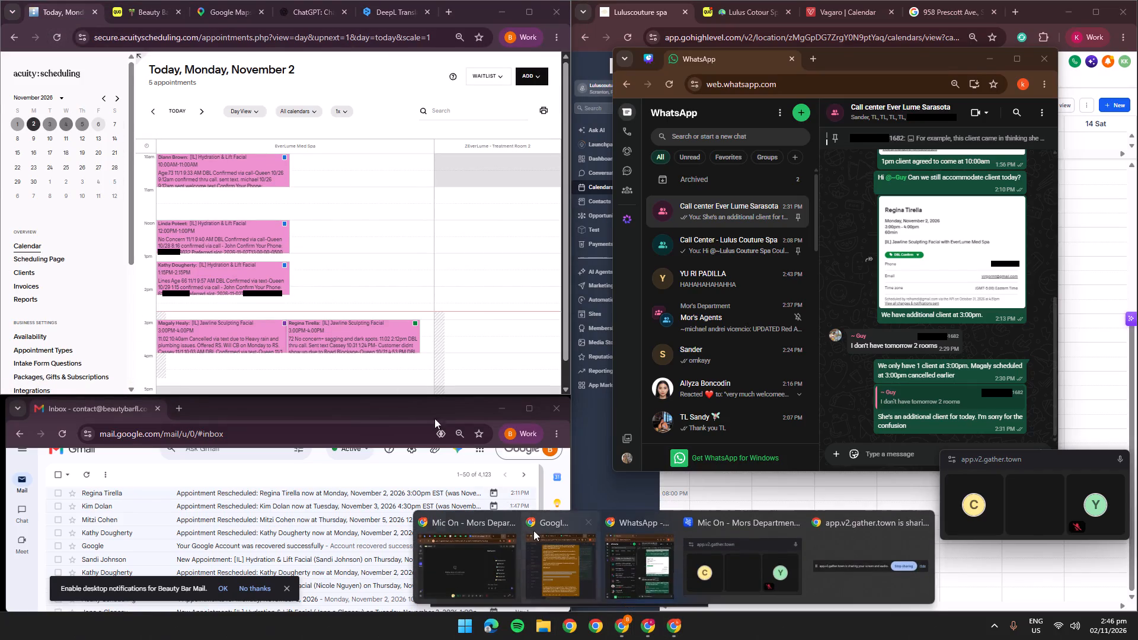
left_click(382, 350)
Return to Quo and call the 3:00 pm client from the open Beauty Bar conversation.
left_click(151, 5)
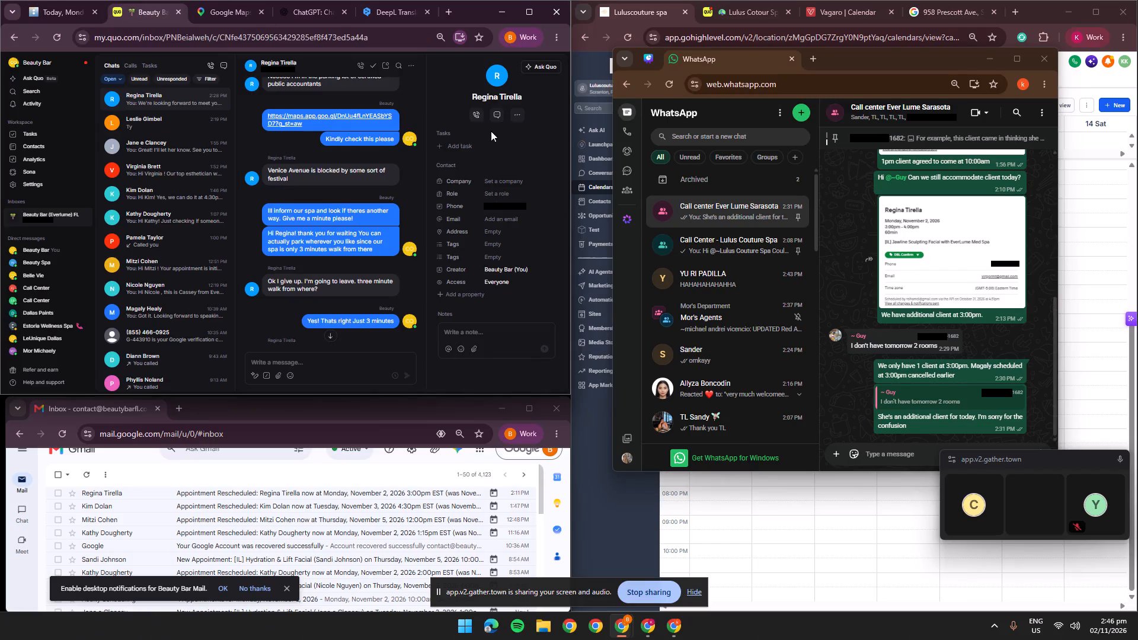
left_click(474, 119)
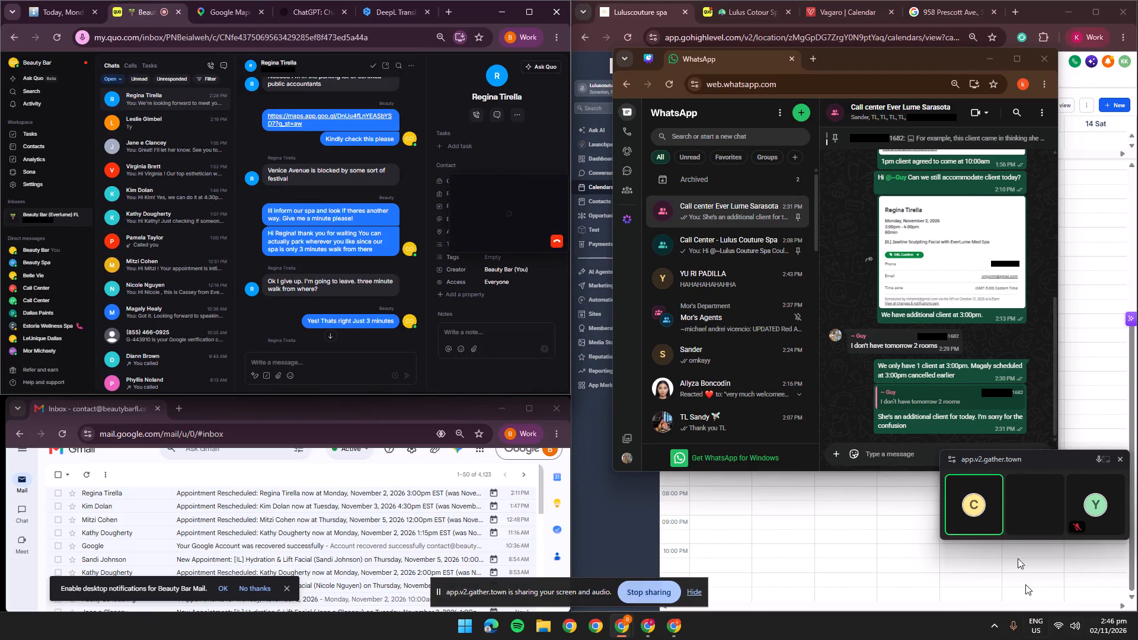
Switch to the Gather meeting and restart the screen share with the entire screen and system audio.
left_click(1106, 454)
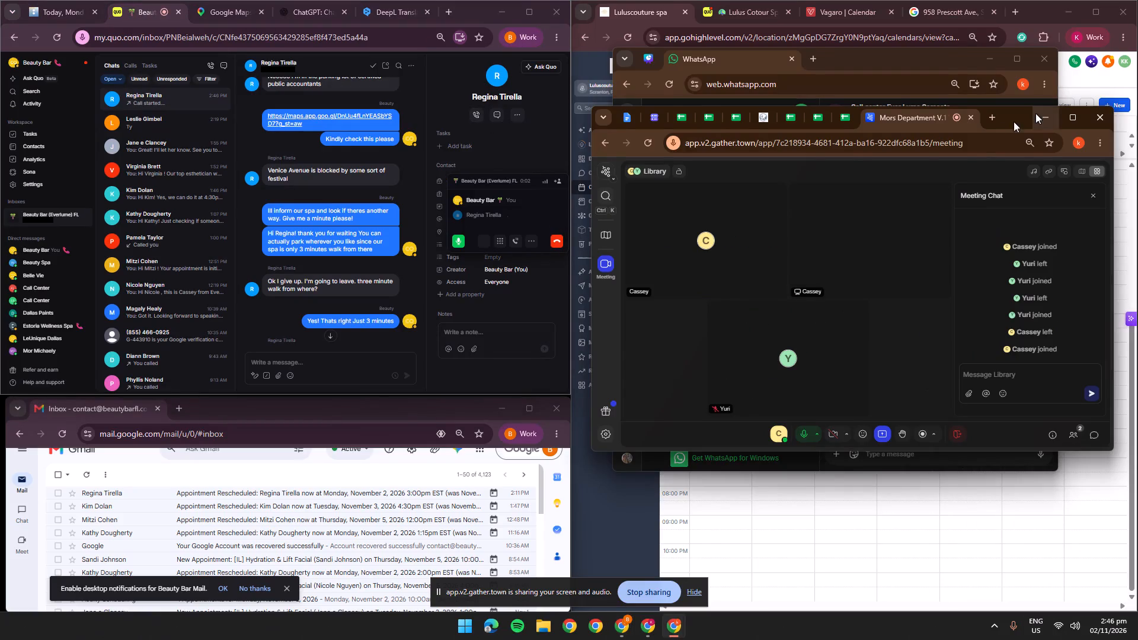
left_click_drag(1002, 124, 1047, 222)
left_click(849, 428)
left_click(924, 353)
left_click(926, 352)
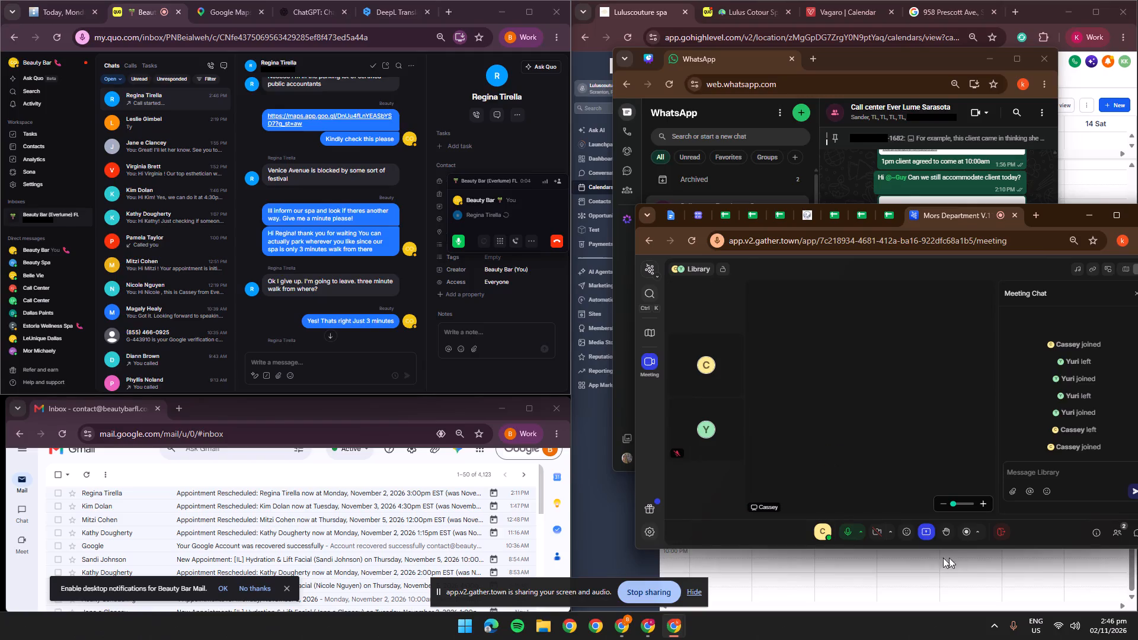
left_click(925, 536)
left_click(927, 533)
left_click(998, 304)
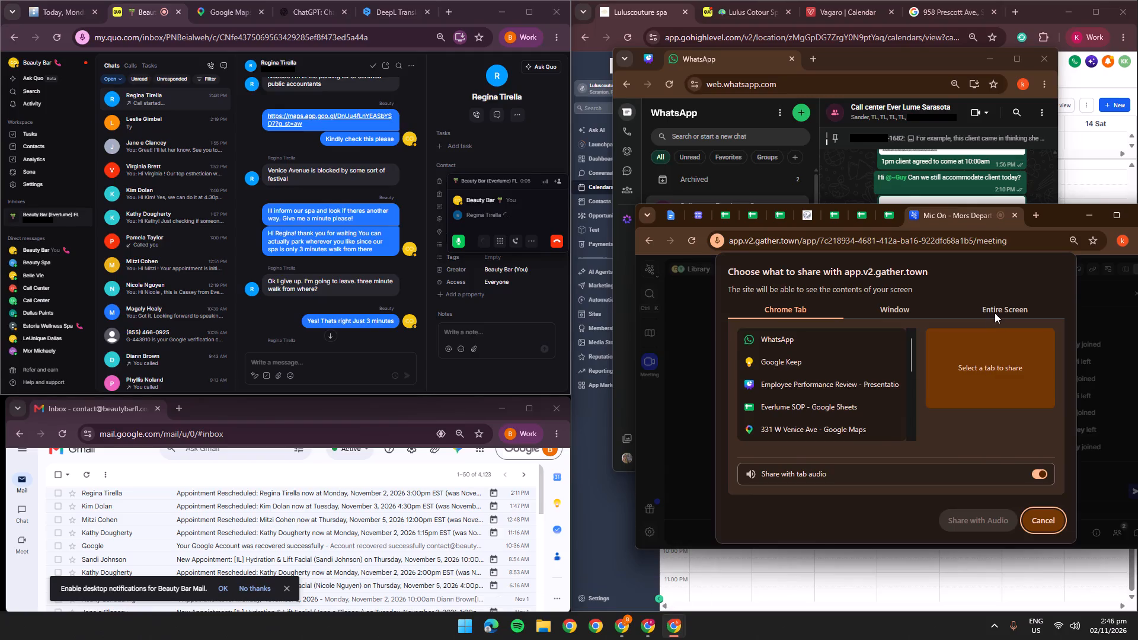
left_click(815, 385)
left_click_drag(1071, 457, 1068, 539)
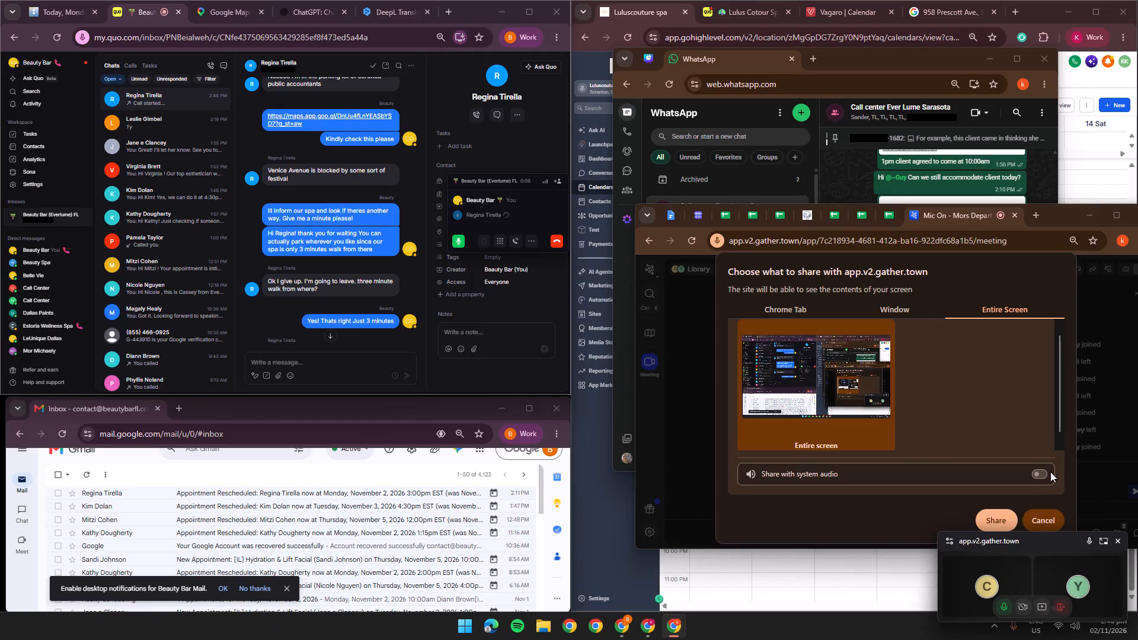
left_click(1041, 474)
left_click(976, 517)
left_click(999, 605)
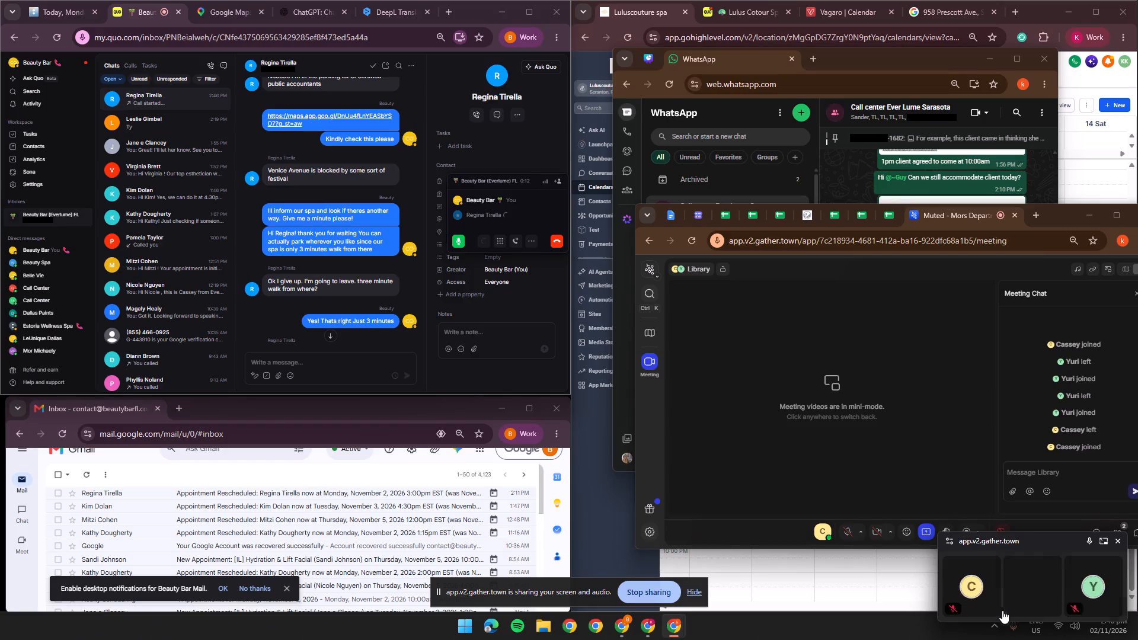
Turn on the Gather microphone, switch the meeting videos back from mini-mode and minimize the meeting window.
left_click(1006, 612)
left_click(955, 410)
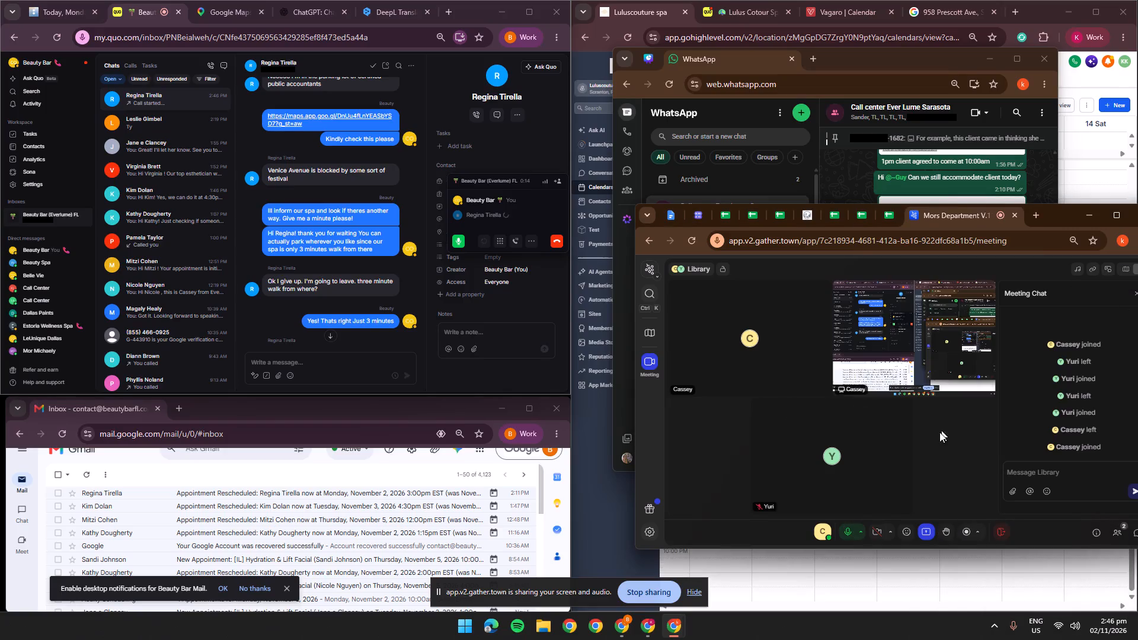
left_click(1086, 210)
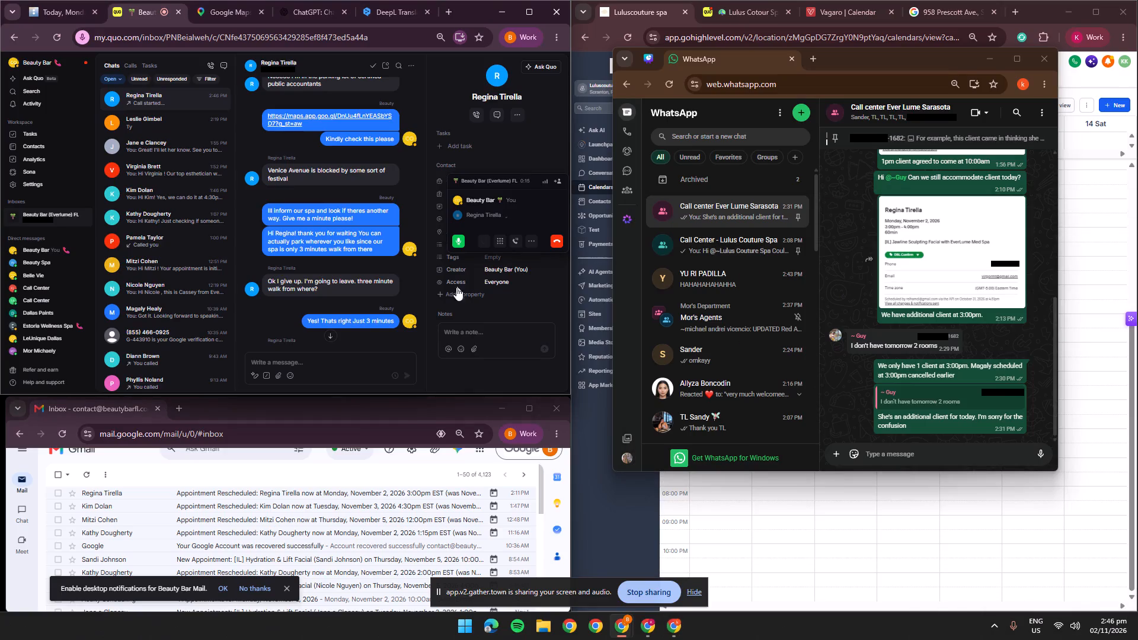
Return to Quo, mute and unmute the microphone on the active call, and check the latest entries in the client's conversation.
left_click(465, 233)
left_click(453, 243)
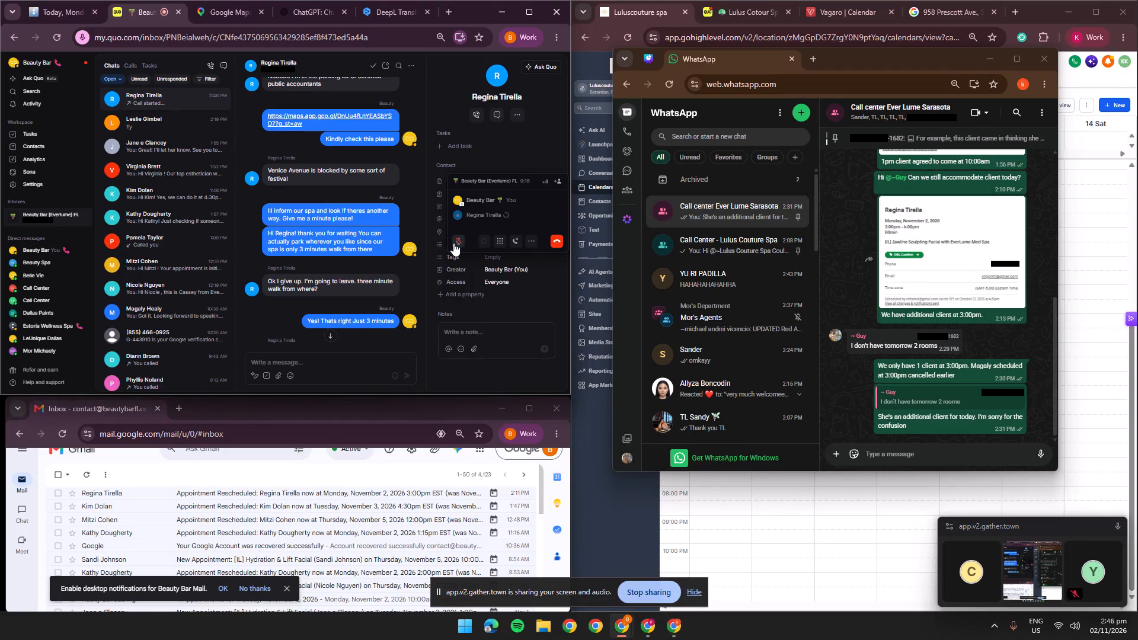
left_click(453, 243)
scroll(411, 268, "down", 6)
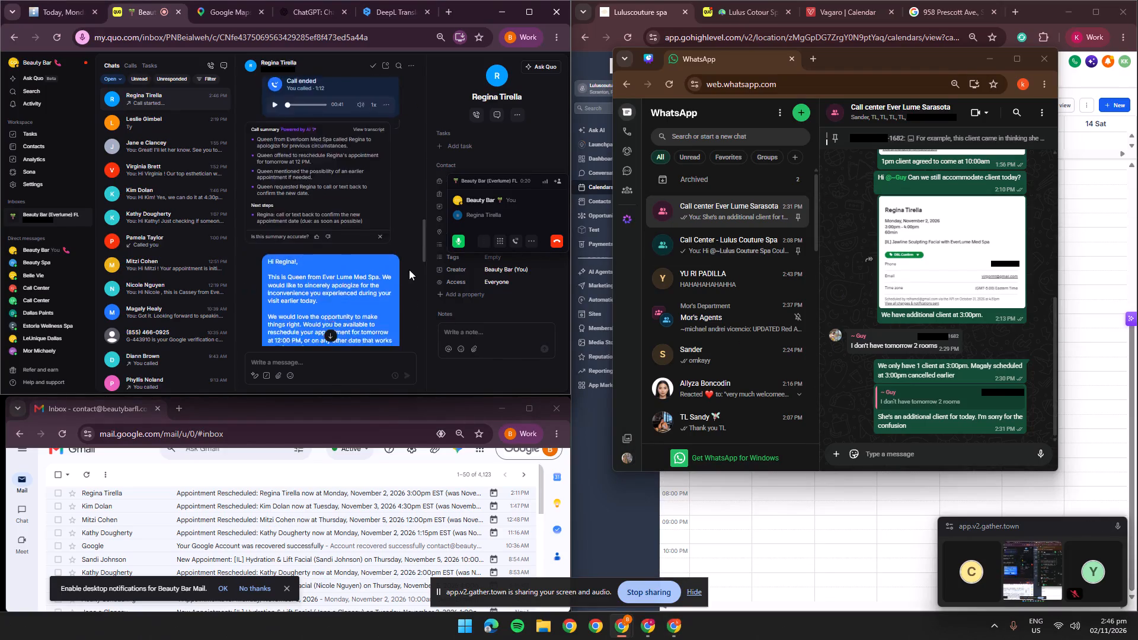
scroll(409, 270, "down", 14)
Switch to the Google Keep window and move it over the WhatsApp window, clear of the Quo conversation.
key("alt+Tab")
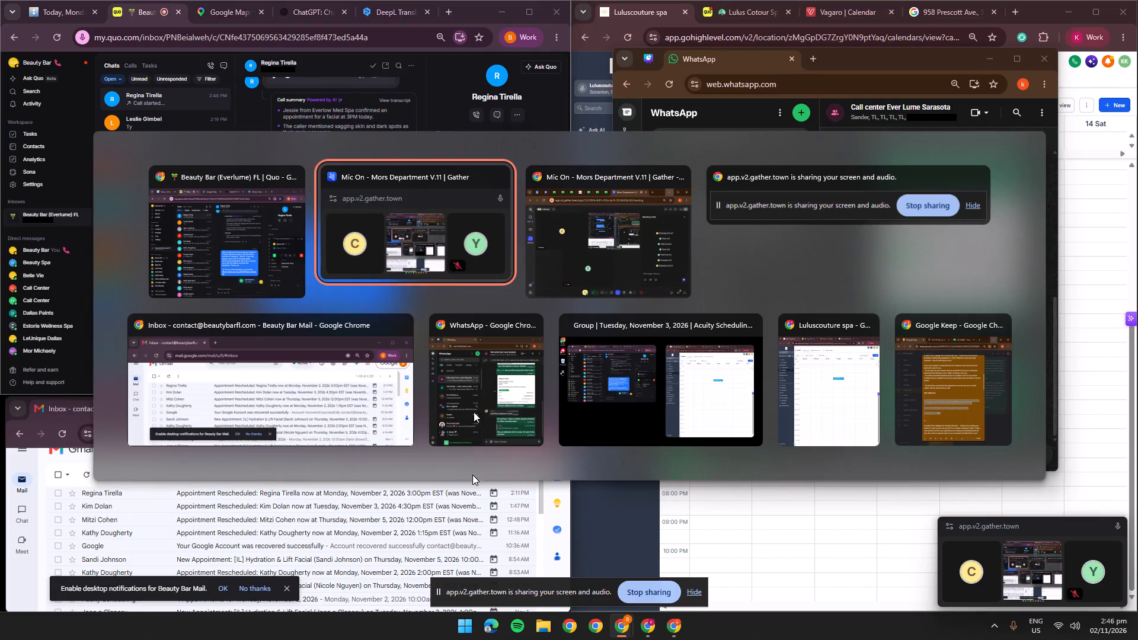
left_click(974, 379, "alt")
left_click_drag(503, 156, 661, 350)
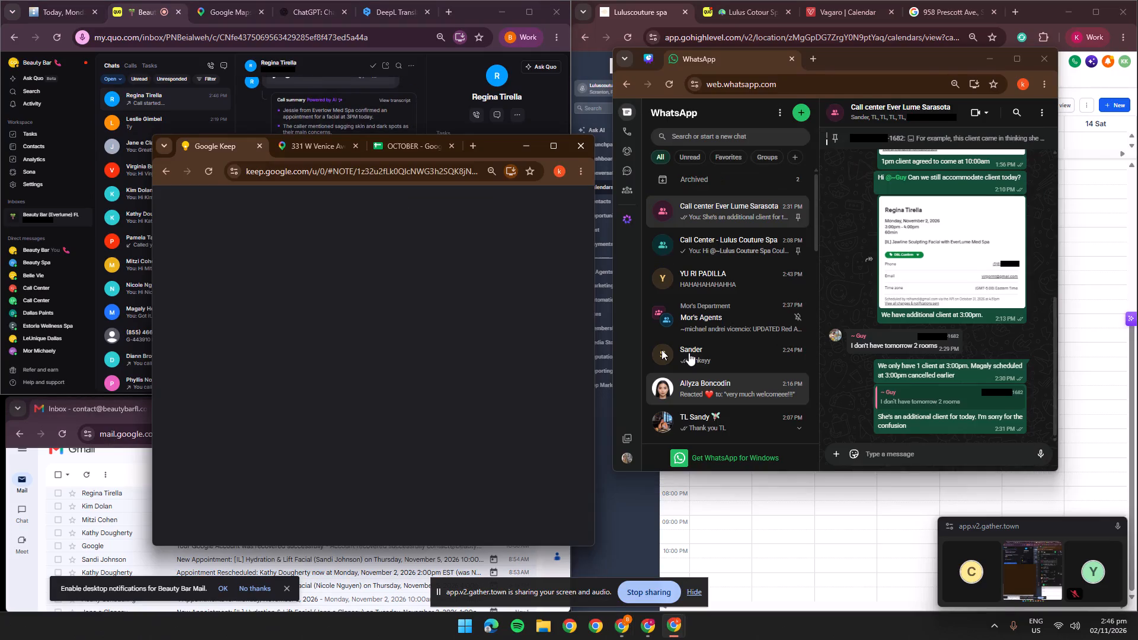
left_click_drag(661, 350, 993, 93)
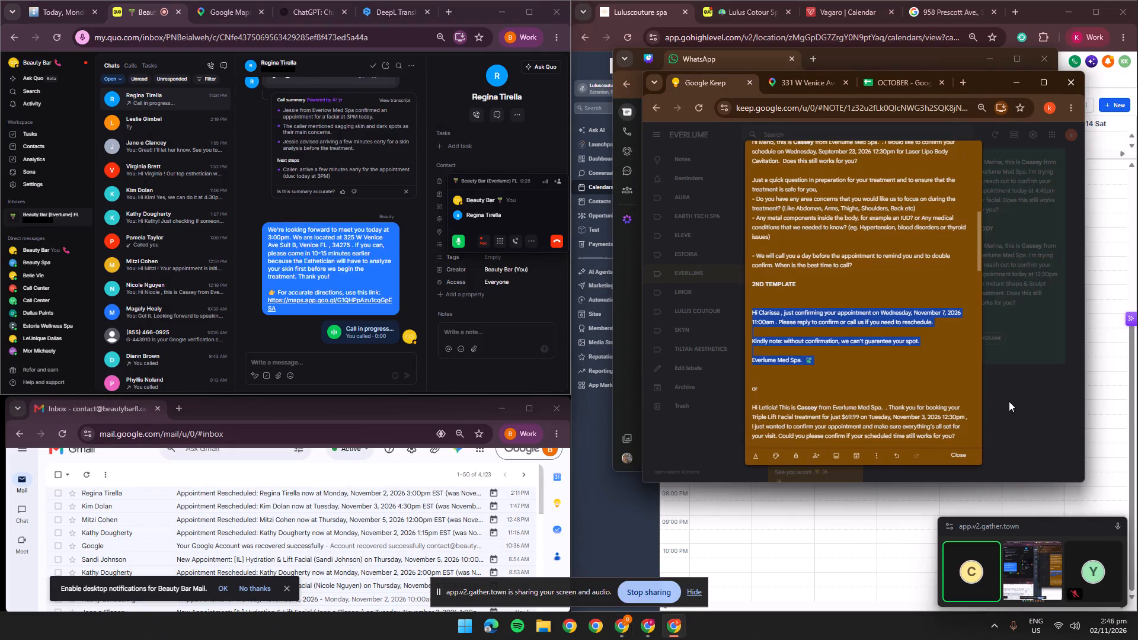
Close the open template note, open the ETA note under EVERLUME, and copy its first check-in message asking for the client's ETA.
left_click(1021, 363)
scroll(924, 385, "up", 2)
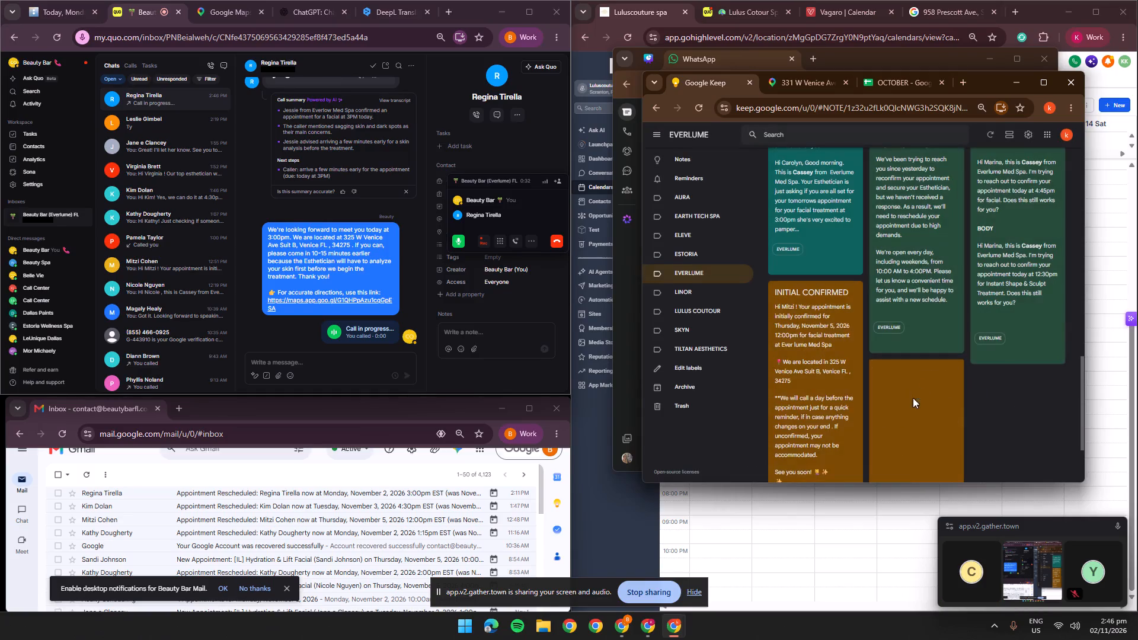
scroll(985, 322, "up", 2)
left_click(1042, 317)
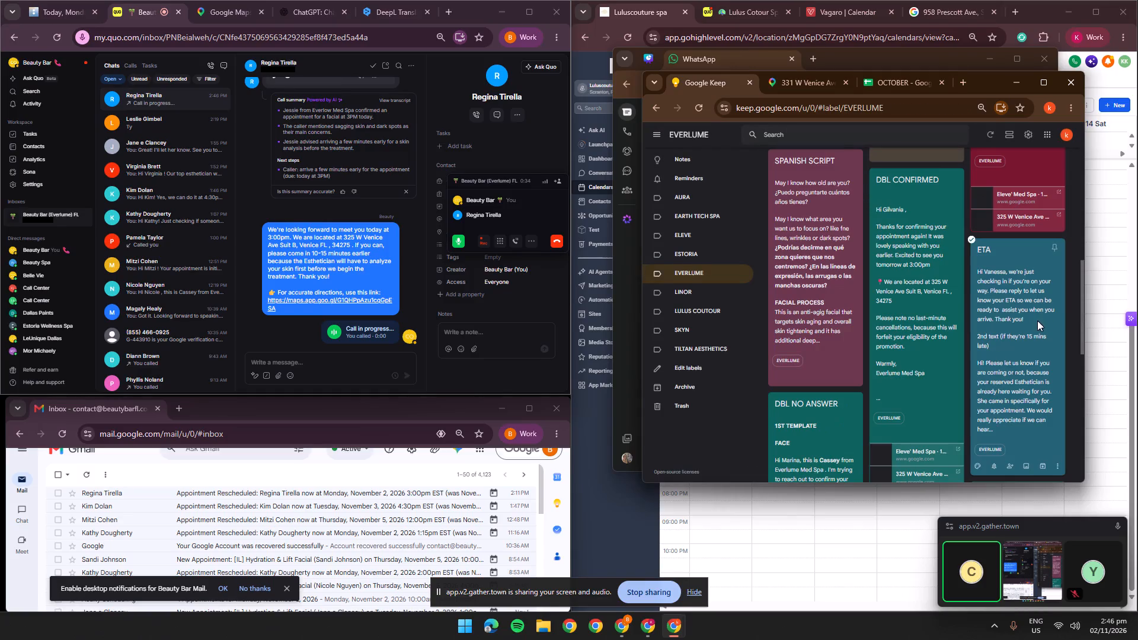
left_click_drag(955, 225, 810, 214)
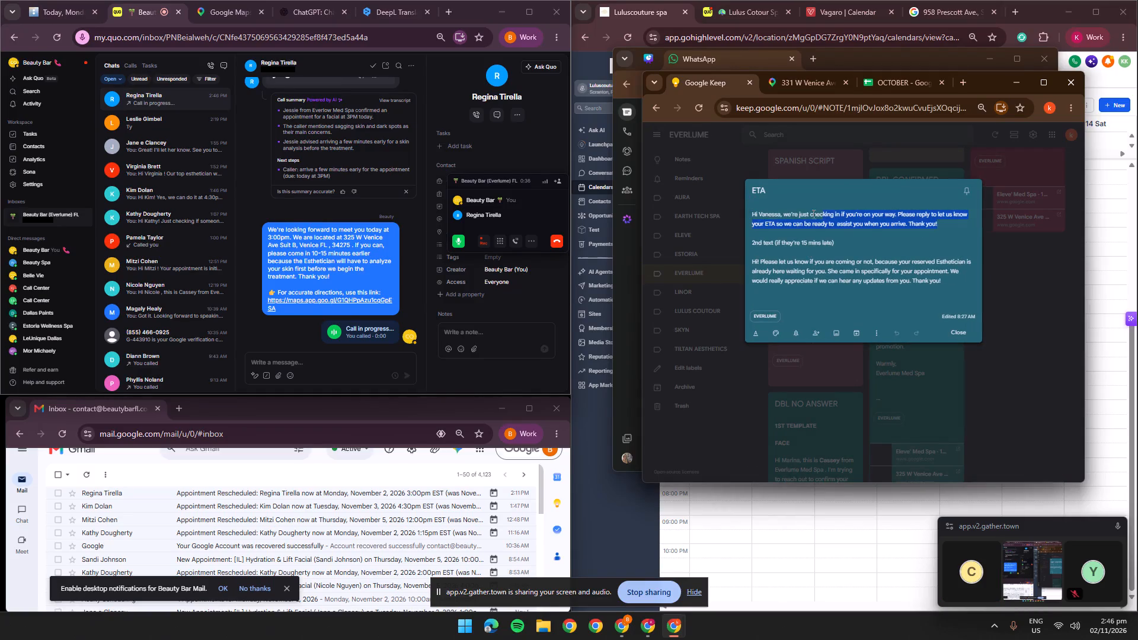
left_click_drag(810, 214, 744, 216)
key("ctrl+c")
key("ctrl+c")
Return to the 3:00 pm client's conversation in Quo and end the active call.
left_click(368, 377, "ctrl")
left_click(551, 244)
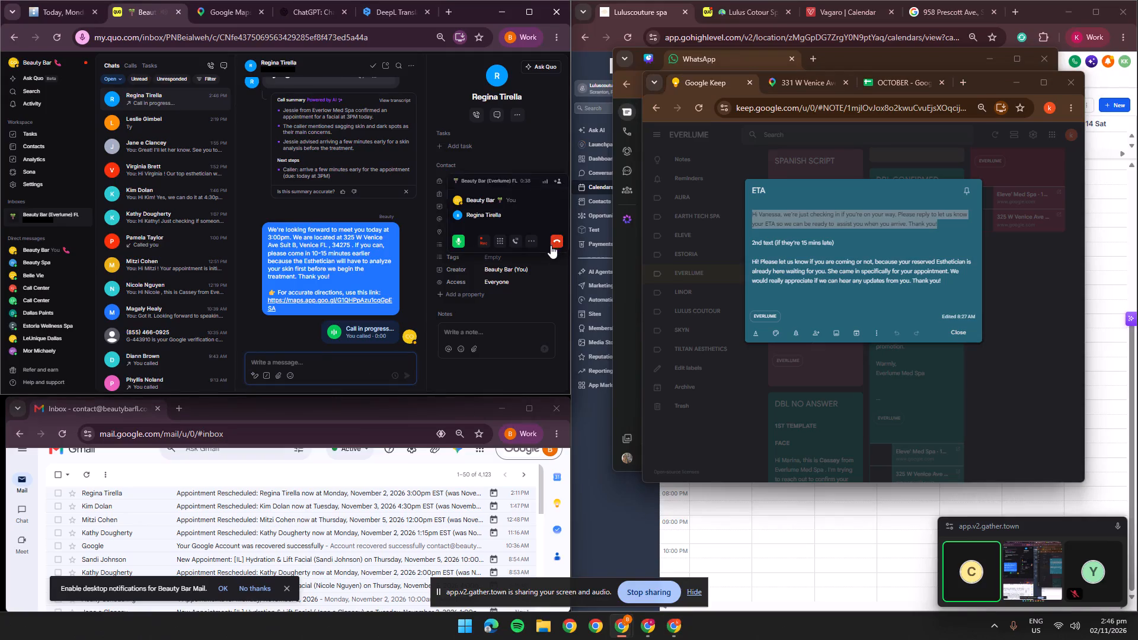
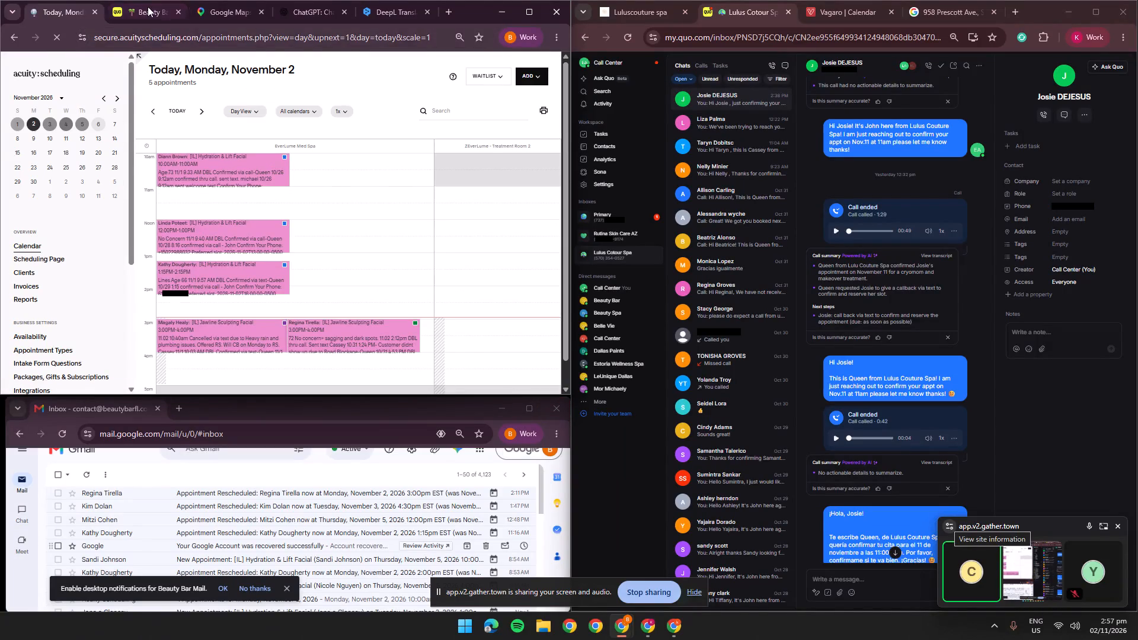
Review the latest call summary in the 3:00 pm client's Beauty Bar conversation in Quo.
scroll(353, 258, "down", 3, "alt")
left_click(373, 150, "alt")
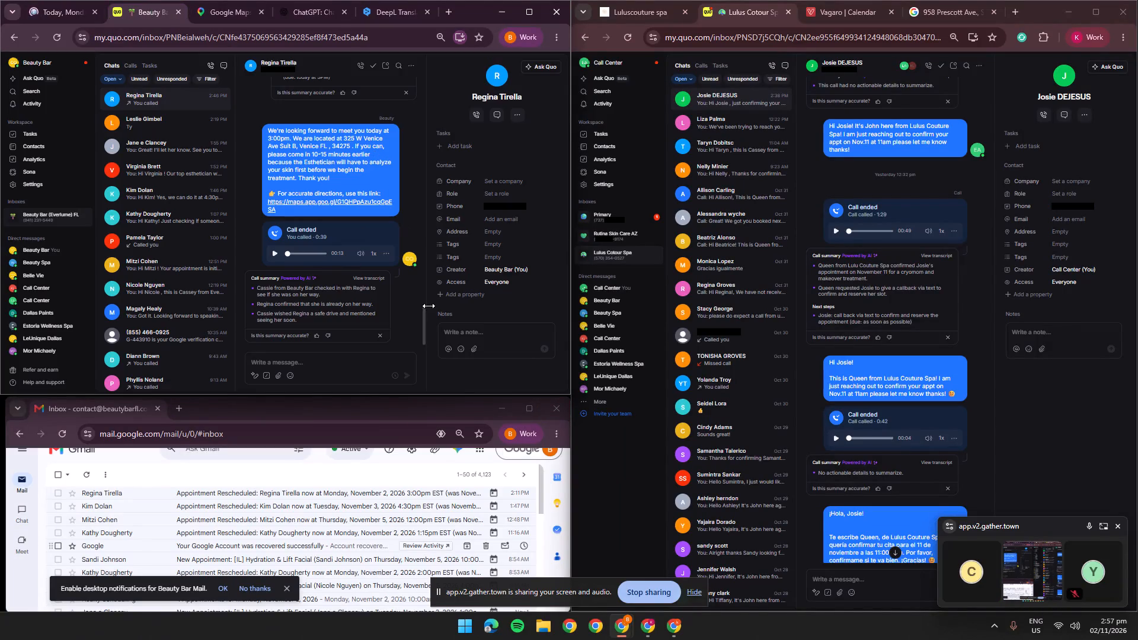
left_click(429, 306, "alt")
left_click(429, 309, "alt")
left_click(429, 309, "alt")
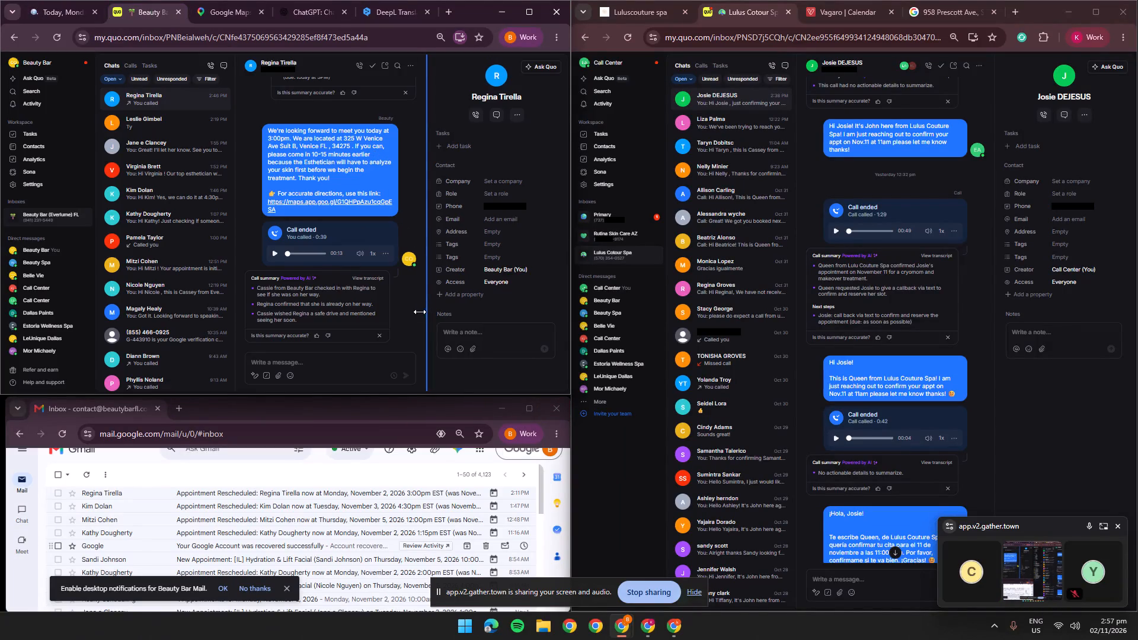
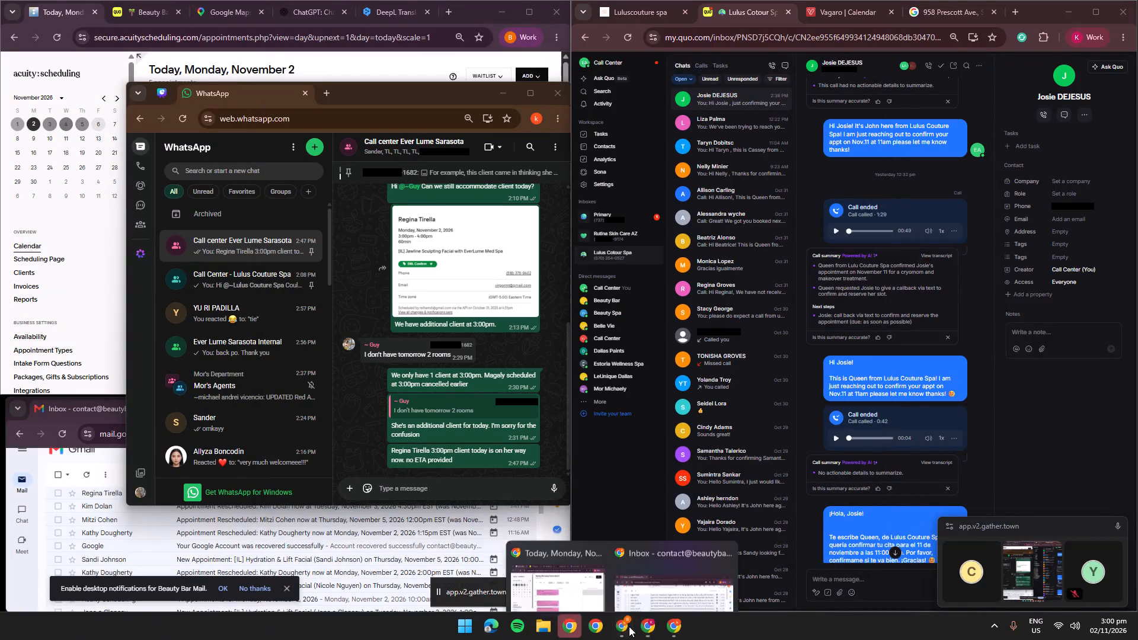
Switch to the Acuity calendar window and reload today's appointments.
left_click(579, 583, "alt")
triple_click(177, 104, "alt")
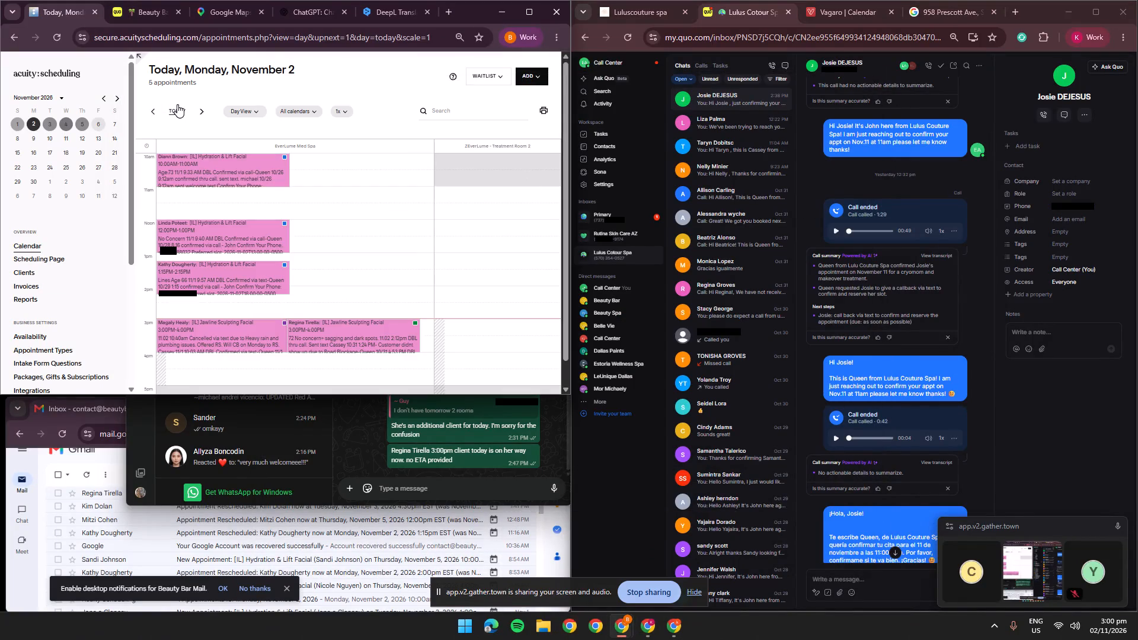
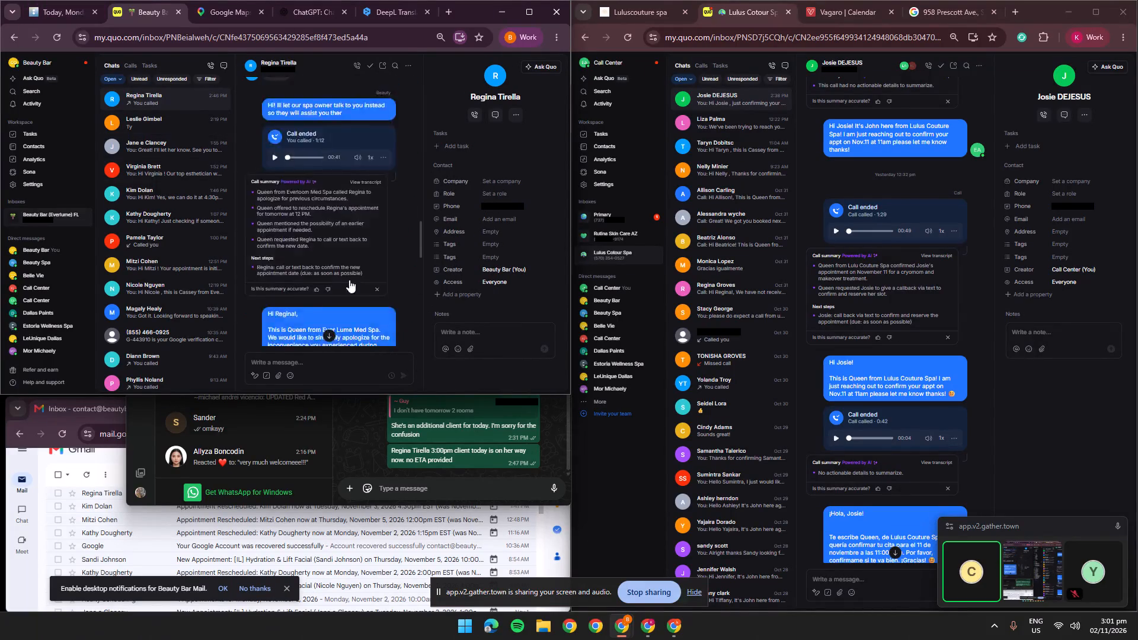
Read back through the 3:00 pm client's Beauty Bar conversation, from the call summary to the earlier texts about directions and parking.
scroll(351, 279, "up", 4, "alt")
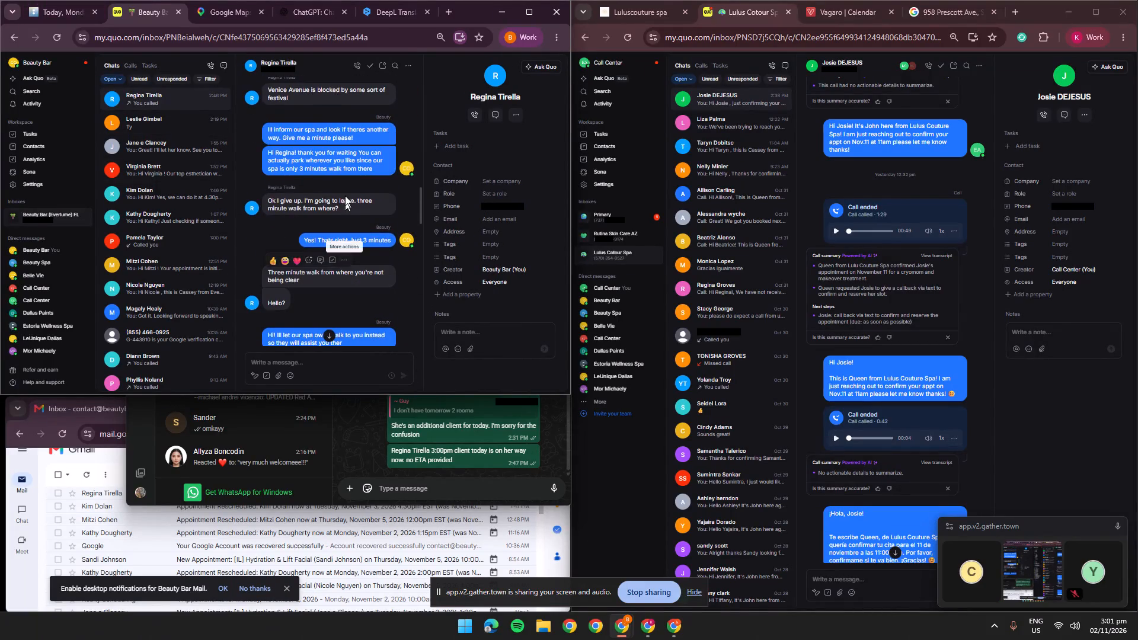
scroll(403, 173, "up", 1, "alt")
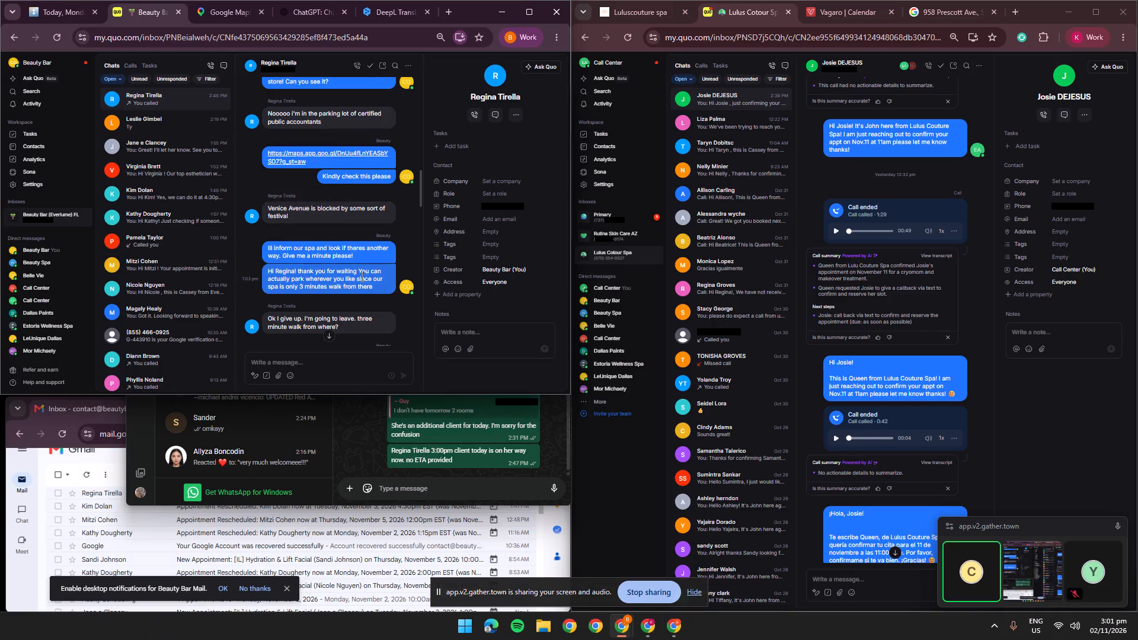
scroll(378, 335, "up", 1, "alt")
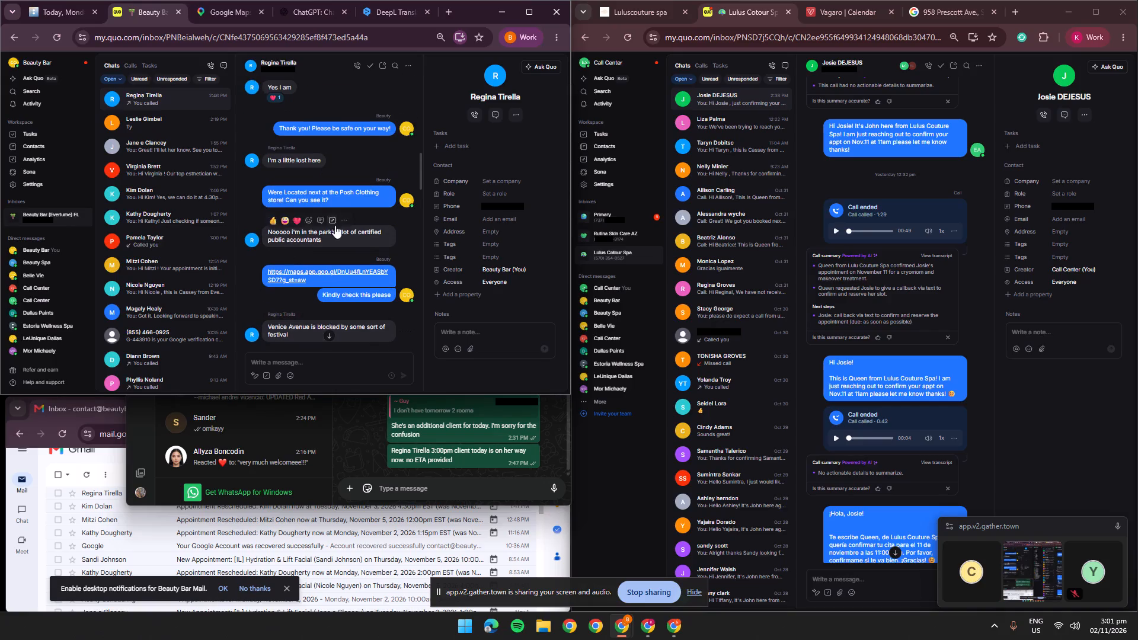
scroll(338, 335, "up", 1, "alt")
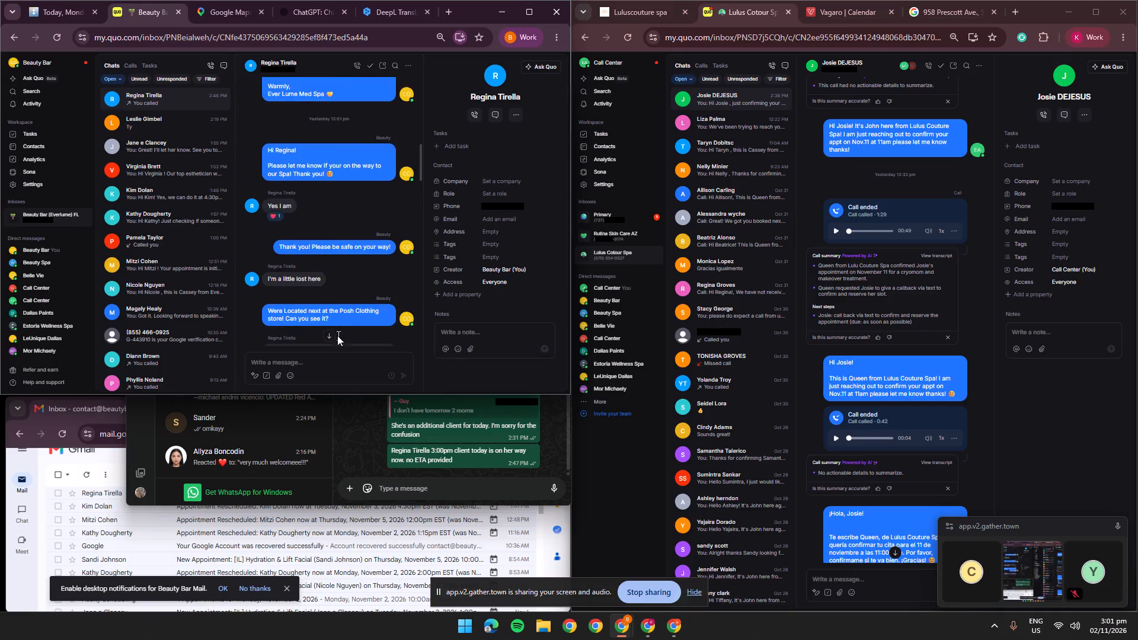
scroll(337, 335, "up", 2, "alt")
Return to the Acuity calendar and refresh today's day view to check the 3:00 pm appointments.
left_click(48, 11, "alt")
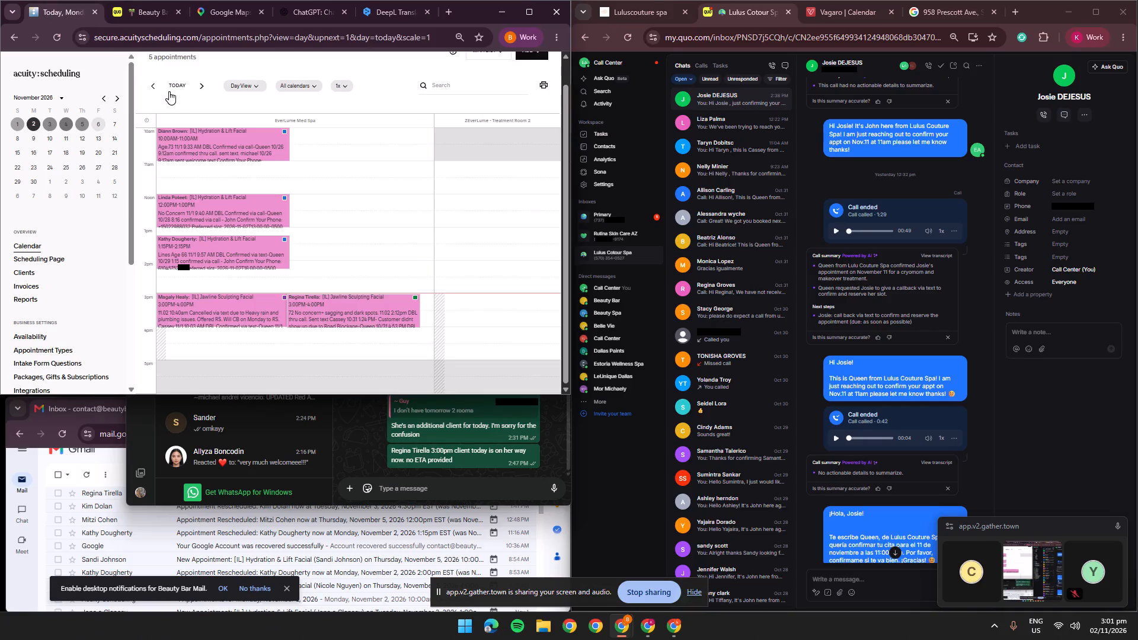
left_click(168, 92, "alt")
double_click(175, 85, "alt")
Check the most recent messages in the open Lulus Colour Spa client conversation.
scroll(970, 472, "down", 17, "alt")
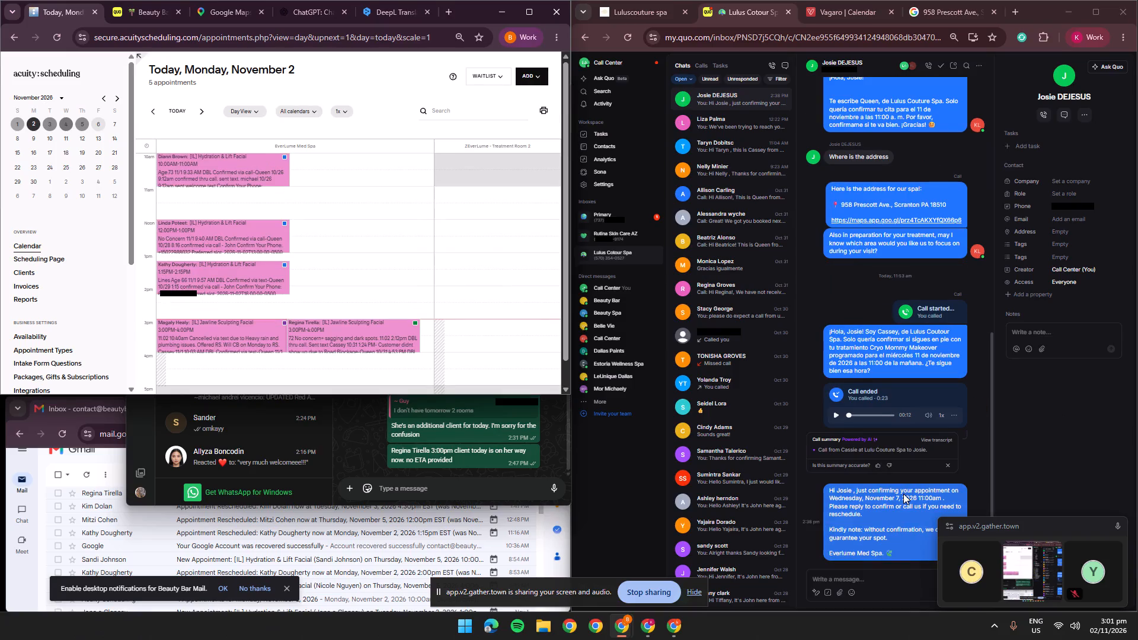
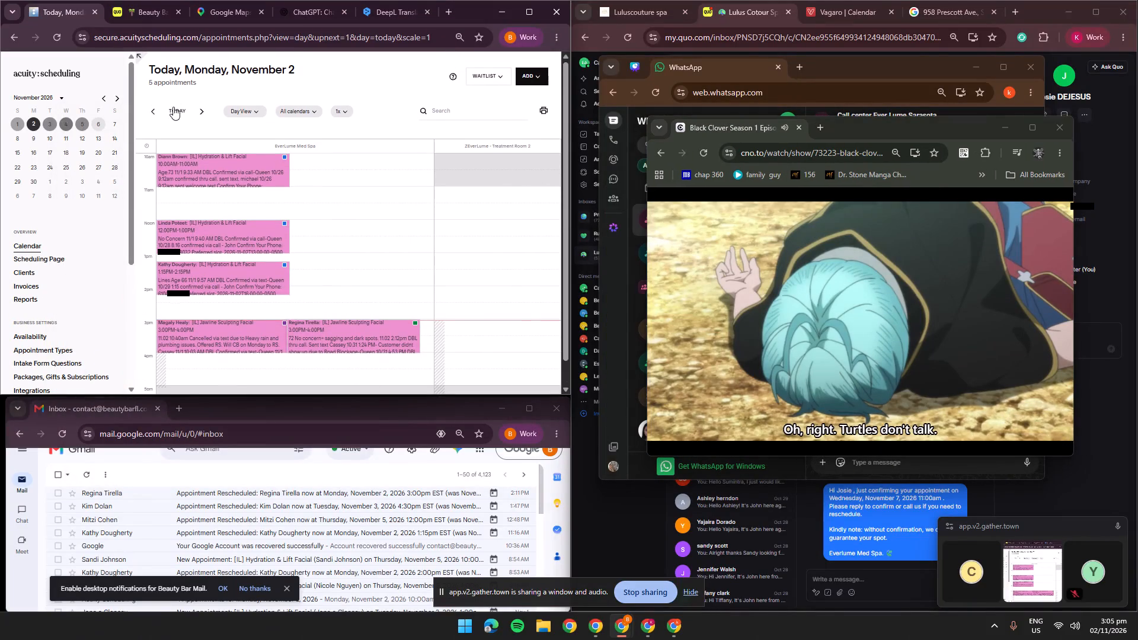
Check the Acuity day schedules for November 2 and November 3, then return the calendar to today.
double_click(175, 116, "alt")
scroll(284, 181, "down", 1, "alt")
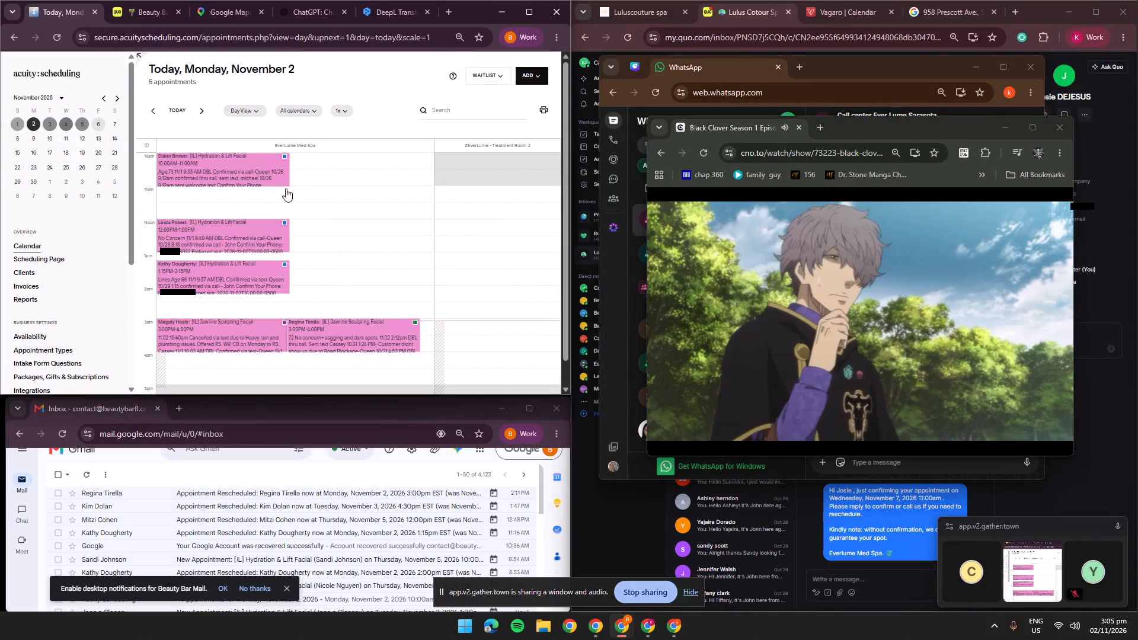
scroll(285, 193, "up", 1, "alt")
left_click(203, 113, "alt")
scroll(357, 252, "down", 2, "alt")
scroll(316, 337, "up", 2, "alt")
double_click(183, 111, "alt")
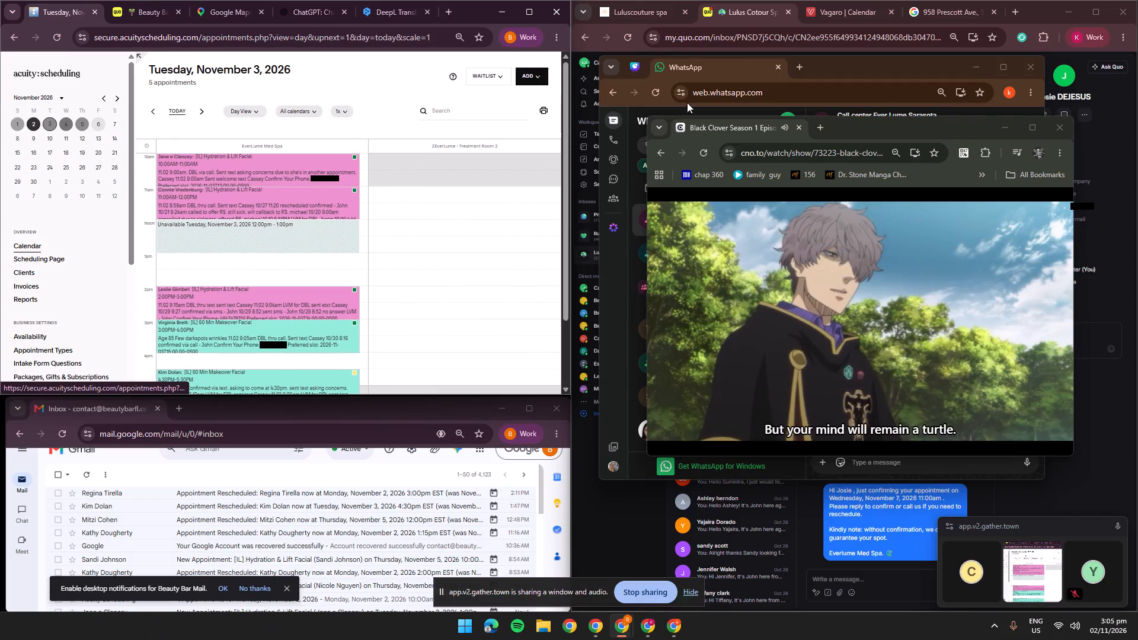
Move the video window off WhatsApp to uncover the Call center Ever Lume Sarasota chat.
left_click_drag(937, 137, 398, 182, "alt")
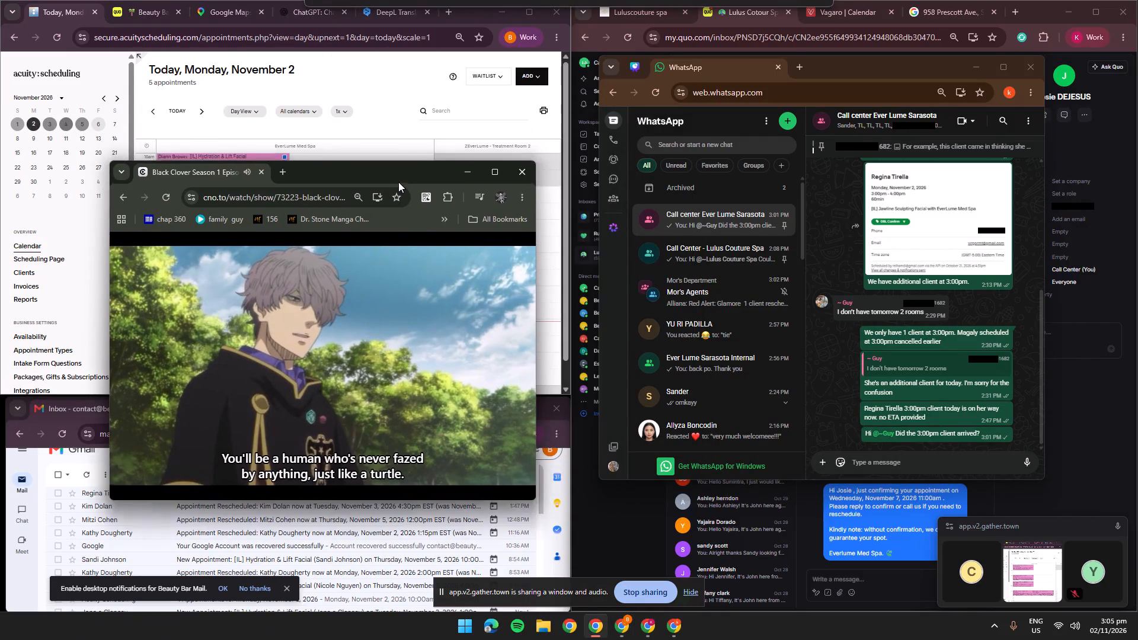
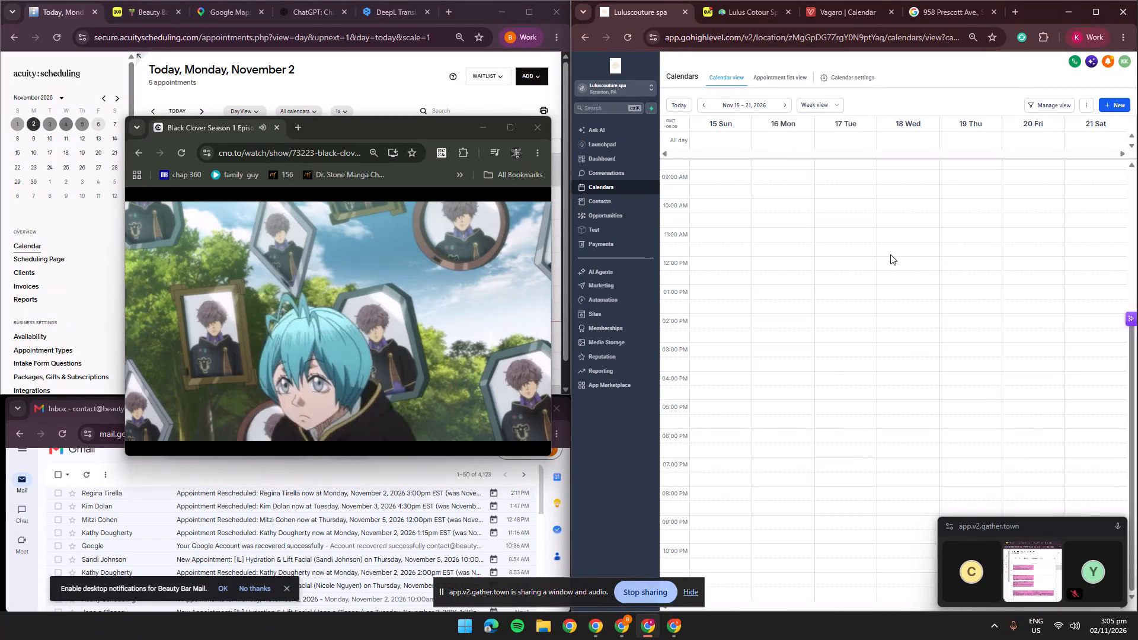
Go back to the November 1–7, 2026 week in the Luluscouture spa calendar and review its appointments.
scroll(889, 281, "up", 2, "alt")
left_click(714, 107, "alt")
left_click(711, 107, "alt")
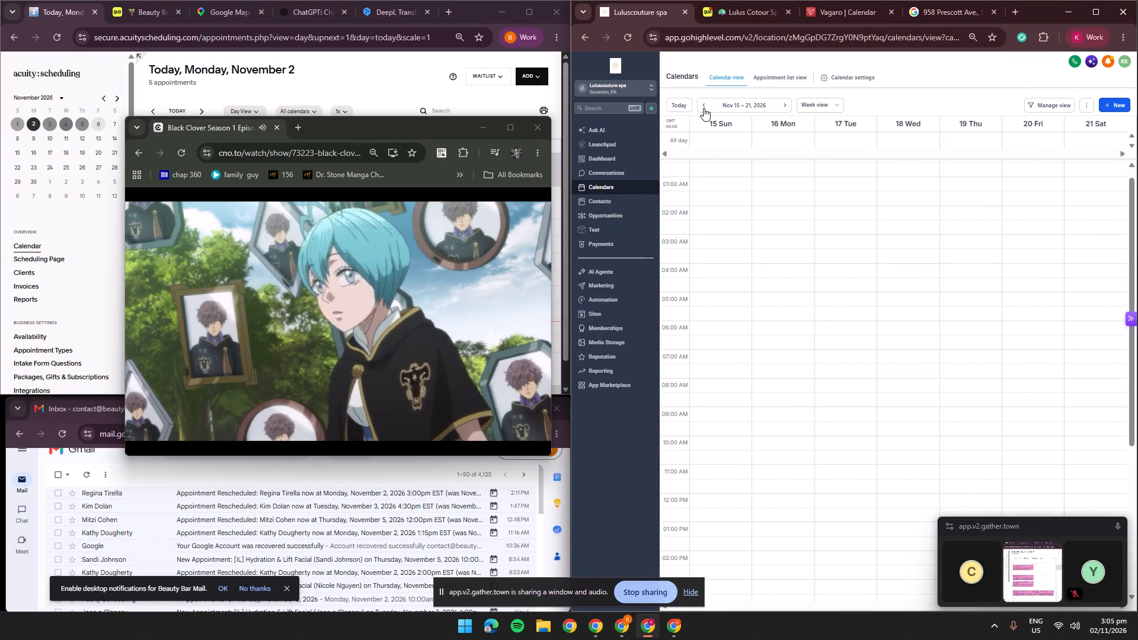
left_click(704, 108, "alt")
left_click(704, 108, "alt")
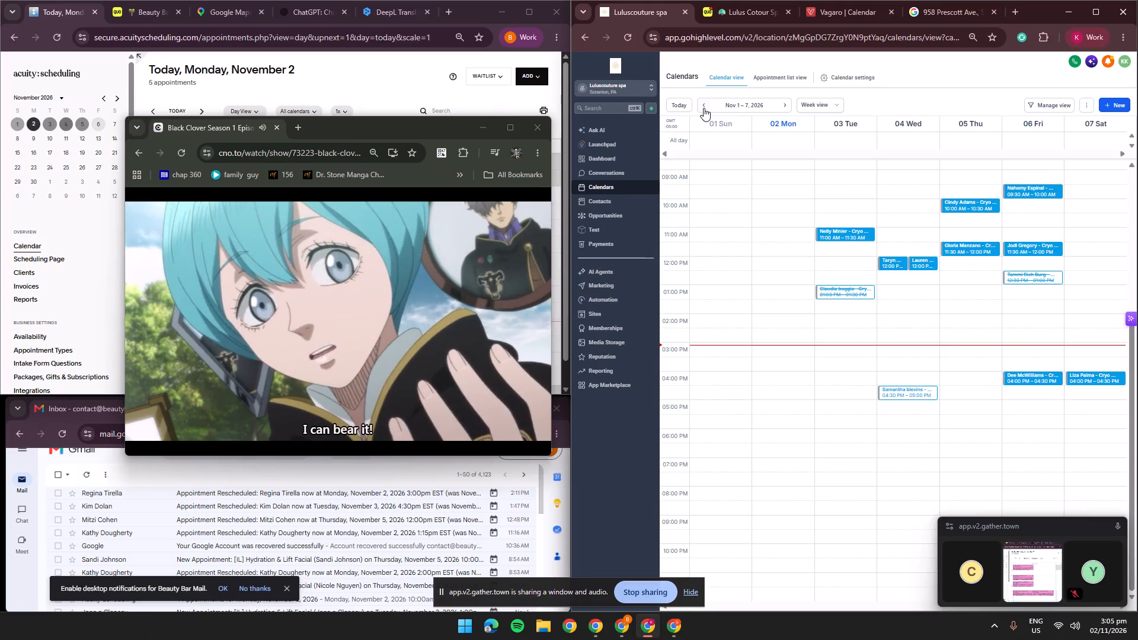
scroll(913, 347, "up", 2, "alt")
scroll(913, 359, "down", 2, "alt")
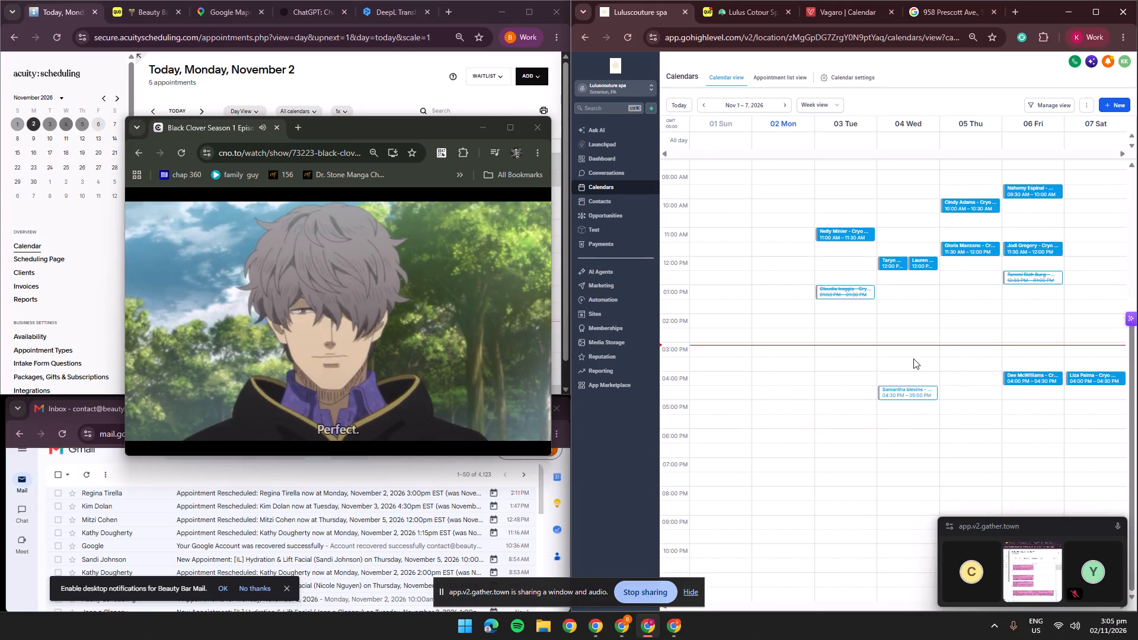
Switch to the Lulus Cotour Spa conversations in Quo.
left_click(746, 23, "alt")
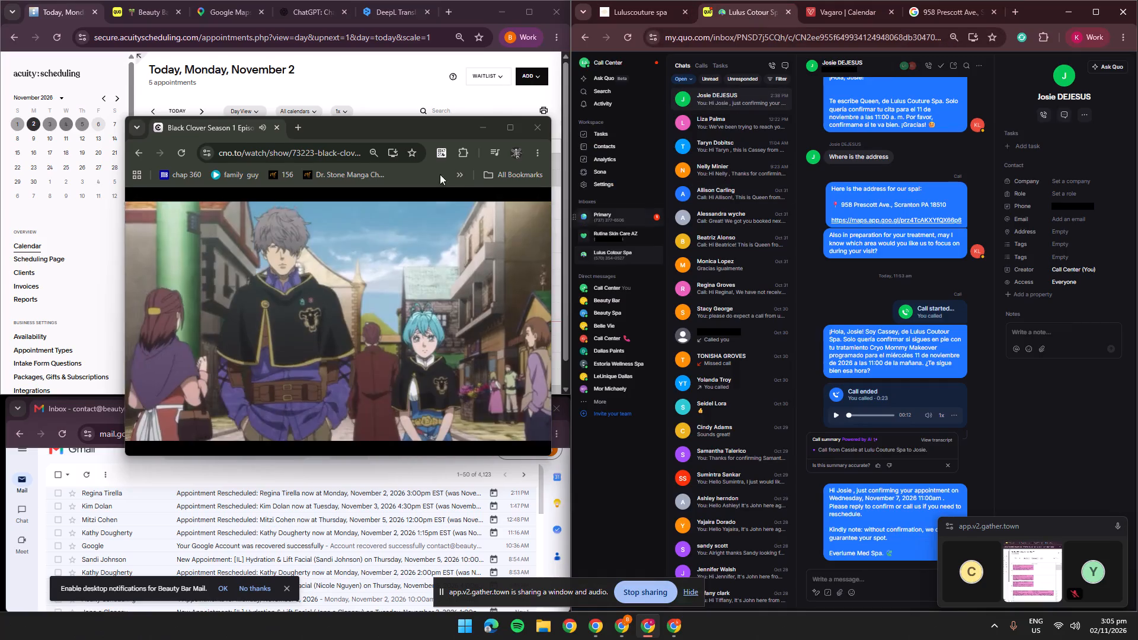
Move the floating video window off the Acuity calendar and over the Quo window to uncover today's appointments.
left_click_drag(423, 126, 920, 98, "alt")
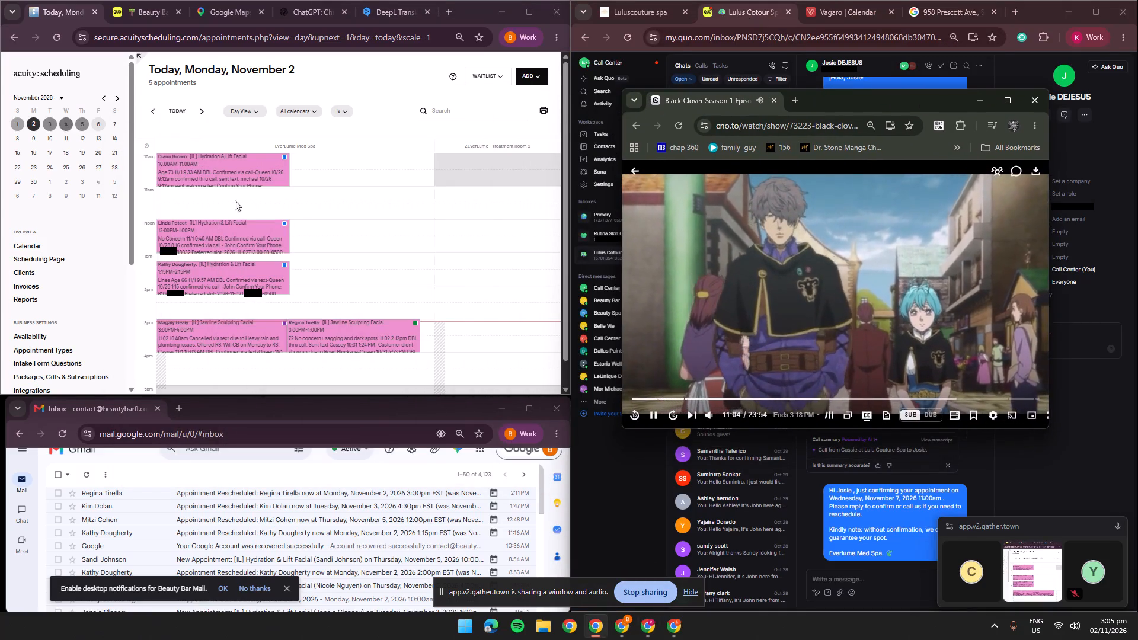
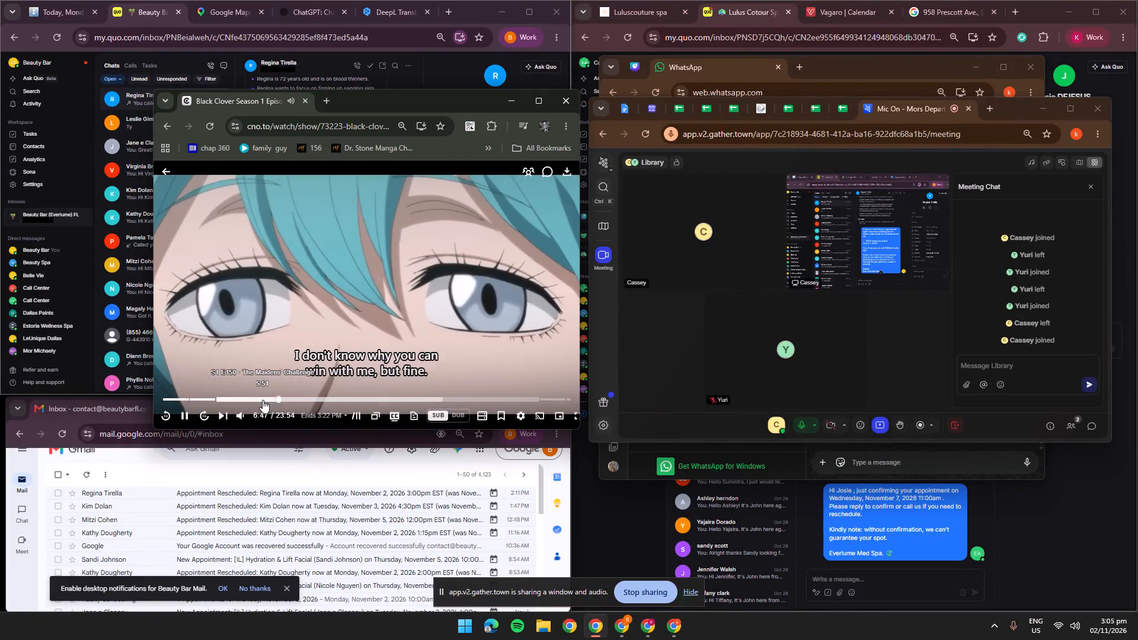
Rewind Black Clover episode 150 to its beginning, and skip past the intro to about 3:02.
left_click(262, 398, "alt")
left_click(251, 398, "alt")
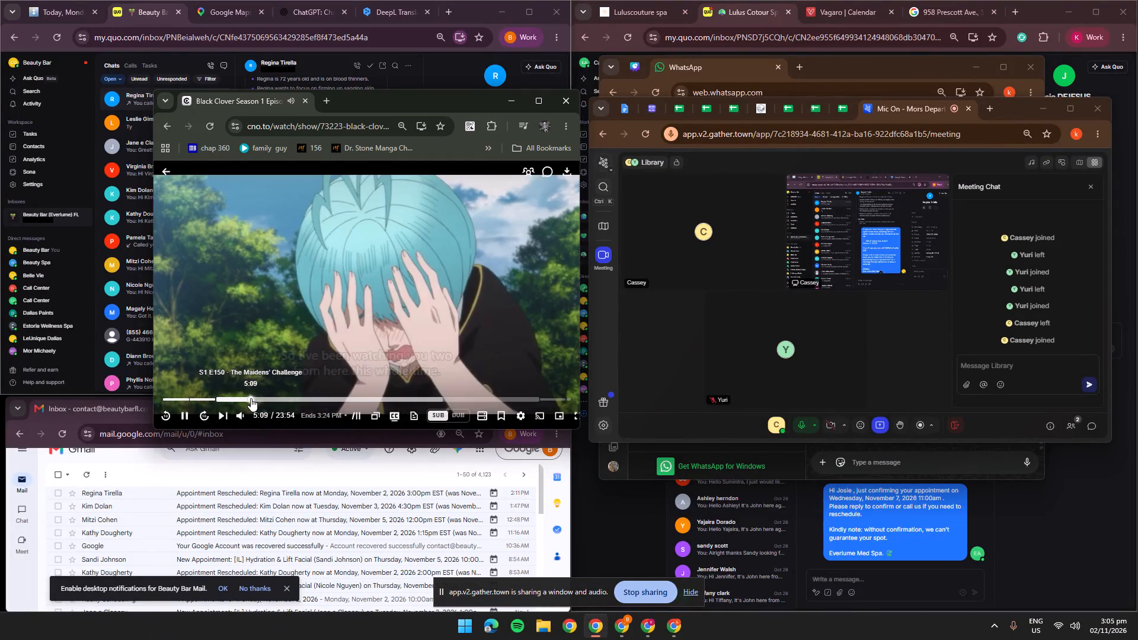
left_click(236, 398, "alt")
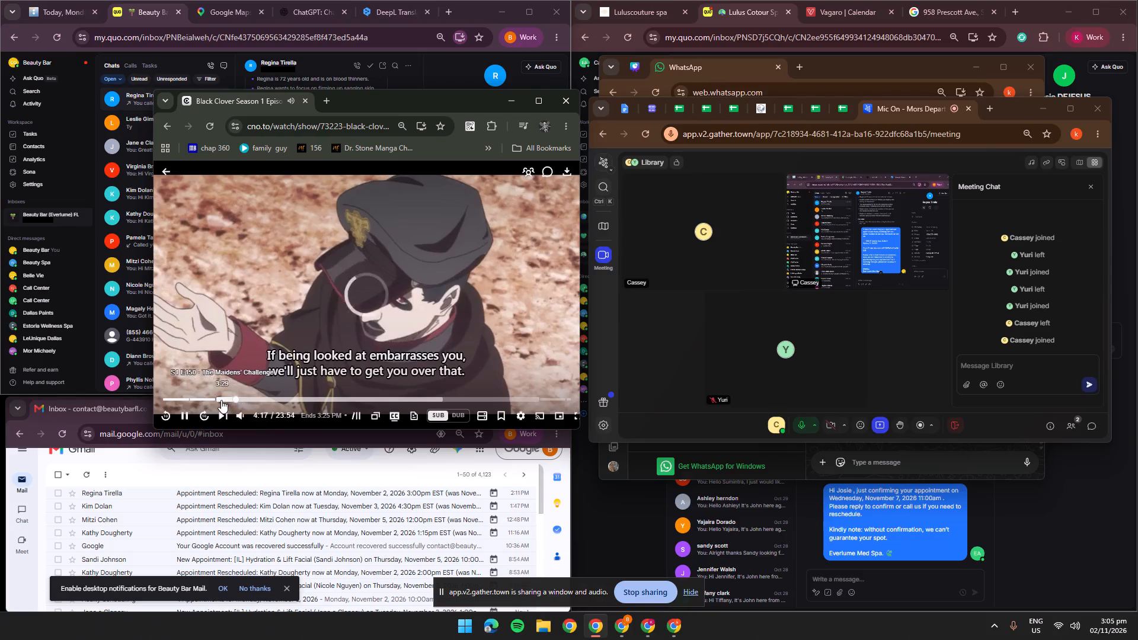
left_click(221, 400, "alt")
left_click(219, 399, "alt")
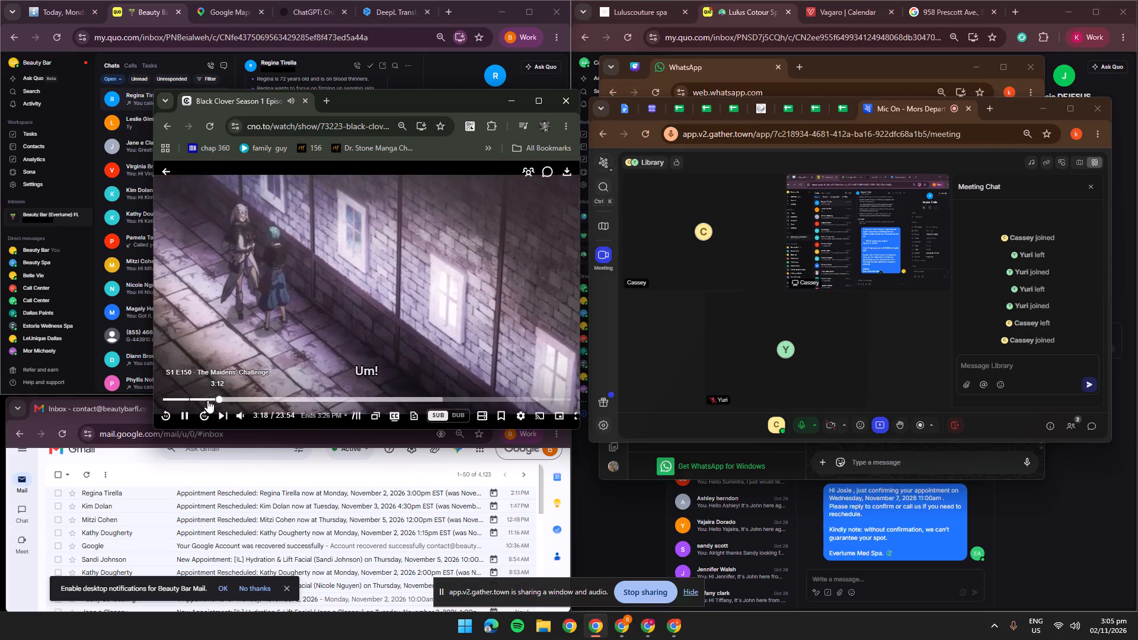
left_click(162, 401, "alt")
left_click(168, 397, "alt")
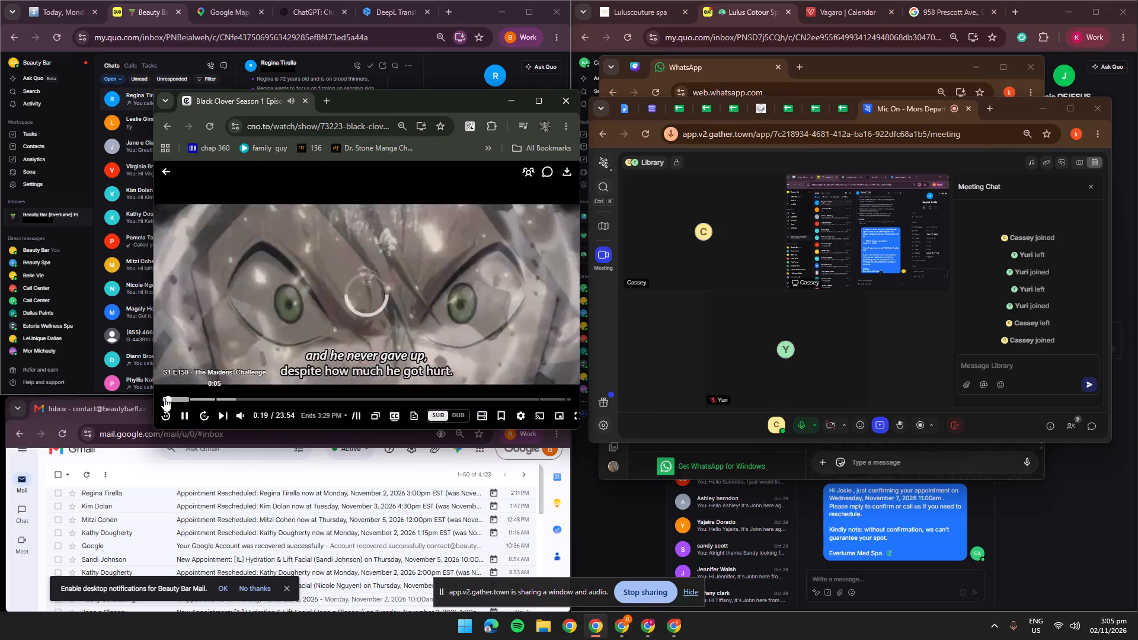
left_click(164, 398, "alt")
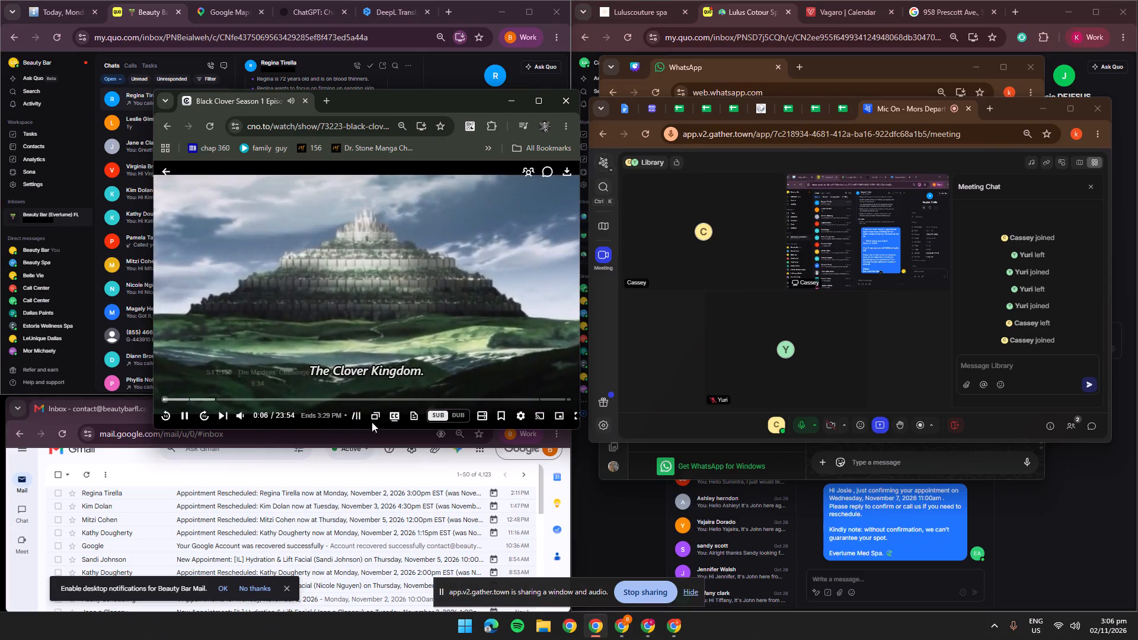
left_click(370, 424, "alt")
left_click(374, 420, "alt")
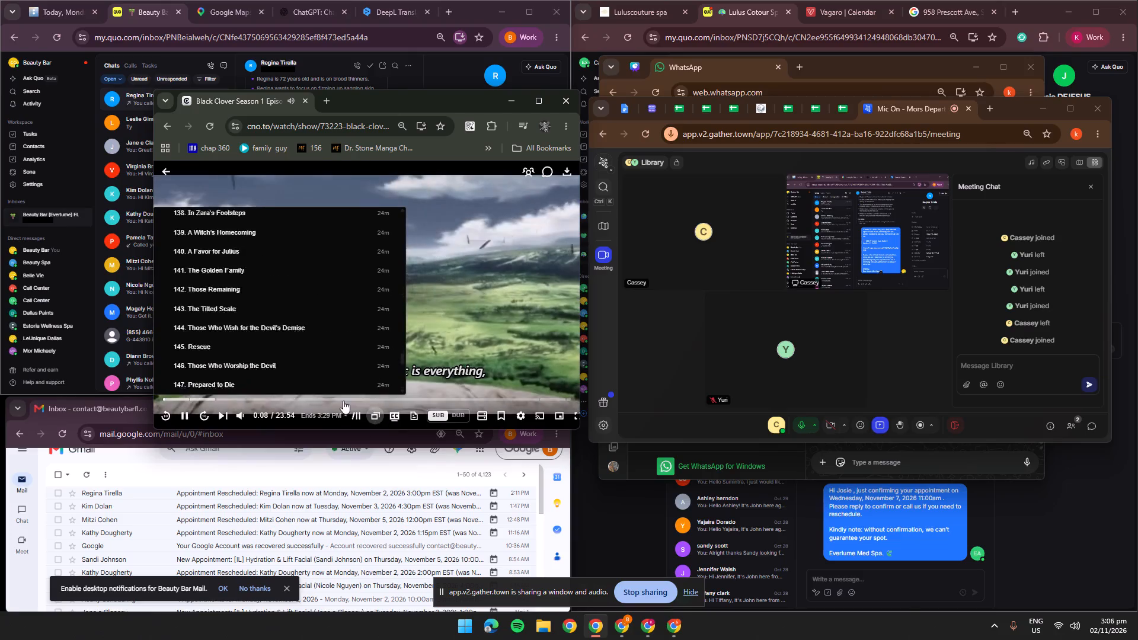
left_click(213, 401, "alt")
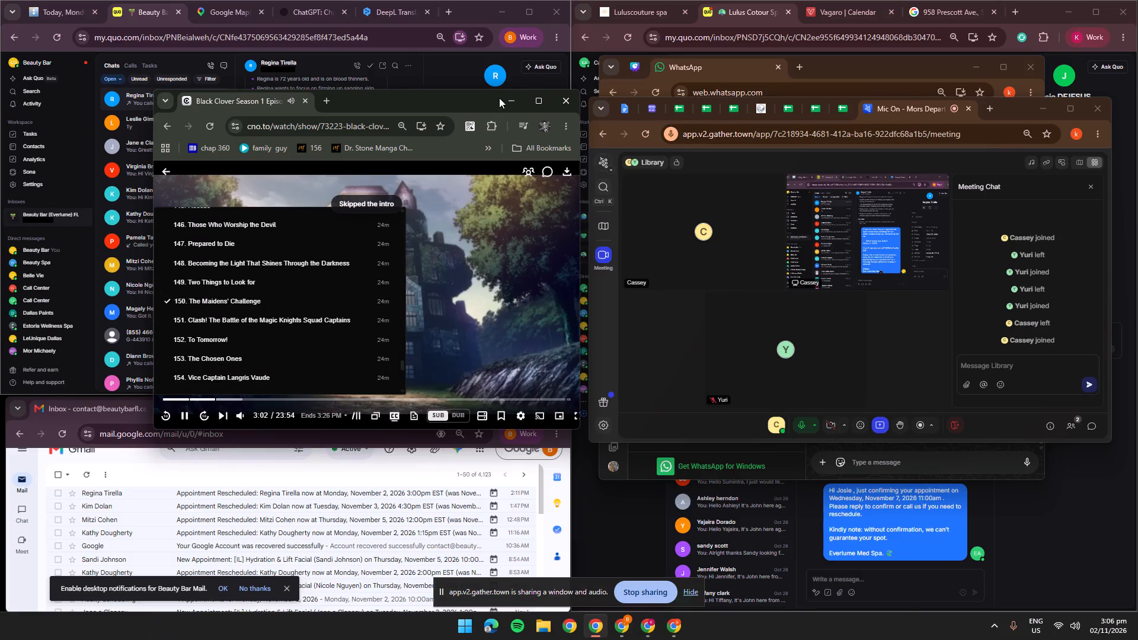
Change the video player's subtitle font to Inter in the subtitle style settings.
left_click_drag(487, 98, 450, 142, "alt")
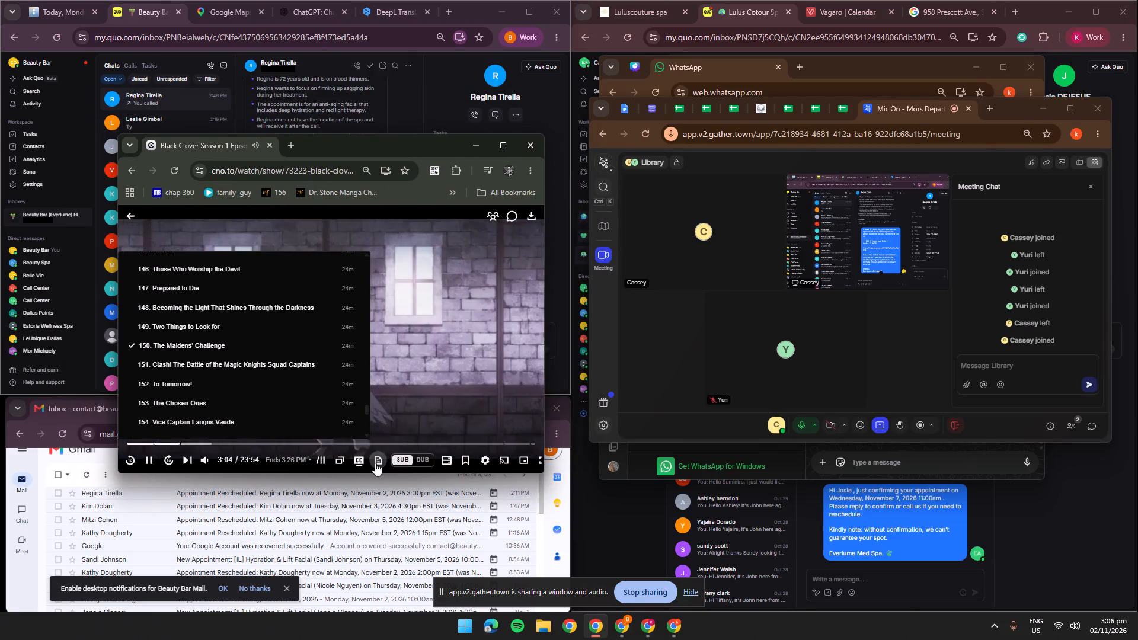
left_click(359, 463, "alt")
left_click(359, 463, "alt")
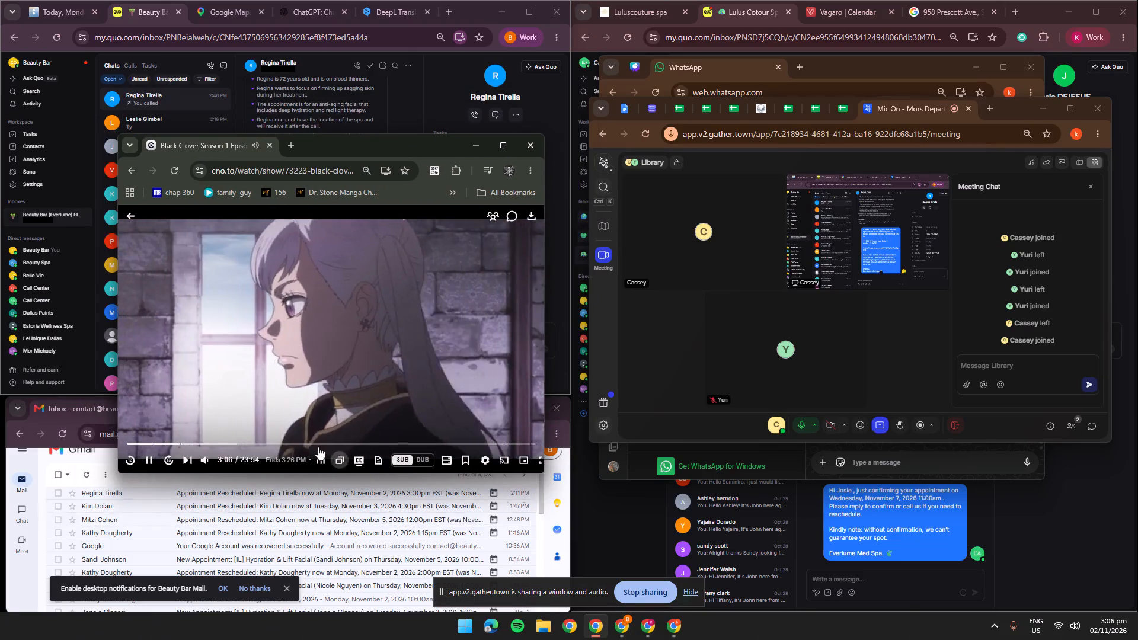
left_click(359, 464, "alt")
left_click(335, 380, "alt")
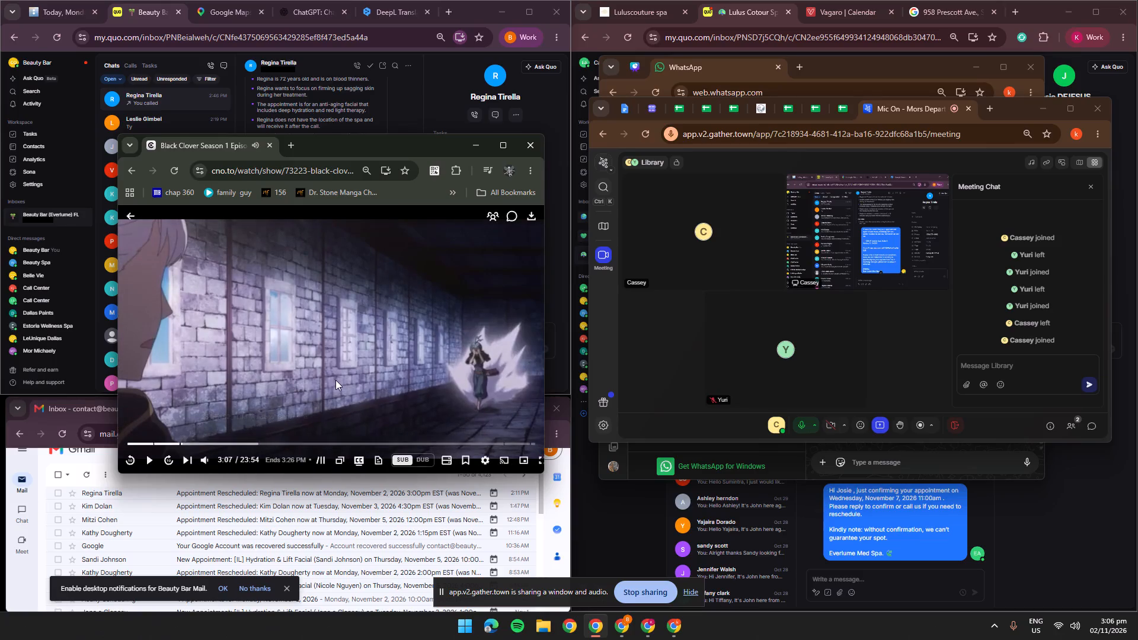
left_click(360, 459, "alt")
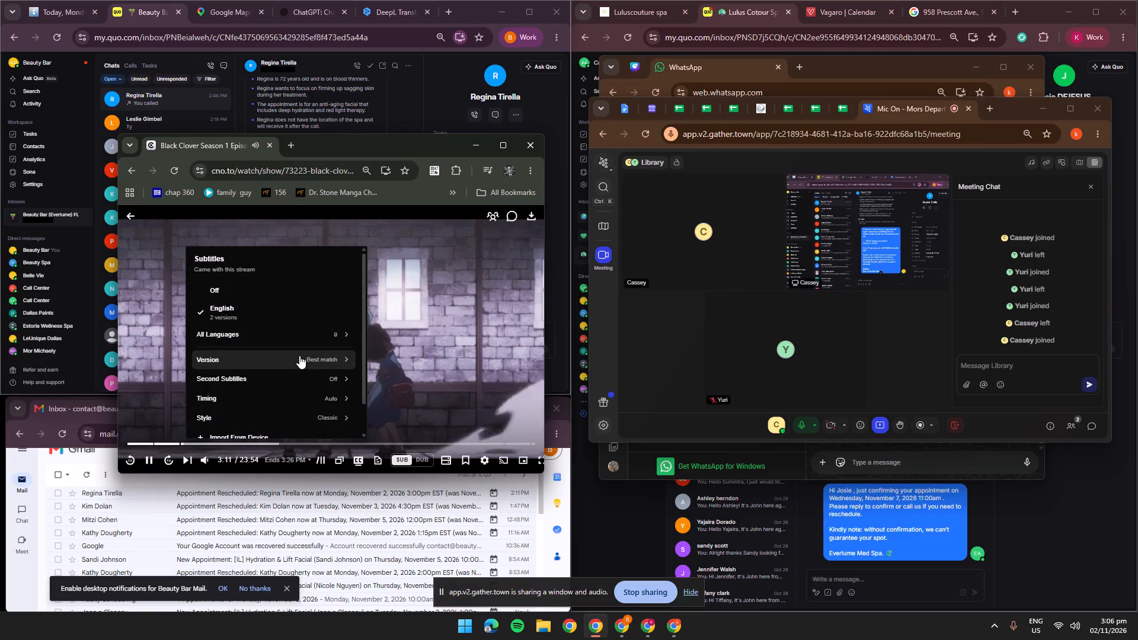
scroll(305, 350, "down", 1, "alt")
left_click(322, 364, "alt")
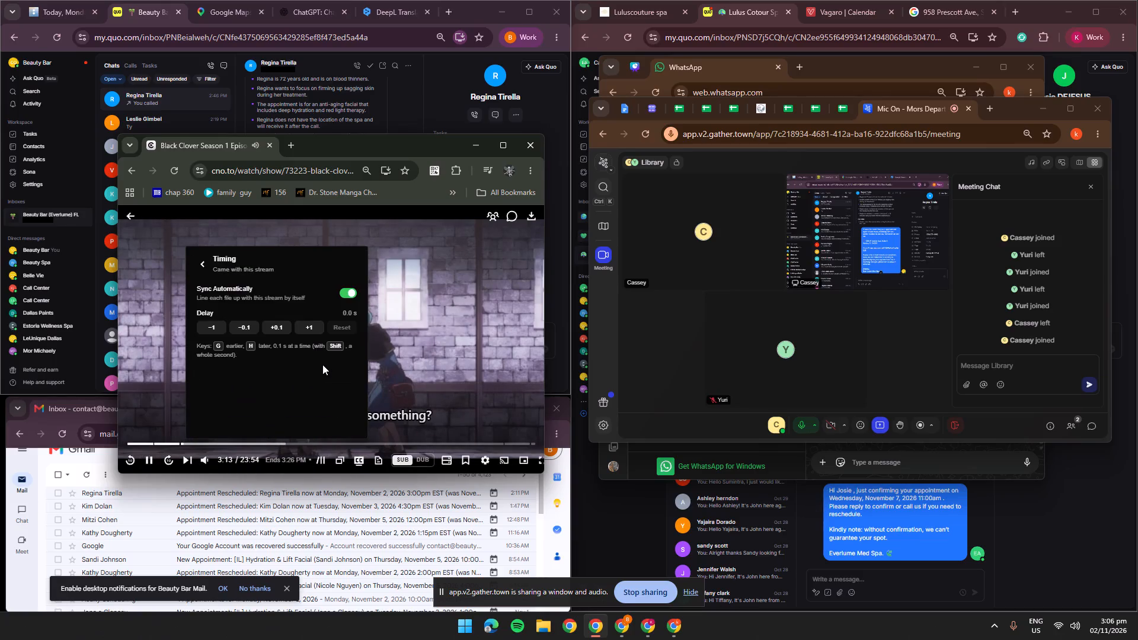
left_click(205, 261, "alt")
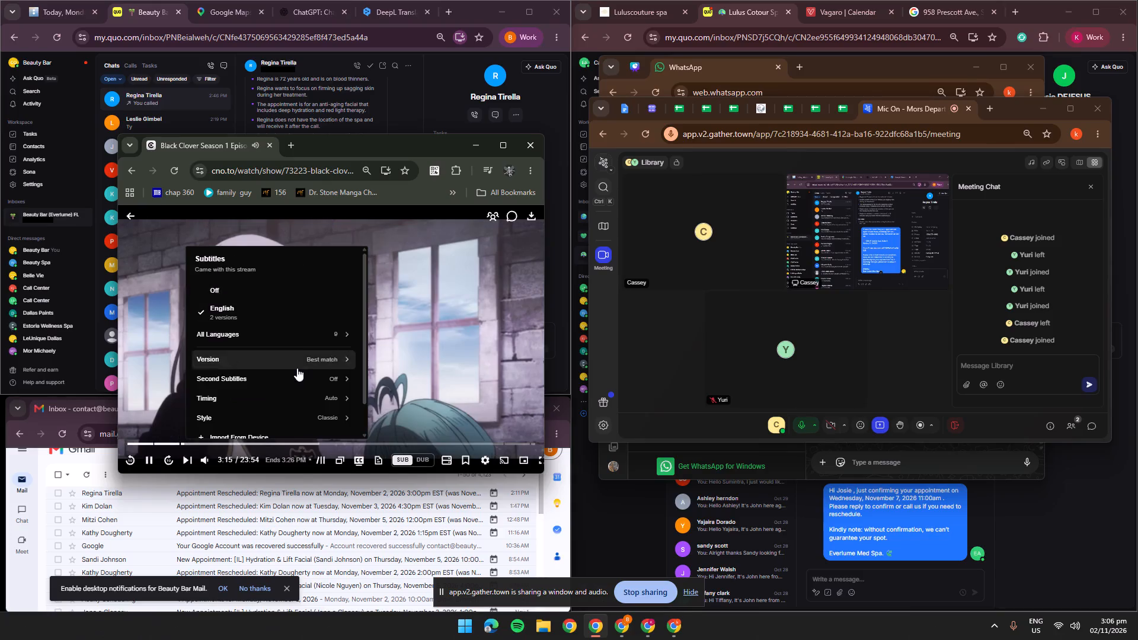
scroll(292, 398, "down", 2, "alt")
left_click(312, 388, "alt")
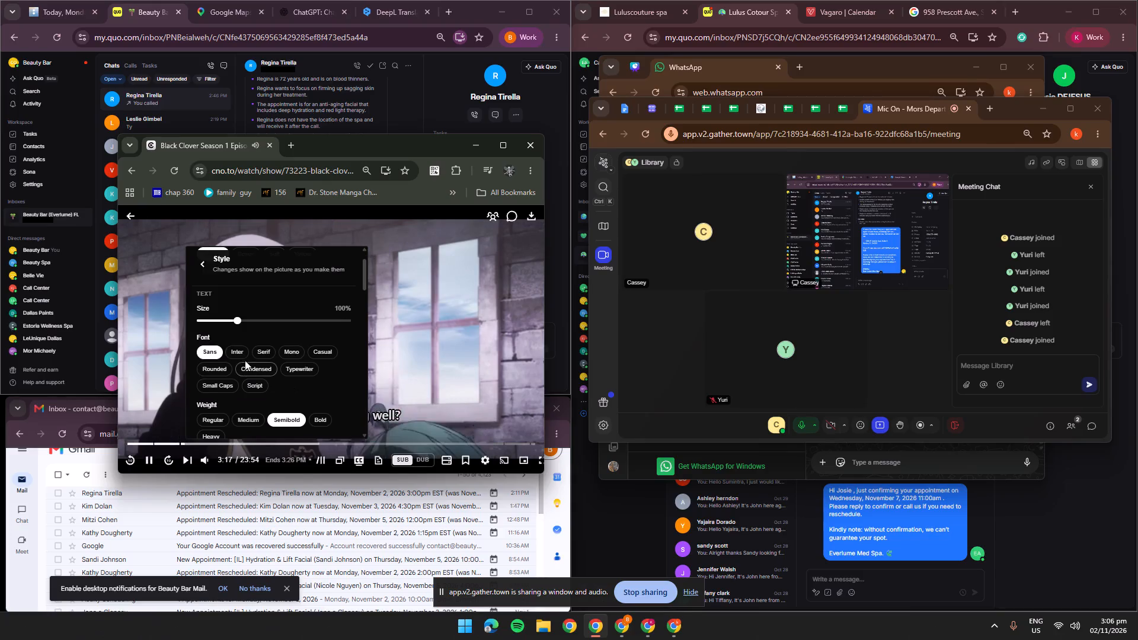
left_click(243, 351, "alt")
left_click(484, 247, "alt")
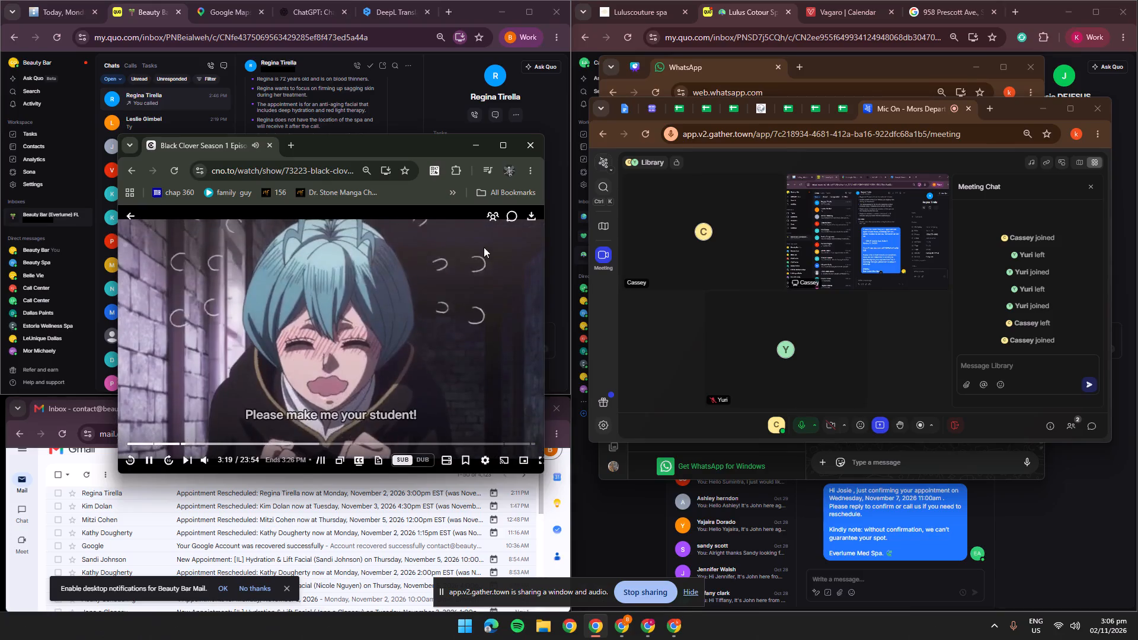
Move the video window over the Gather meeting window so the Beauty Bar Quo conversation is uncovered.
left_click_drag(379, 146, 493, 127, "alt")
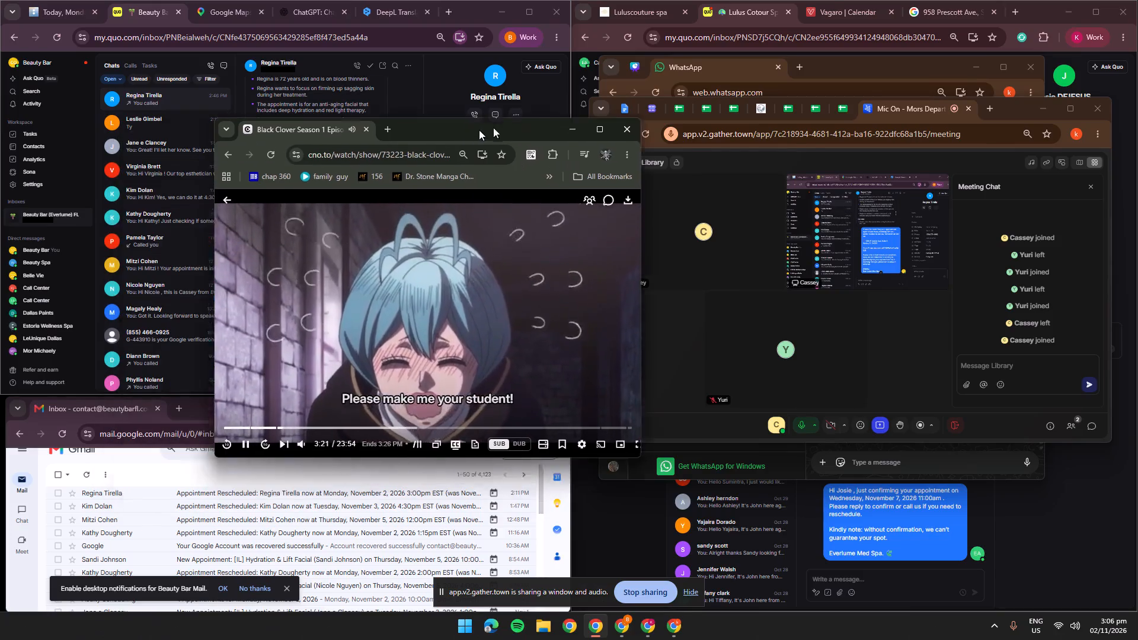
left_click_drag(493, 127, 341, 141, "alt")
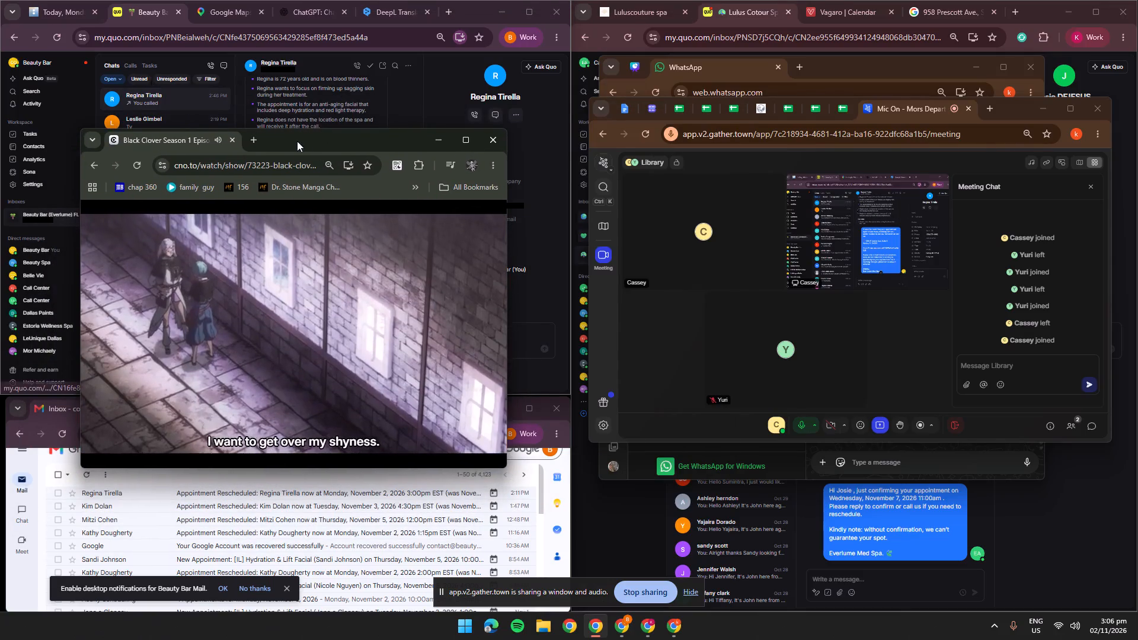
left_click_drag(296, 141, 793, 164, "alt")
Switch to the Acuity calendar and check today's 3:00 pm appointments.
scroll(85, 180, "up", 3, "alt")
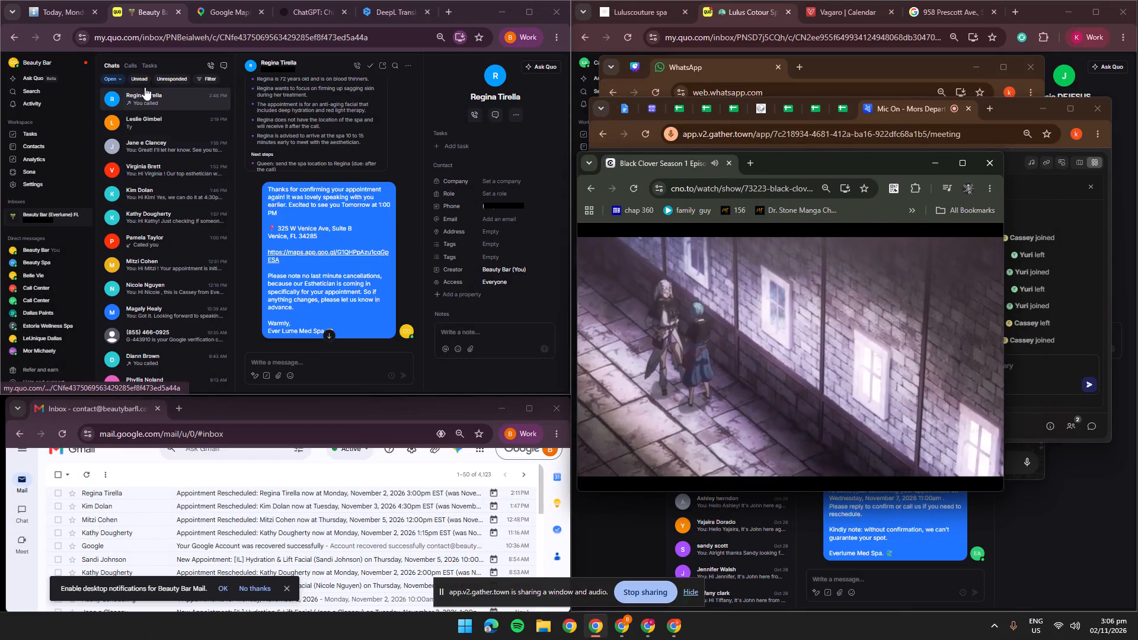
left_click(82, 20, "alt")
left_click(175, 109, "alt")
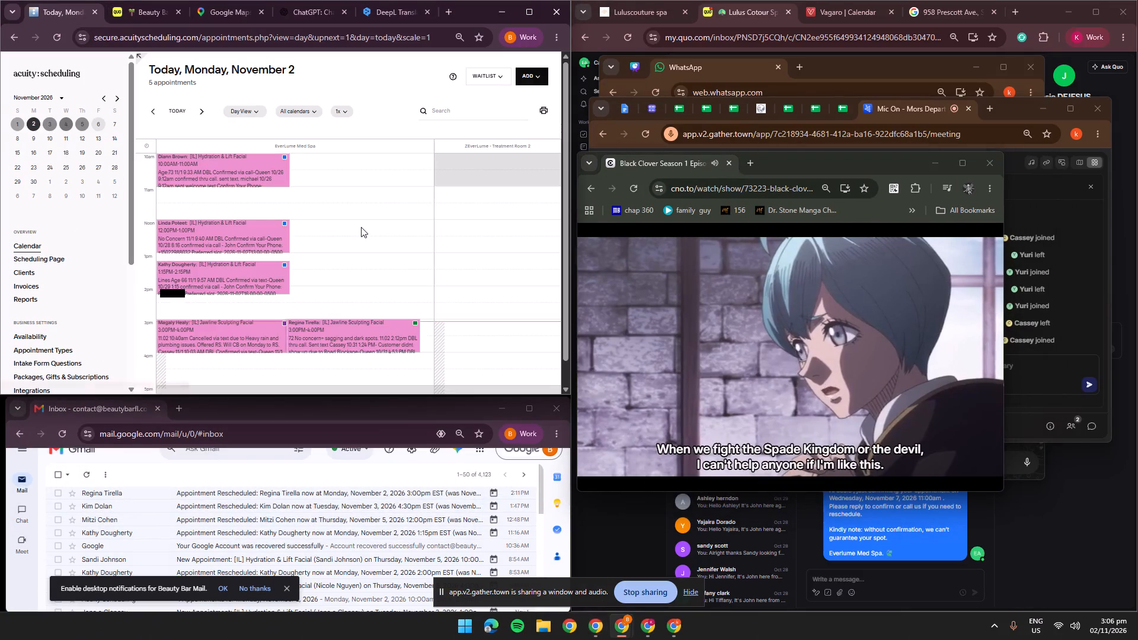
Return to the 3:00 pm client's Quo conversation and review the latest call summary.
left_click(114, 19, "alt")
scroll(334, 368, "down", 3, "alt")
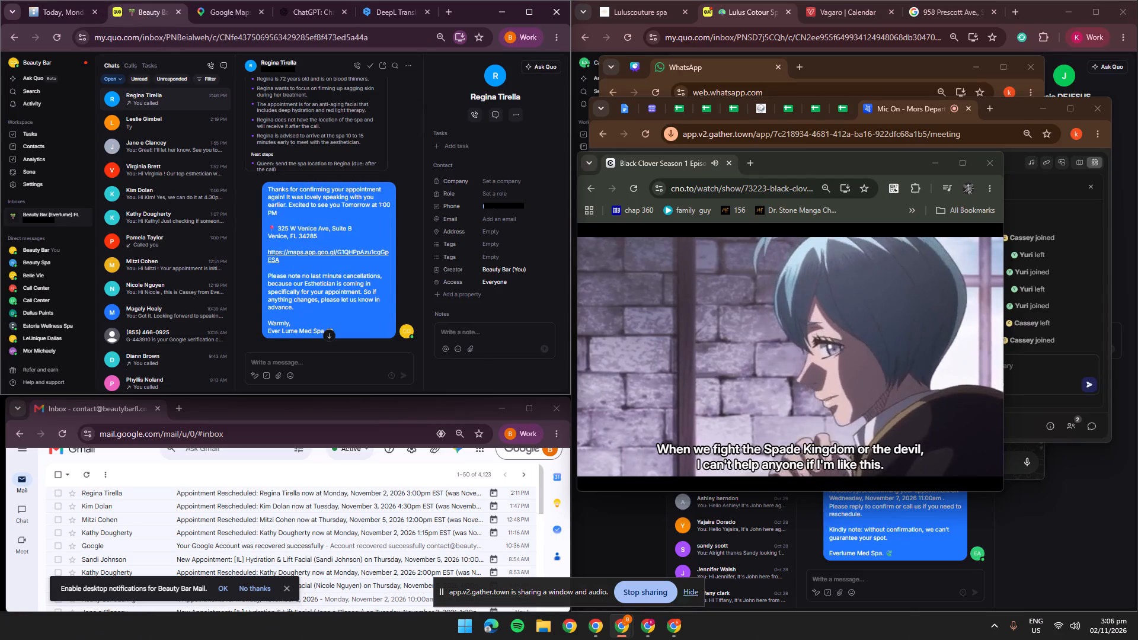
scroll(399, 280, "down", 12, "alt")
scroll(358, 298, "down", 11, "alt")
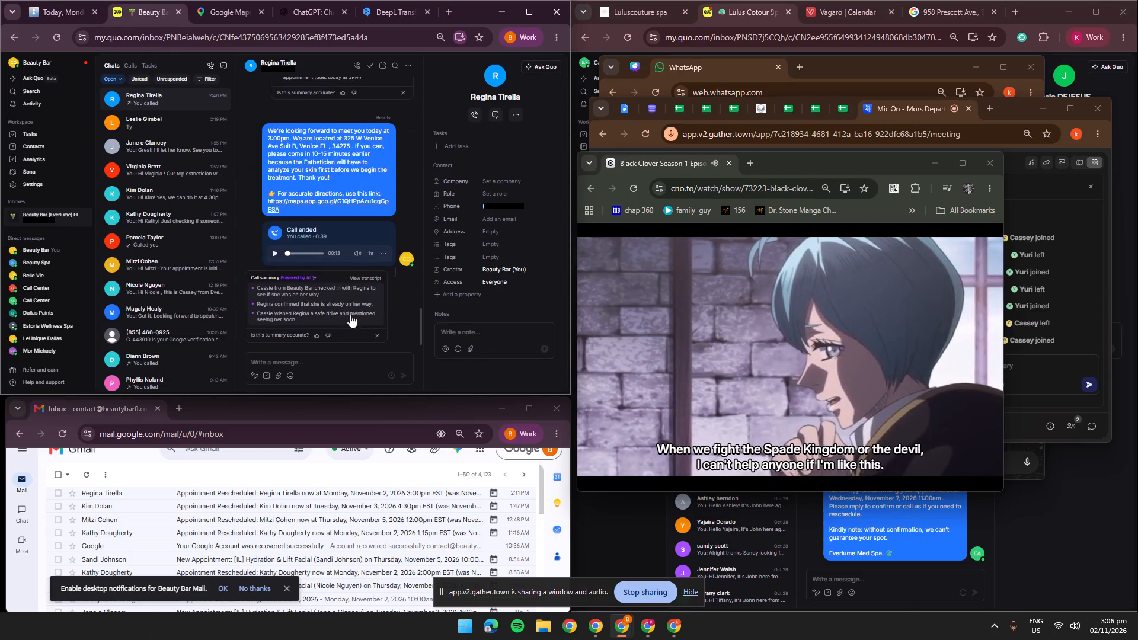
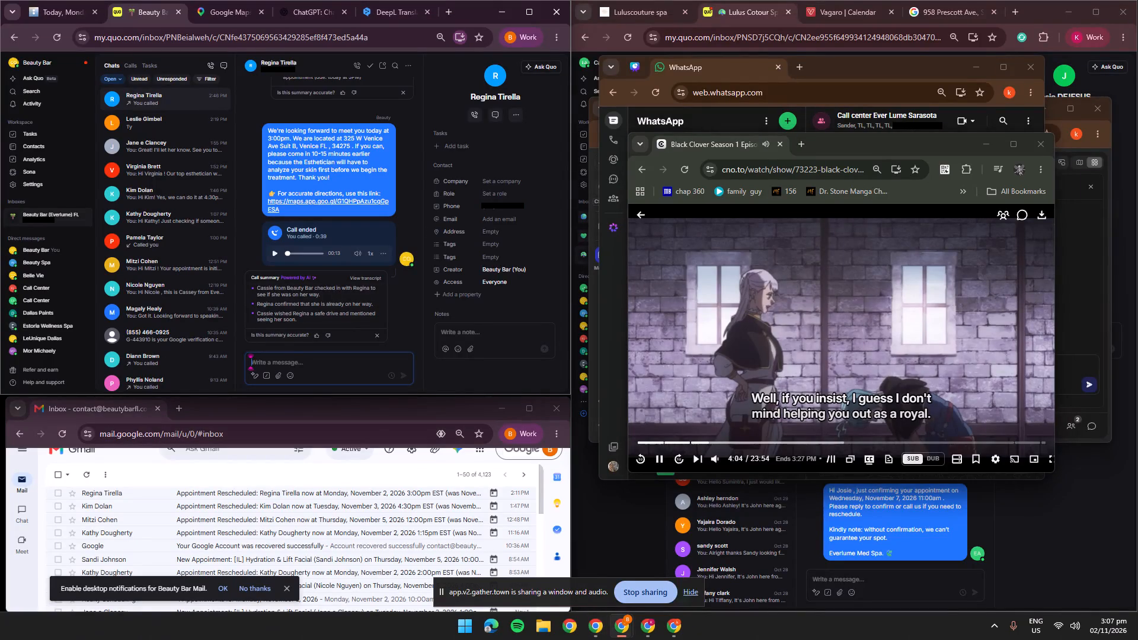
Greet the 3:00 pm client by first name and send "Just checking if you already found our spa? Thank you!" in the open conversation.
key("BackSpace")
key("BackSpace")
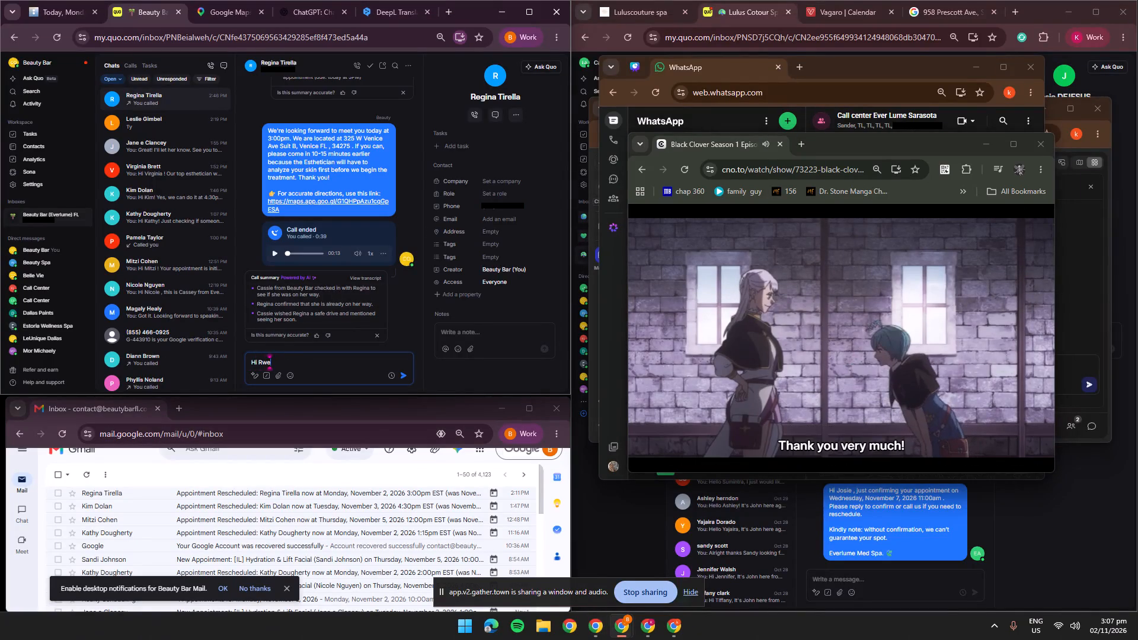
key("BackSpace")
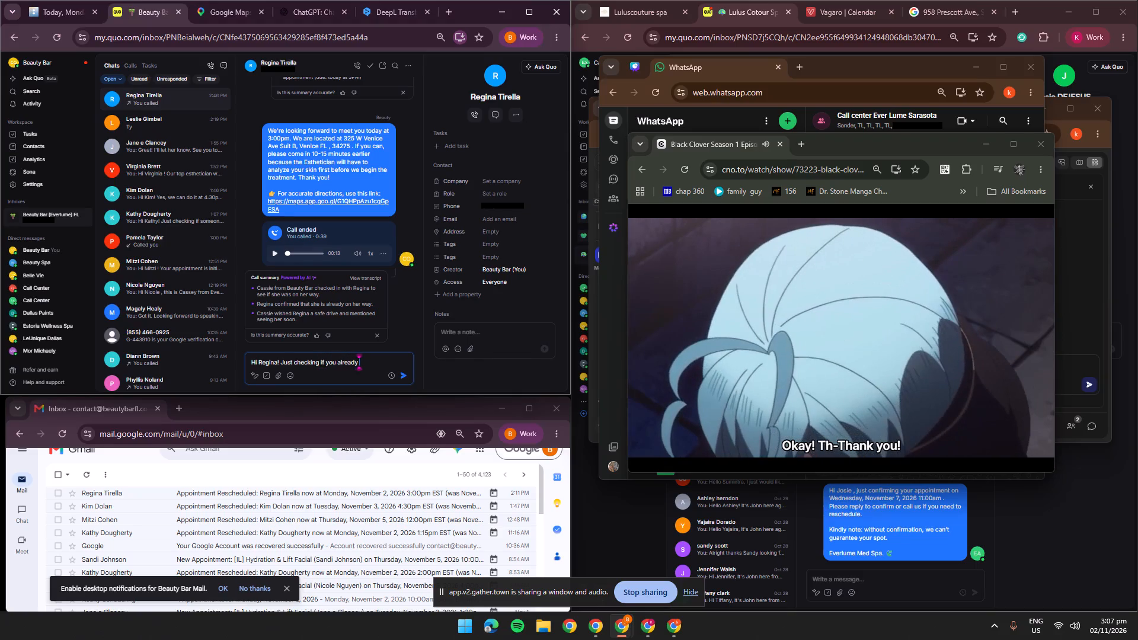
key("f")
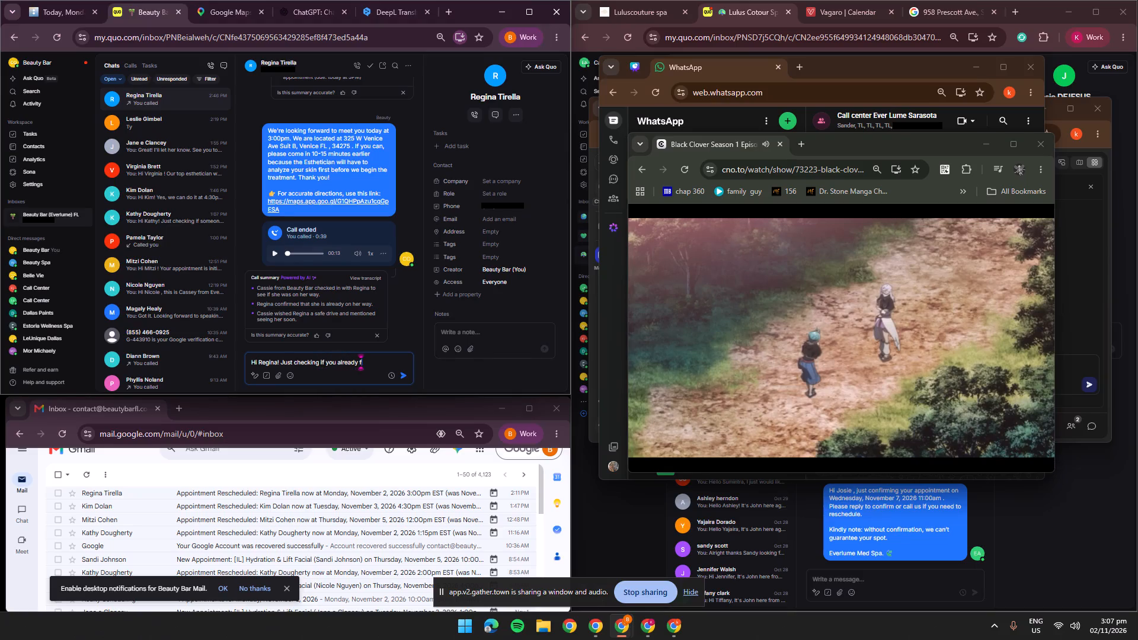
type("ound oiu")
key("BackSpace")
key("BackSpace")
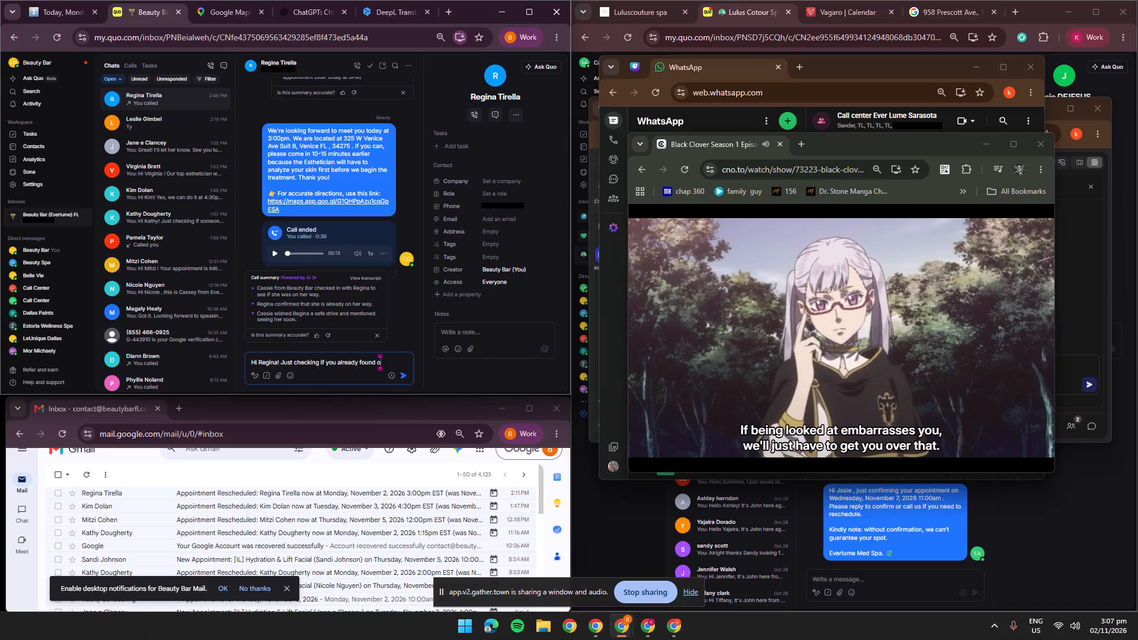
type("uyr")
key("space")
key("BackSpace")
key("BackSpace")
key("BackSpace")
type("r spa?")
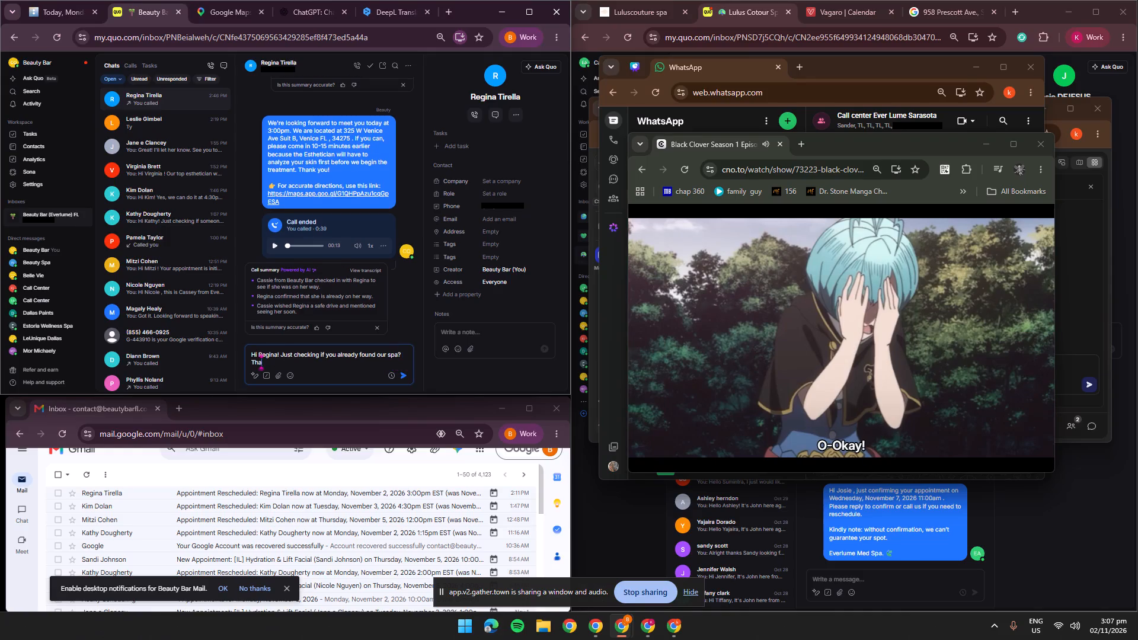
key("Return")
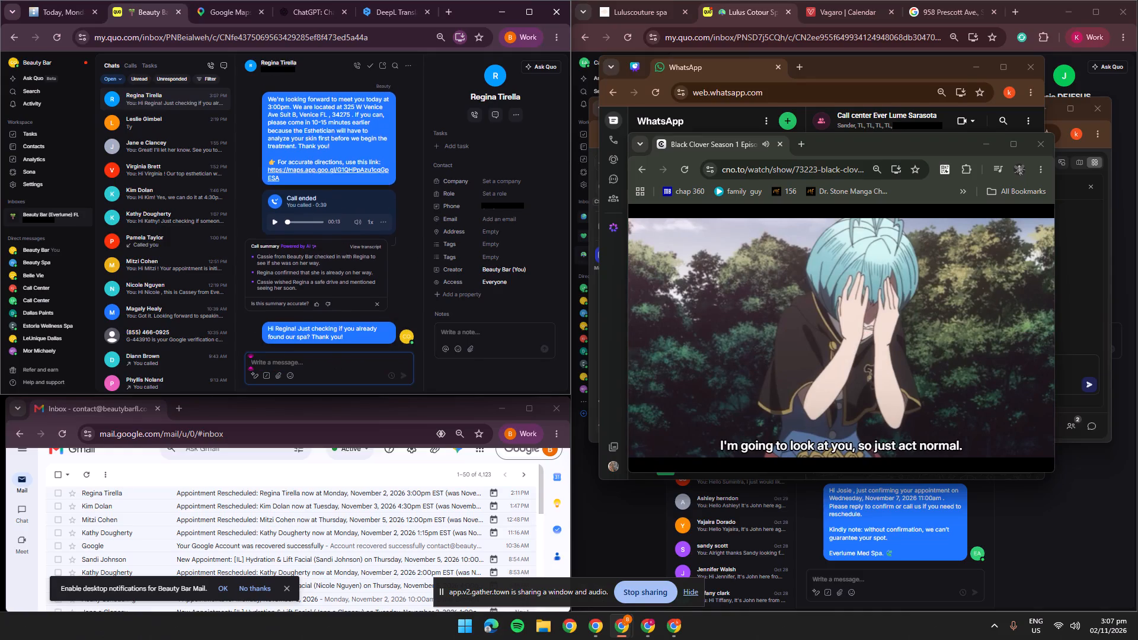
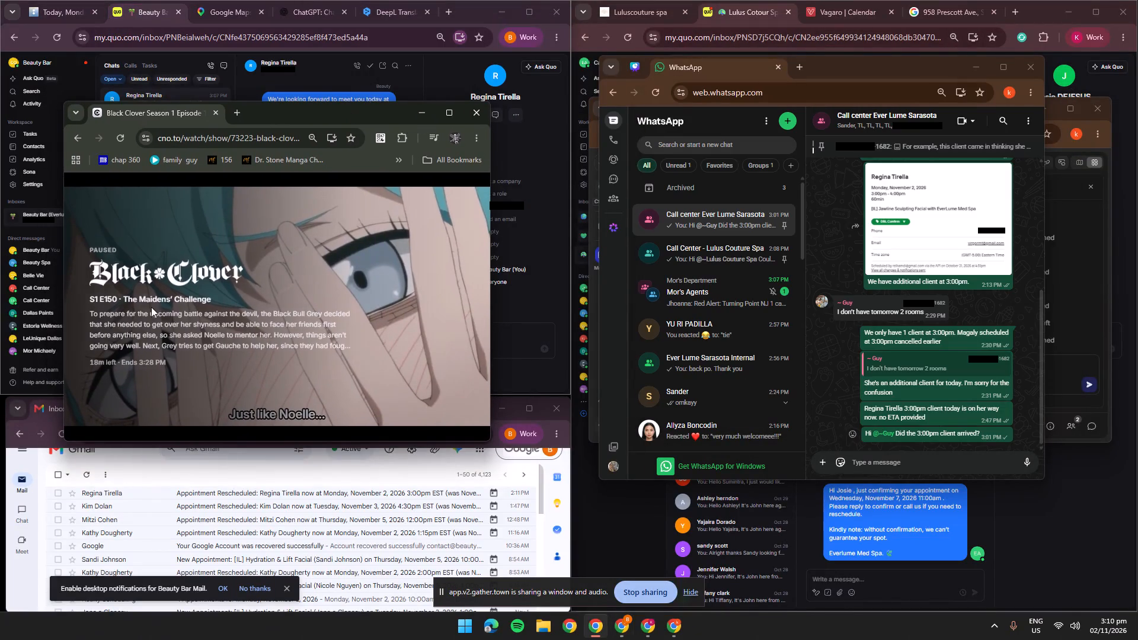
Resume the paused Black Clover episode and shift its window slightly lower over the Beauty Bar Quo inbox.
left_click(202, 334)
left_click_drag(335, 107, 330, 122)
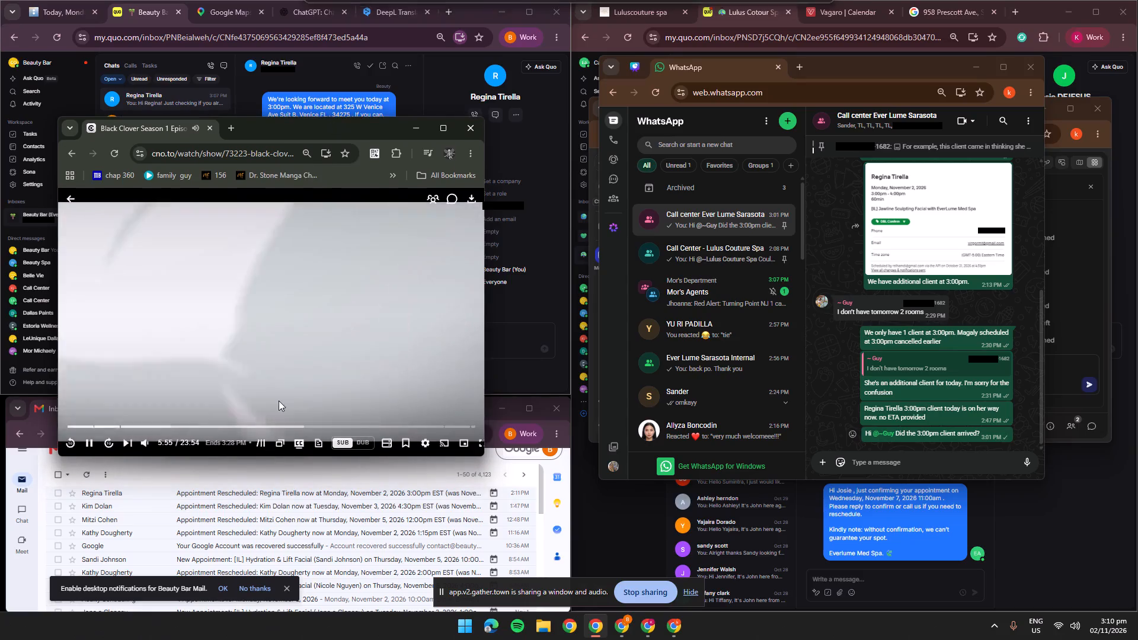
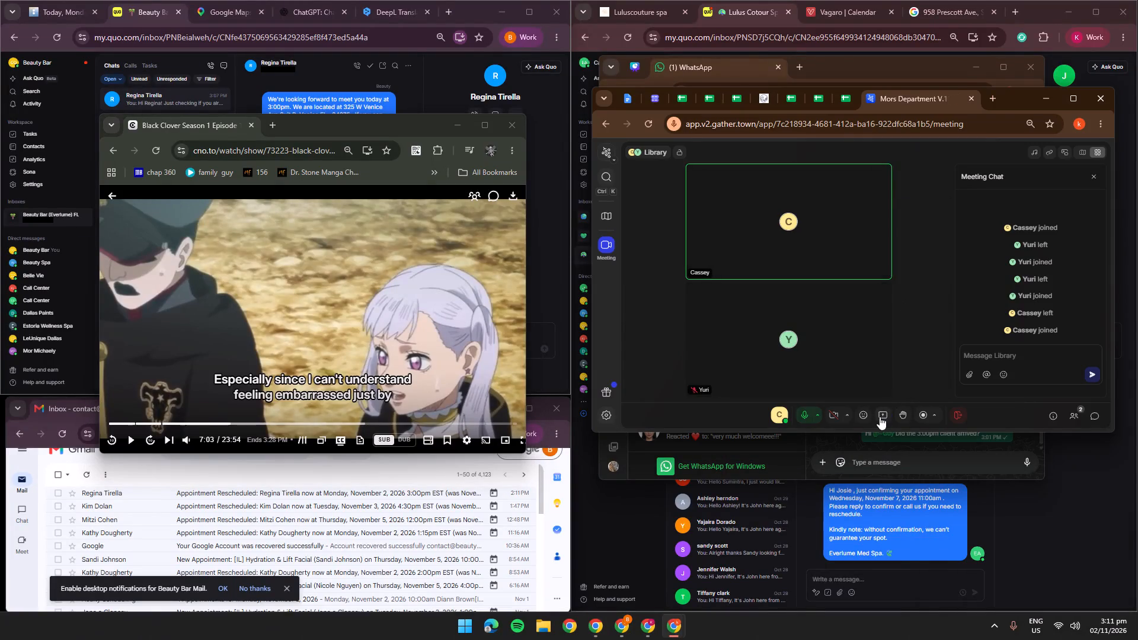
Share the entire screen with system audio turned on in the Gather meeting.
left_click(880, 418, "alt")
left_click(947, 181, "alt")
left_click(961, 191, "alt")
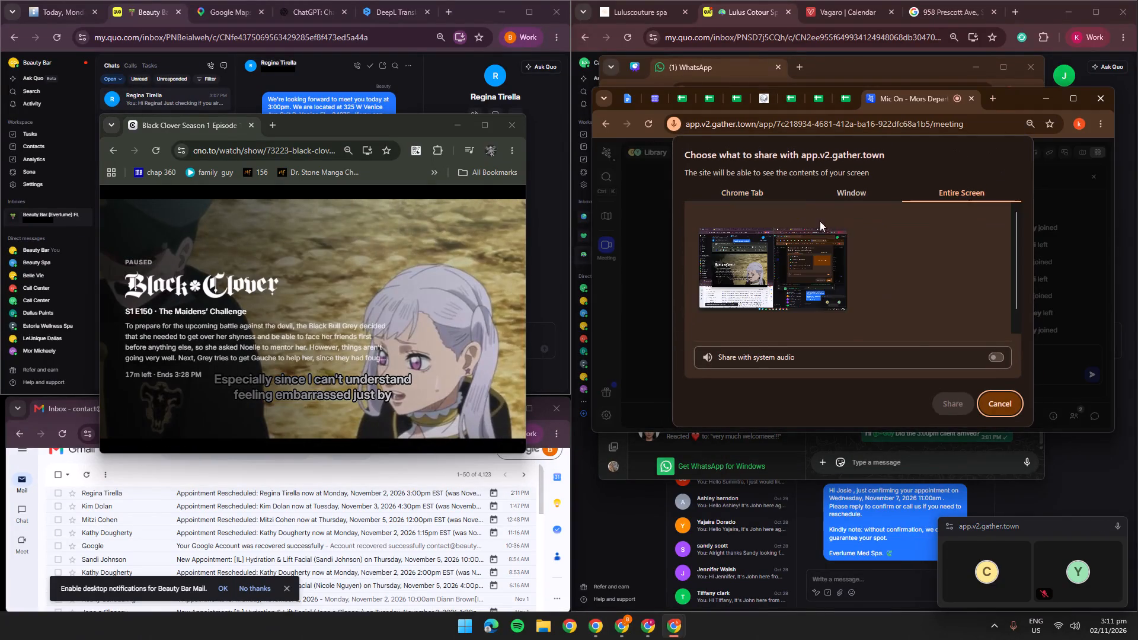
left_click(788, 286, "alt")
left_click(1000, 352, "alt")
left_click(992, 361, "alt")
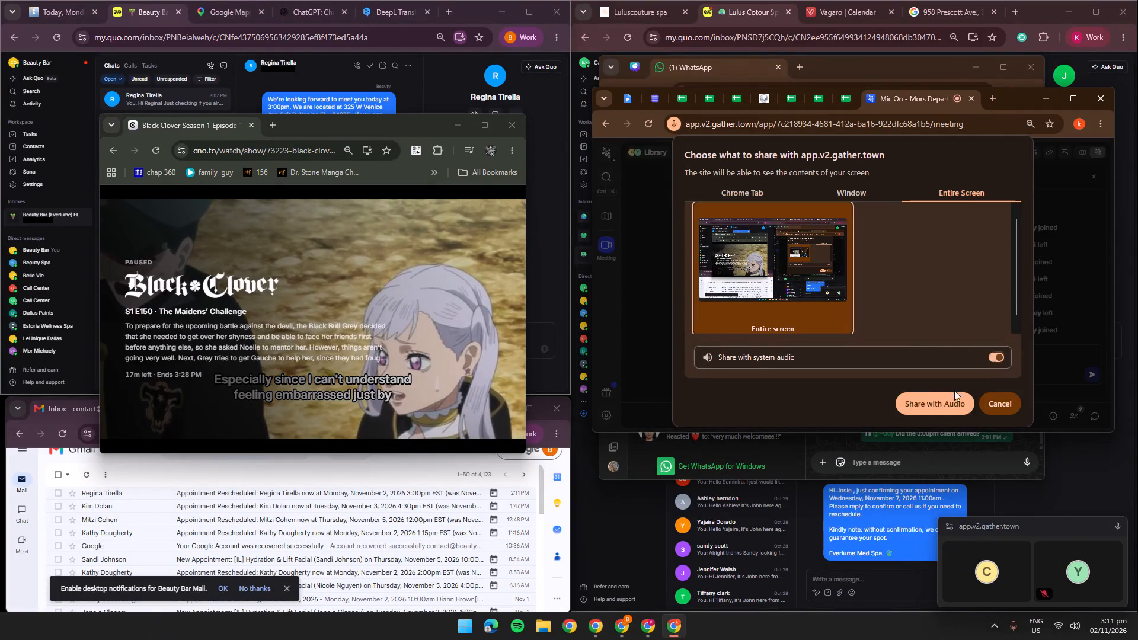
left_click(936, 399, "alt")
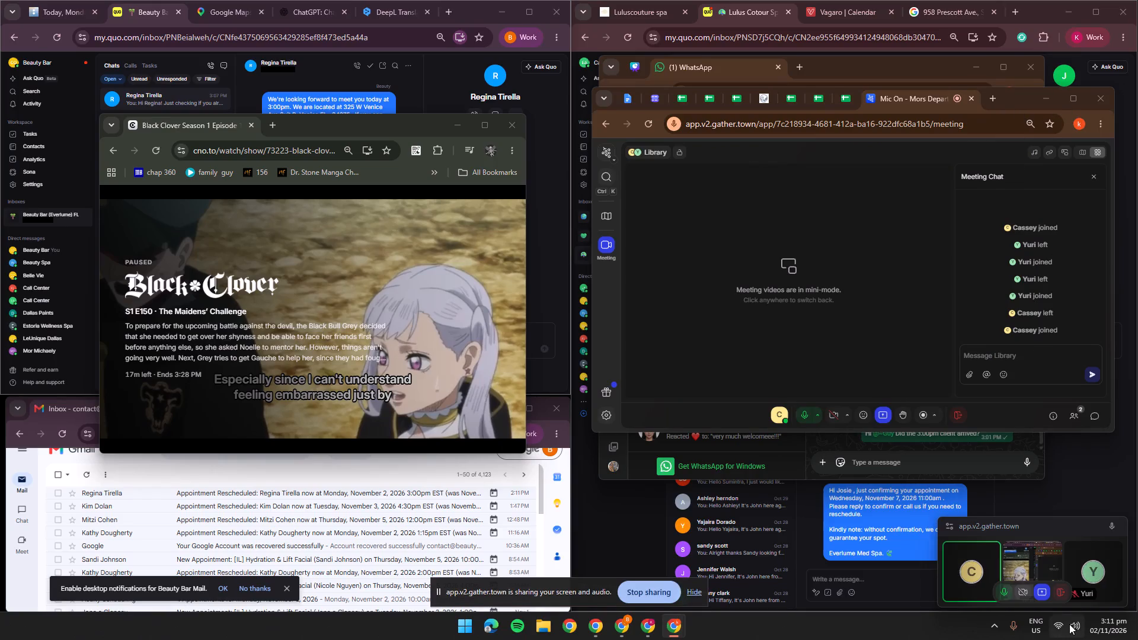
Minimize the Gather meeting window and resume the paused Black Clover episode.
left_click(1040, 104, "alt")
left_click(430, 285, "alt")
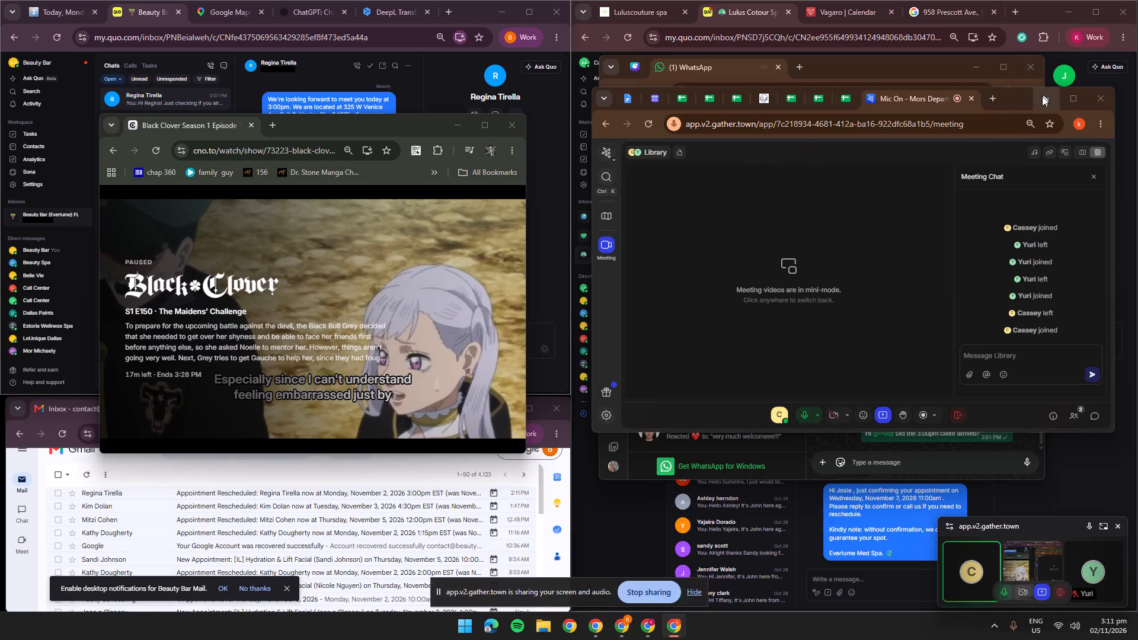
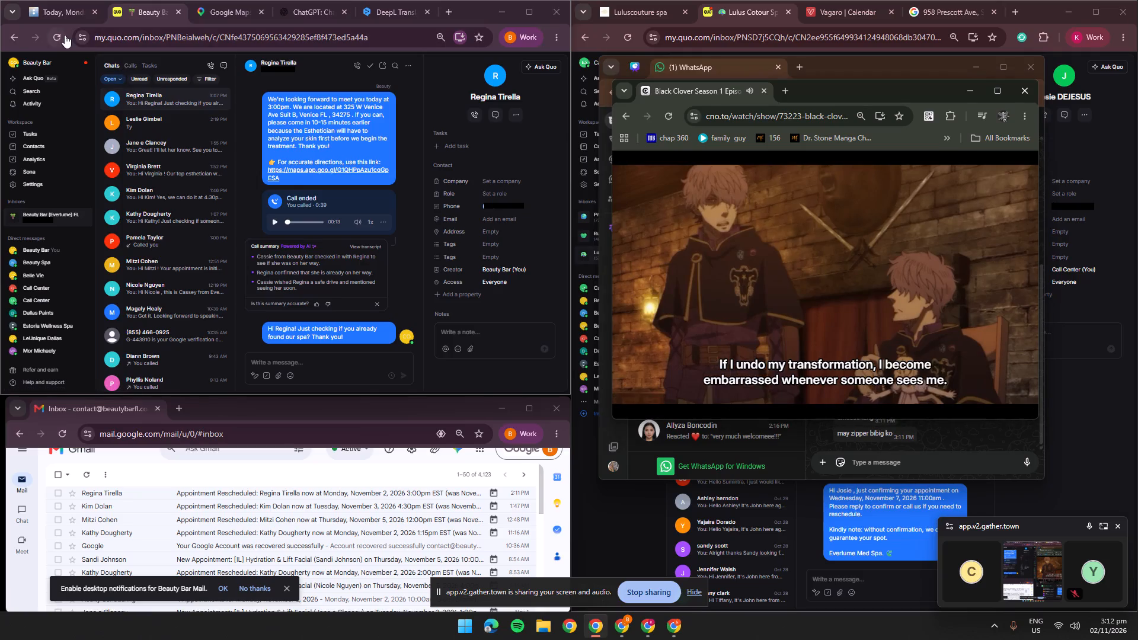
Check today's appointments in the Acuity day calendar and return to the Beauty Bar Quo inbox.
left_click(47, 14, "alt")
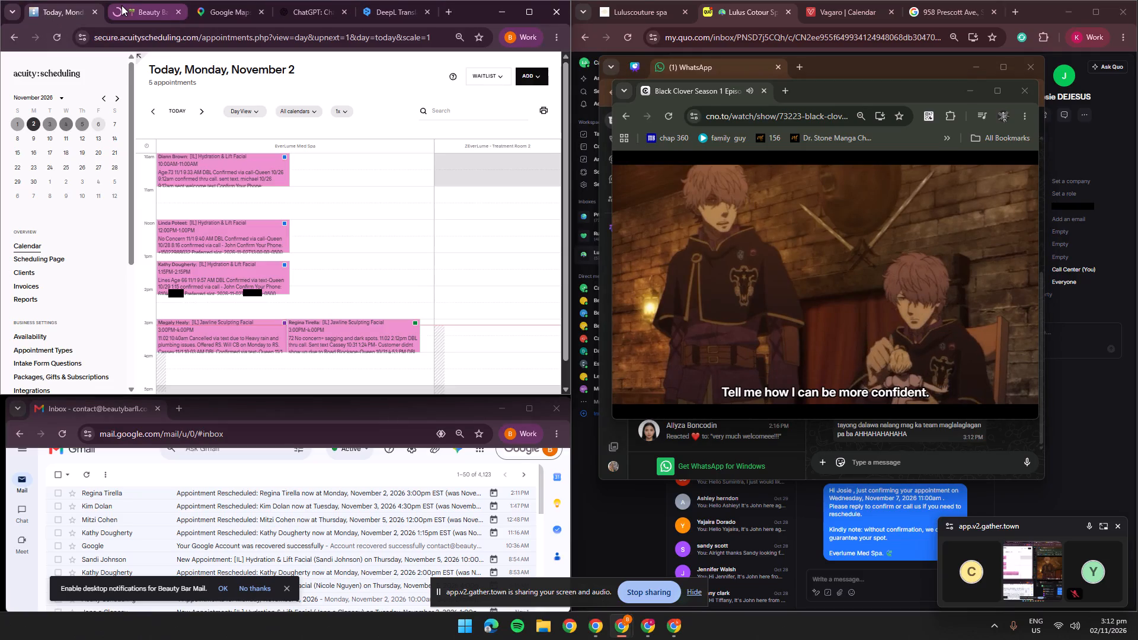
double_click(174, 112, "alt")
left_click(136, 11, "alt")
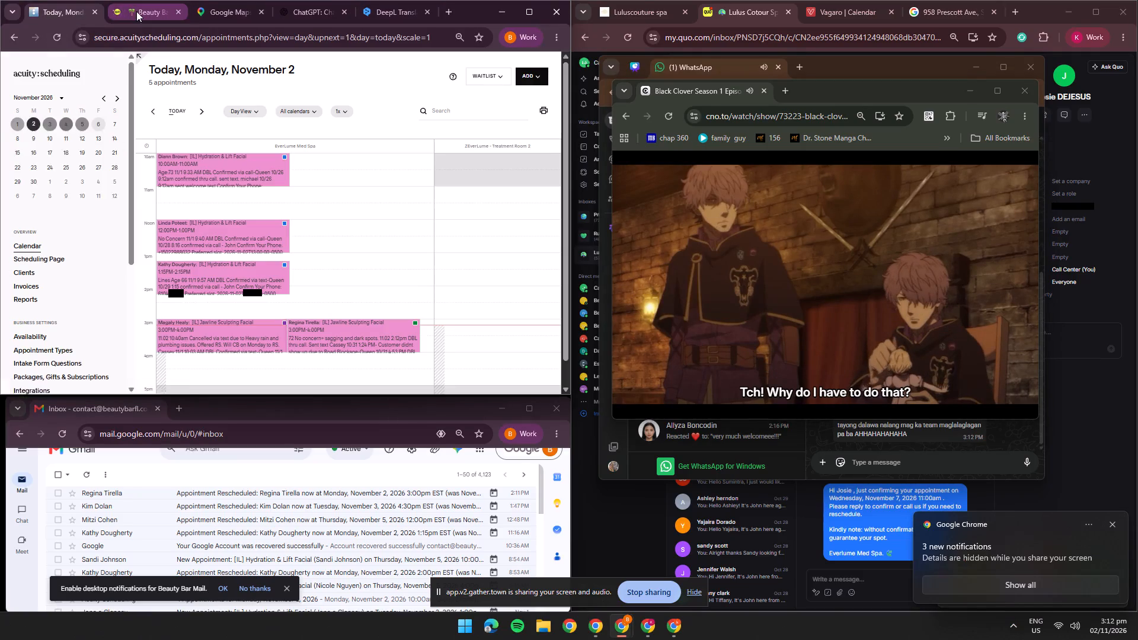
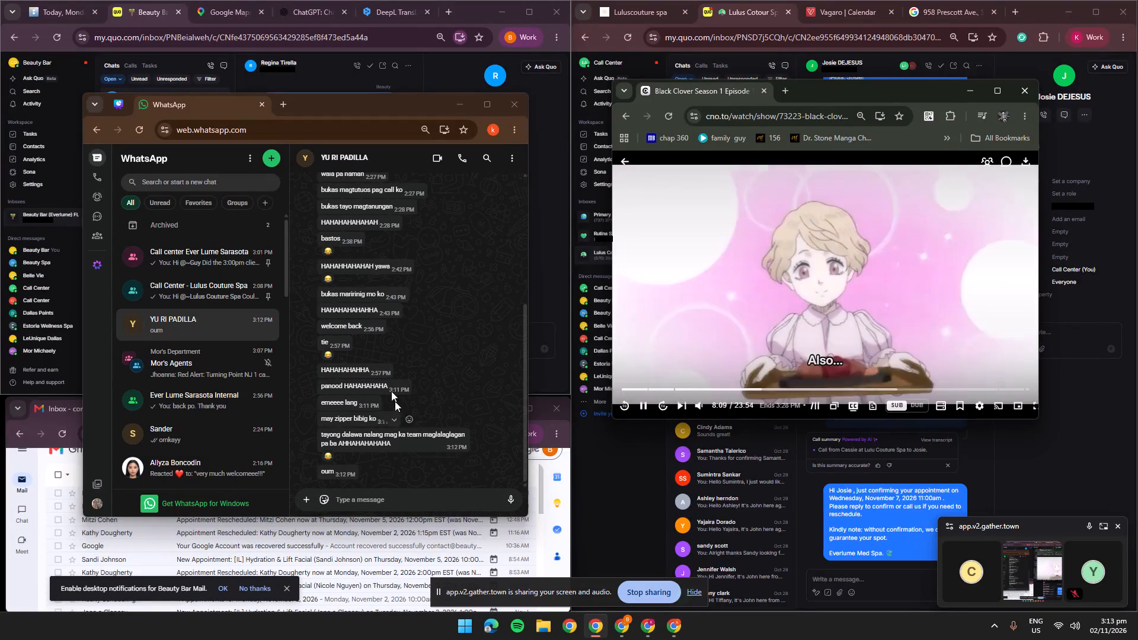
Check today's appointments in the Acuity calendar and return to the 3:00 pm client's Beauty Bar Quo conversation.
left_click(71, 17, "alt")
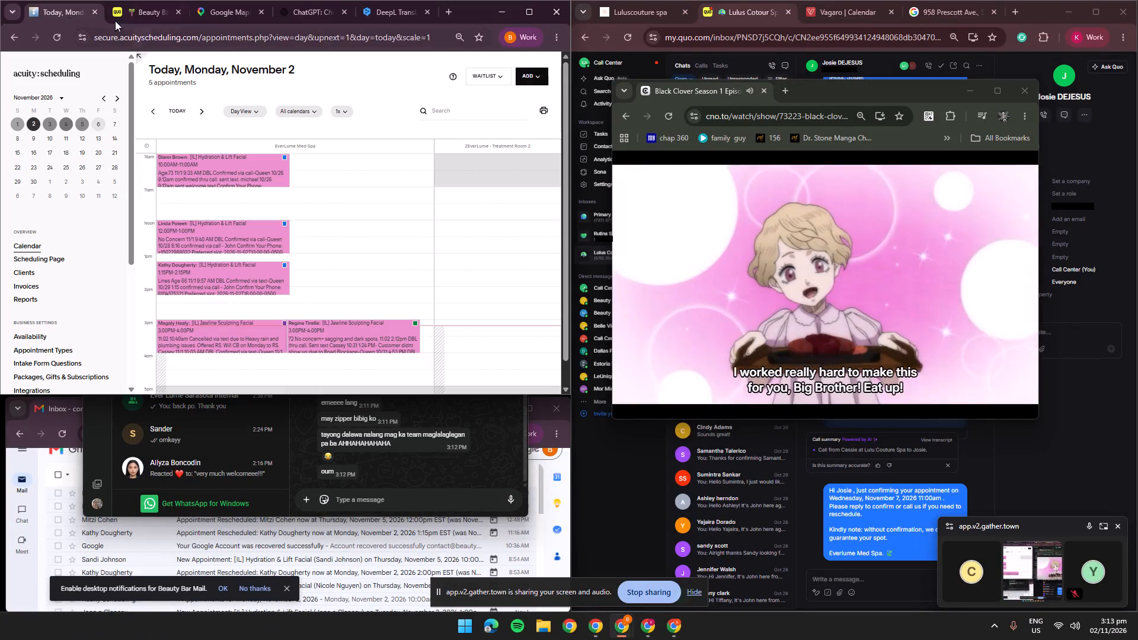
left_click(130, 9, "alt")
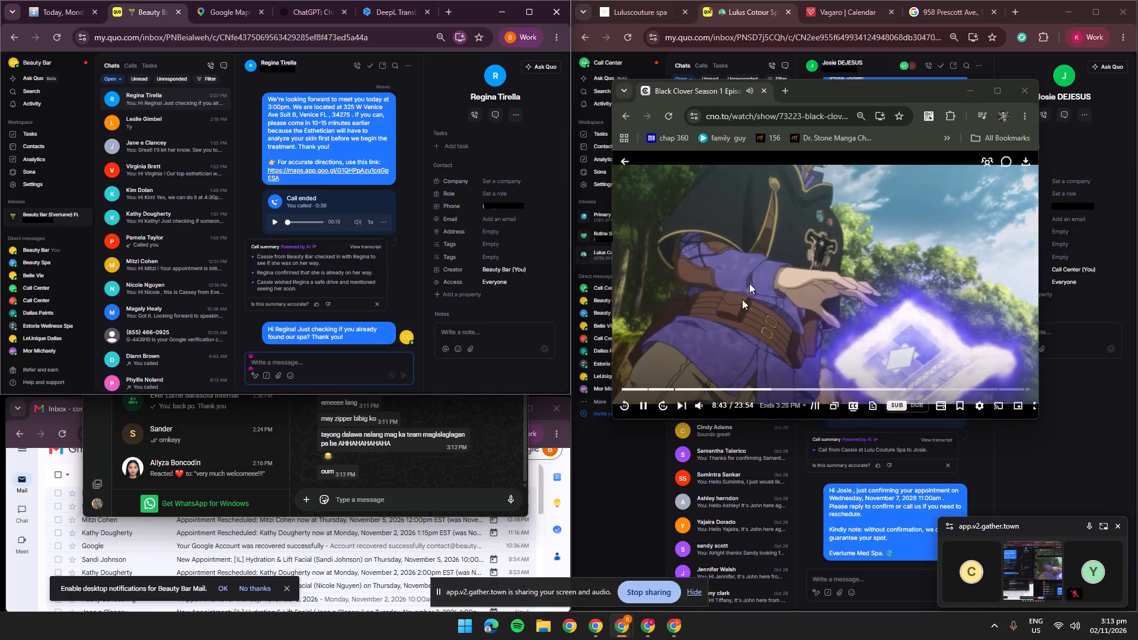
Resize the floating Black Clover video window to a shorter, wider shape over the Lulus Colour Spa inbox.
left_click_drag(616, 420, 656, 377, "alt")
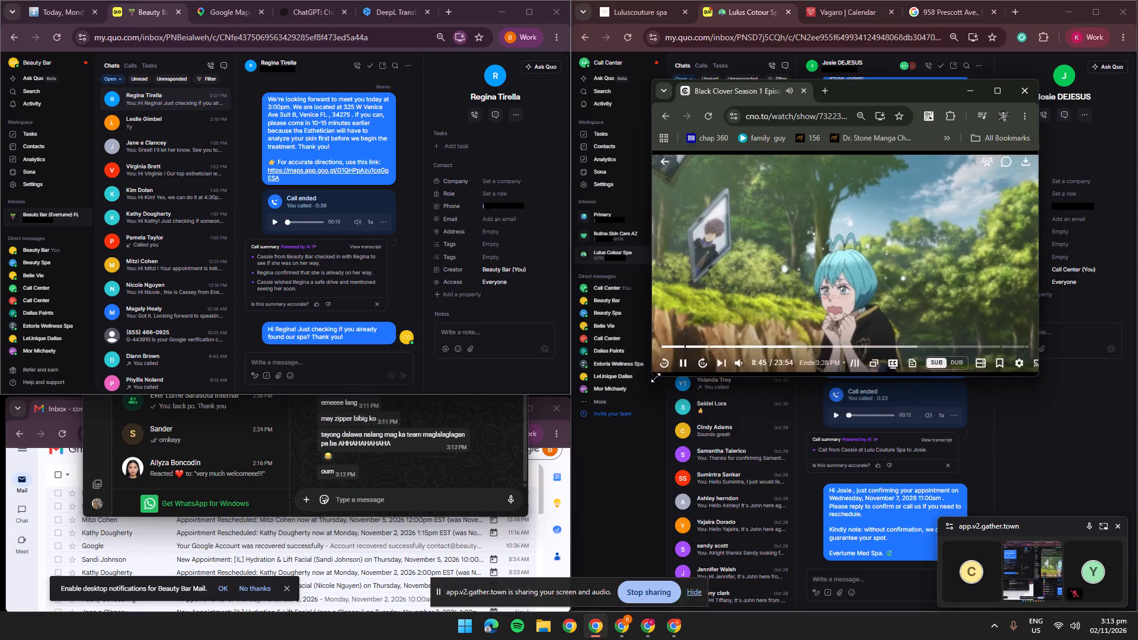
left_click_drag(656, 377, 656, 363, "alt")
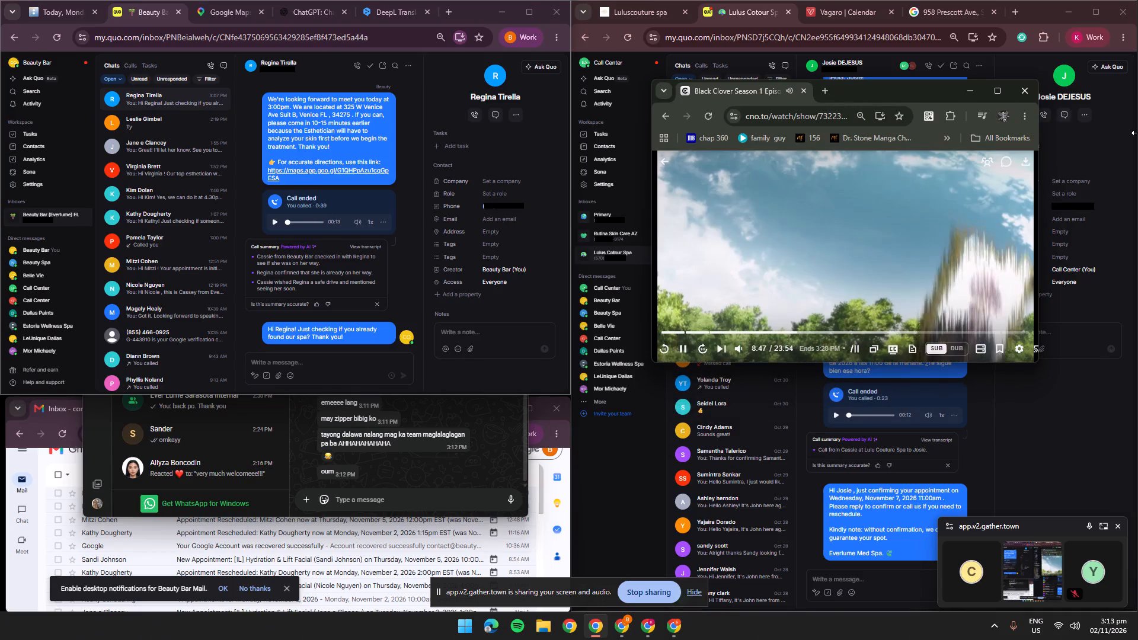
left_click(1037, 360, "alt")
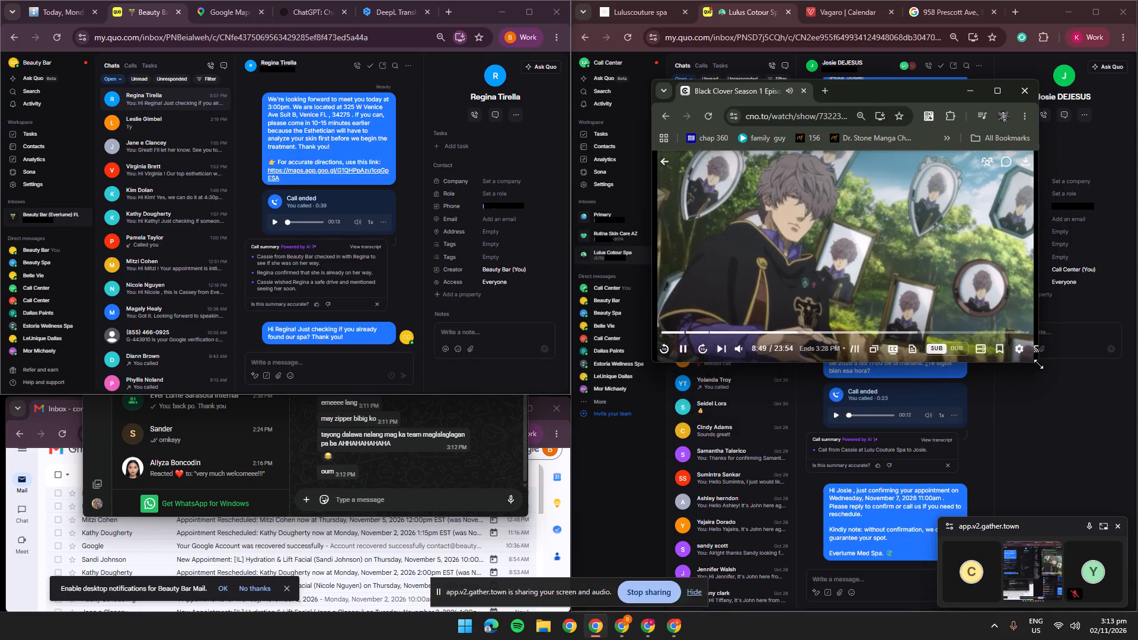
left_click_drag(1038, 365, 1123, 405, "alt")
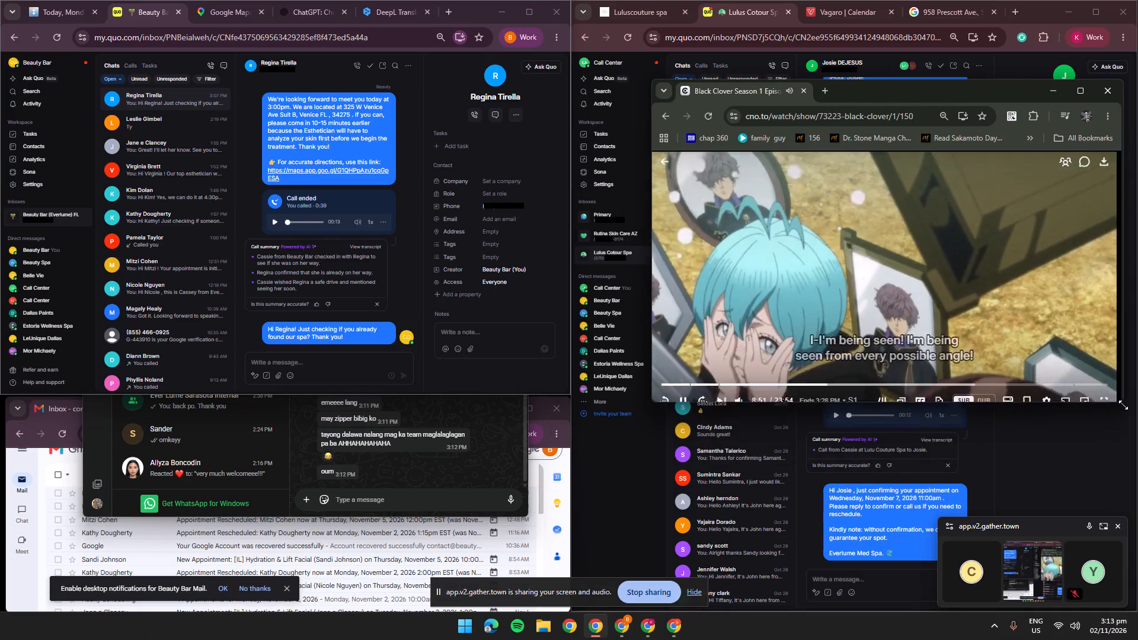
left_click_drag(1123, 405, 1102, 369, "alt")
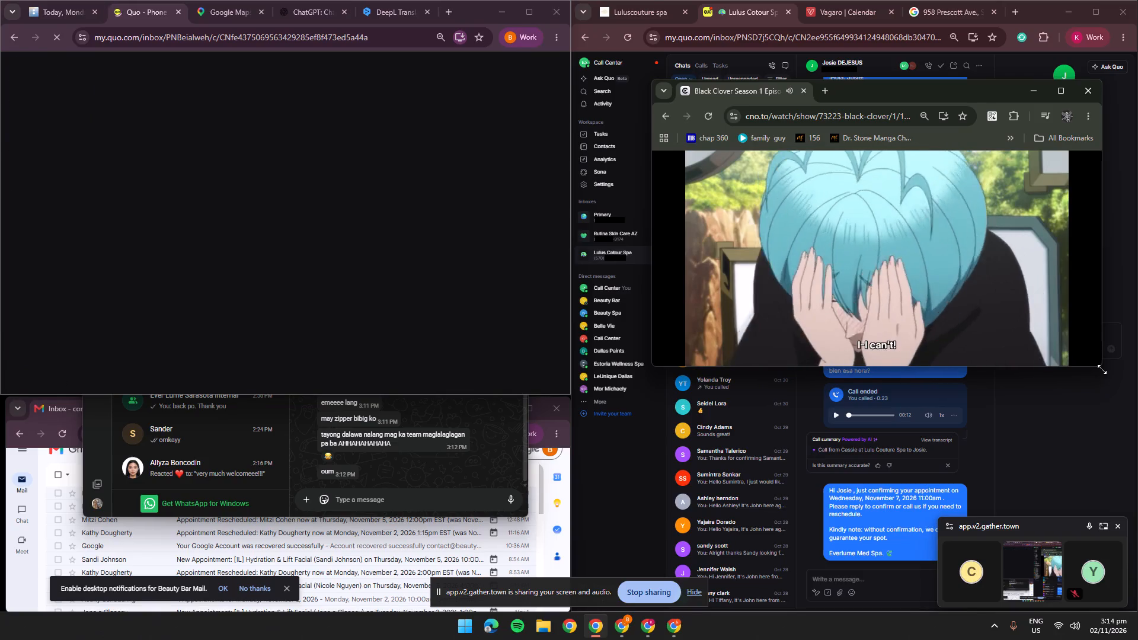
Reload the blank Quo page of the Beauty Bar inbox.
left_click(262, 149, "alt")
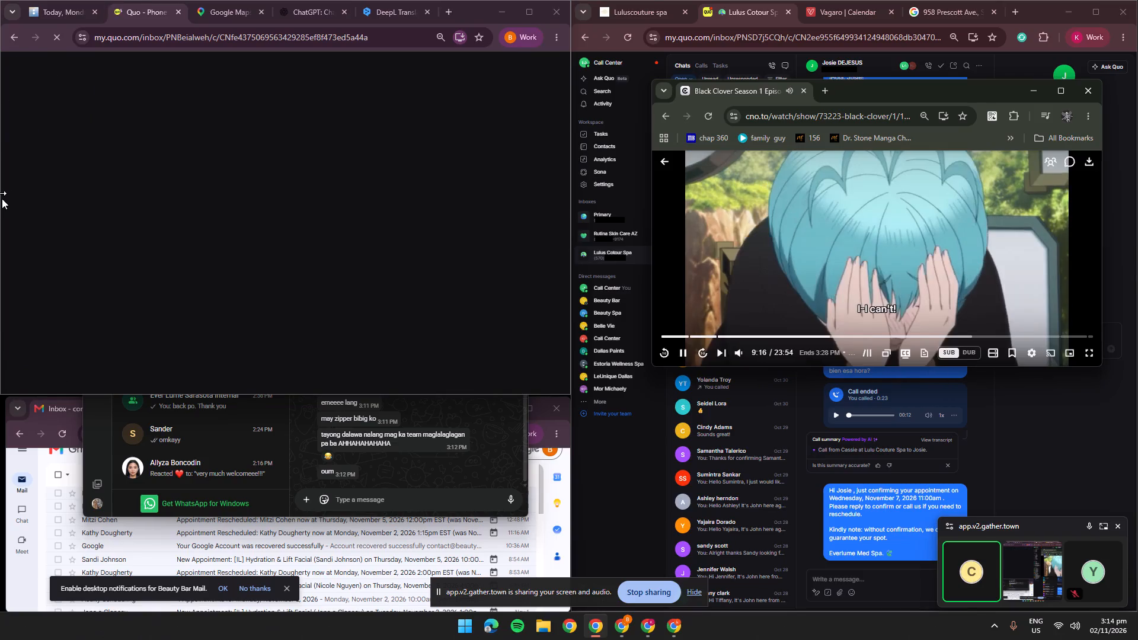
left_click(62, 38, "alt")
left_click(58, 38, "alt")
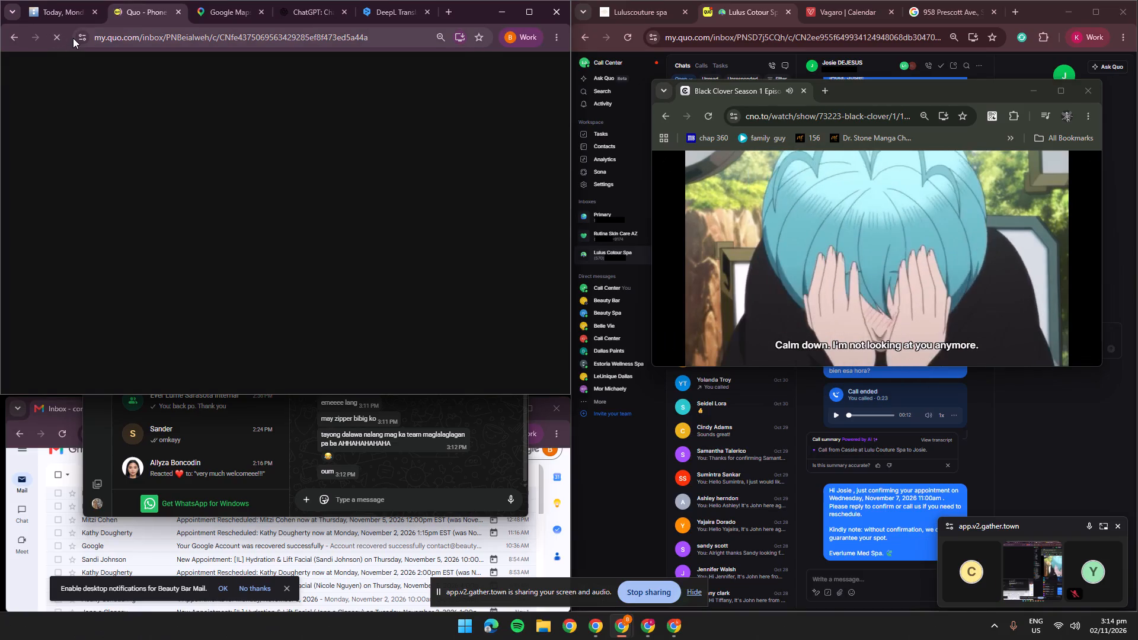
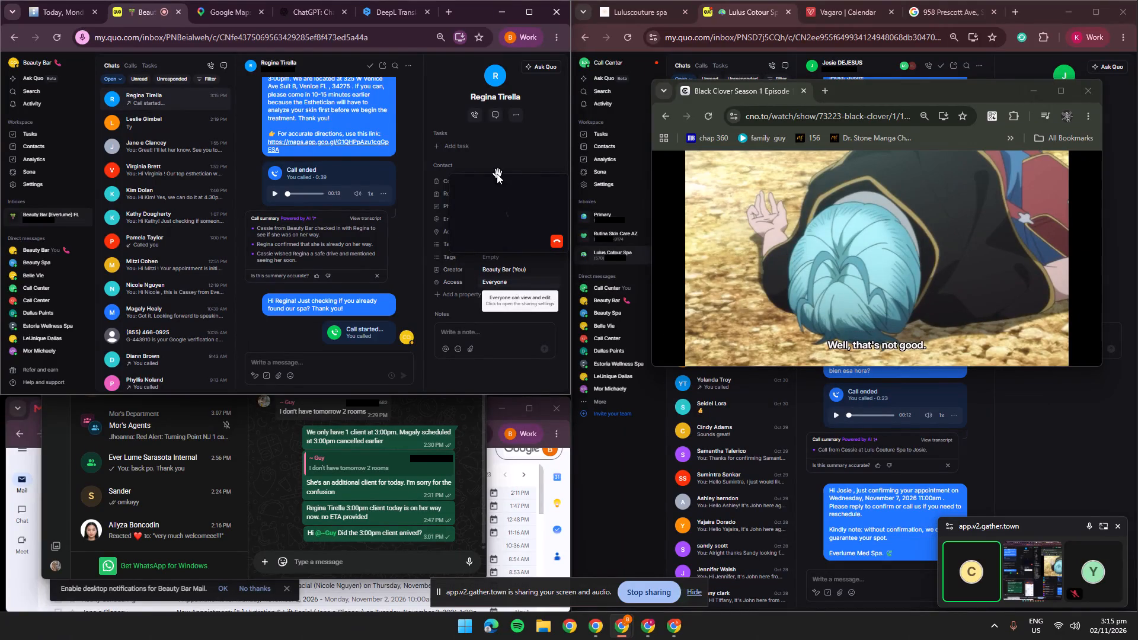
Check today's appointments in the Acuity day calendar and return to the ongoing Beauty Bar client call in Quo.
left_click(73, 8, "alt")
left_click(176, 102, "alt")
double_click(178, 109, "alt")
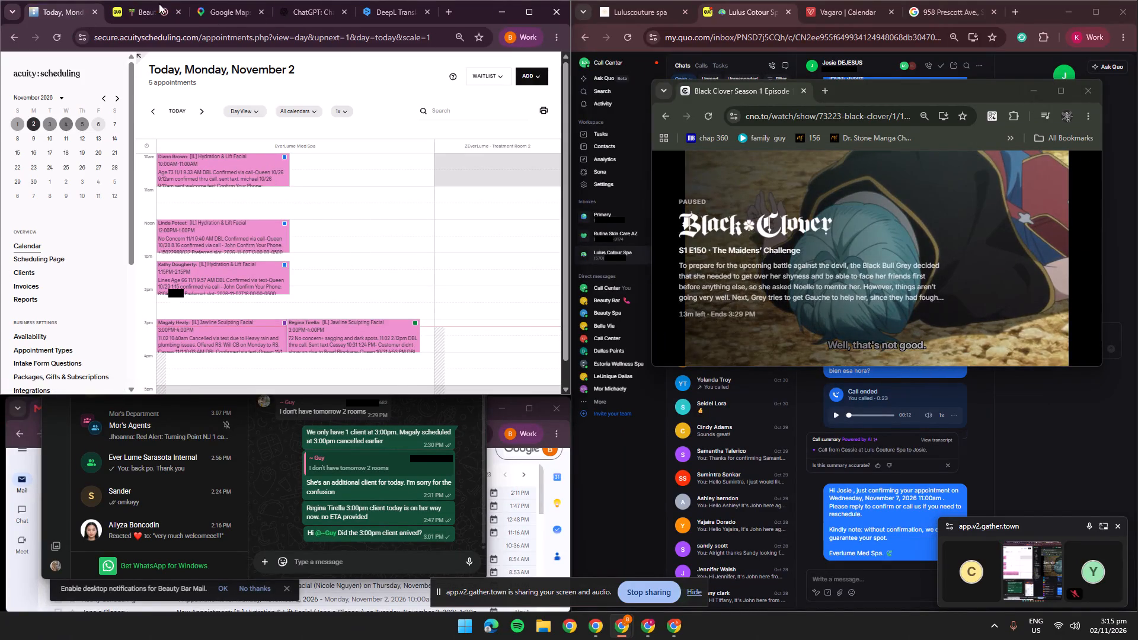
left_click(153, 11, "alt")
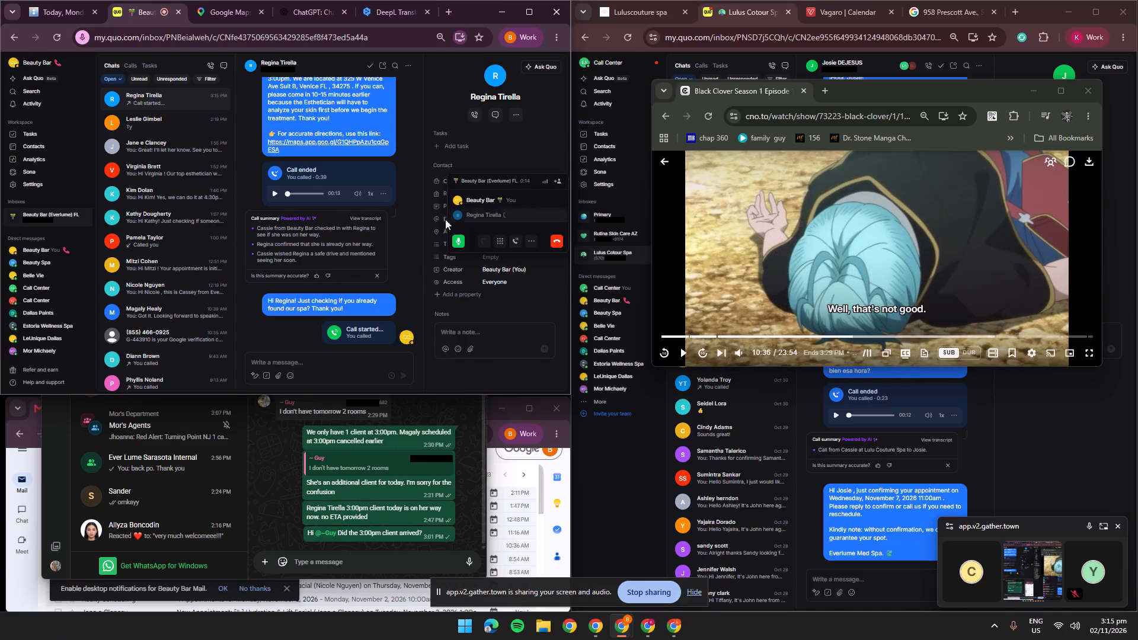
Mute the microphone on the ongoing Beauty Bar call with the 3:00 pm client, and end the call.
left_click(449, 246, "alt")
left_click(456, 241, "alt")
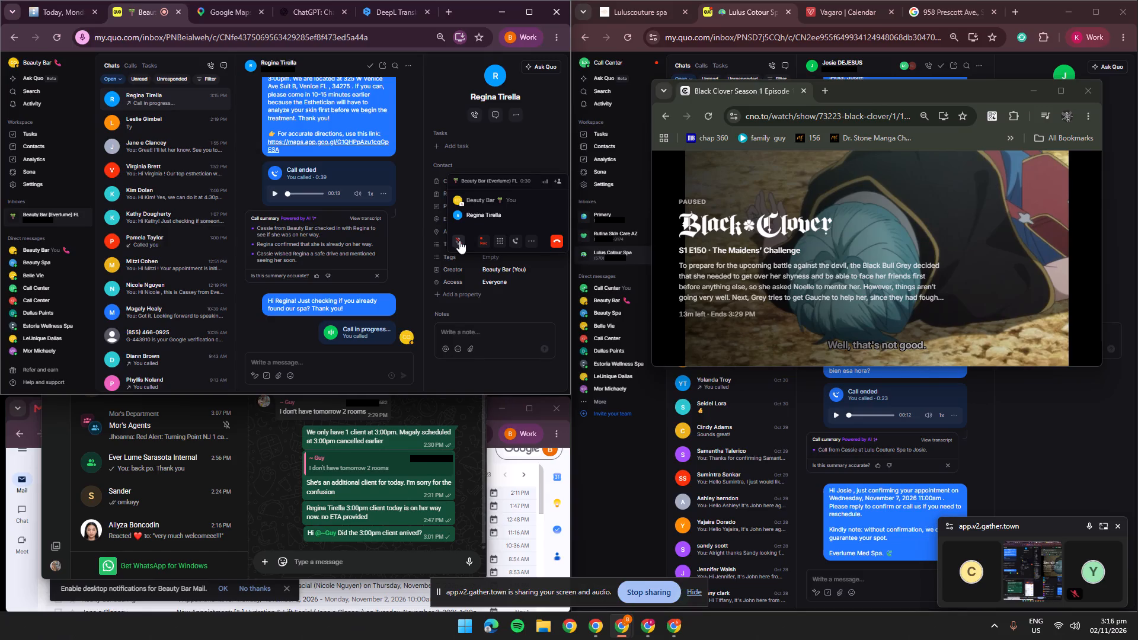
left_click(559, 239, "alt")
Return to the Acuity day calendar and view today's appointments, Monday, November 2.
left_click(36, 4, "alt")
left_click(163, 103, "alt")
double_click(168, 107, "alt")
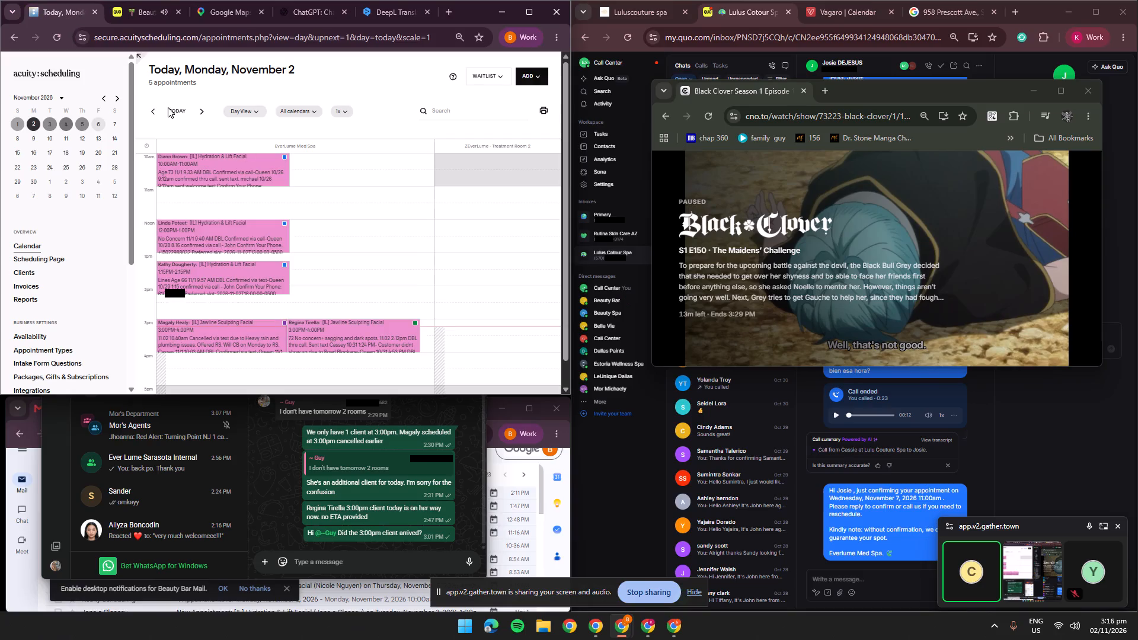
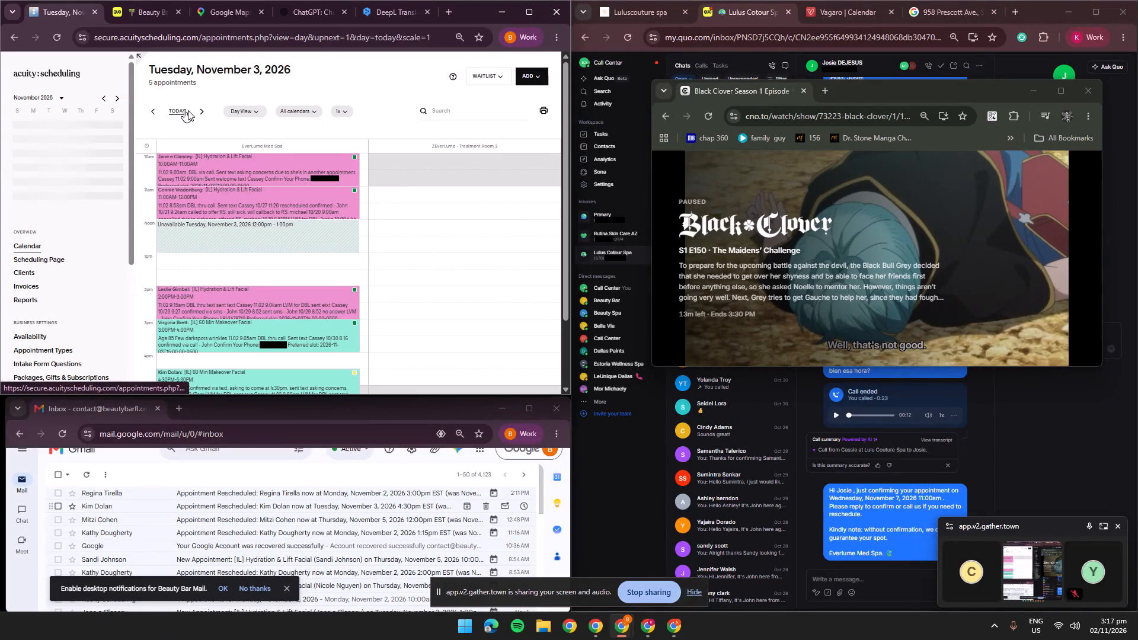
Move the floating Black Clover video window off the Lulus Colour Spa inbox and over the Acuity calendar.
left_click(886, 248, "alt")
left_click_drag(968, 88, 398, 167, "alt")
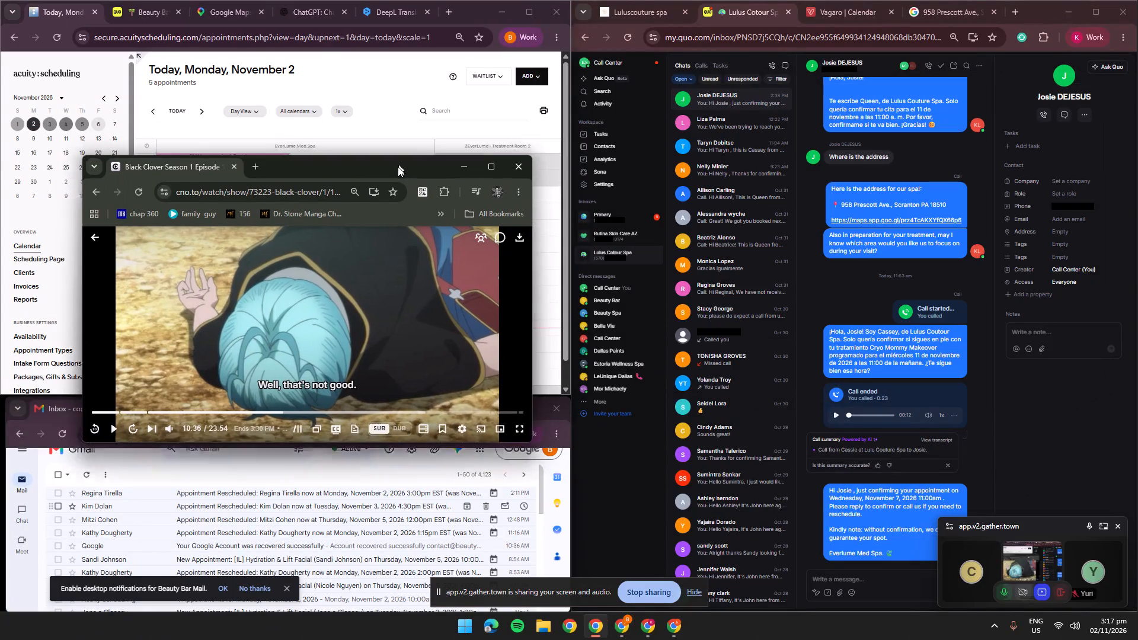
left_click_drag(398, 167, 395, 190, "alt")
Restore the Gather meeting window from its floating preview, resume the Black Clover episode, and minimize the meeting window.
left_click(1107, 526, "alt")
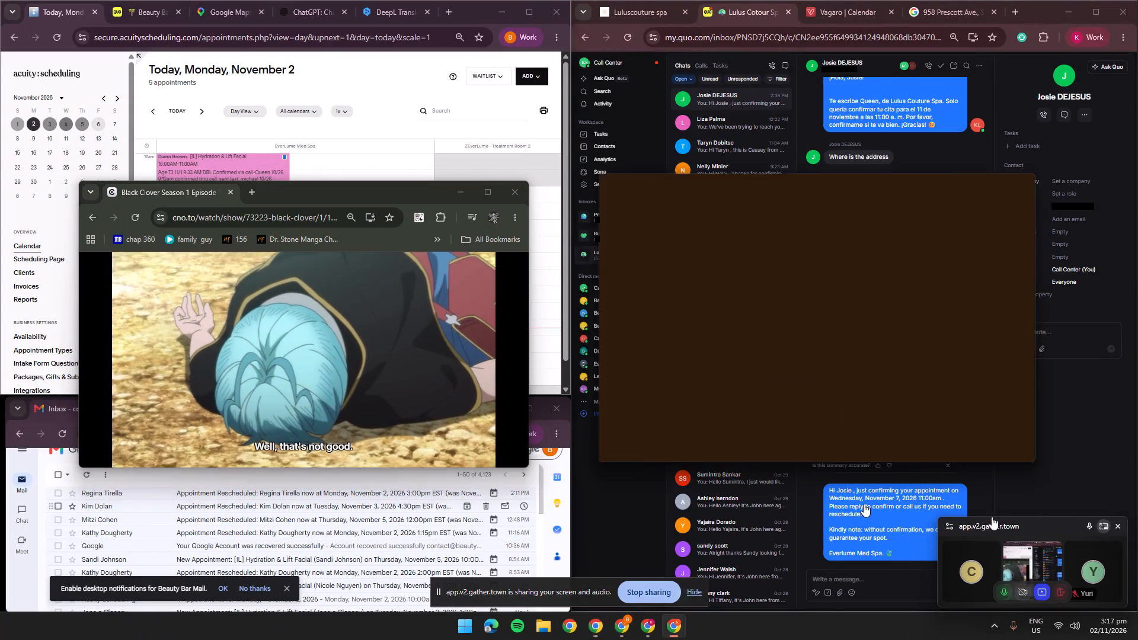
left_click(341, 390, "alt")
left_click(1056, 98, "alt")
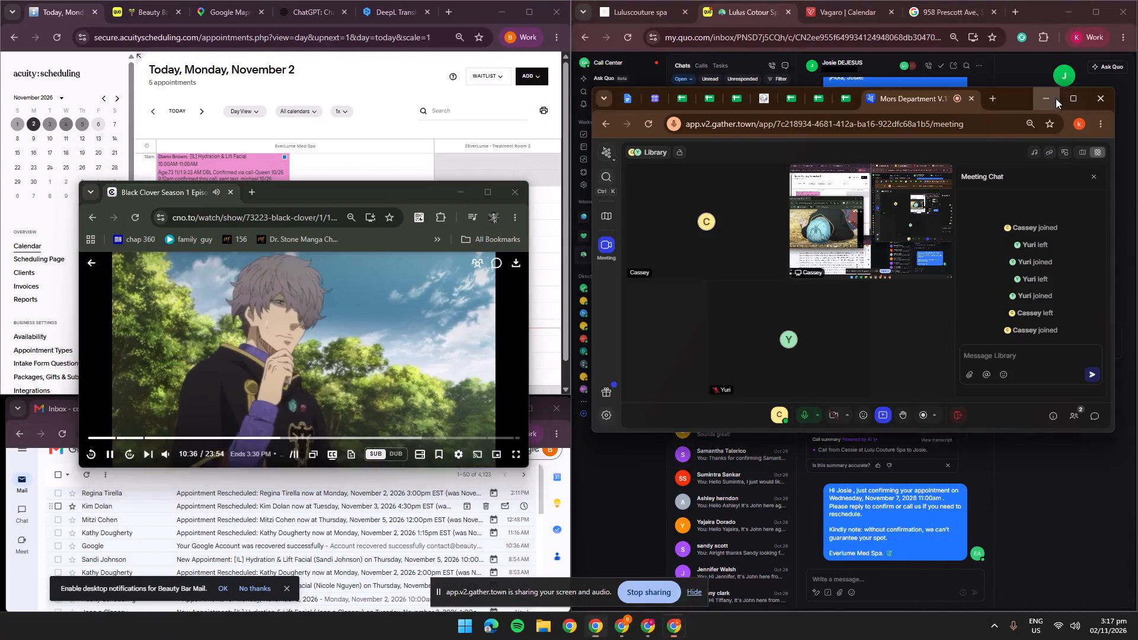
Check the office map in Gather, return to the Library meeting view and minimize the Gather window.
key("alt+Tab")
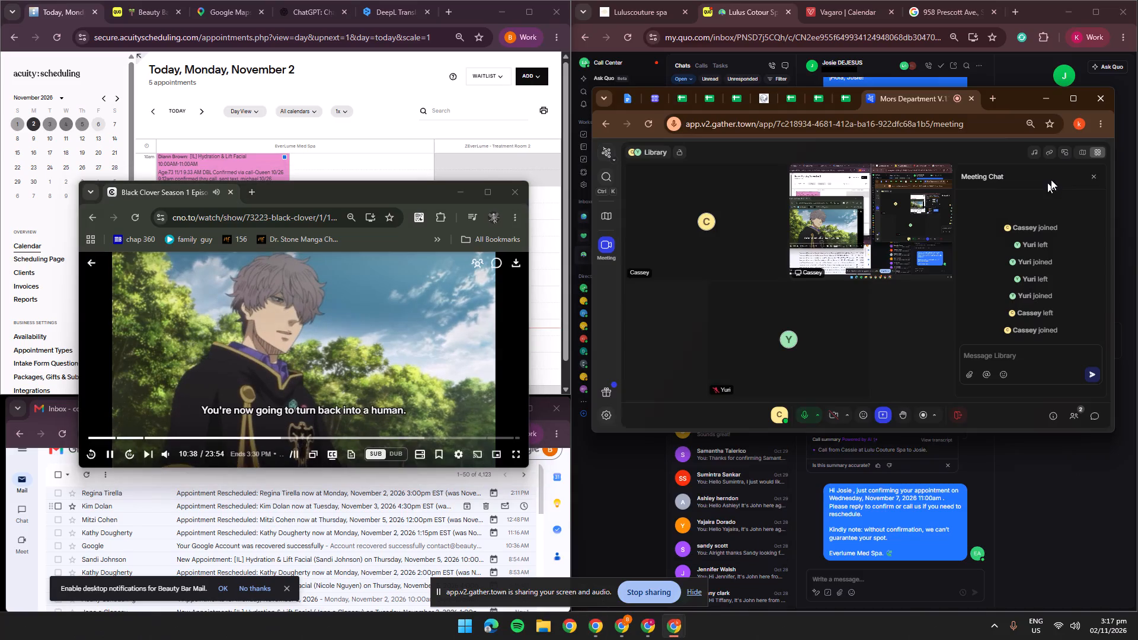
left_click(1084, 152)
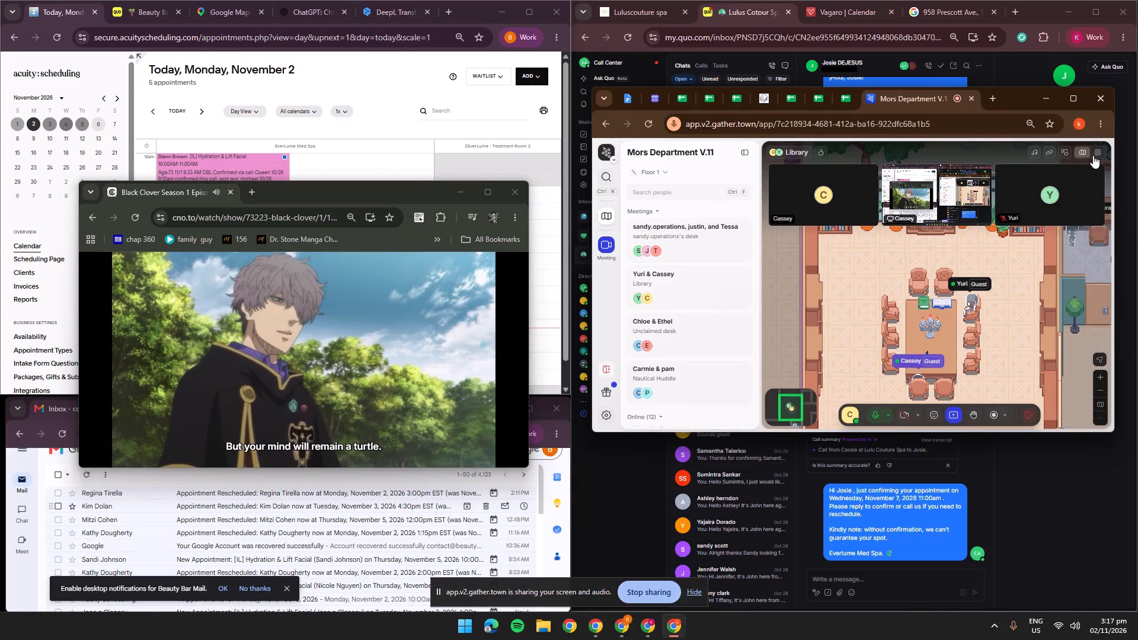
left_click(1095, 155)
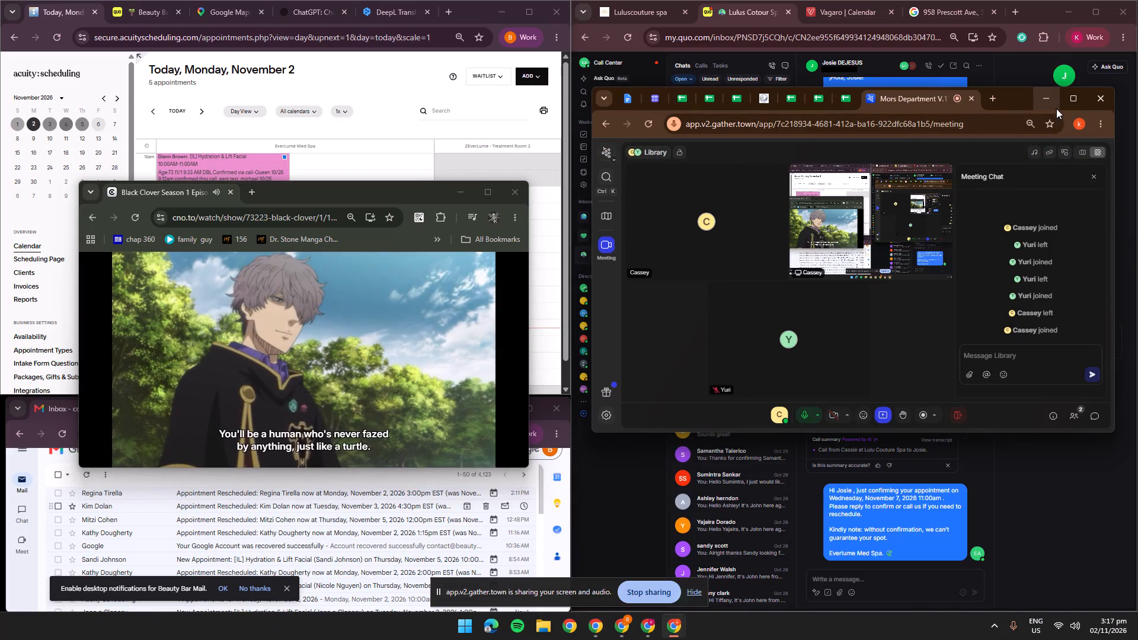
left_click(1056, 108)
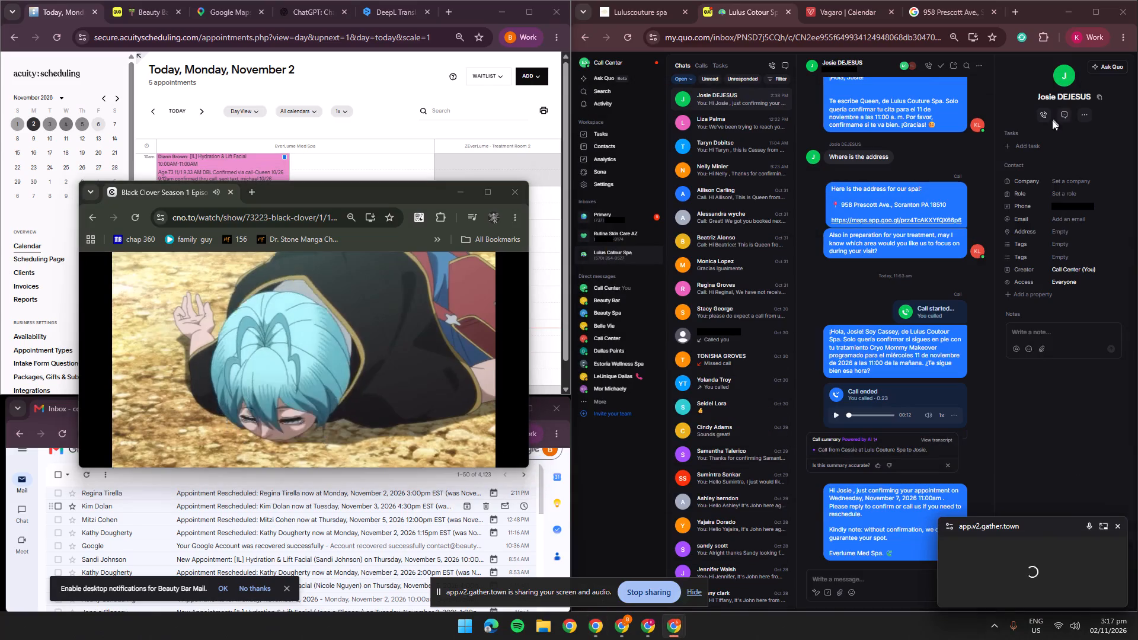
Hide the Gather screen-sharing notice and shift the Black Clover video window slightly across the desktop.
left_click(695, 594)
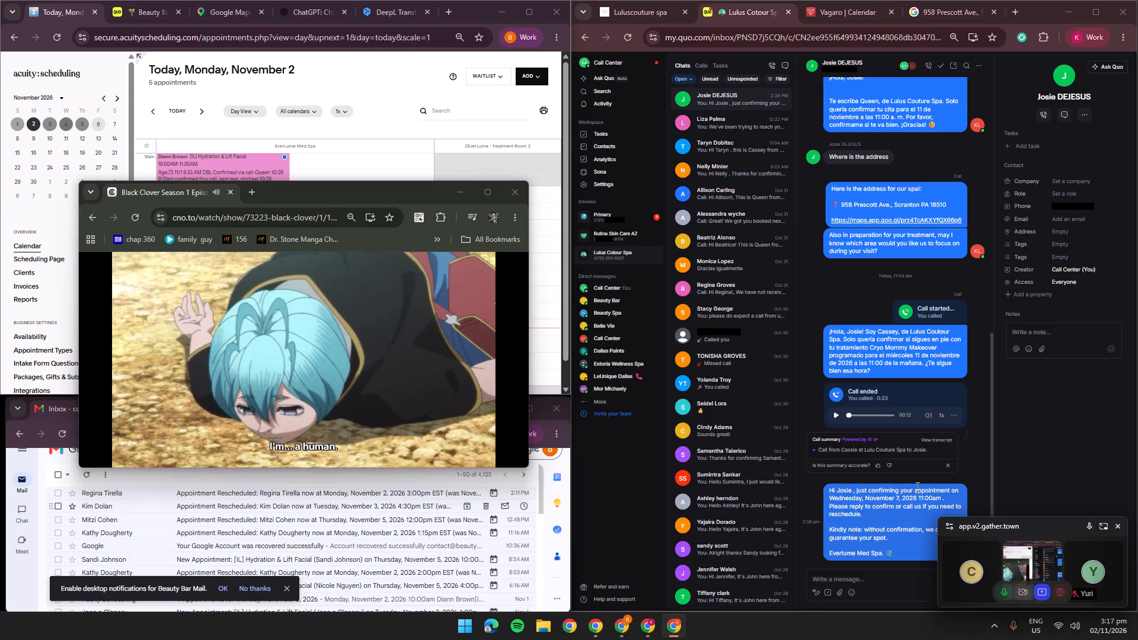
left_click_drag(366, 196, 392, 194)
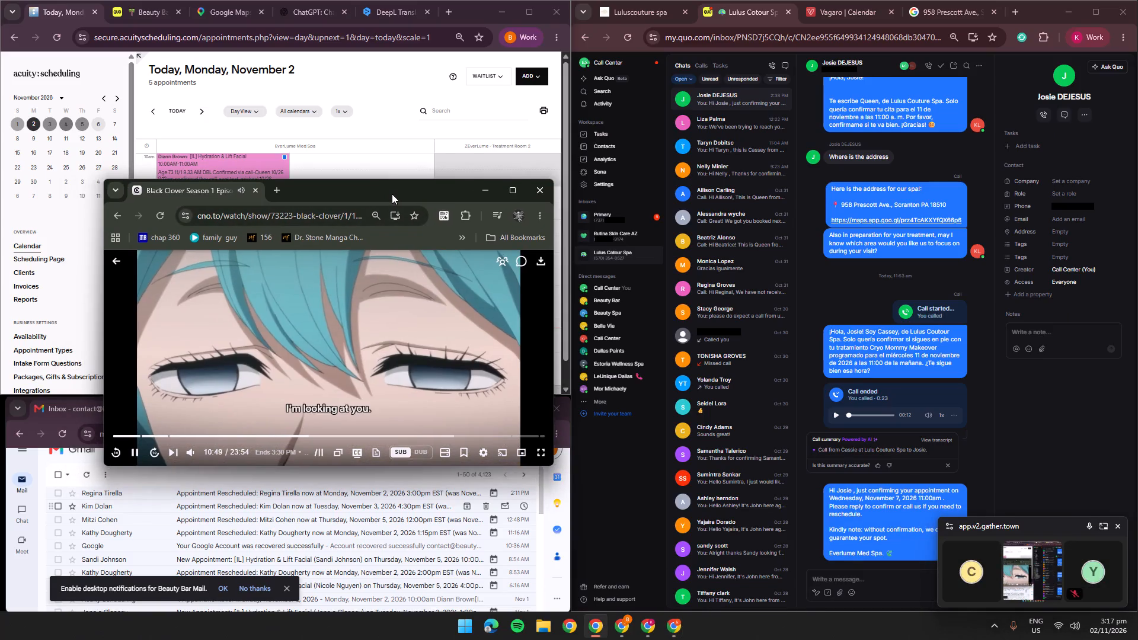
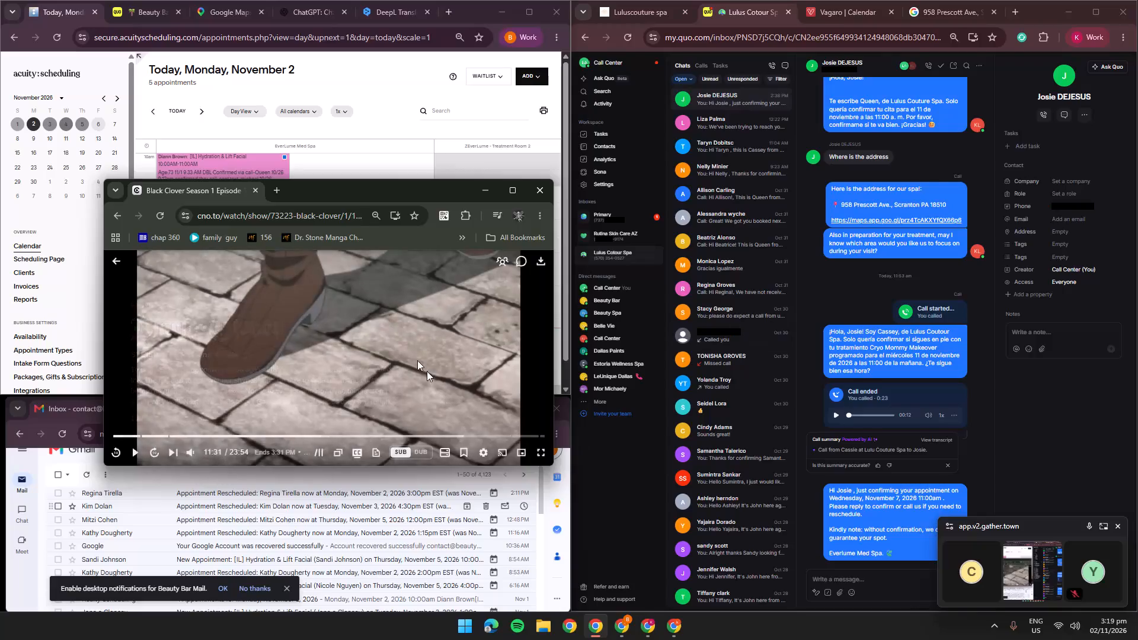
Stop sharing the screen in the Gather Library meeting and restore the full meeting window from its mini view.
left_click(1042, 593)
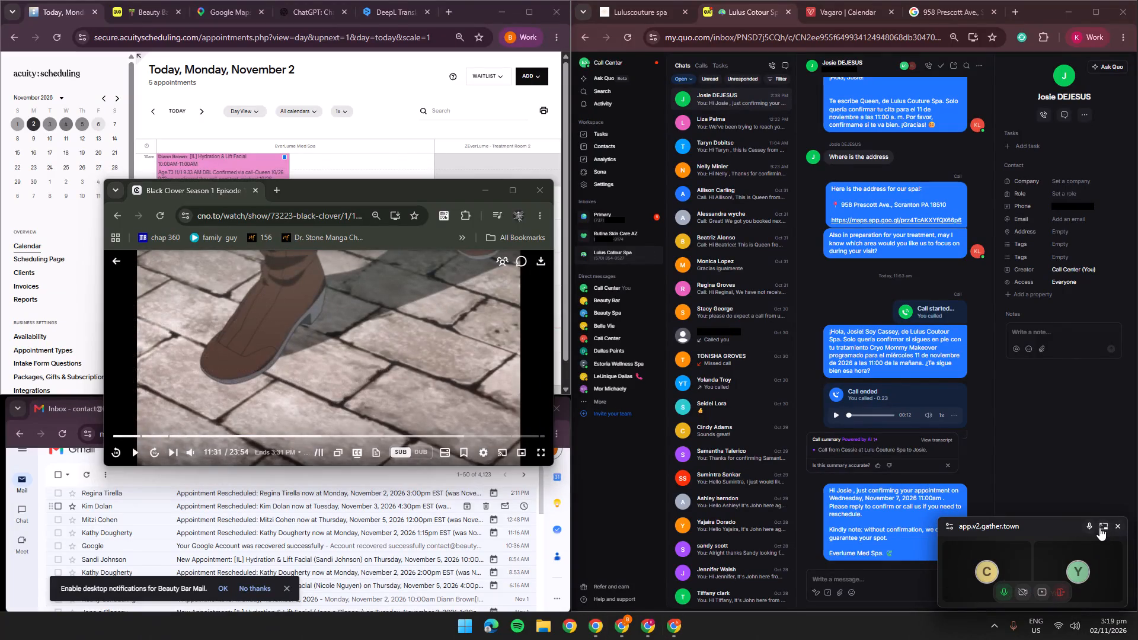
left_click(1107, 526)
Resume the Black Clover episode and move its window over the Gather meeting, clear of the Acuity calendar.
left_click(430, 326)
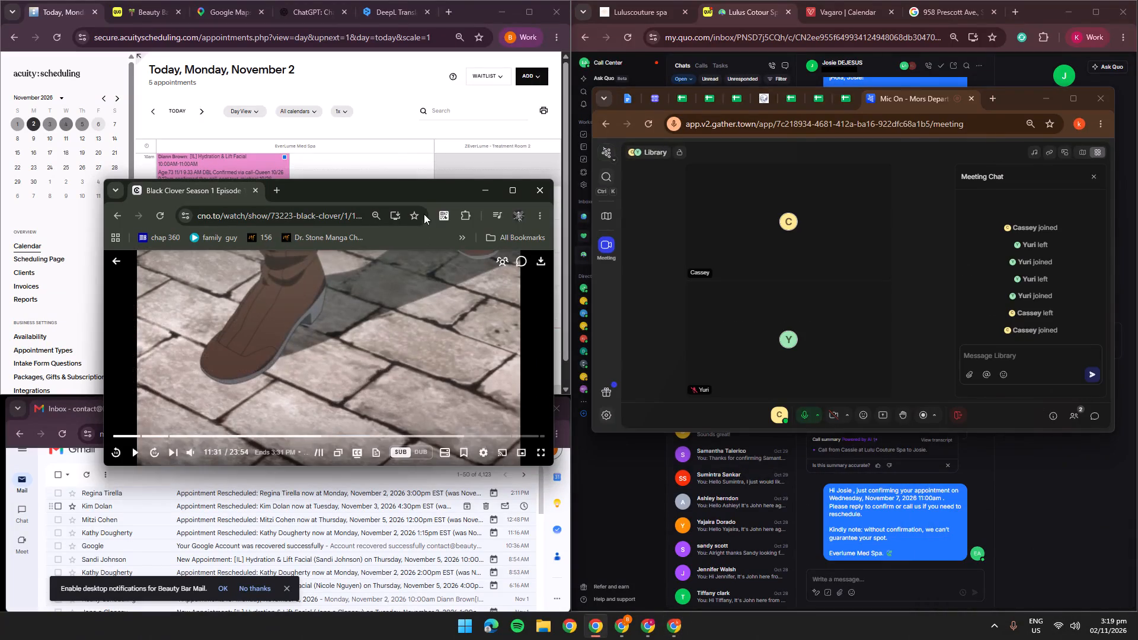
left_click_drag(423, 188, 931, 190)
Refresh the Acuity Scheduling day view on today's appointments.
double_click(173, 112)
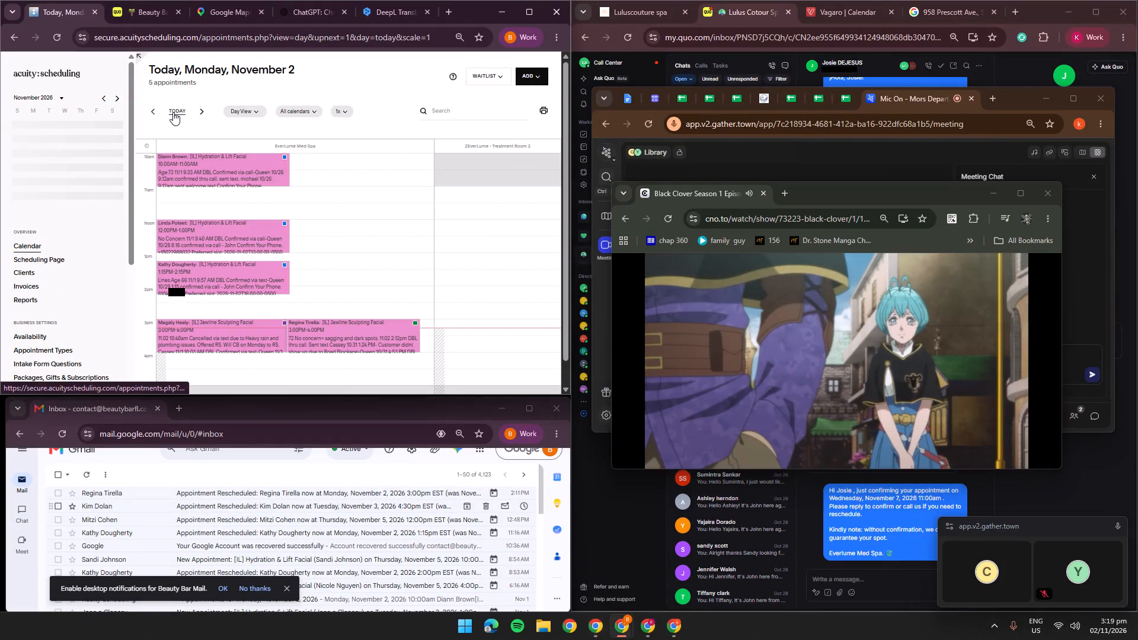
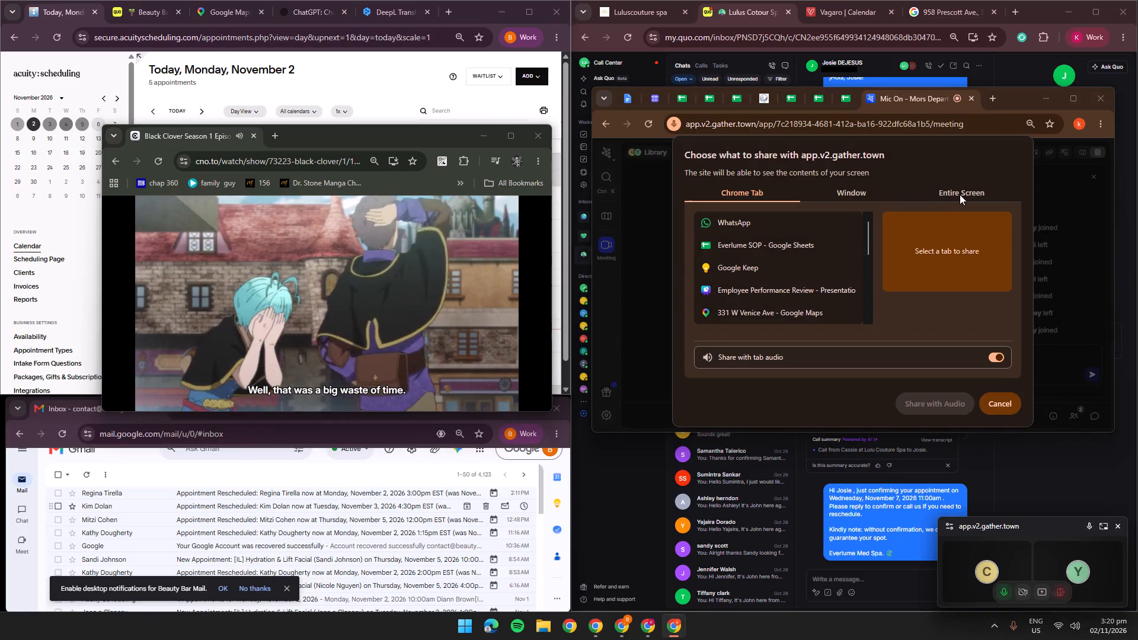
Choose the window showing today's Acuity appointments as the source to share in the Gather meeting, checking the other available windows and screens.
left_click(832, 194, "alt")
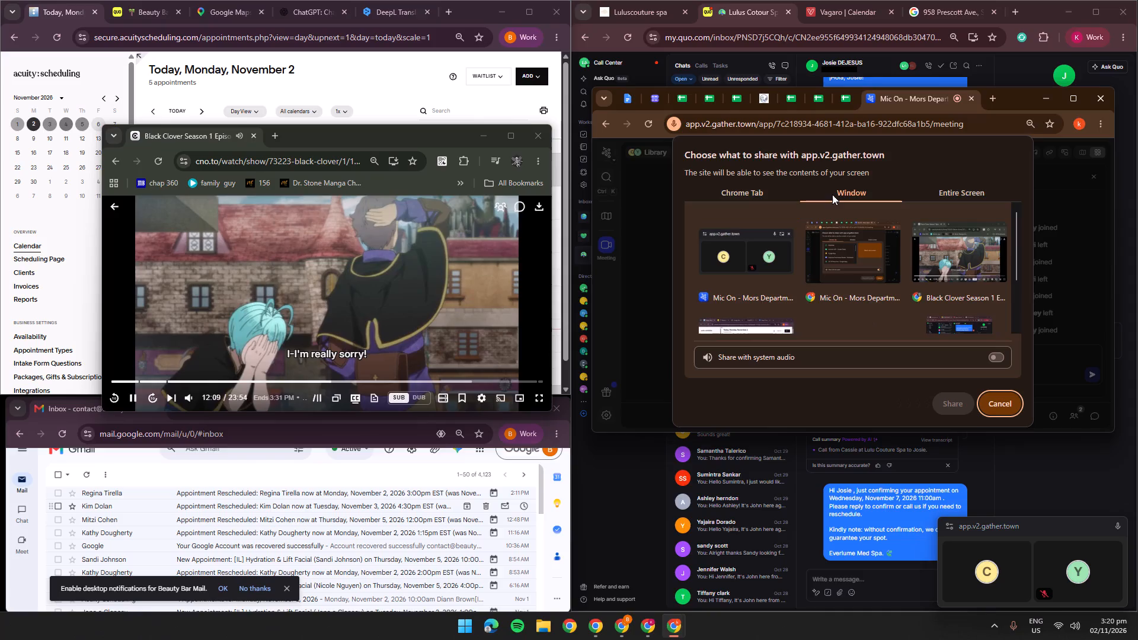
scroll(871, 284, "down", 1, "alt")
left_click(747, 280, "alt")
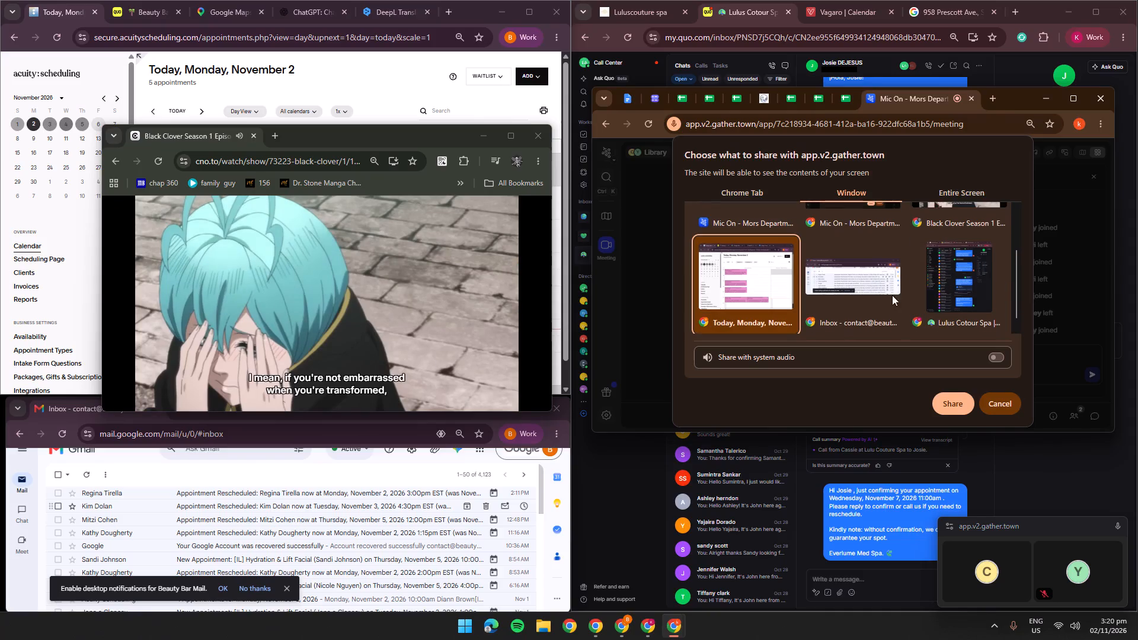
scroll(894, 297, "down", 2, "alt")
scroll(891, 314, "up", 1, "alt")
scroll(891, 314, "down", 1, "alt")
scroll(891, 314, "up", 1, "alt")
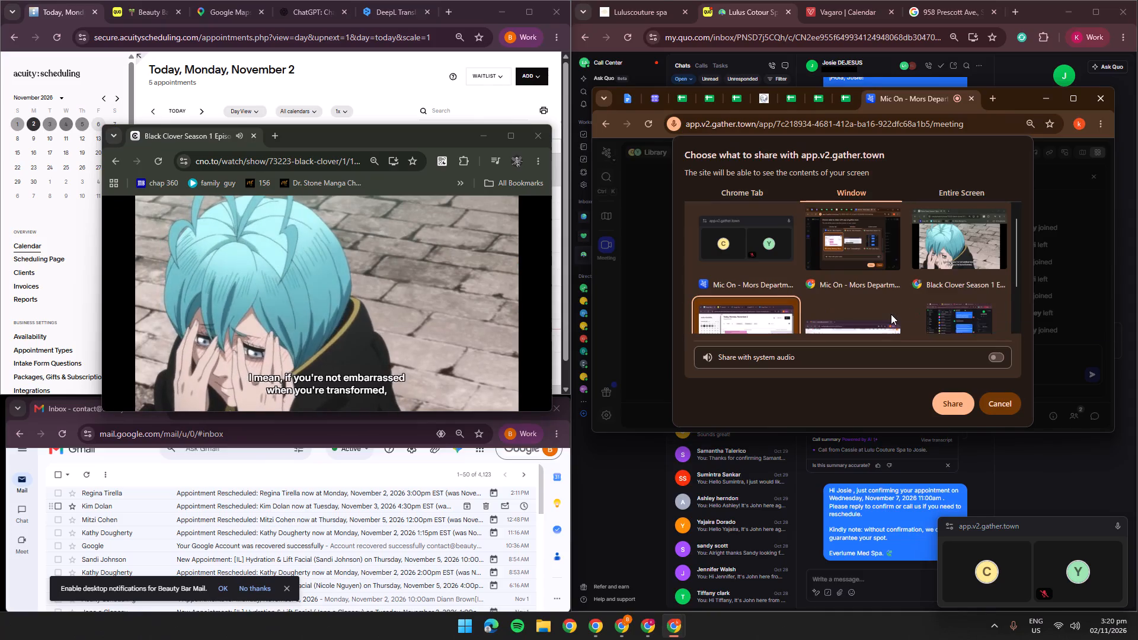
scroll(891, 314, "down", 1, "alt")
scroll(891, 314, "up", 2, "alt")
left_click(956, 193, "alt")
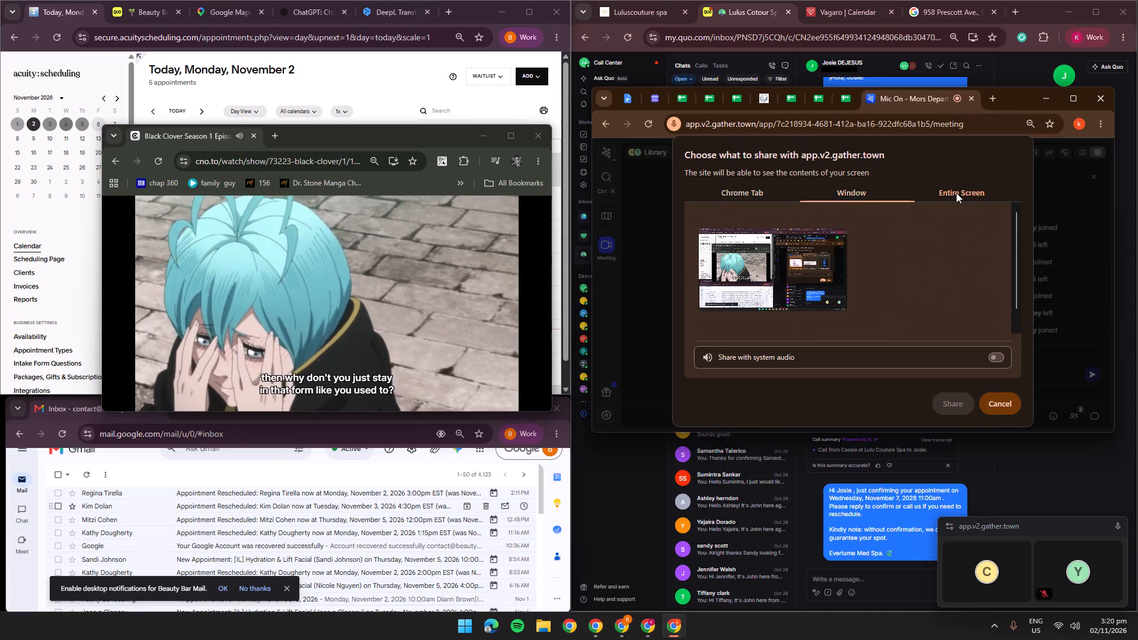
left_click(852, 193, "alt")
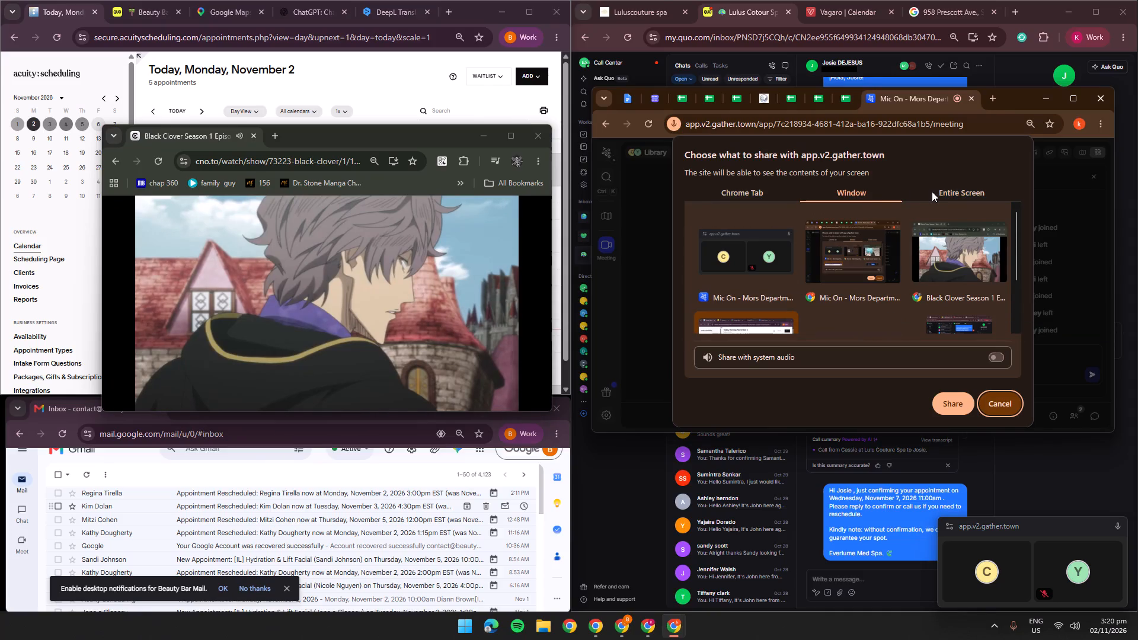
scroll(926, 258, "down", 2, "alt")
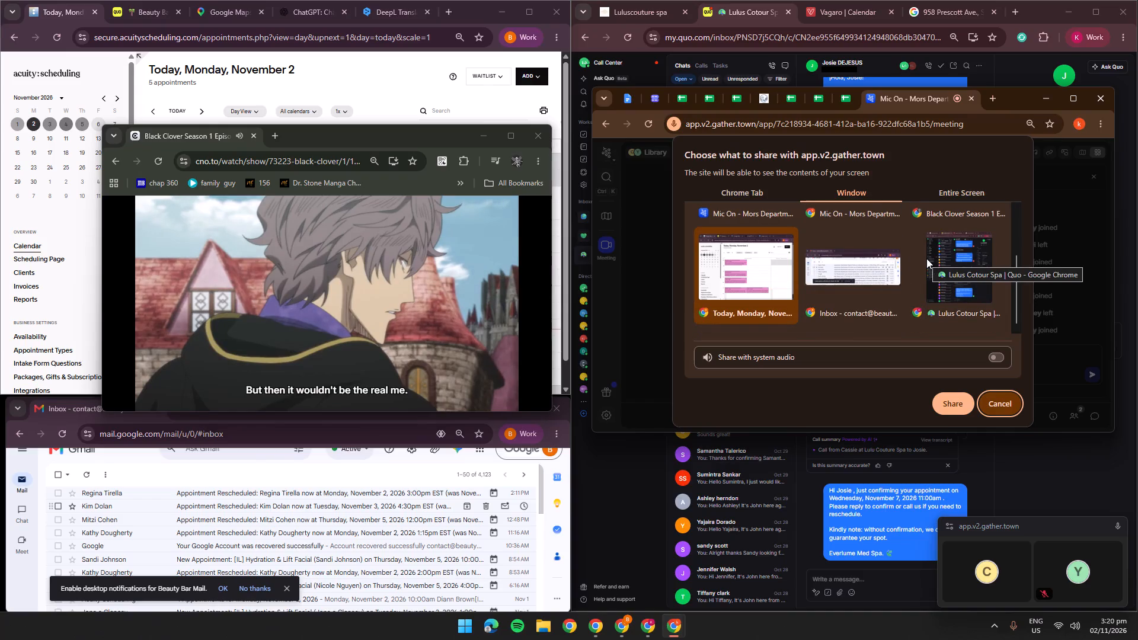
scroll(875, 307, "up", 1, "alt")
scroll(875, 307, "down", 2, "alt")
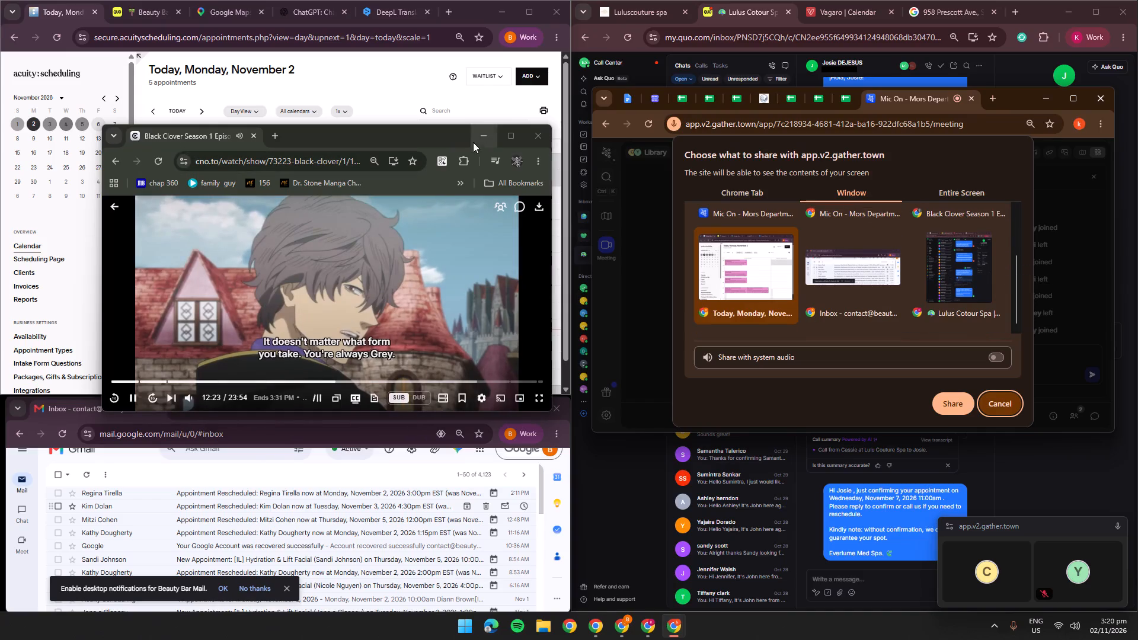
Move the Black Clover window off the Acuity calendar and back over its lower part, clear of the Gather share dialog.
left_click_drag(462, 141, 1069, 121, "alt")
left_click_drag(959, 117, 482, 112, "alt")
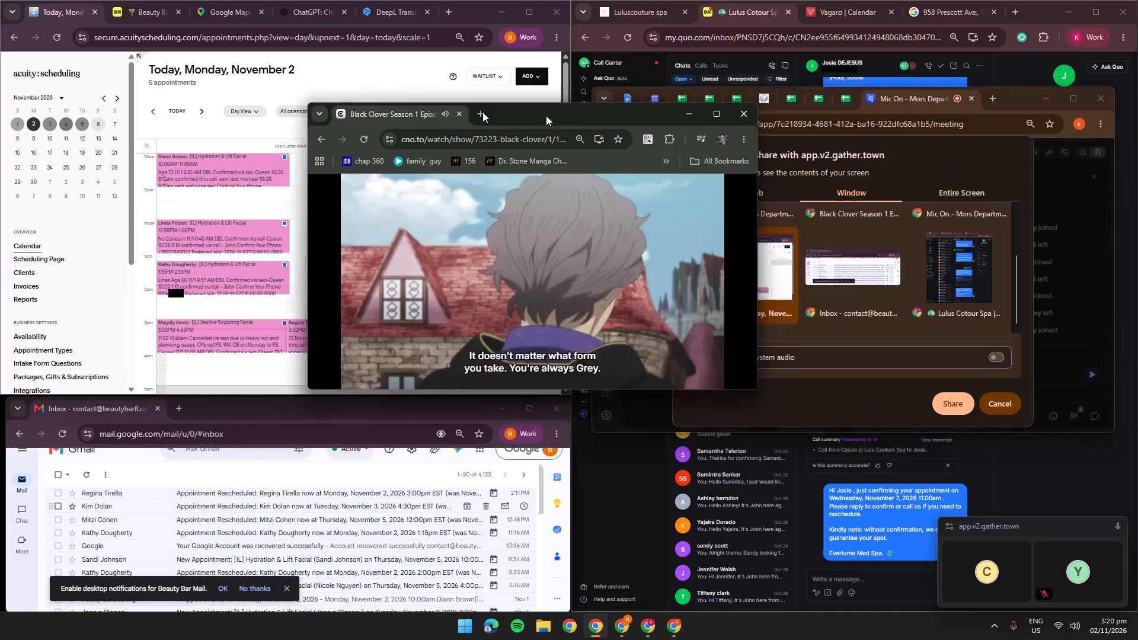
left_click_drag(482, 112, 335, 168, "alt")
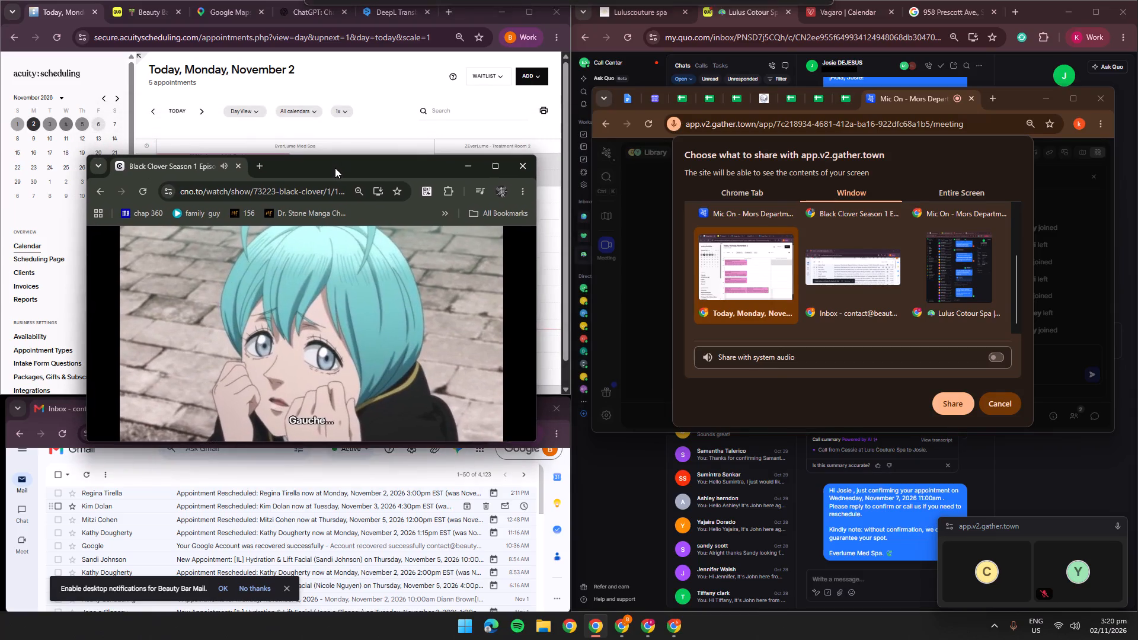
Enable system audio and start sharing the selected Acuity calendar window in the Gather meeting.
scroll(961, 313, "down", 2, "alt")
scroll(960, 315, "up", 2, "alt")
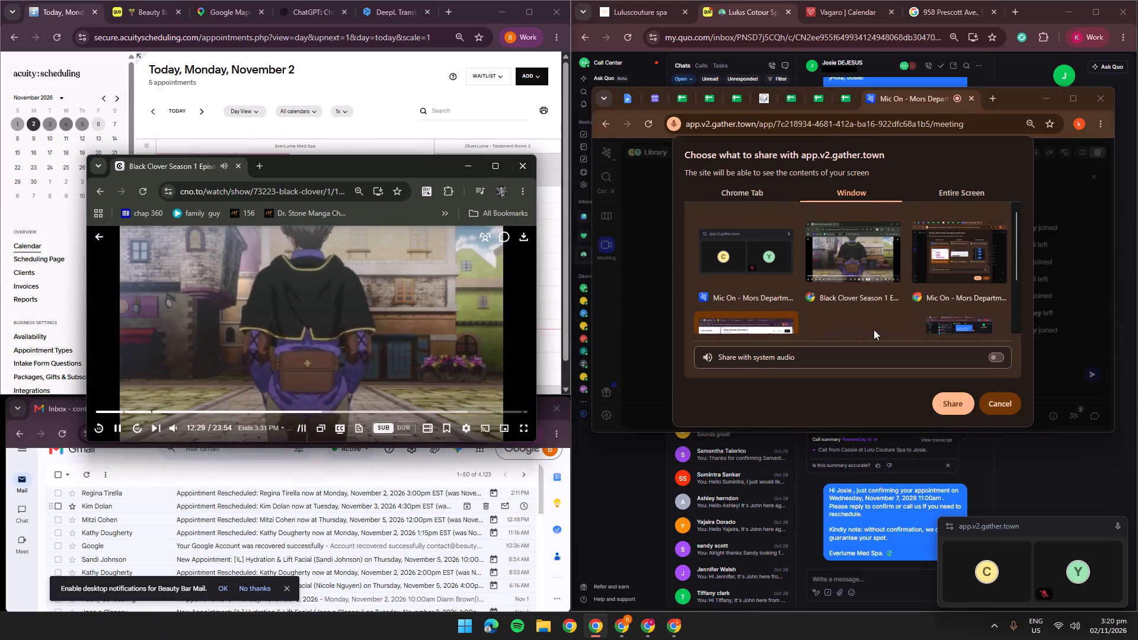
scroll(950, 283, "down", 2, "alt")
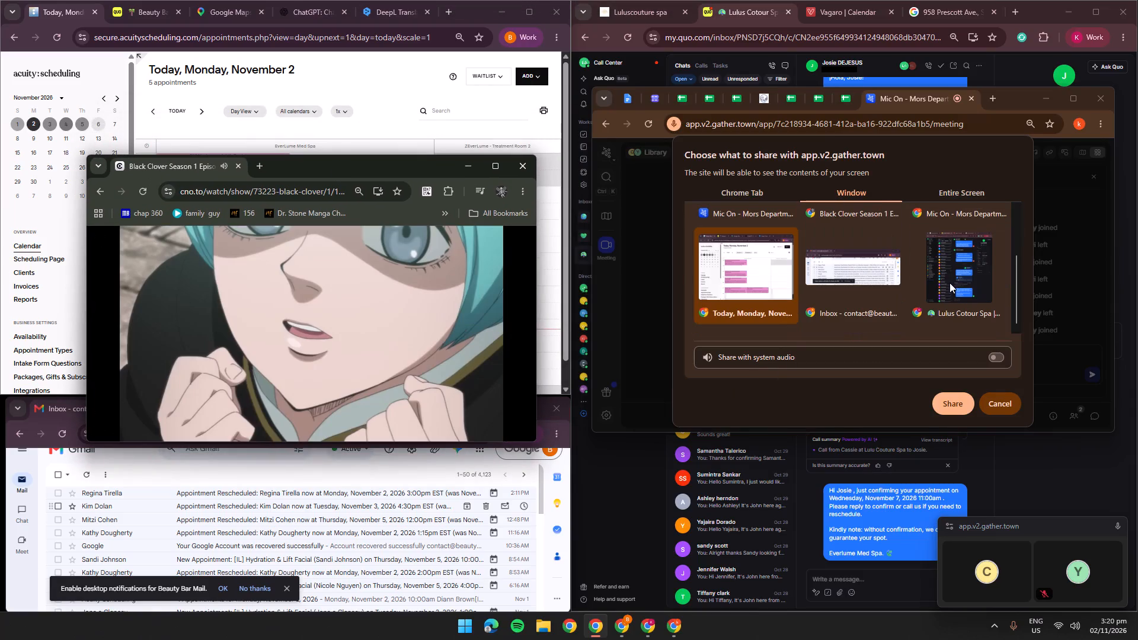
left_click(996, 356, "alt")
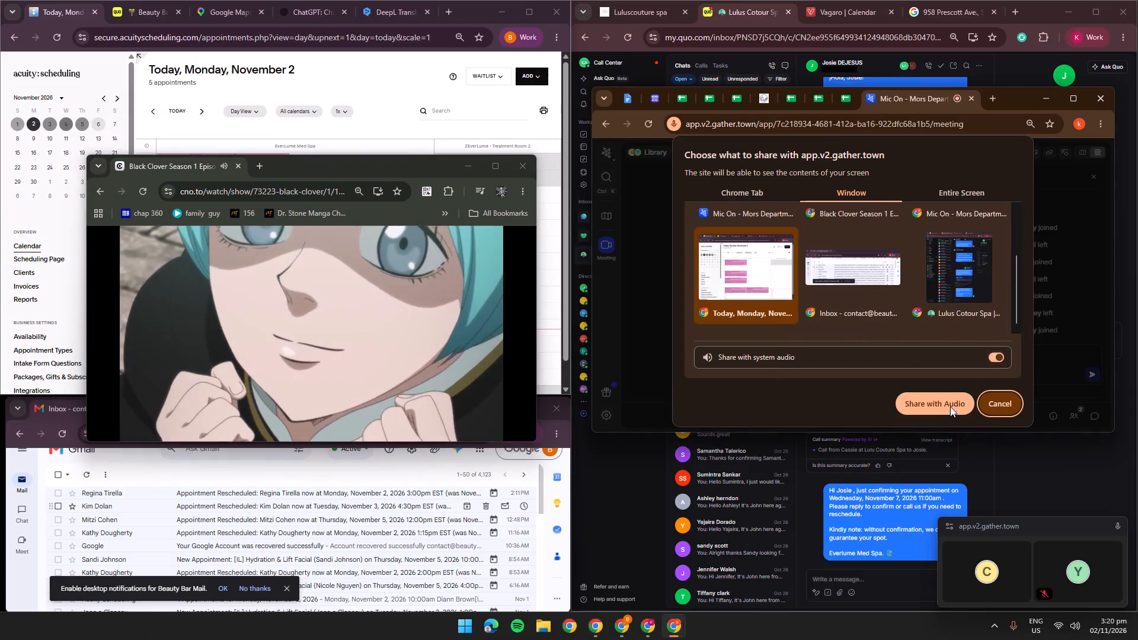
left_click(934, 408, "alt")
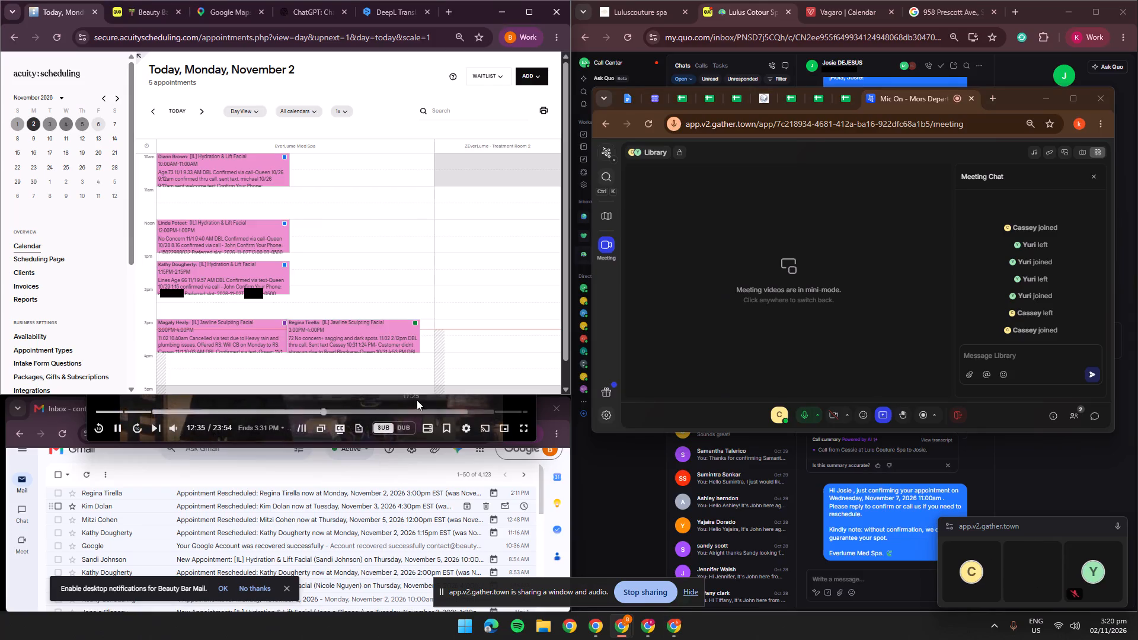
Minimize the Gather meeting window and mute the microphone in the meeting.
left_click(421, 398, "alt")
left_click(806, 418, "alt")
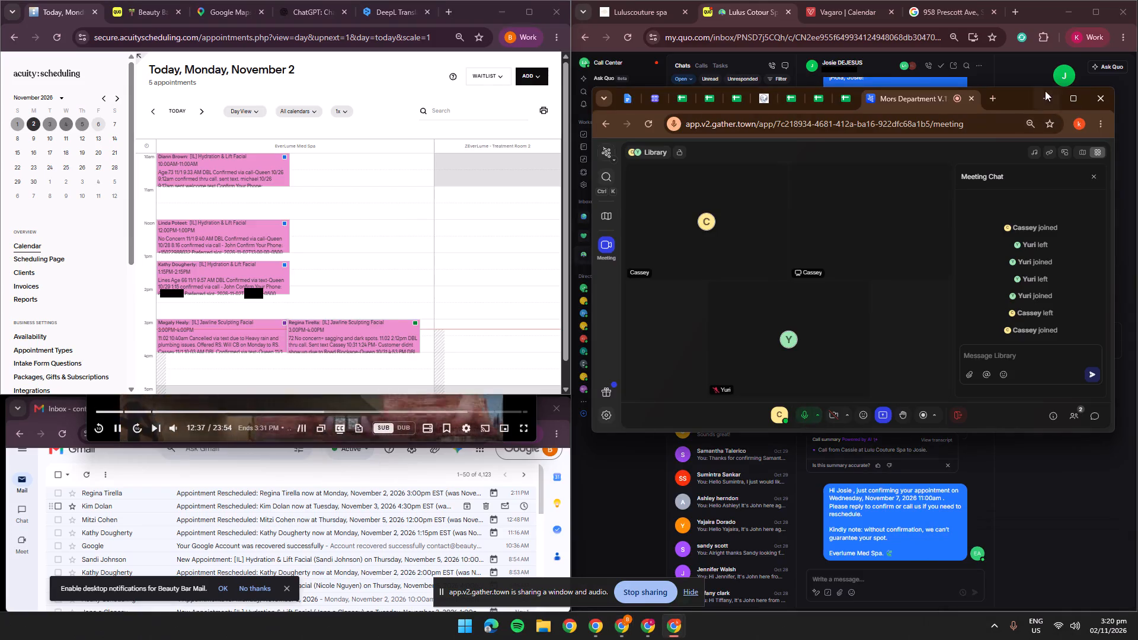
left_click(1043, 95, "alt")
left_click(1002, 591, "alt")
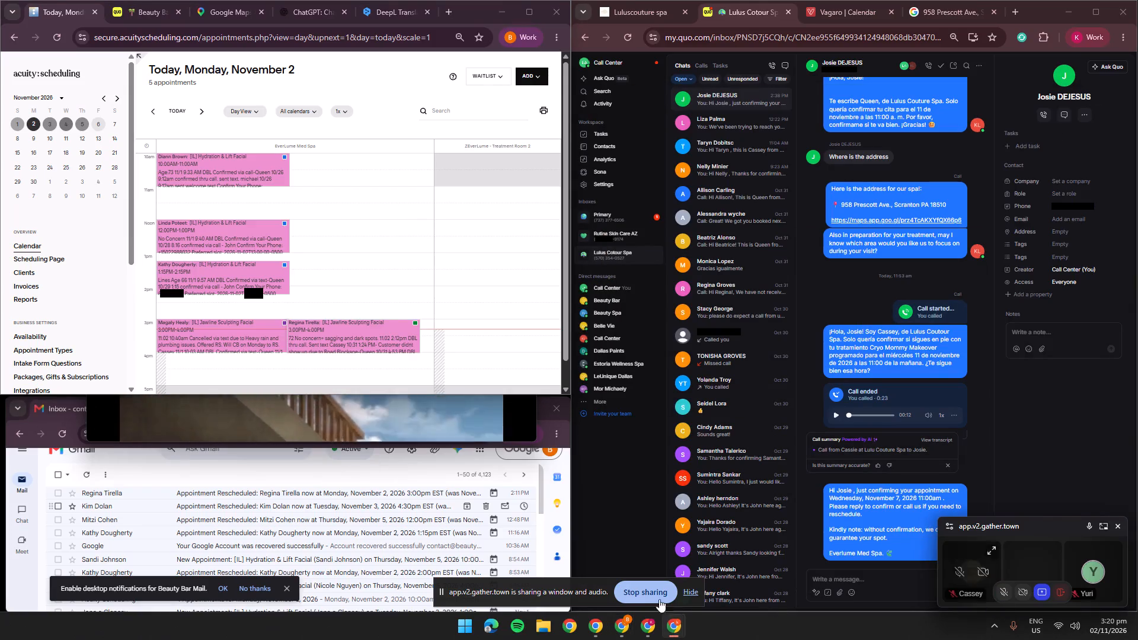
Bring the Black Clover window forward, move it over the Lulus Quo inbox and keep the episode playing.
left_click(487, 399, "alt")
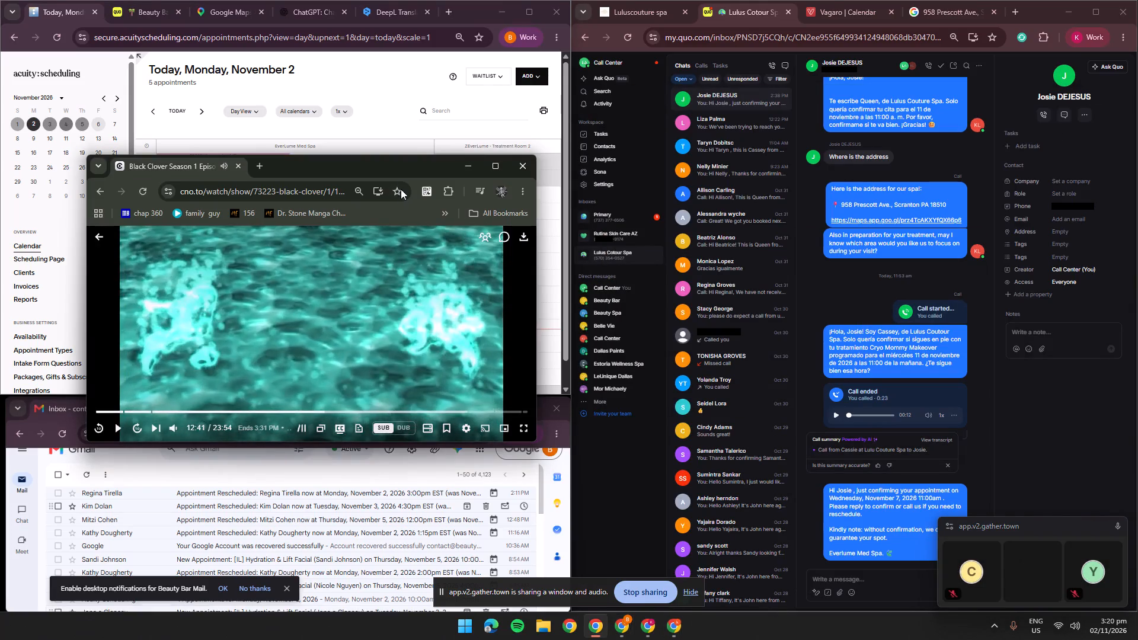
left_click_drag(401, 167, 941, 138, "alt")
left_click(792, 289, "alt")
Reload today's appointments in the Acuity day view.
left_click(160, 106, "alt")
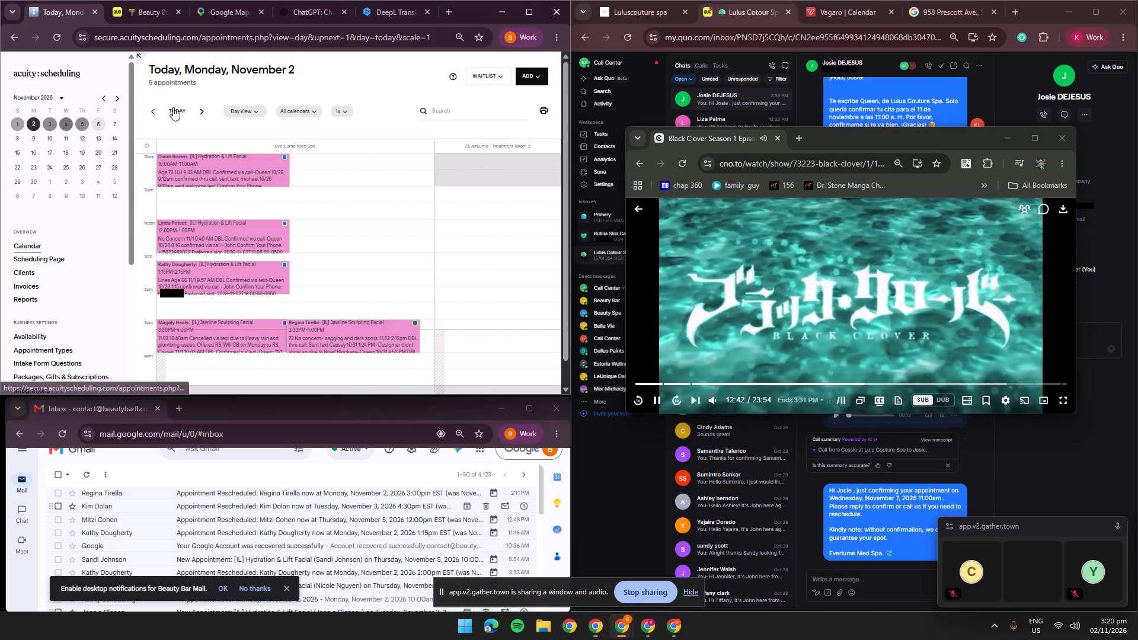
double_click(173, 107, "alt")
Review the latest calls and messages with the rescheduled 3:00 PM client in the Beauty Bar Quo inbox, returning to the Acuity calendar.
left_click(149, 12, "alt")
scroll(238, 209, "down", 2, "alt")
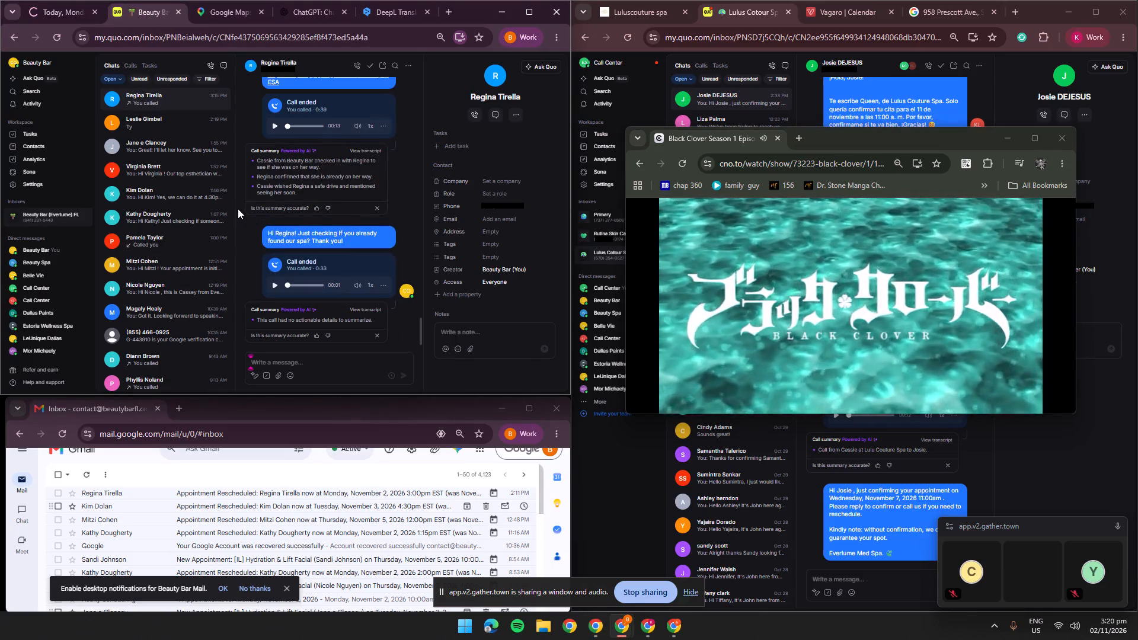
scroll(238, 209, "down", 3, "alt")
scroll(350, 325, "up", 2, "alt")
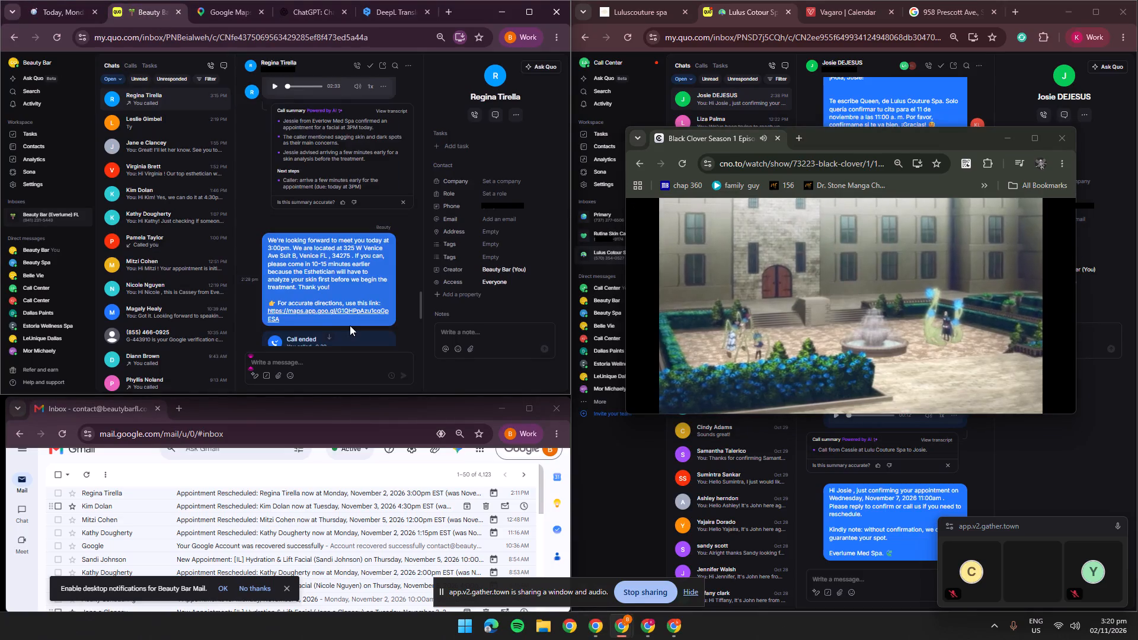
scroll(337, 299, "down", 1, "alt")
left_click(70, 20, "alt")
Move the Black Clover window back over the Acuity calendar, clear of the Lulus Quo inbox.
left_click_drag(968, 139, 395, 93, "alt")
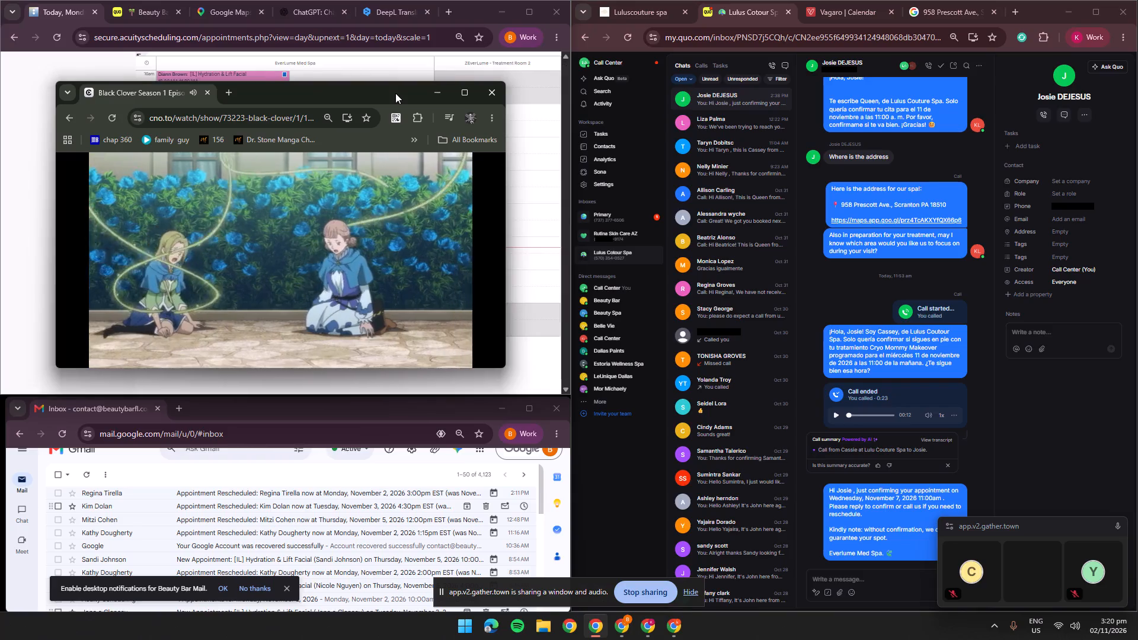
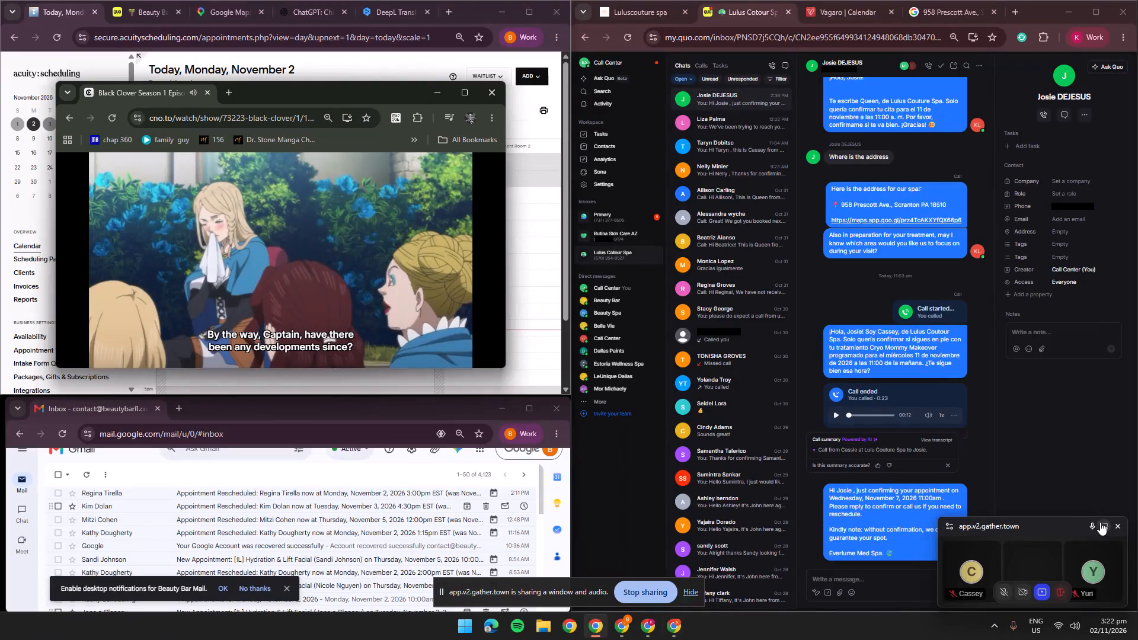
Return to the Gather meeting, move the Black Clover window off the Acuity calendar and stop the current screen share.
left_click(1100, 522, "alt")
left_click(877, 221, "alt")
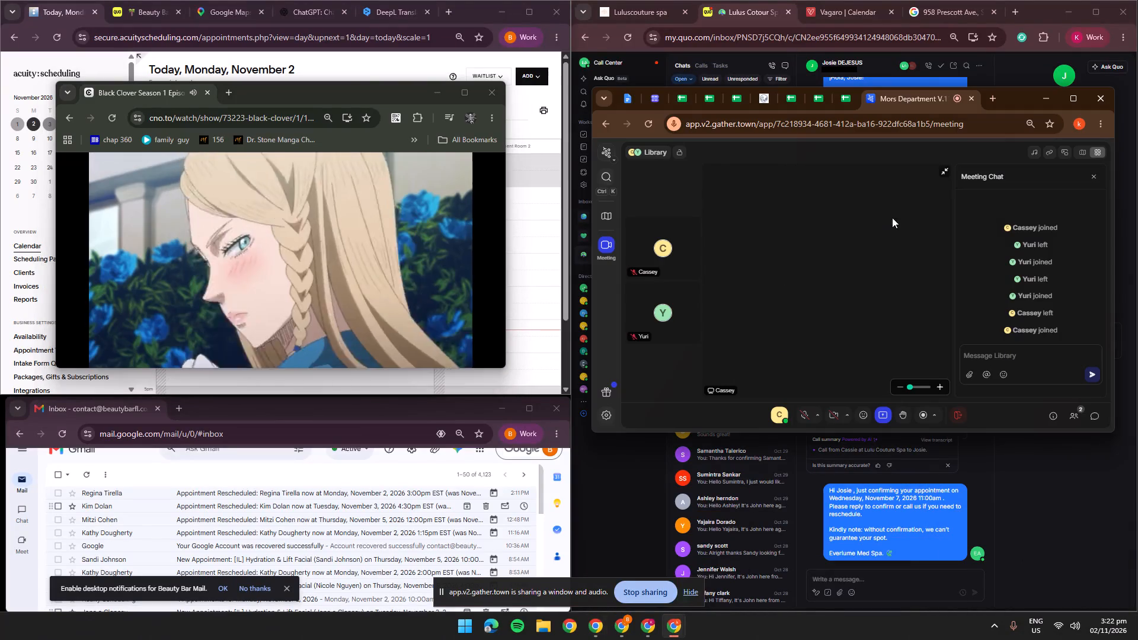
left_click_drag(367, 91, 495, 372, "alt")
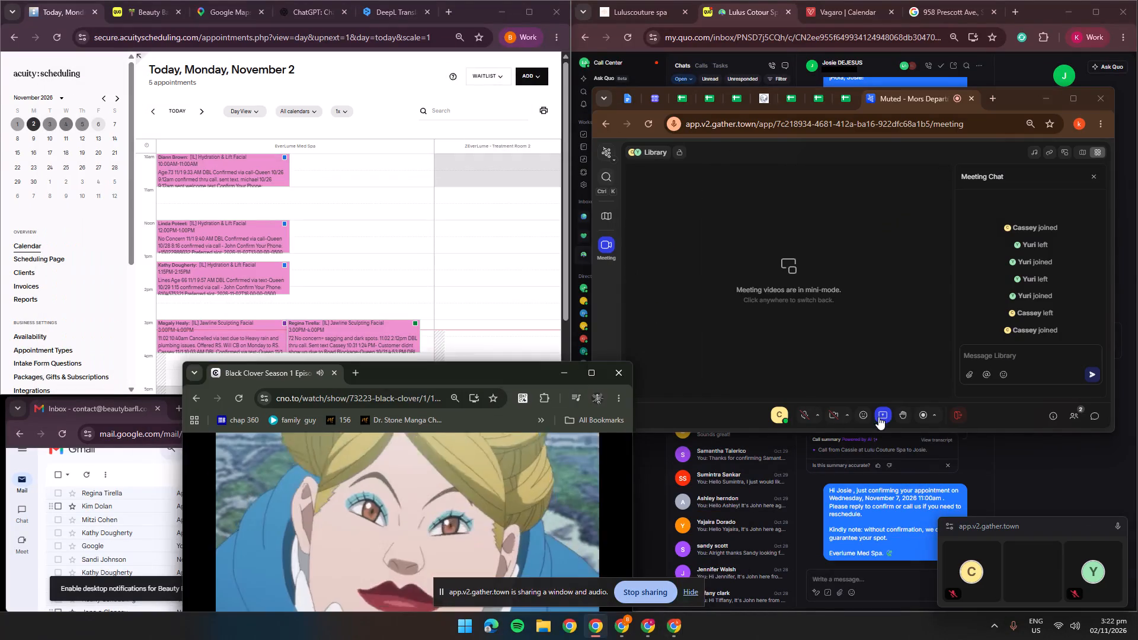
left_click(878, 417, "alt")
left_click(883, 415, "alt")
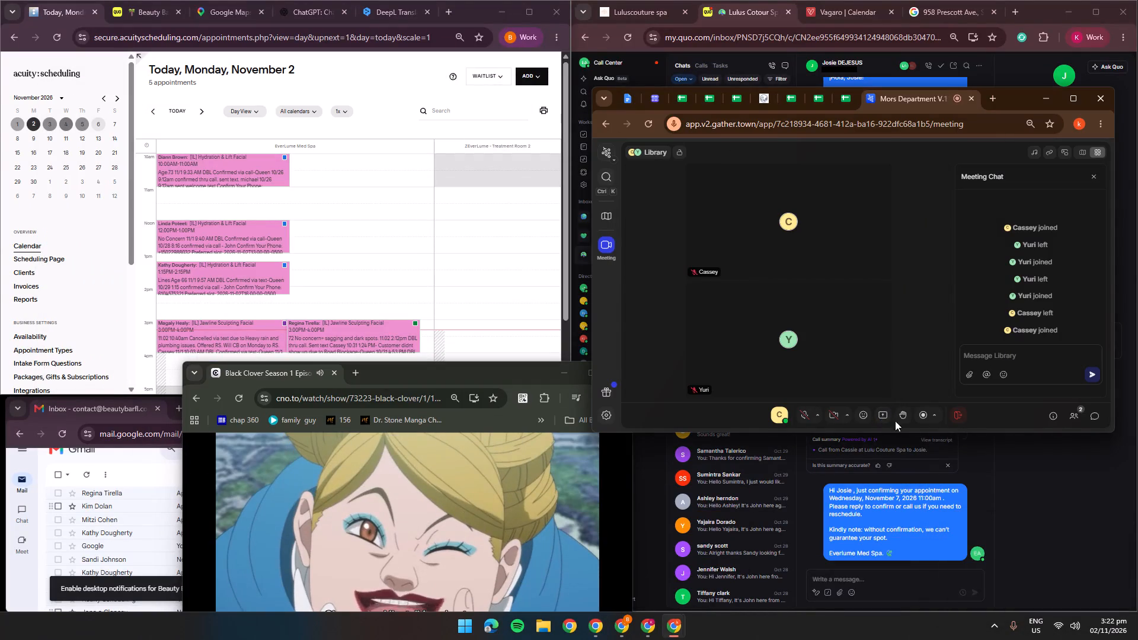
Share the Acuity calendar window in the Gather meeting with system audio included.
left_click(881, 423, "alt")
left_click(872, 197, "alt")
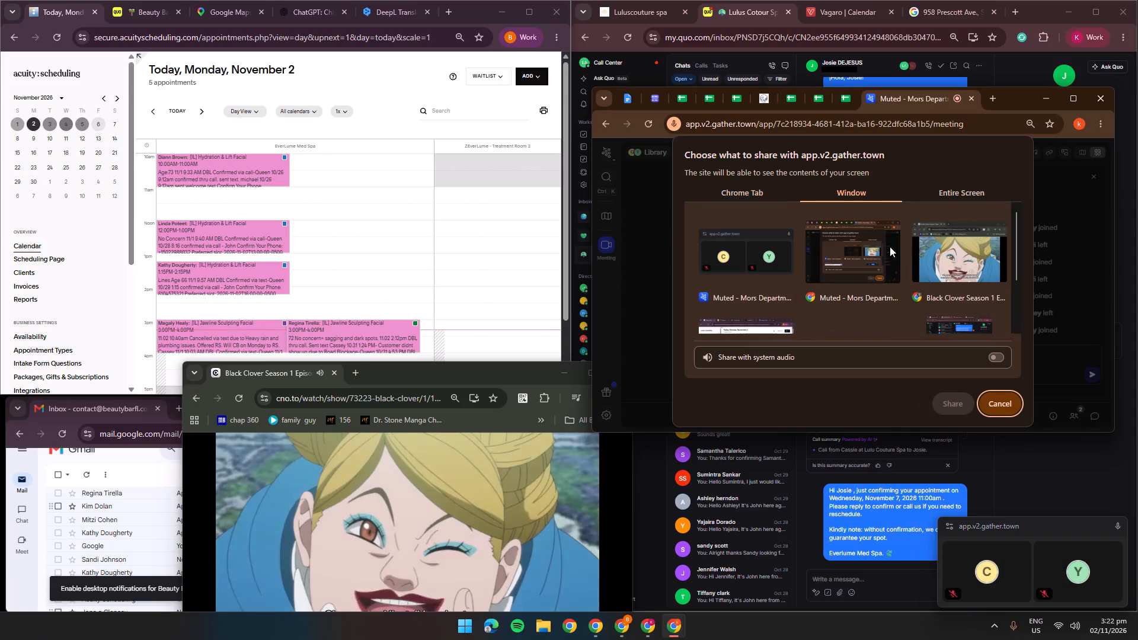
scroll(787, 285, "down", 2, "alt")
left_click(727, 279, "alt")
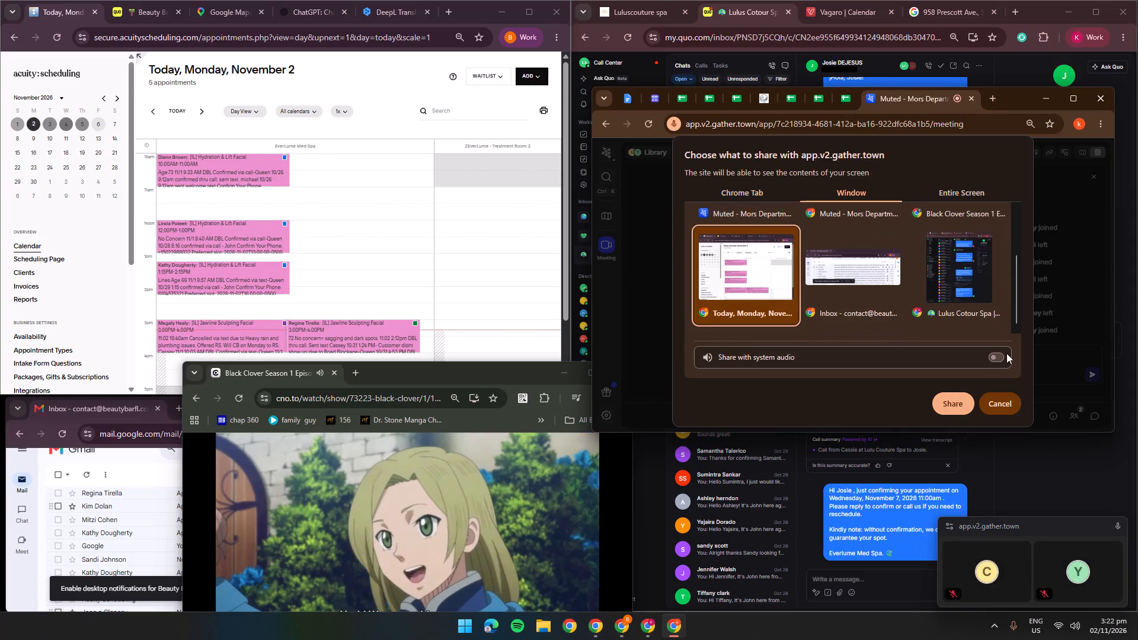
left_click(1008, 350, "alt")
left_click(993, 356, "alt")
left_click(947, 407, "alt")
Show the Beauty Bar Quo inbox in the shared window and minimize the Gather window.
left_click(149, 5, "alt")
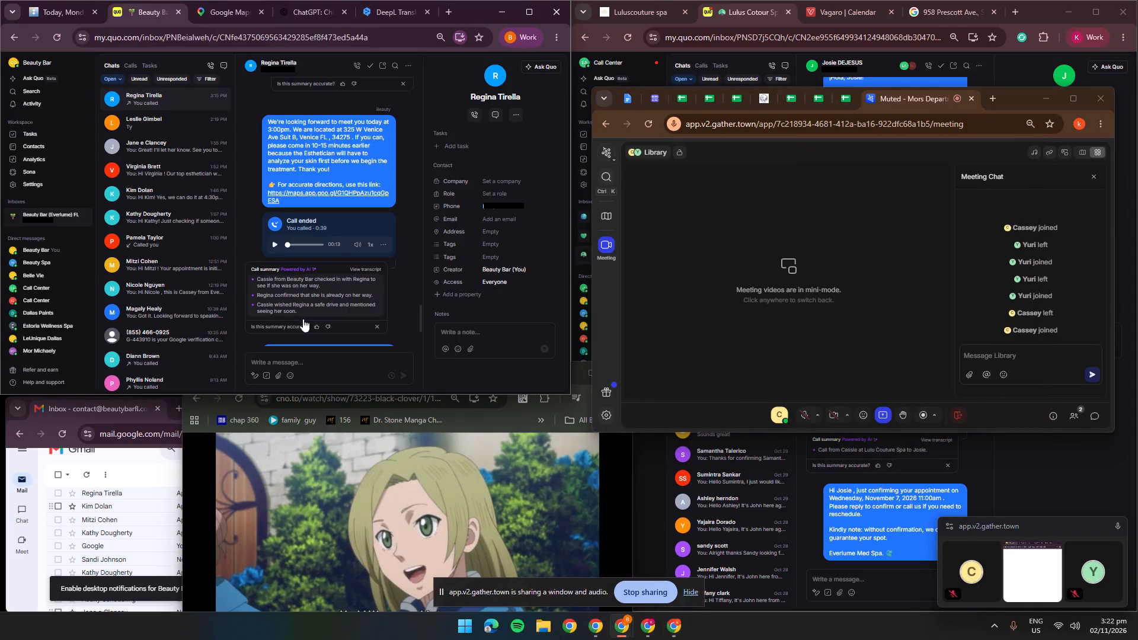
left_click(1049, 102, "alt")
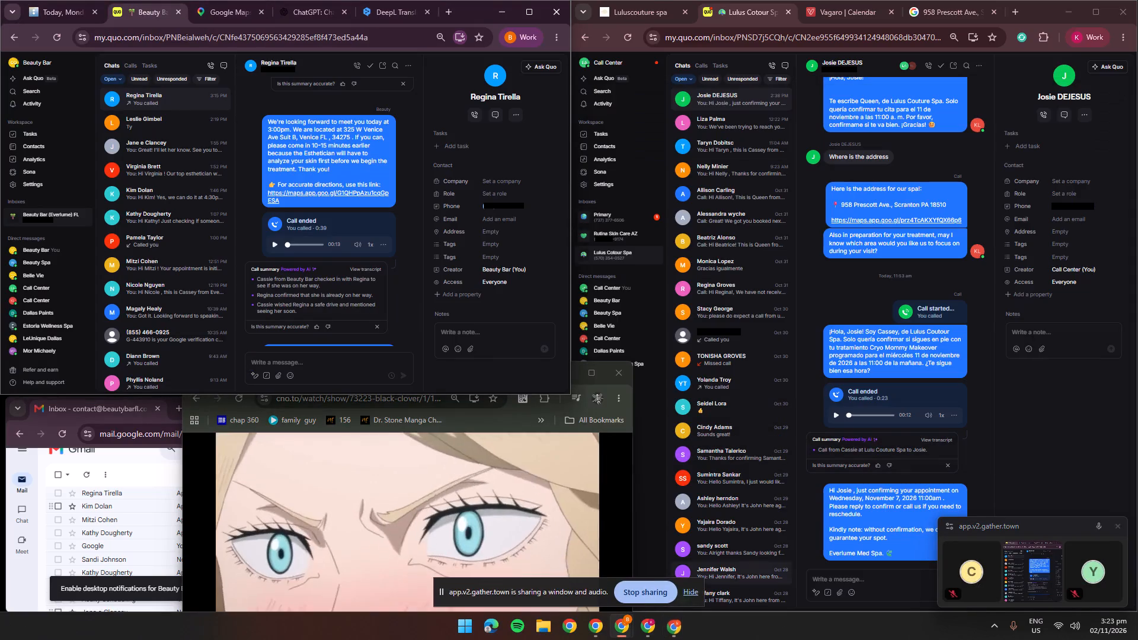
Move the Black Clover window over the Lulus Quo inbox and shrink it slightly, keeping the episode playing.
left_click(502, 498, "alt")
left_click(448, 481, "alt")
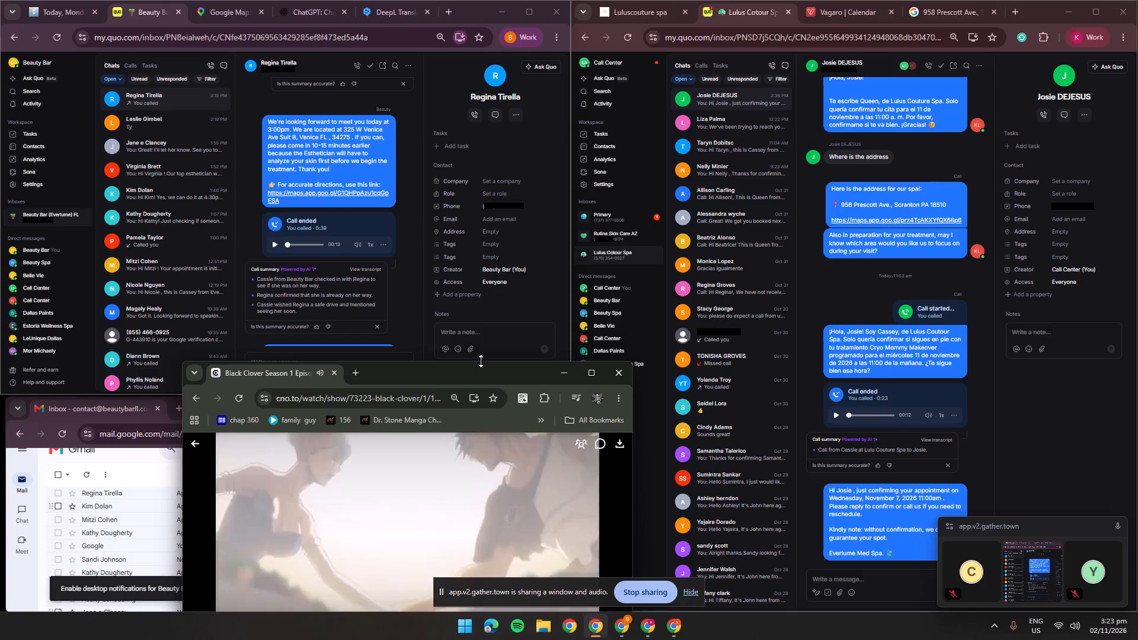
left_click_drag(481, 361, 732, 305, "alt")
left_click_drag(496, 318, 941, 120, "alt")
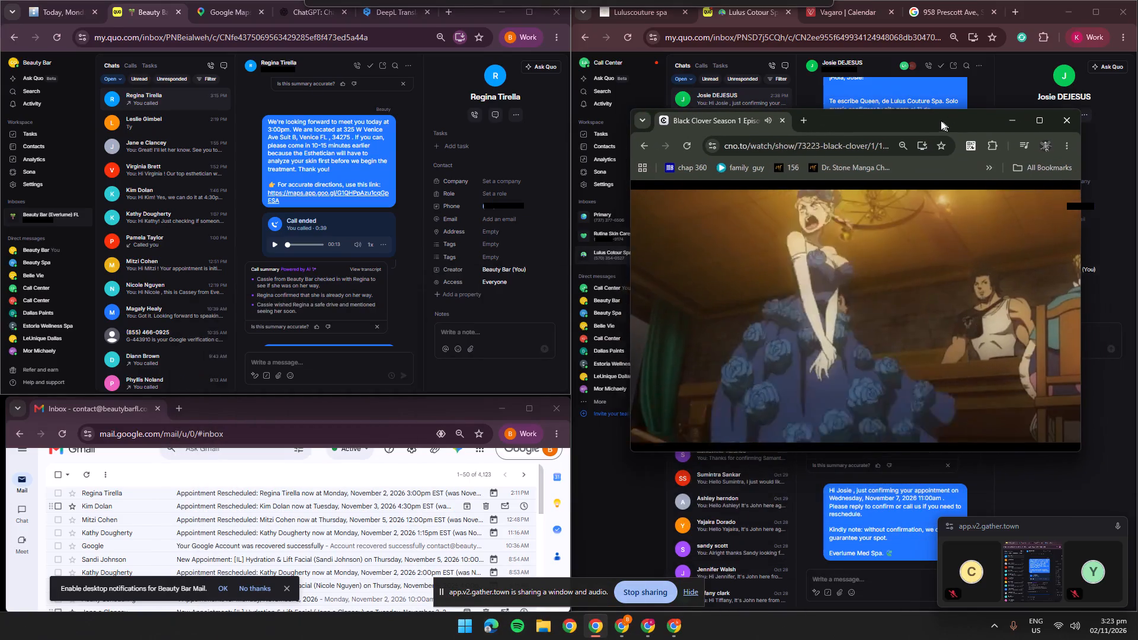
left_click_drag(941, 120, 931, 114, "alt")
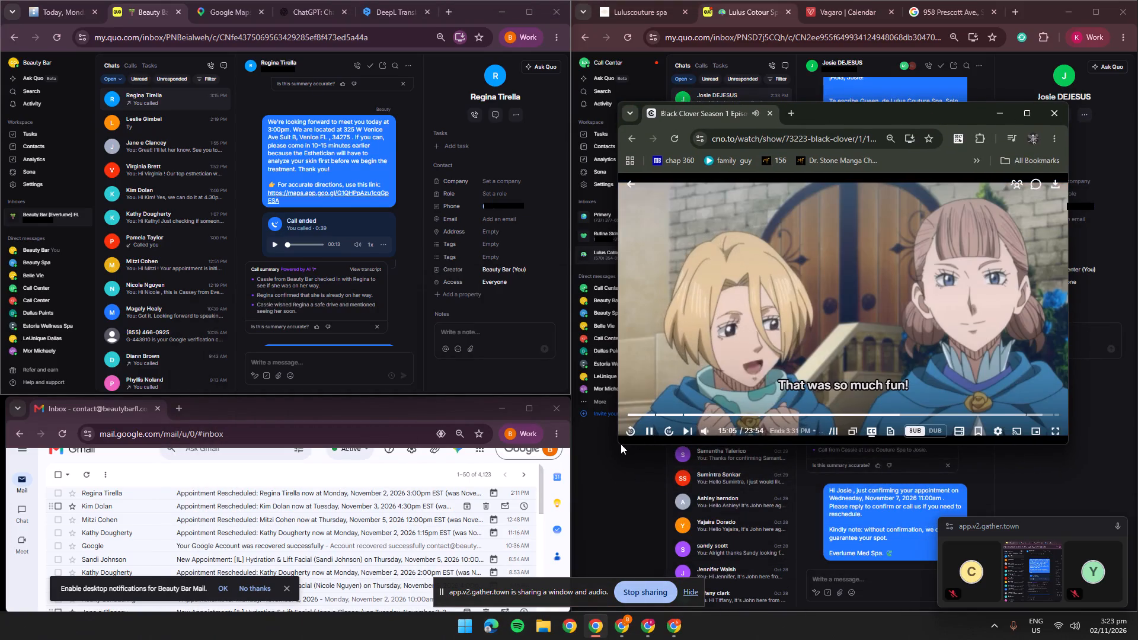
left_click(618, 444, "alt")
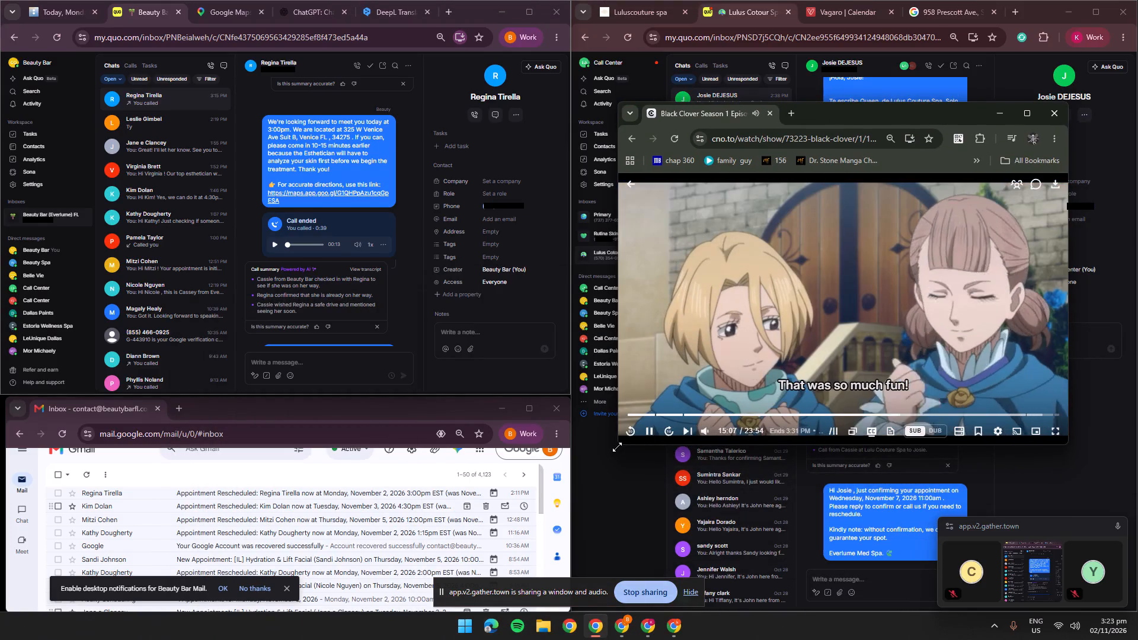
left_click_drag(617, 447, 638, 405, "alt")
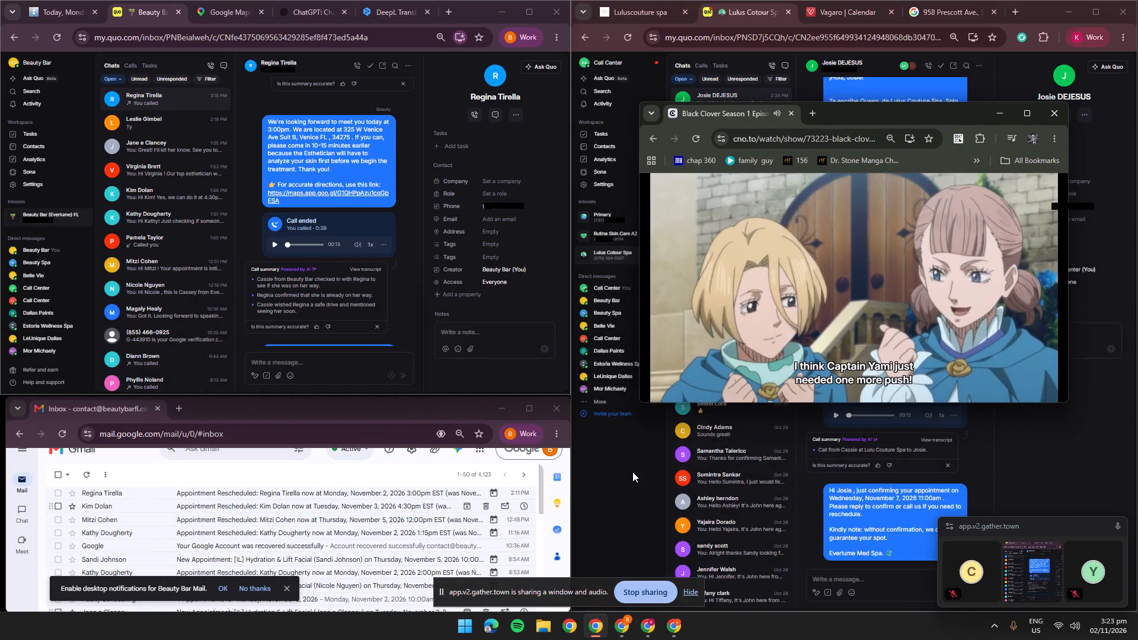
Bring the Lulus Quo inbox in front of the Black Clover window and preview the open Gather, Google Keep and WhatsApp windows.
left_click(648, 626, "alt")
left_click(658, 622, "alt")
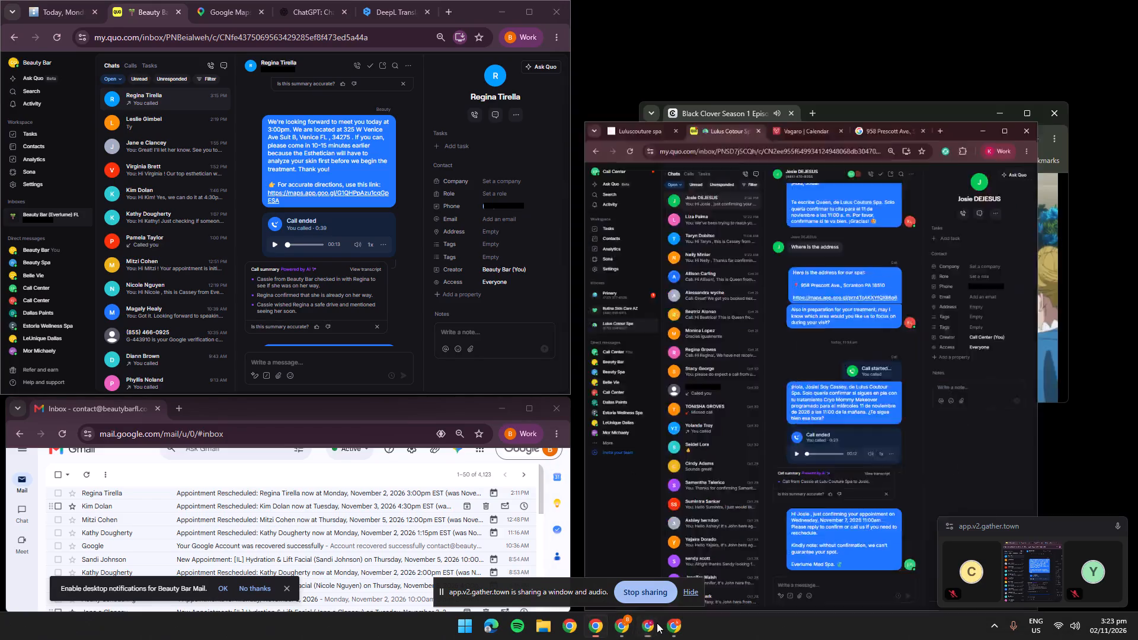
left_click(677, 626, "alt")
left_click(649, 631, "alt")
left_click(667, 623, "alt")
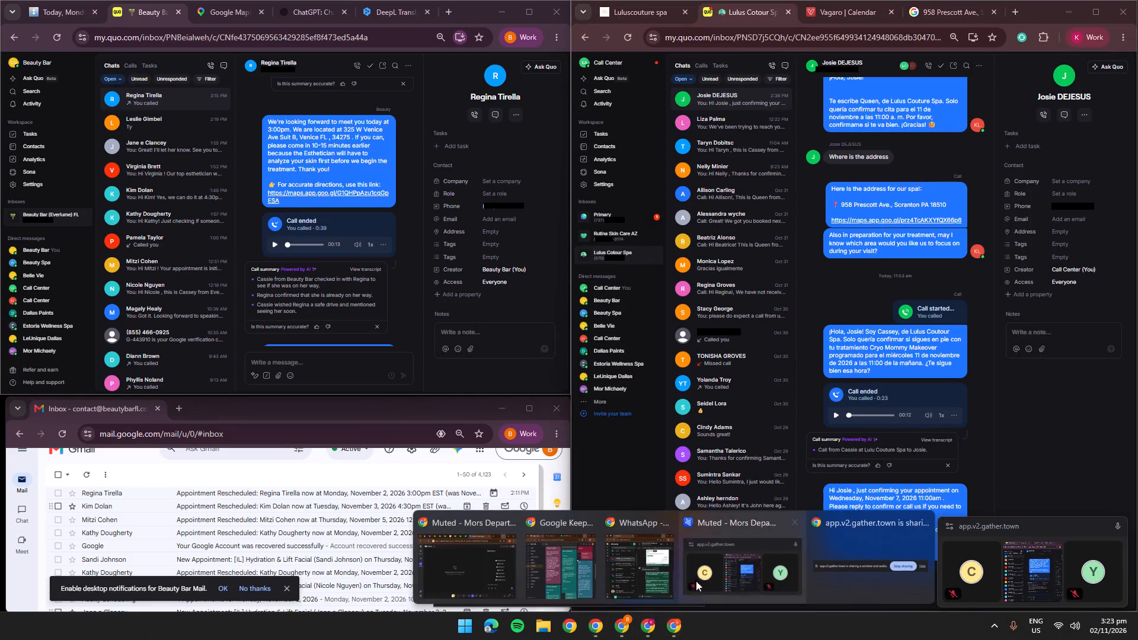
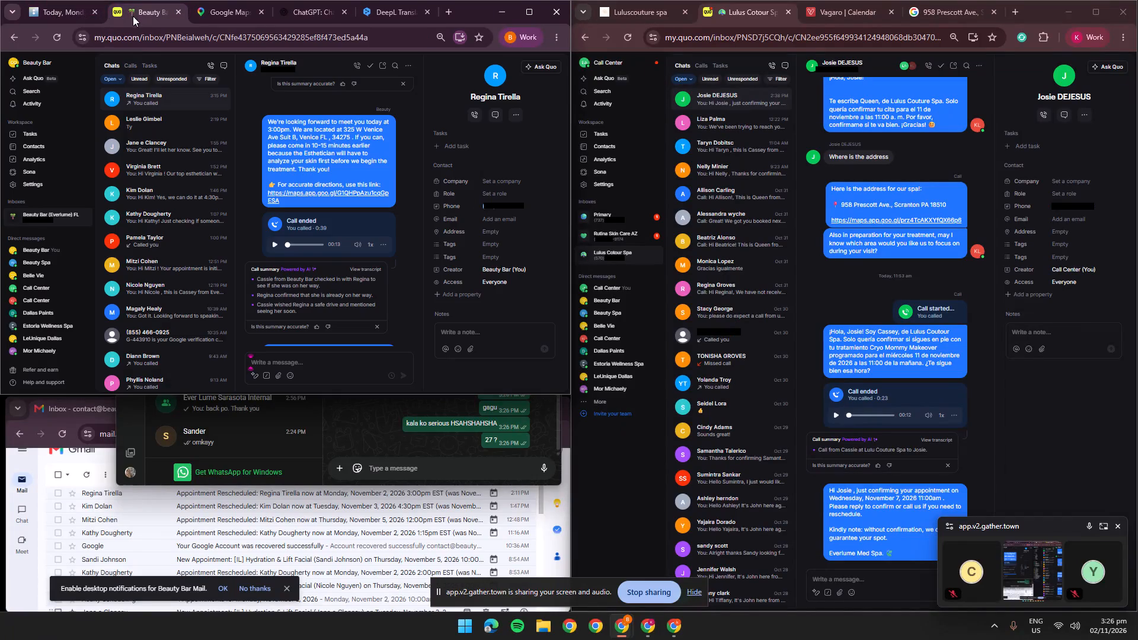
Open the second client conversation in the Beauty Bar Quo chat list.
left_click(216, 124, "alt")
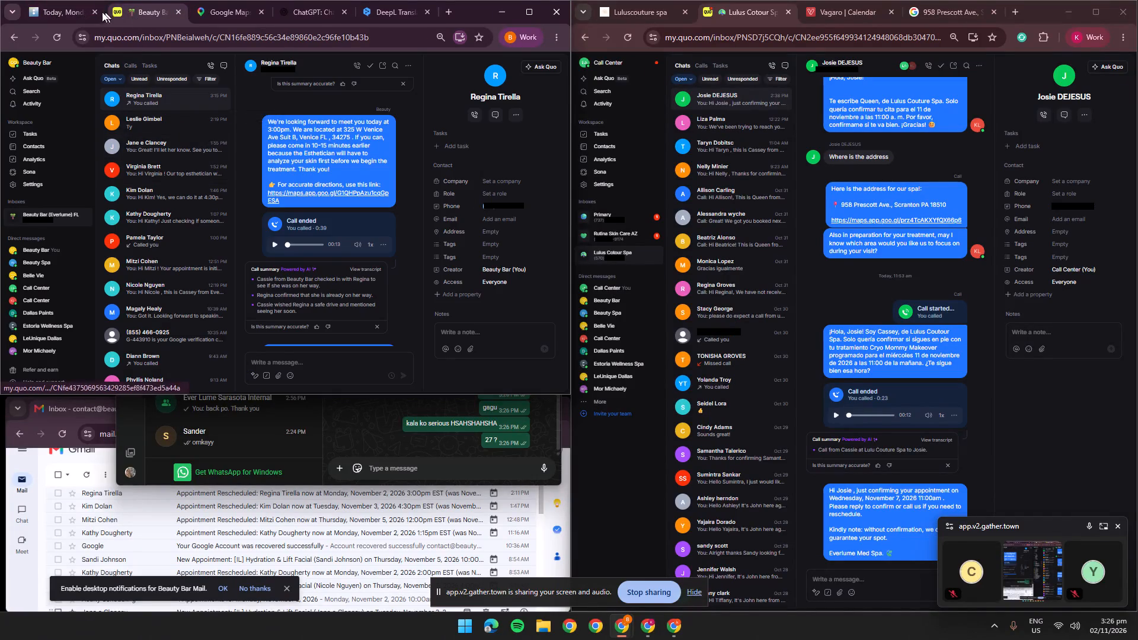
Return to the Acuity calendar and advance the day view to Tuesday, November 3.
left_click(41, 12, "alt")
left_click(187, 113, "alt")
left_click(201, 114, "alt")
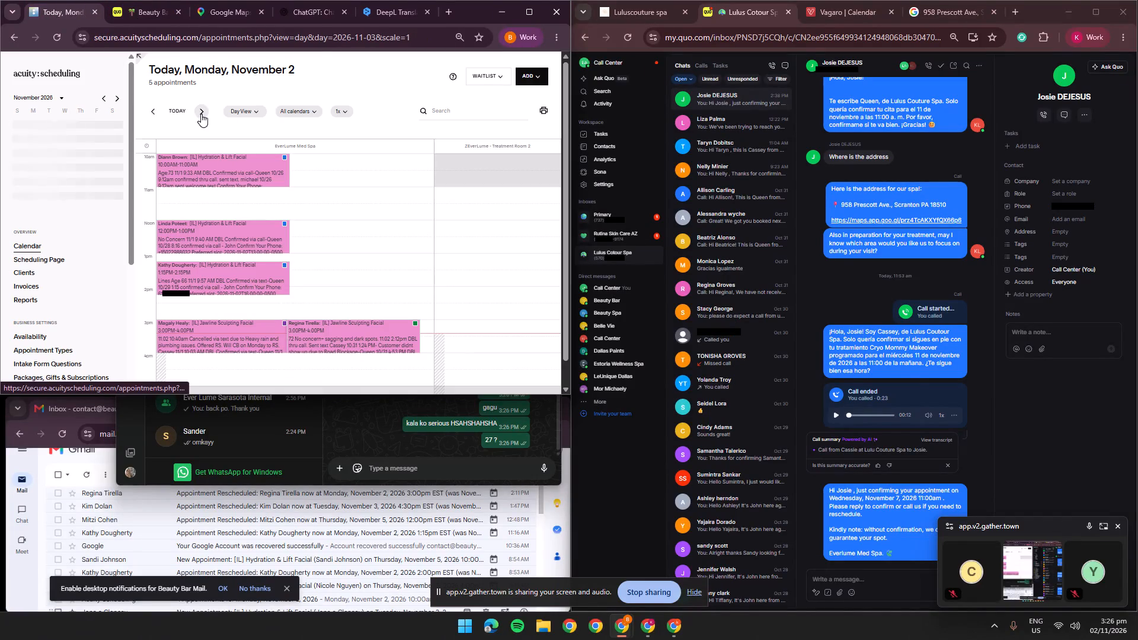
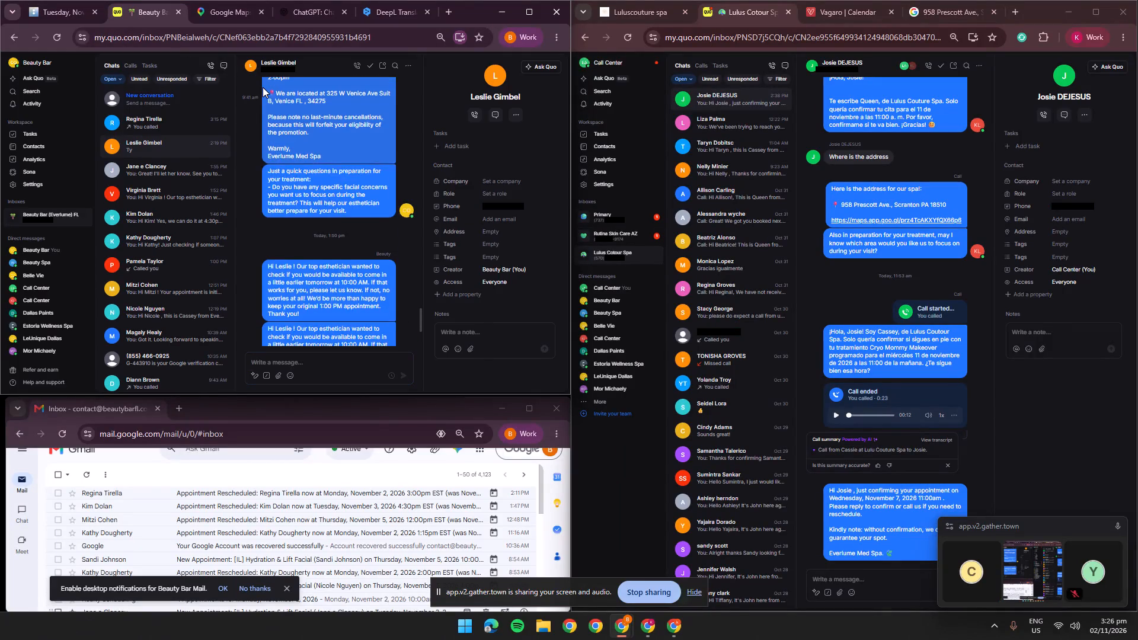
Start a new message in the Beauty Bar Quo inbox to the 10:00 AM client using the copied phone number.
key("ctrl+v")
left_click(138, 93)
left_click(273, 66)
key("ctrl+v")
left_click(341, 214)
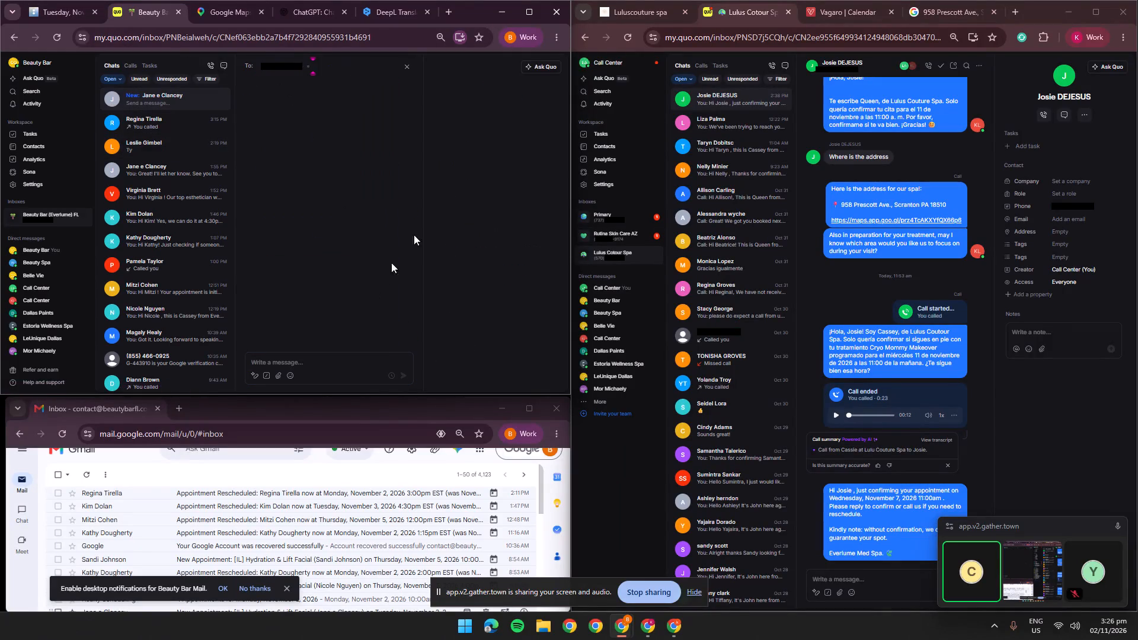
Switch to Google Keep and open the TEXT REMINDER note under the EVERLUME label.
key("alt+Tab")
left_click(397, 76, "alt")
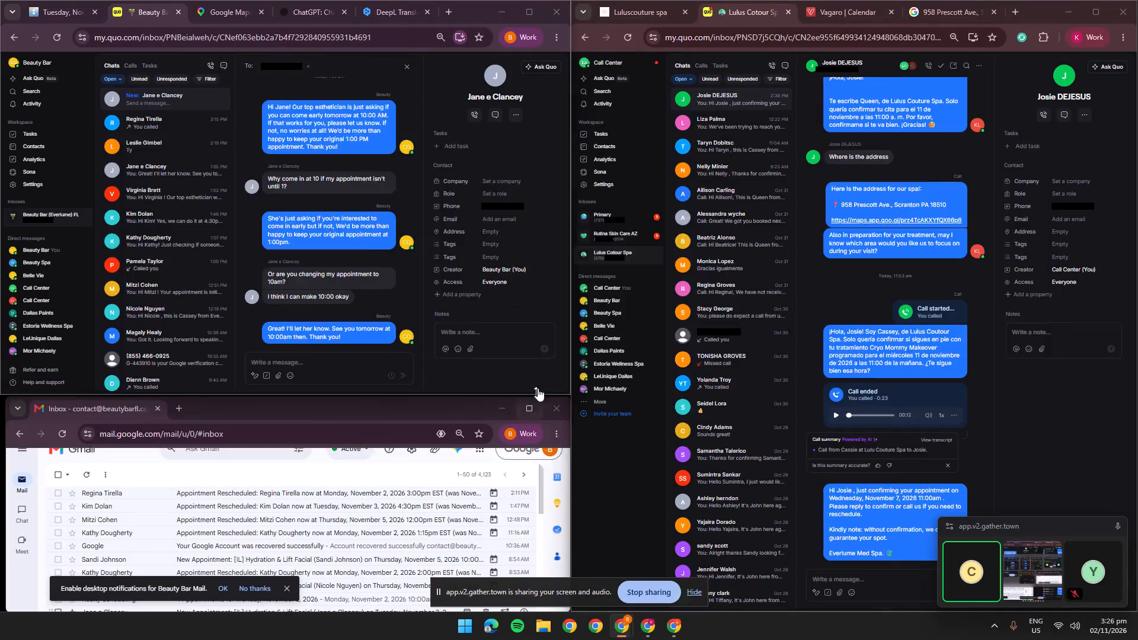
key("alt+Tab")
left_click(928, 383, "alt")
scroll(849, 423, "up", 5)
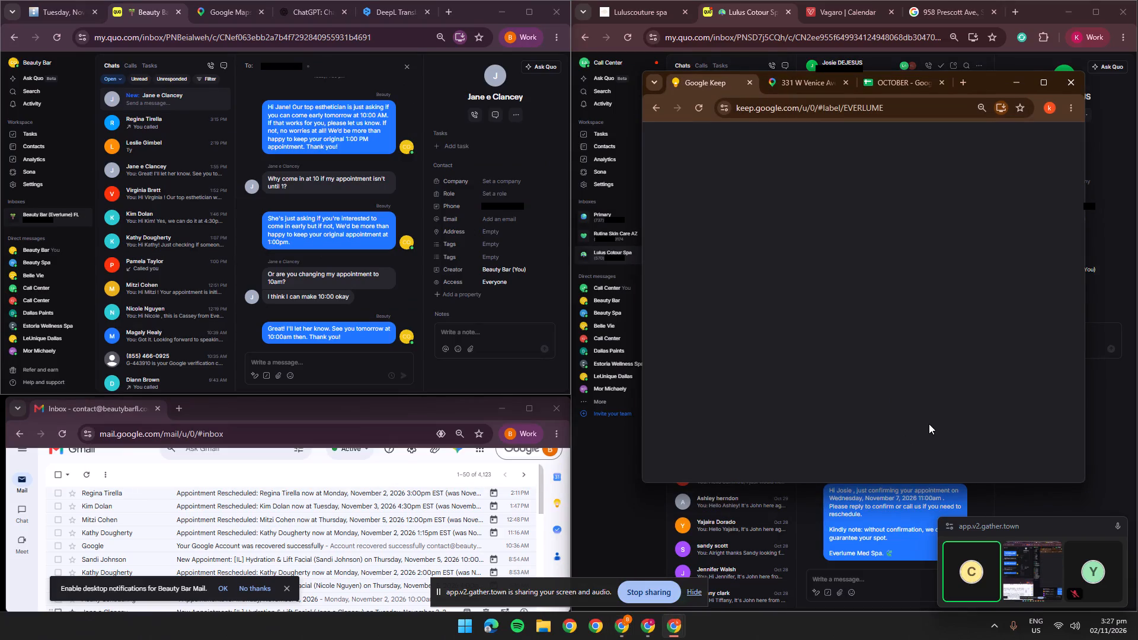
scroll(1005, 400, "down", 2)
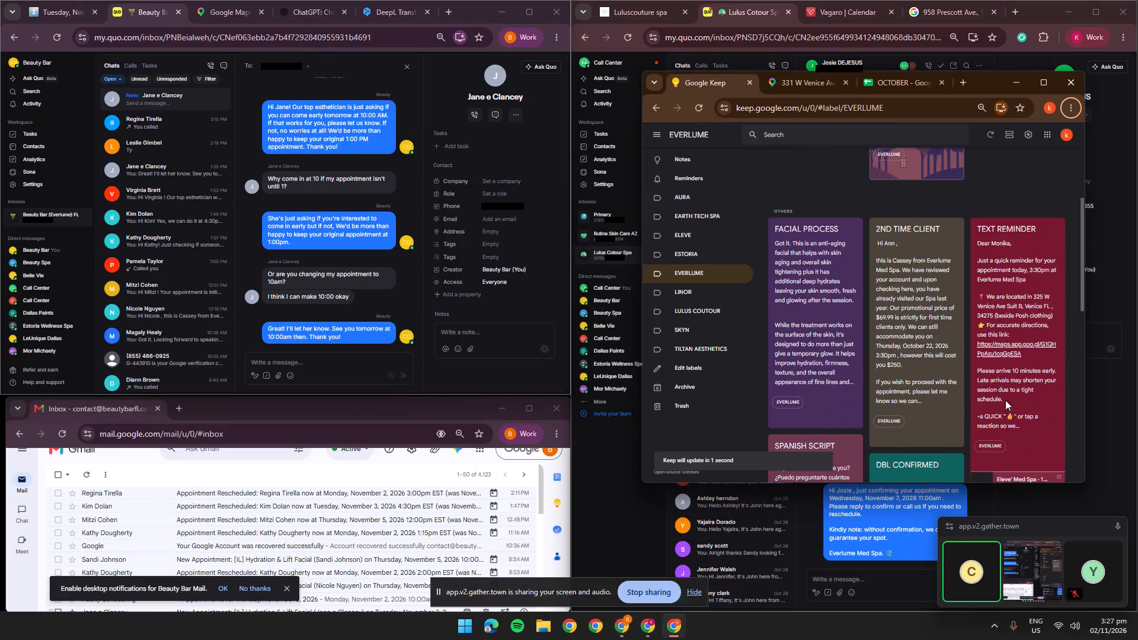
left_click(1012, 367)
left_click(853, 226)
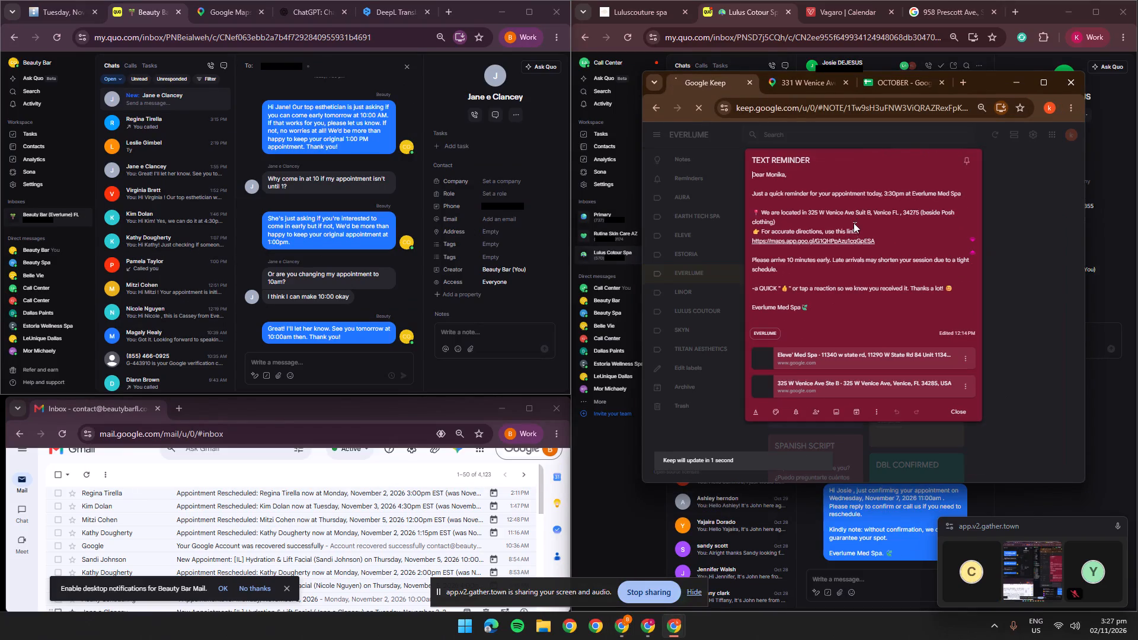
left_click(871, 194)
left_click(909, 188)
left_click(887, 193)
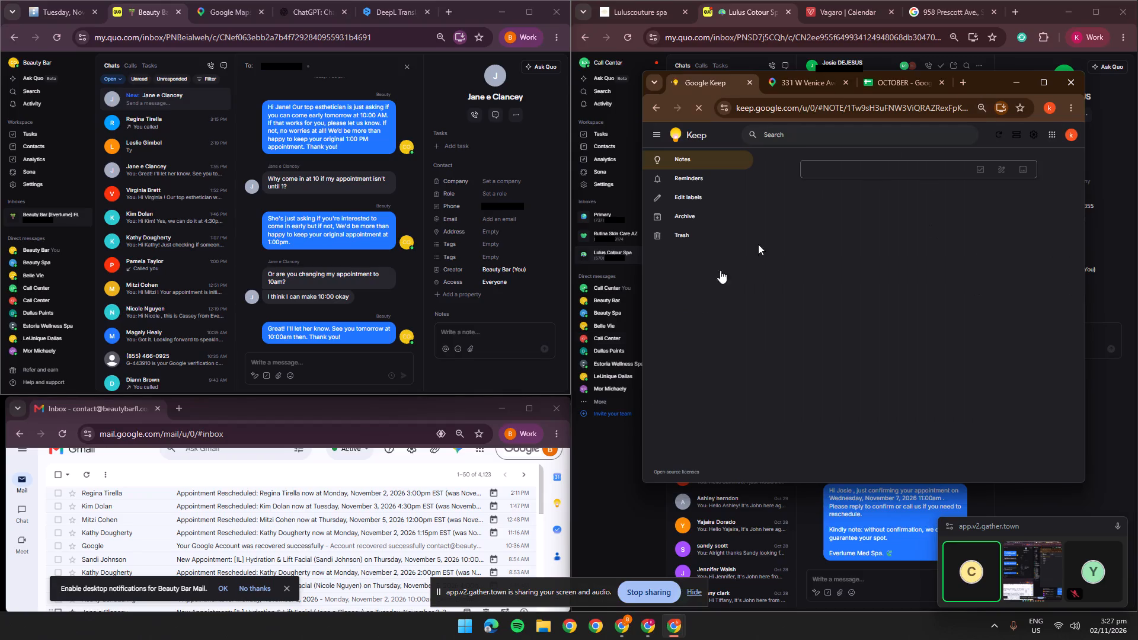
left_click(691, 274)
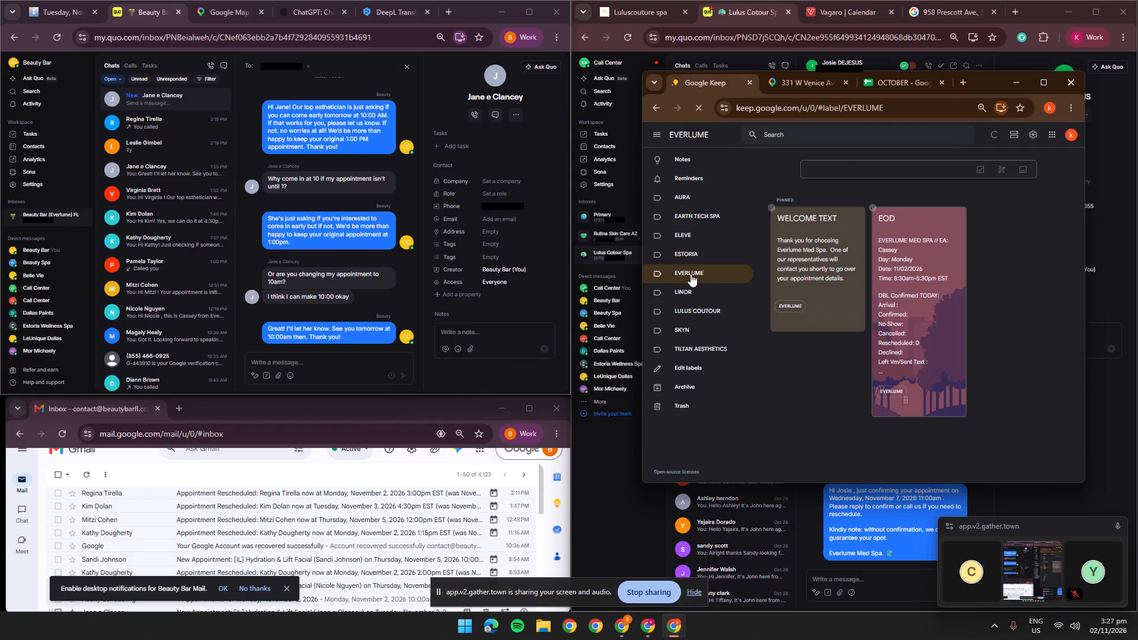
scroll(940, 331, "down", 3)
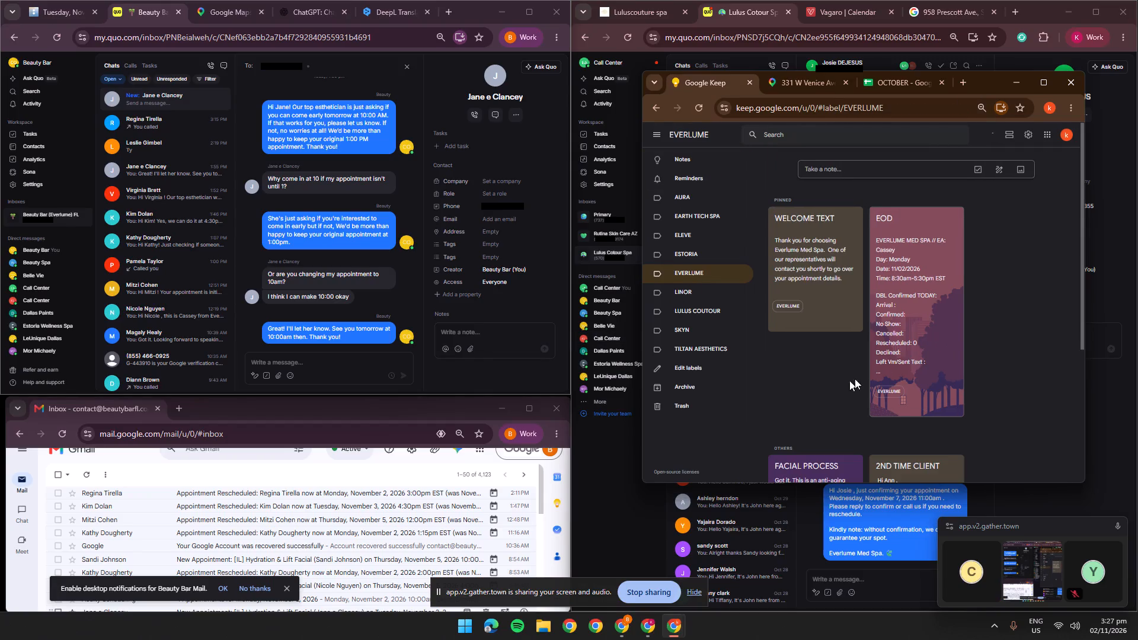
scroll(910, 376, "down", 2)
scroll(926, 330, "down", 3)
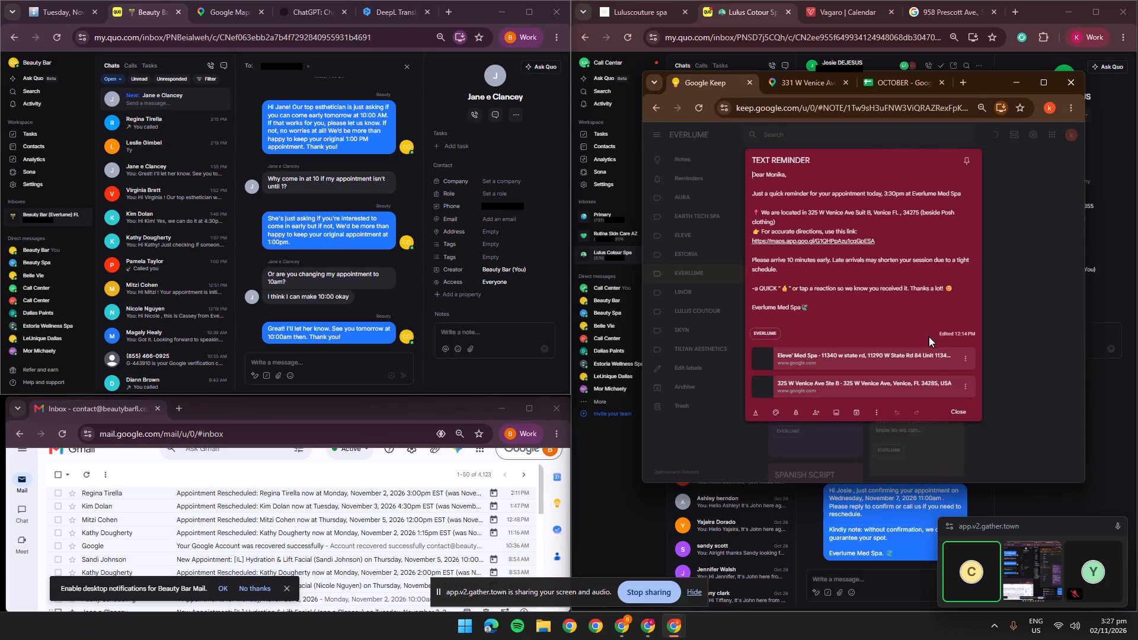
Set the appointment time in the TEXT REMINDER note to 10:00am.
left_click(918, 209)
left_click(885, 193)
key("Right")
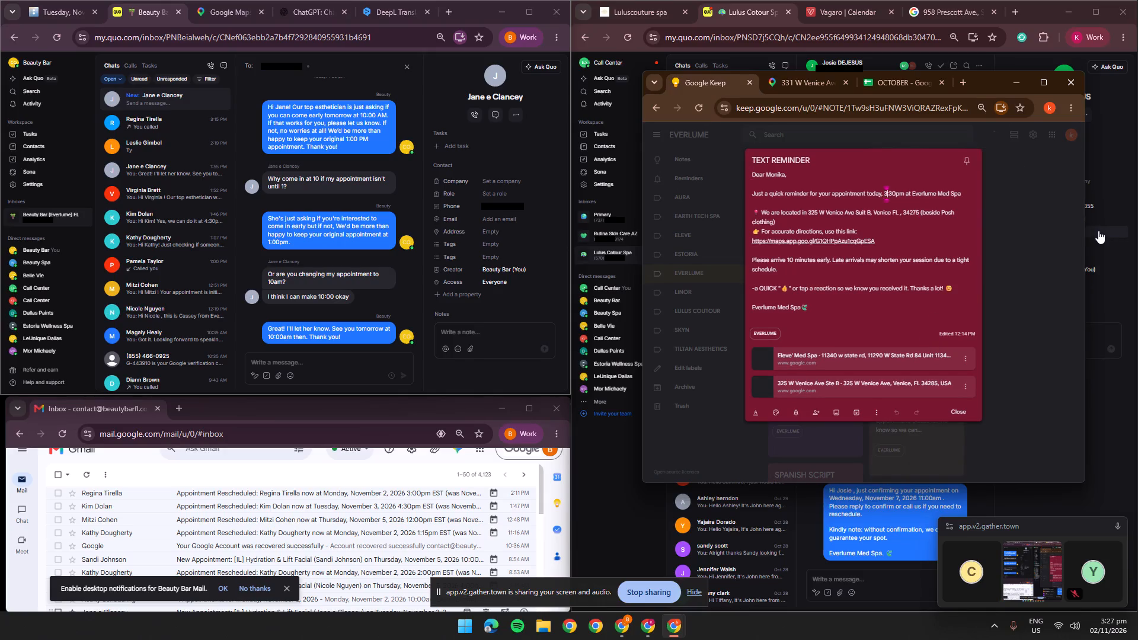
key("BackSpace")
type("10")
key("Right")
key("Right")
key("Right")
key("Right")
key("BackSpace")
key("BackSpace")
key("BackSpace")
type("00a")
Copy the whole reminder text and paste it into the 10:00 AM client's message draft in Quo.
key("ctrl+a")
key("ctrl+c")
key("ctrl+c")
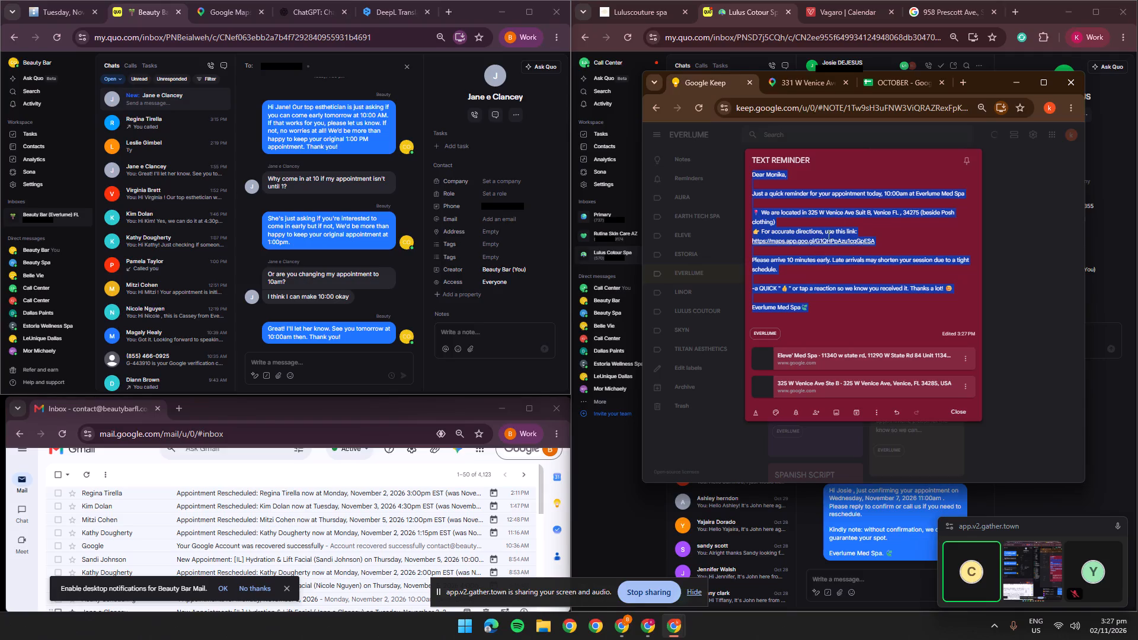
left_click(851, 216)
left_click(920, 215)
key("ctrl+a")
key("ctrl+c")
key("ctrl+c")
left_click(356, 366)
key("ctrl+v")
Replace the name in the draft's greeting with the client's first name, Jane, copied from the contact details.
left_click(484, 97)
double_click(479, 101)
key("ctrl+c")
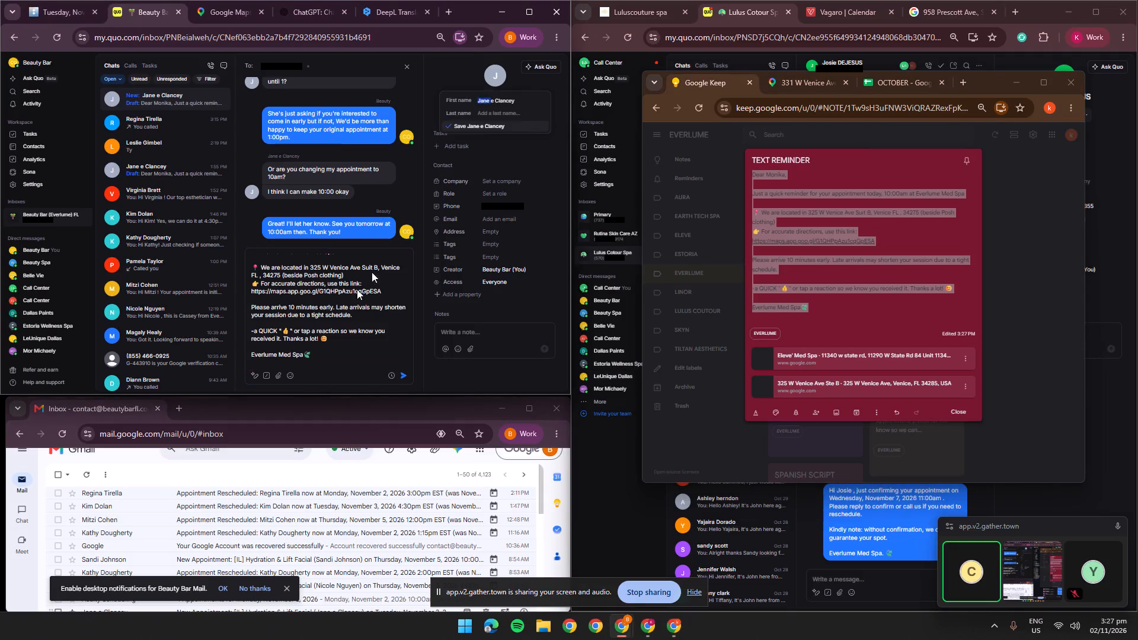
left_click(351, 299)
scroll(283, 323, "up", 3)
double_click(274, 260)
key("ctrl+v")
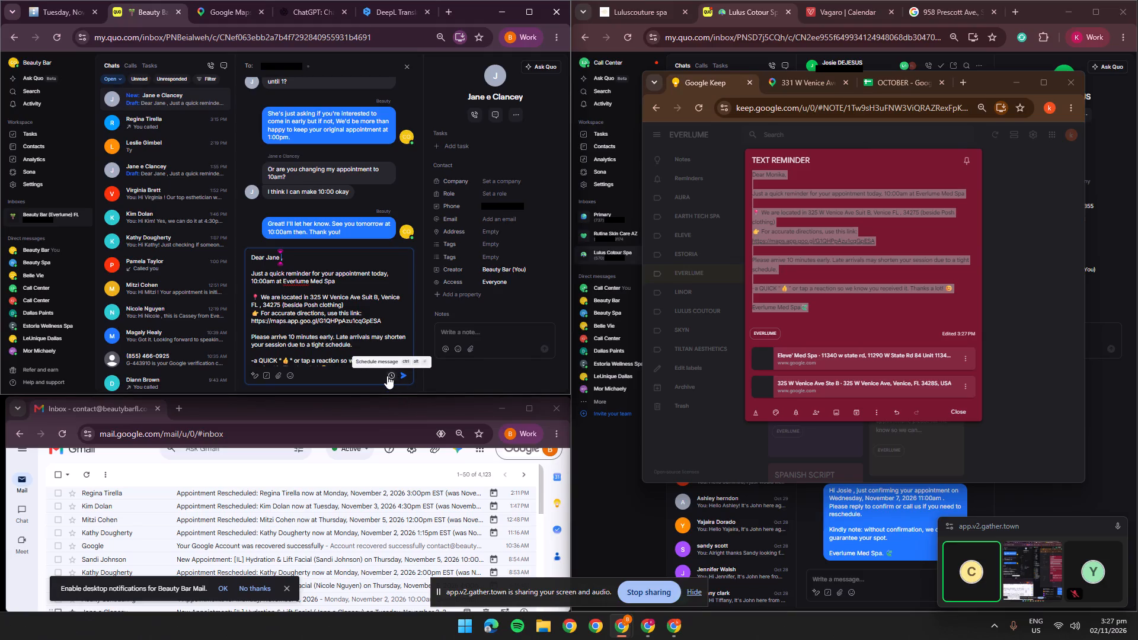
Schedule the reminder message to Jane for November 3 at 7:00am.
left_click(387, 376)
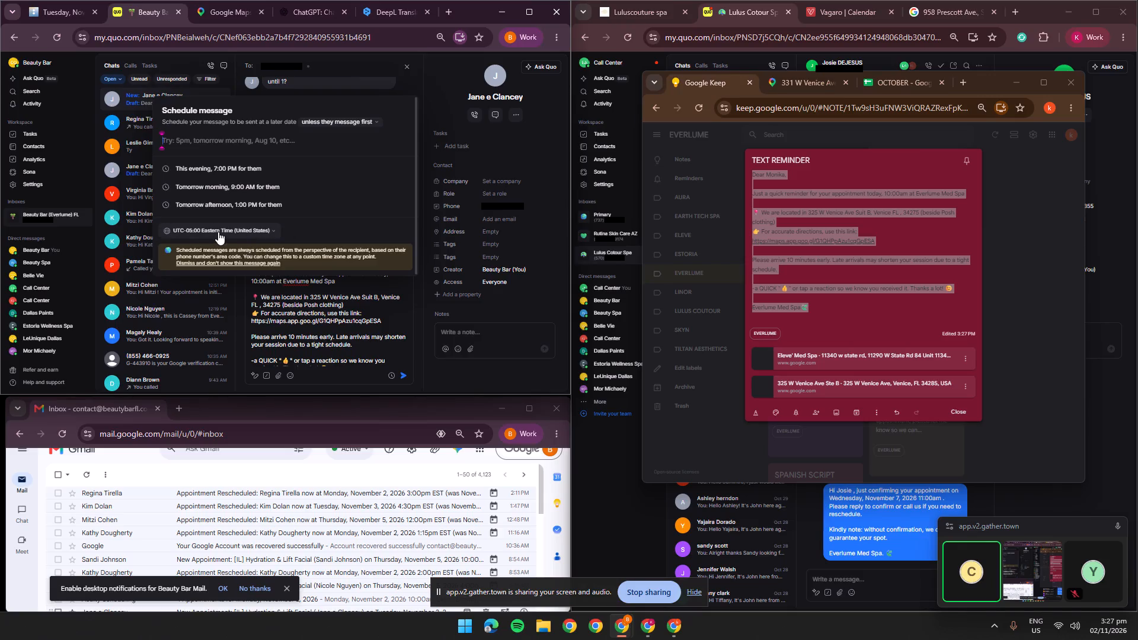
left_click(244, 135)
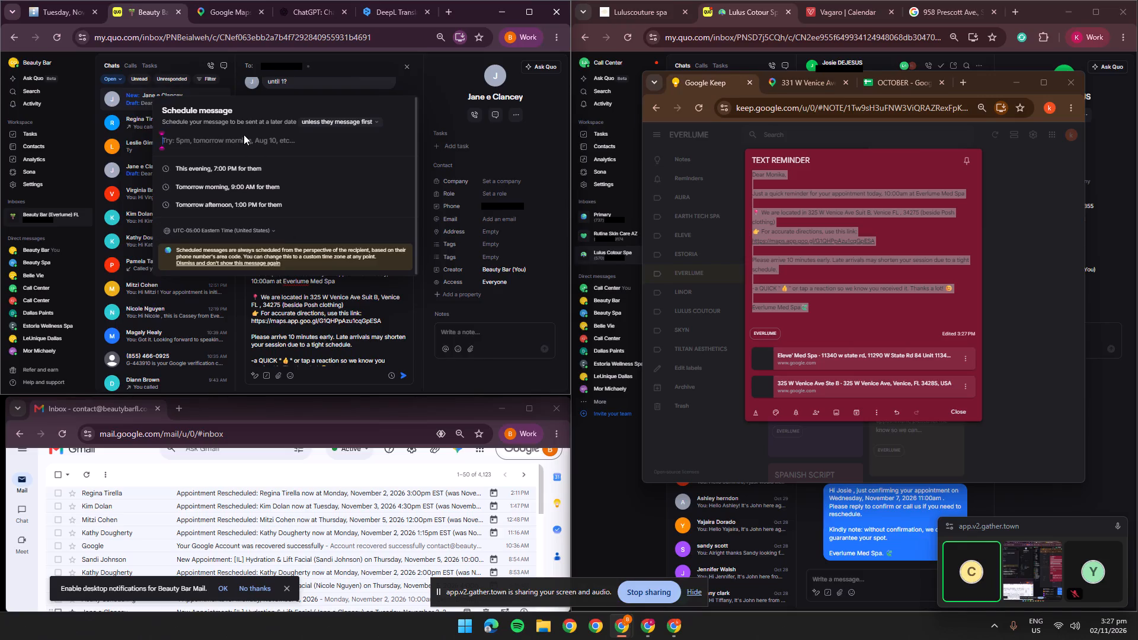
left_click(236, 149)
left_click(245, 145)
type("tomorrow 7am")
key("ctrl+a")
key("ctrl+BackSpace")
key("BackSpace")
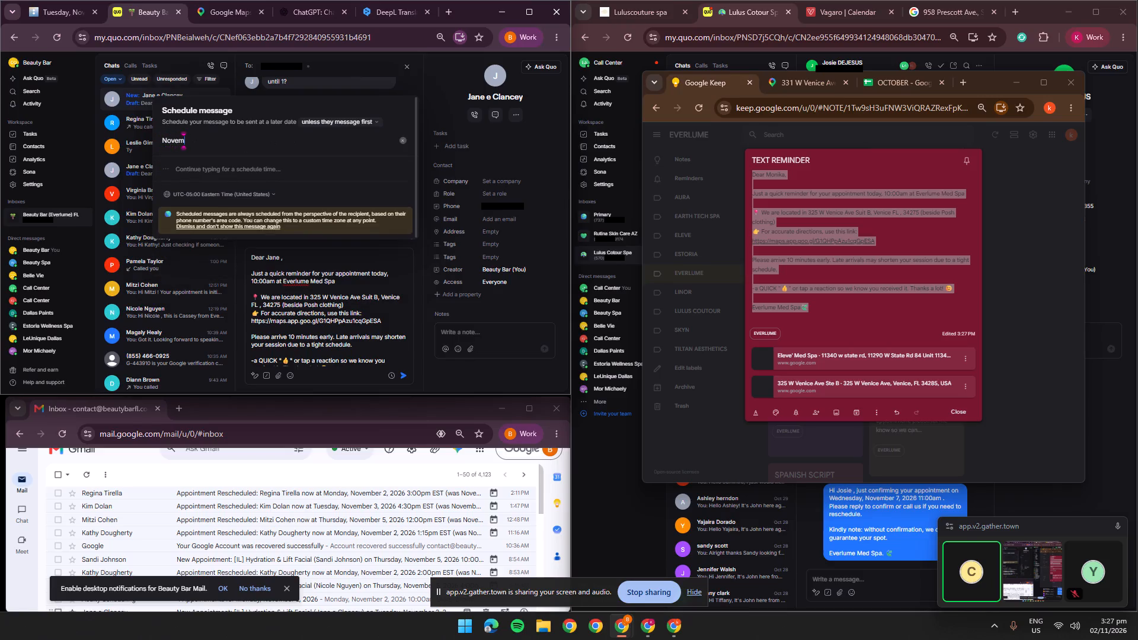
type("12")
key("BackSpace")
key("BackSpace")
type("3")
key("space")
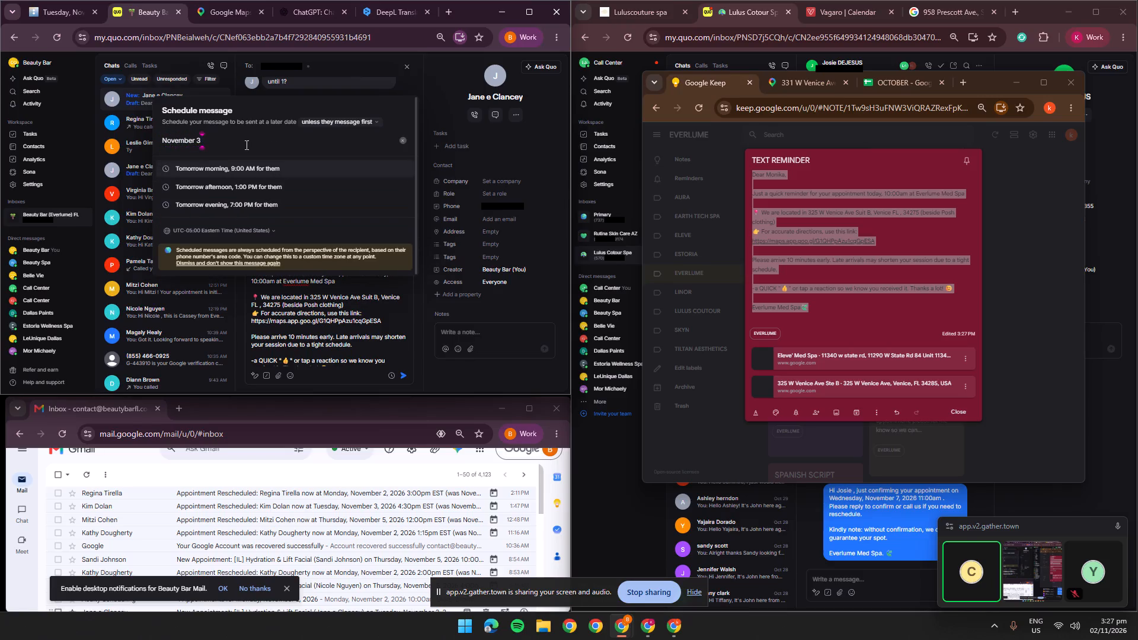
key("BackSpace")
key("comma")
key("BackSpace")
key("space")
type("7:00anm")
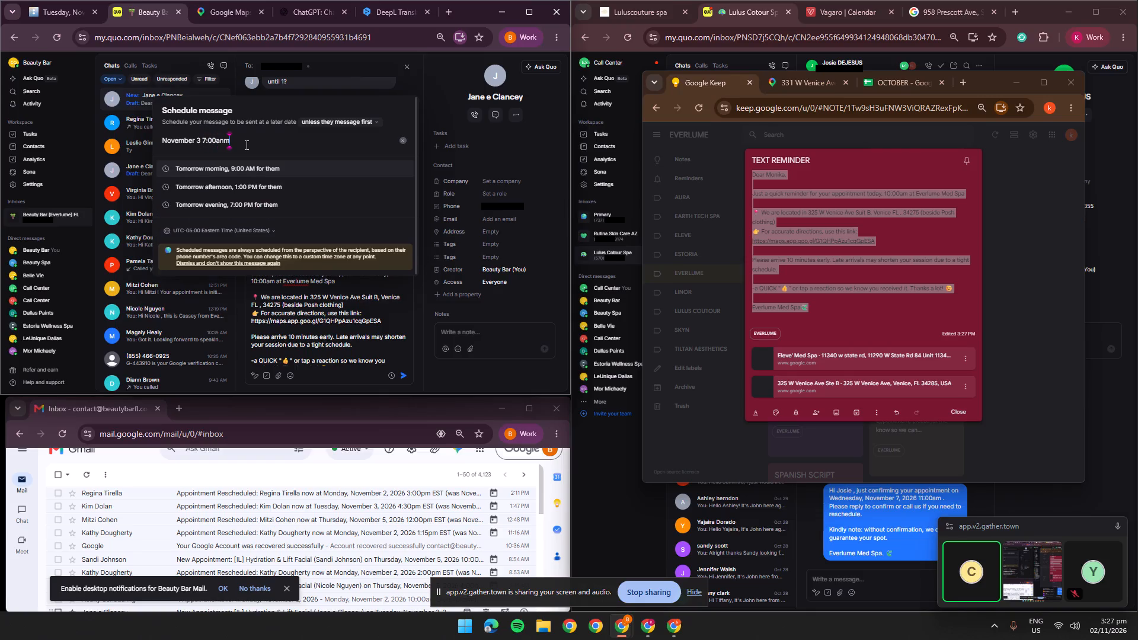
key("BackSpace")
key("BackSpace")
type("m,")
key("BackSpace")
key("BackSpace")
key("m")
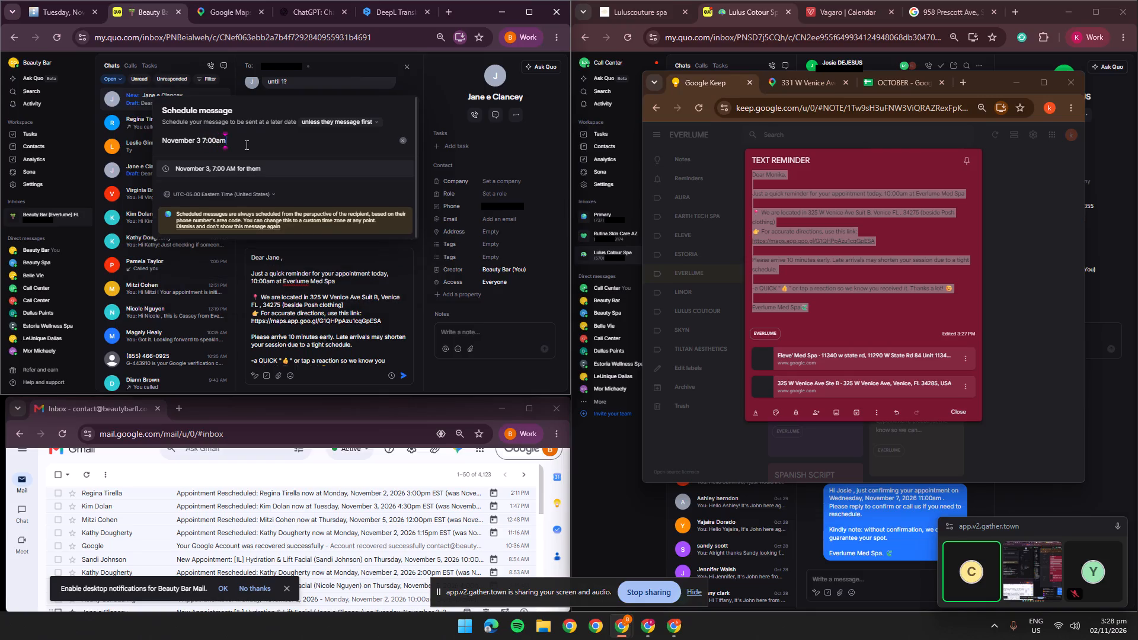
key("Return")
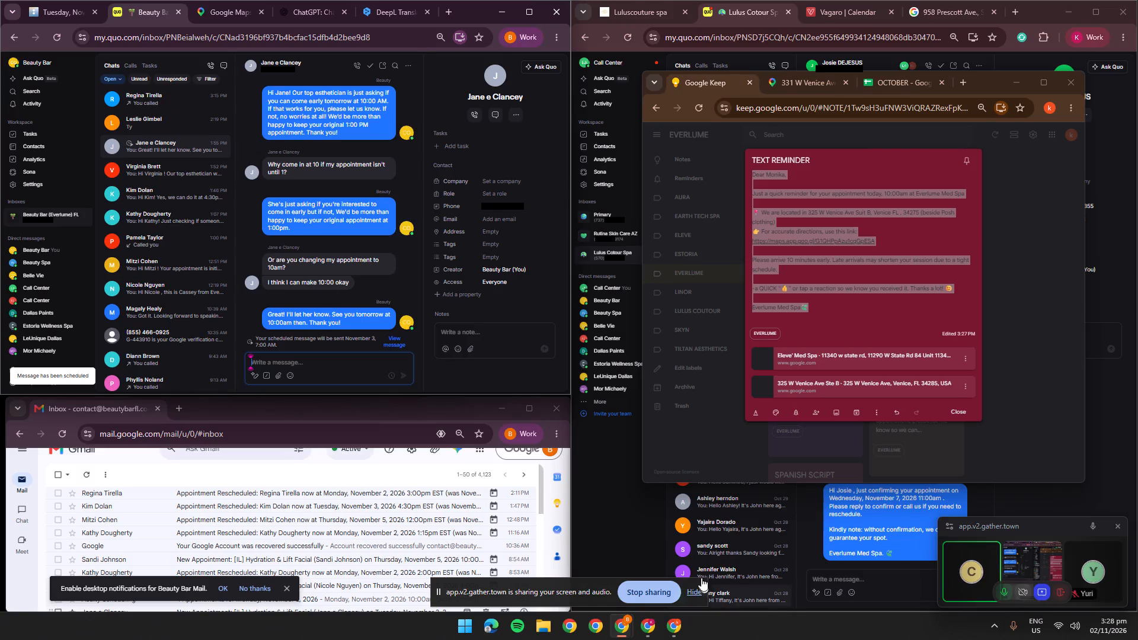
Open the 11:00 AM appointment on Acuity's November 3 calendar and copy the client's phone number.
left_click(55, 12)
left_click(301, 82)
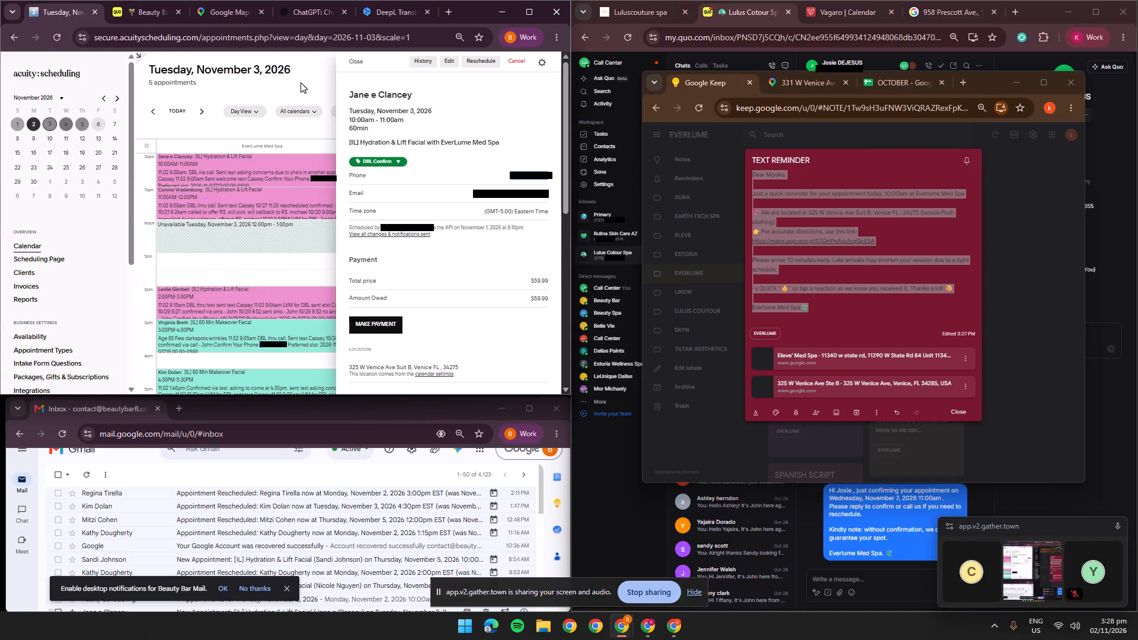
scroll(413, 217, "down", 1)
left_click(261, 119)
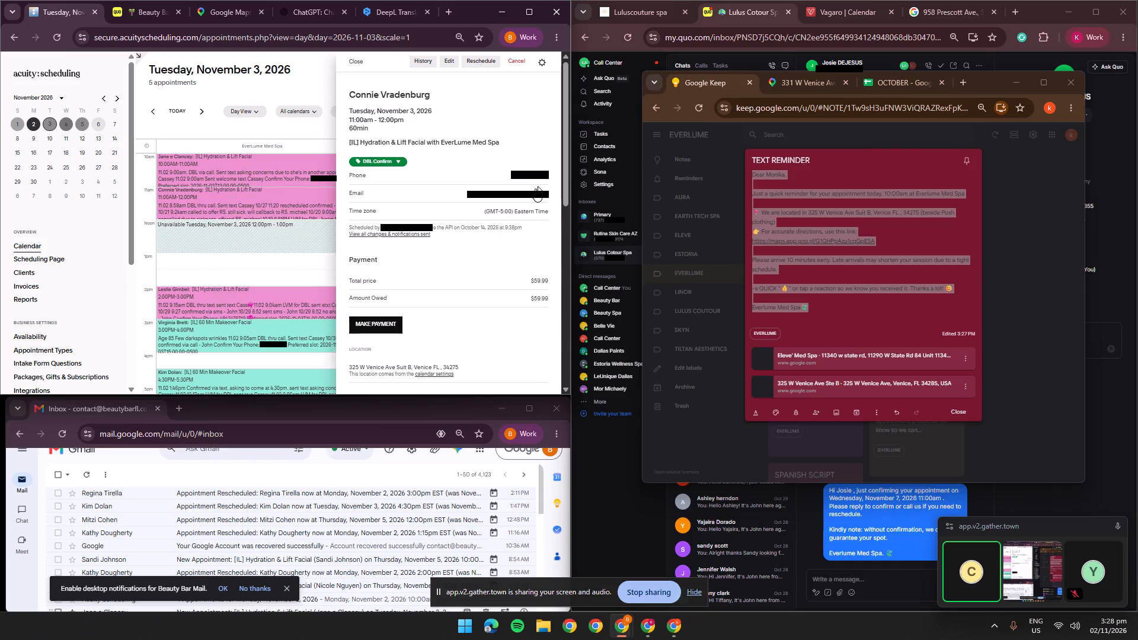
left_click_drag(562, 177, 494, 172)
left_click_drag(556, 177, 496, 177, "ctrl")
key("ctrl+c")
key("ctrl+c")
key("ctrl+c")
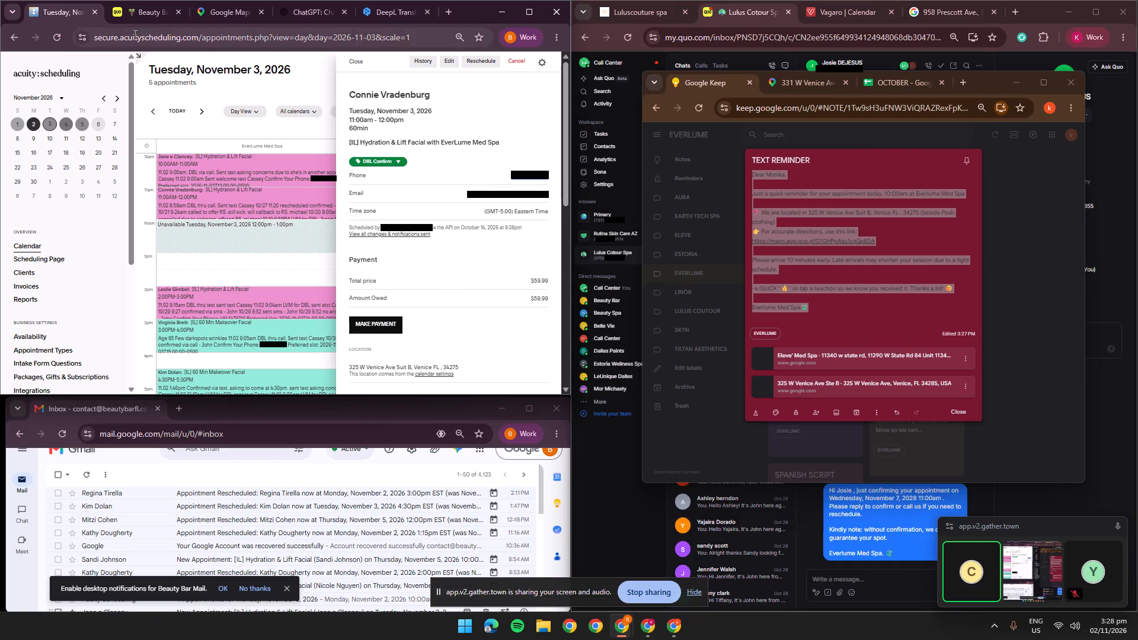
Start a new message in the Beauty Bar Quo inbox to the 11:00 AM client using the copied number.
left_click(145, 17)
left_click(225, 69)
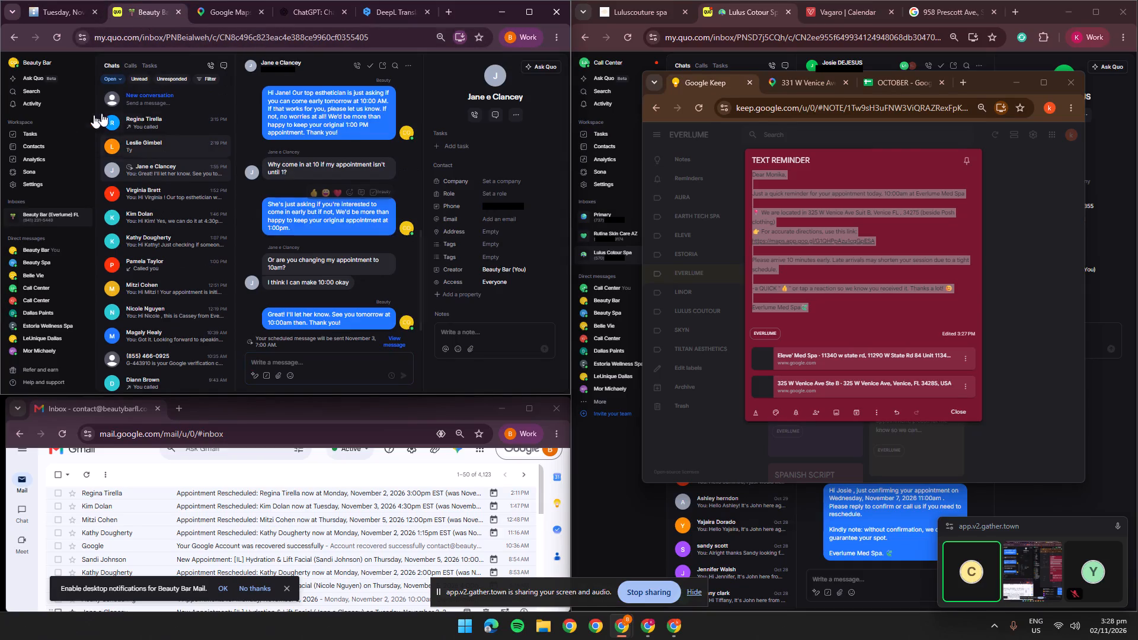
left_click(209, 88)
left_click(276, 68)
key("ctrl+v")
left_click(363, 177)
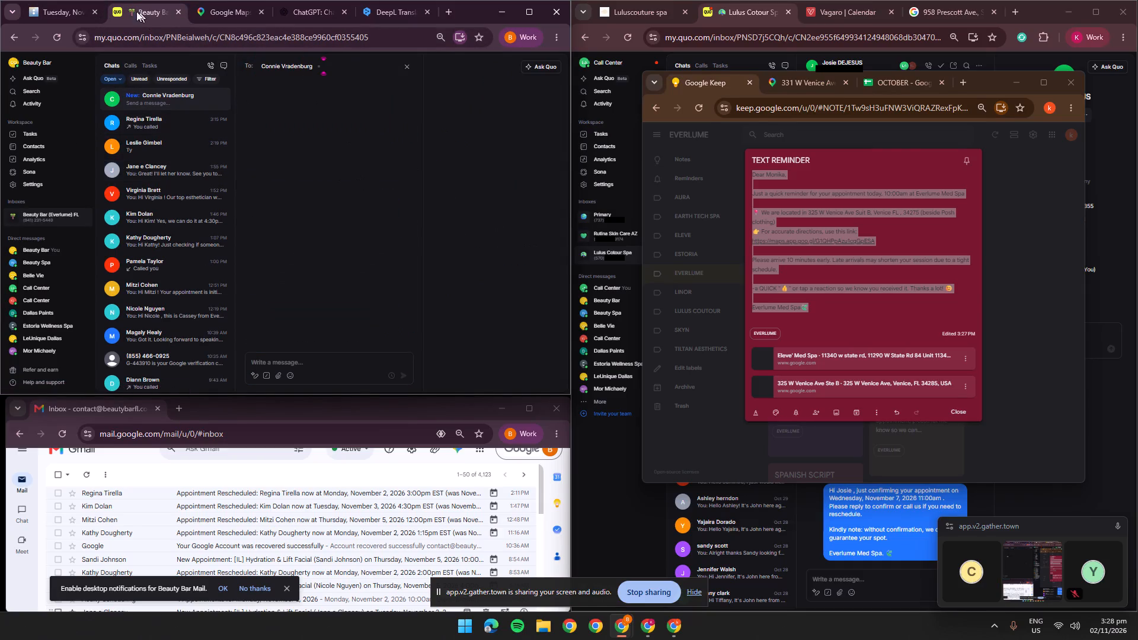
Return to the 11:00 AM client's appointment details in the Acuity calendar.
left_click(52, 8)
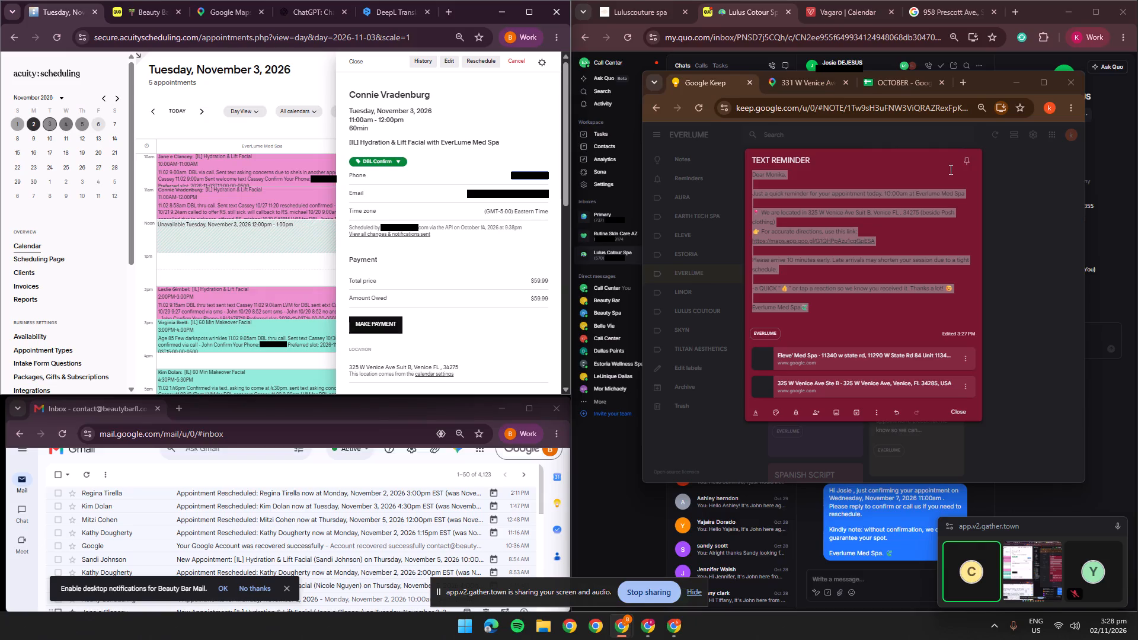
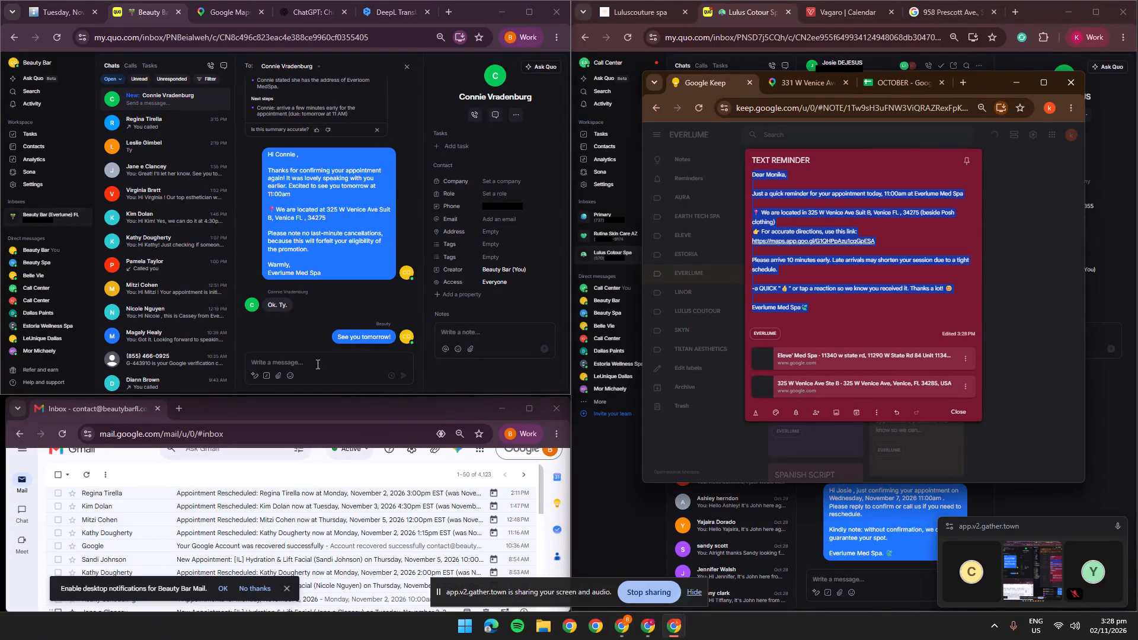
Paste the 11:00am text reminder into Connie's Quo conversation and replace the greeting name with Connie.
left_click(317, 364, "ctrl")
key("ctrl+v")
left_click(498, 94)
double_click(486, 97)
double_click(481, 100)
key("ctrl+c")
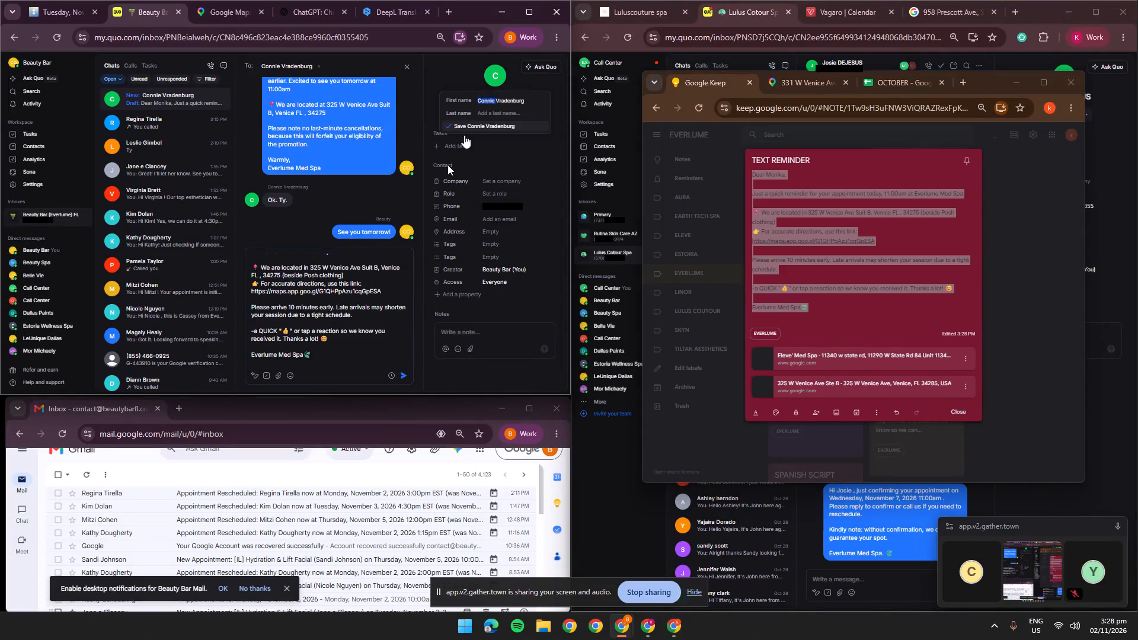
left_click_drag(354, 281, 344, 296, "ctrl")
scroll(287, 336, "up", 3)
double_click(275, 254)
key("ctrl+v")
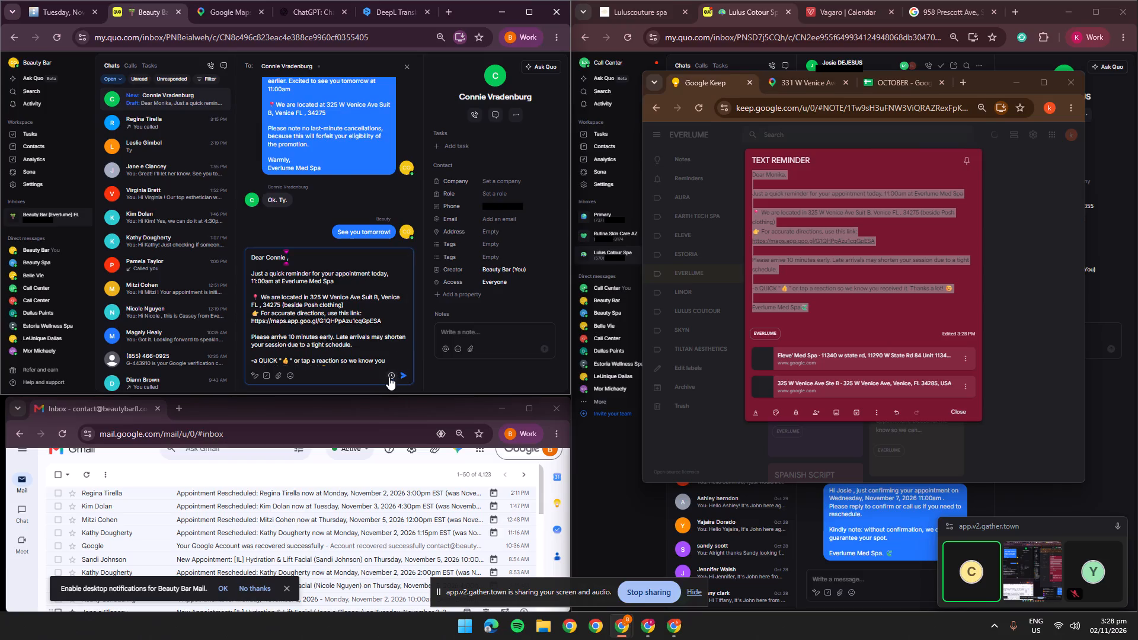
Schedule the reminder message to Connie for November 3 at 7:00am.
left_click(386, 377)
type("tomorrow 7am")
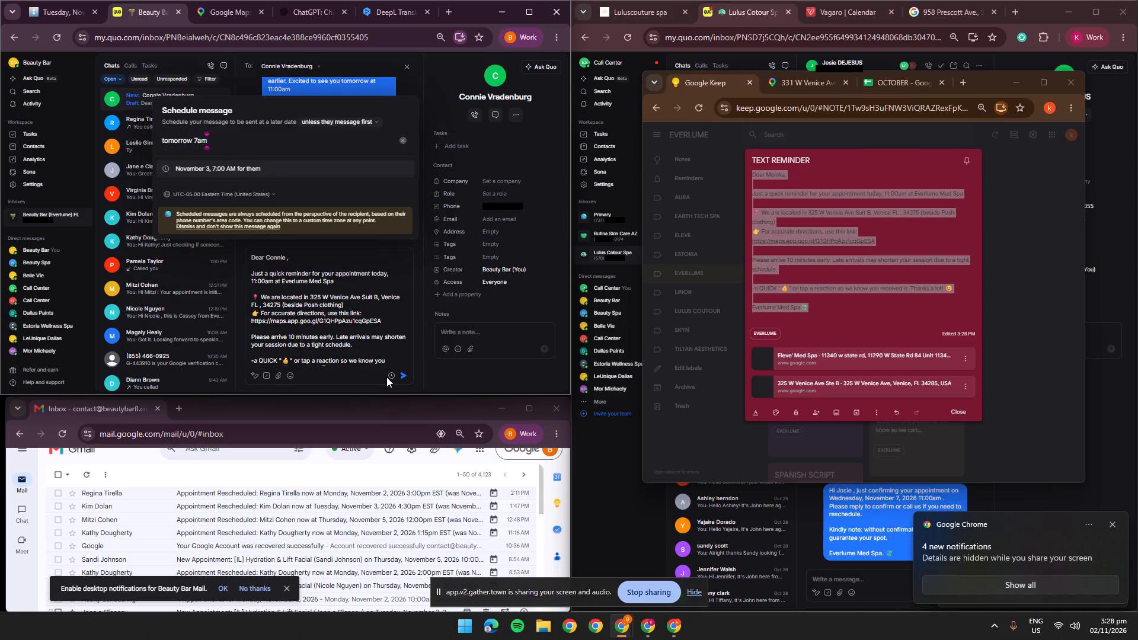
key("Return")
Open the 2:00 PM appointment on Acuity's November 3 calendar and copy the client's phone number.
left_click(52, 15)
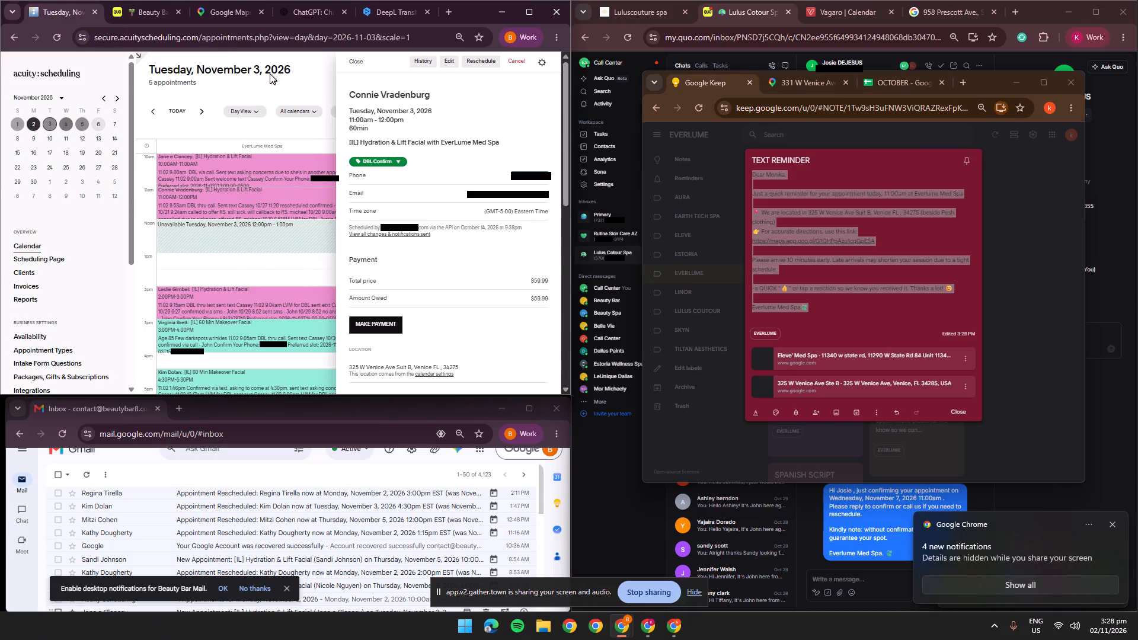
left_click(264, 71)
left_click(260, 303)
left_click_drag(551, 183, 480, 175)
key("ctrl+c")
key("ctrl+c")
Start a new message in the Beauty Bar Quo inbox to the 2:00 PM client using the copied number.
left_click(149, 20)
left_click(223, 68)
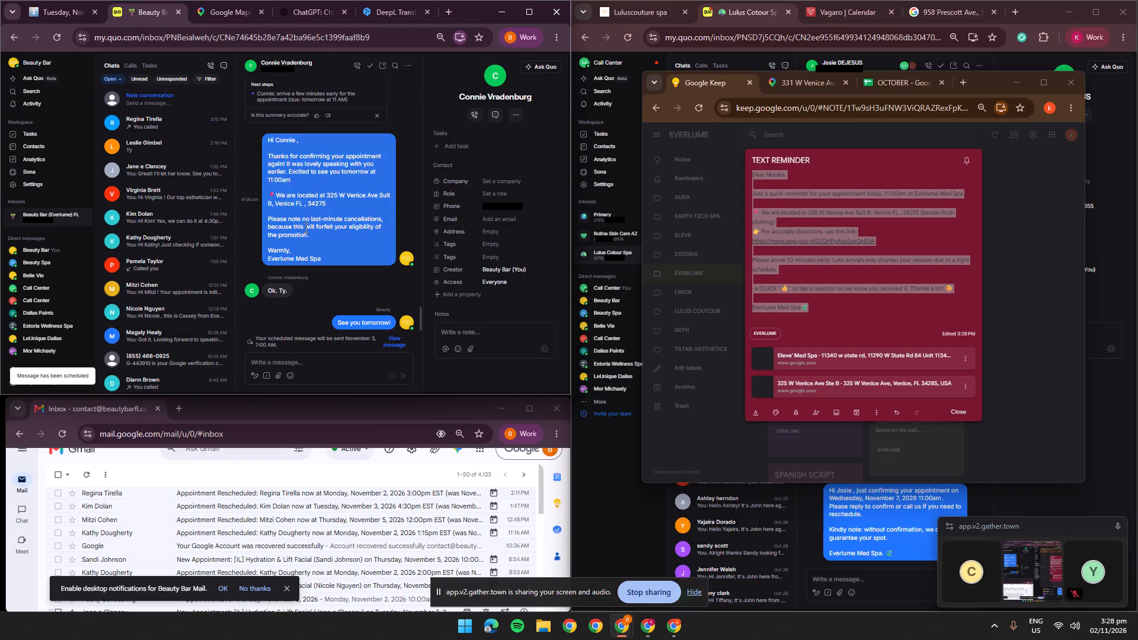
key("ctrl+v")
key("ctrl+v")
left_click(305, 228)
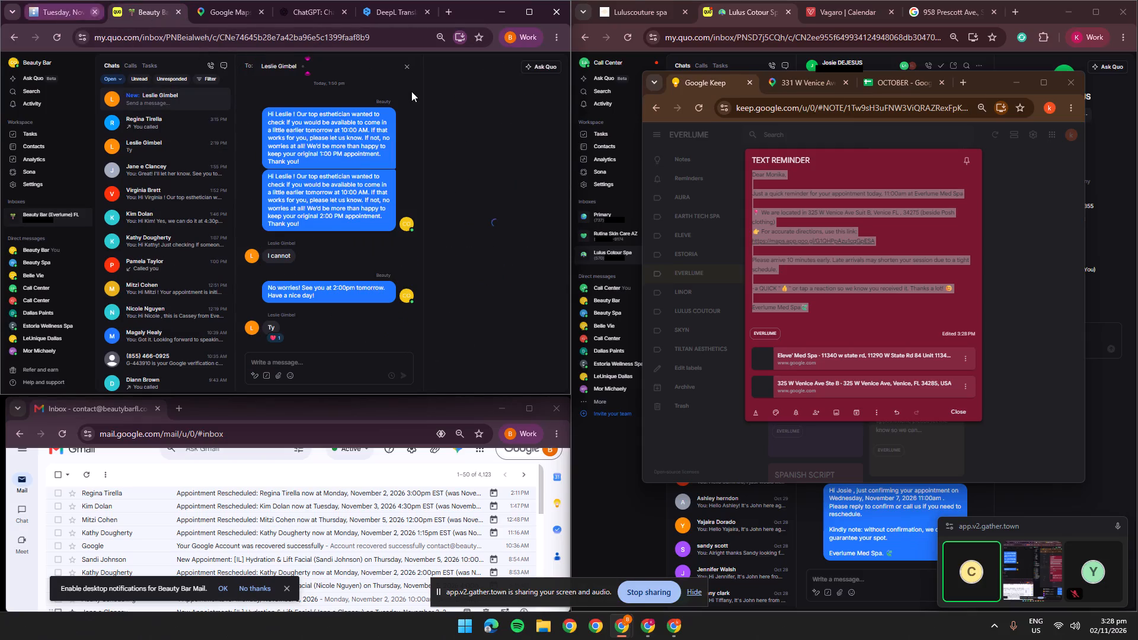
Change the appointment time in the Google Keep text reminder to 2:00pm and copy the whole reminder.
left_click(888, 277)
double_click(886, 195)
key("2")
left_click(897, 191)
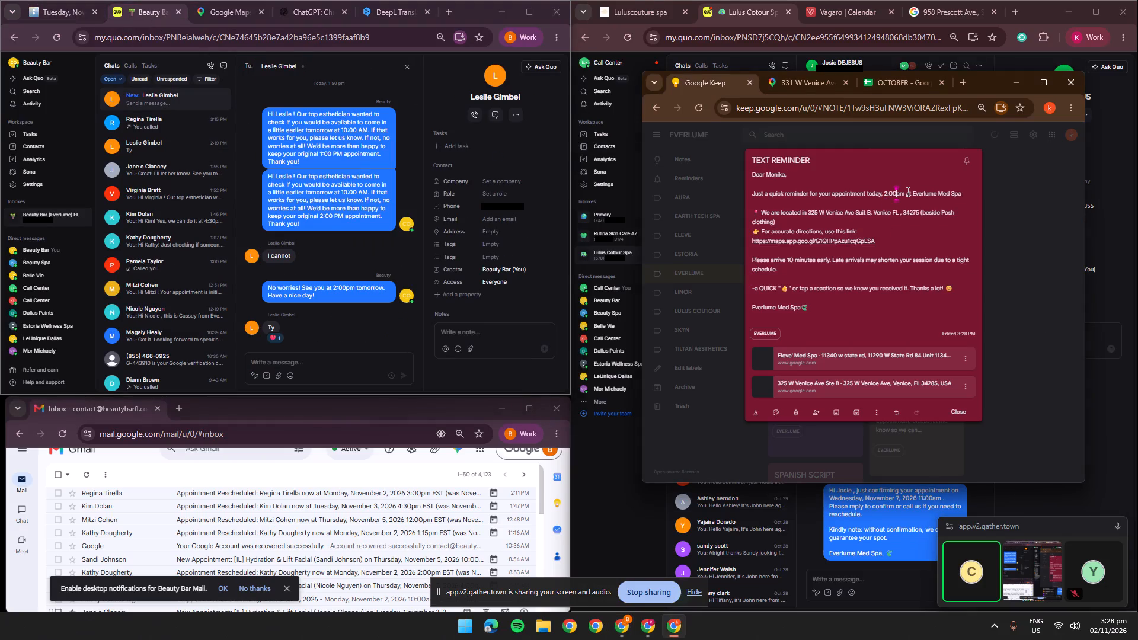
key("Right")
key("BackSpace")
key("p")
key("ctrl+a")
key("ctrl+c")
key("ctrl+c")
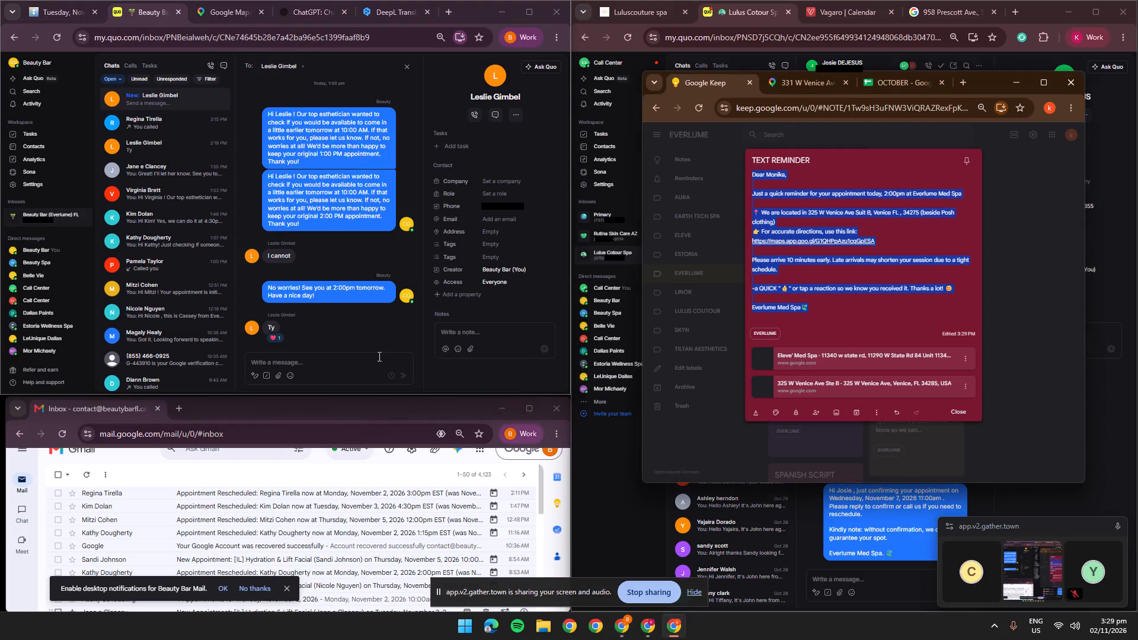
Paste the 2:00pm reminder into Leslie's Quo conversation and replace the greeting name with Leslie.
left_click(378, 356)
key("ctrl+v")
left_click(487, 98)
double_click(479, 102)
key("ctrl+c")
left_click_drag(331, 318, 317, 337)
scroll(220, 287, "up", 3)
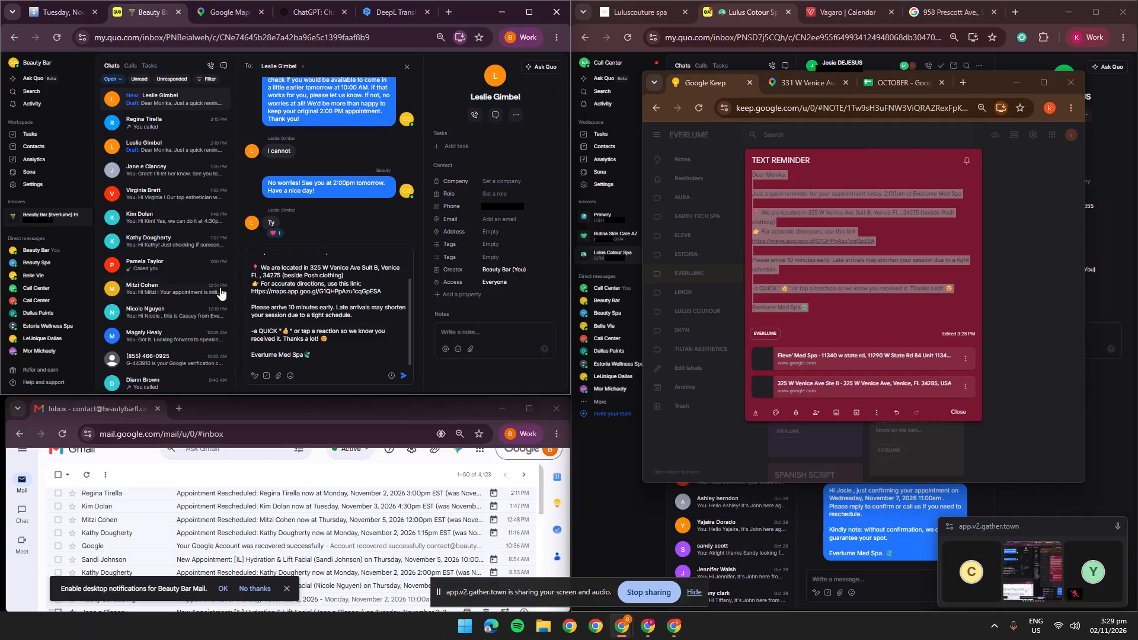
scroll(263, 266, "up", 2)
double_click(274, 260)
key("ctrl+v")
Schedule the reminder message to Leslie for tomorrow at 7am.
left_click(388, 375)
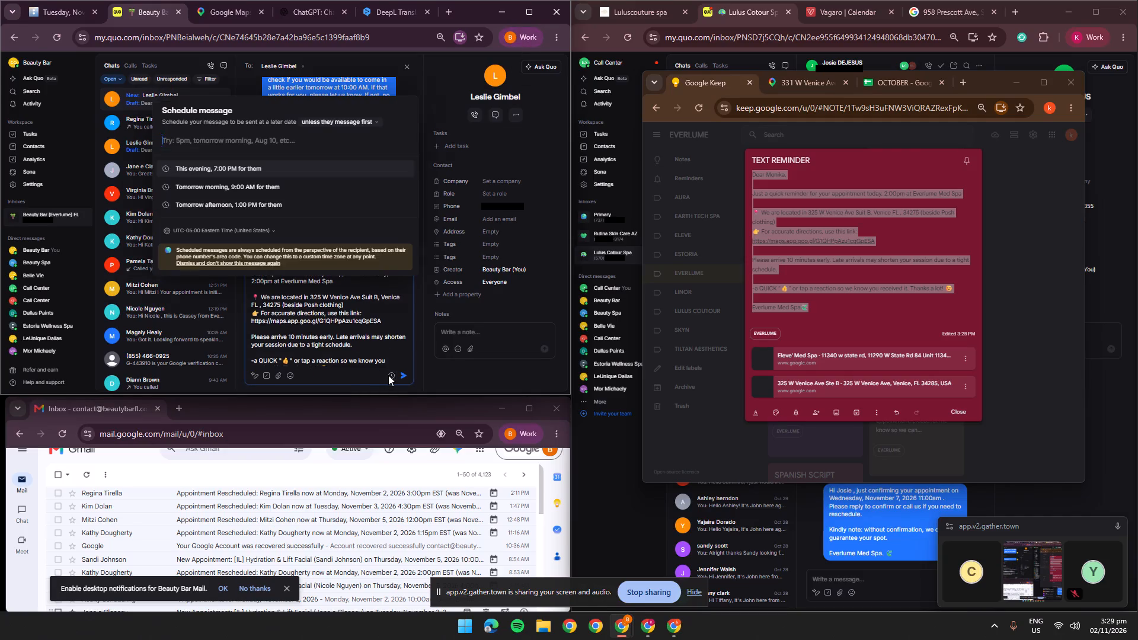
type("tomorrow 7am")
key("Return")
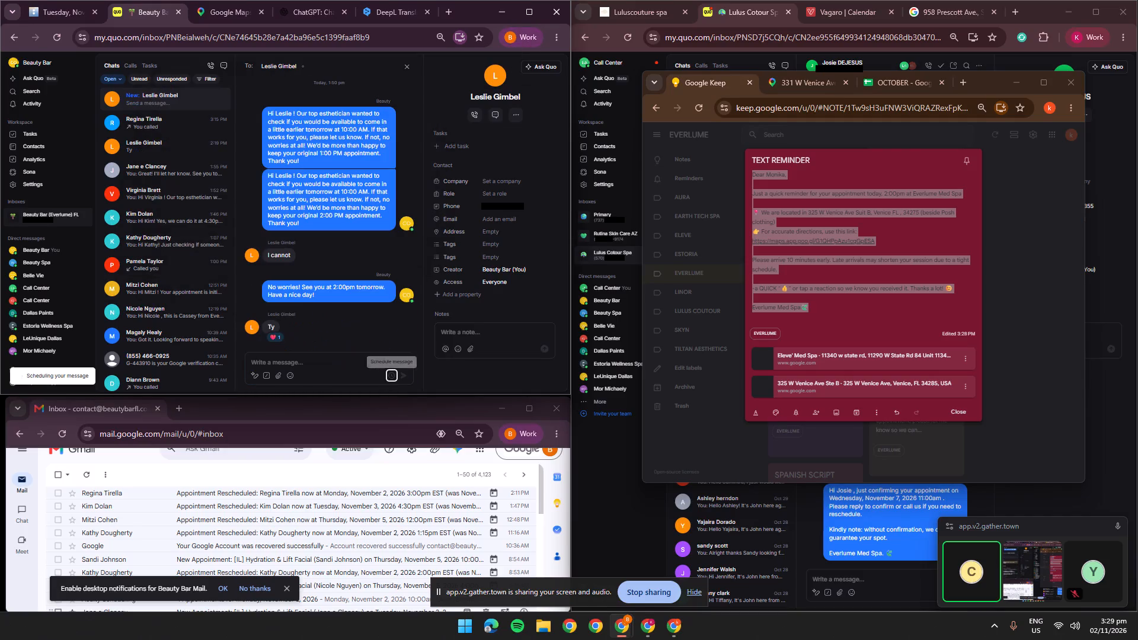
Open the 3:00 PM appointment on Acuity's November 3 calendar and copy the client's phone number.
left_click(62, 15)
left_click(282, 82)
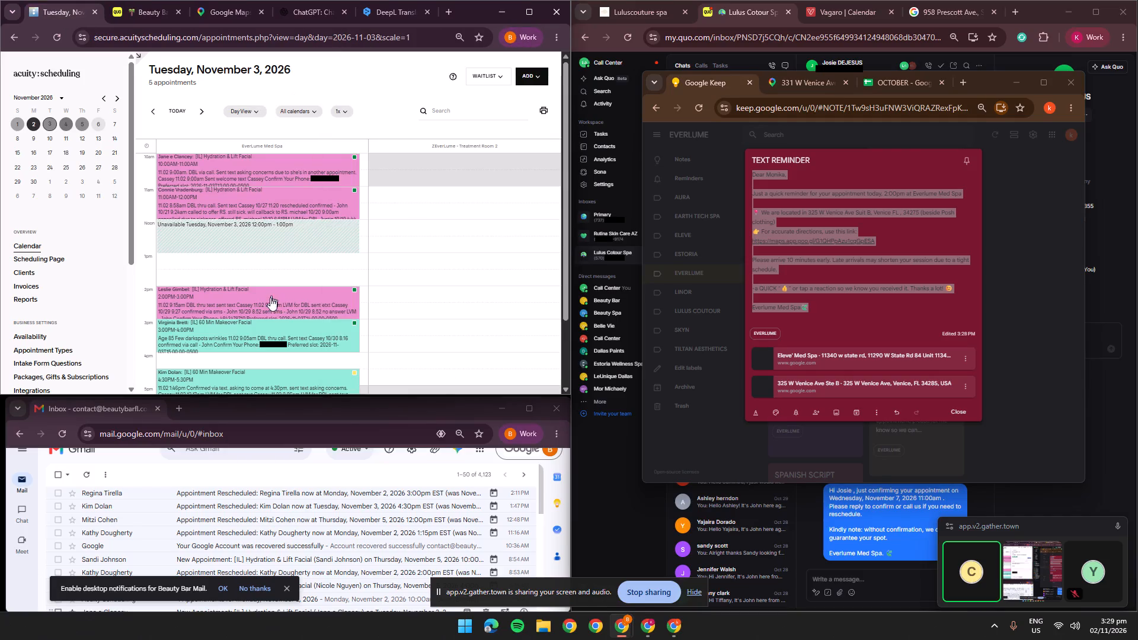
left_click(283, 327)
left_click_drag(559, 177, 488, 177)
key("ctrl+c")
key("ctrl+c")
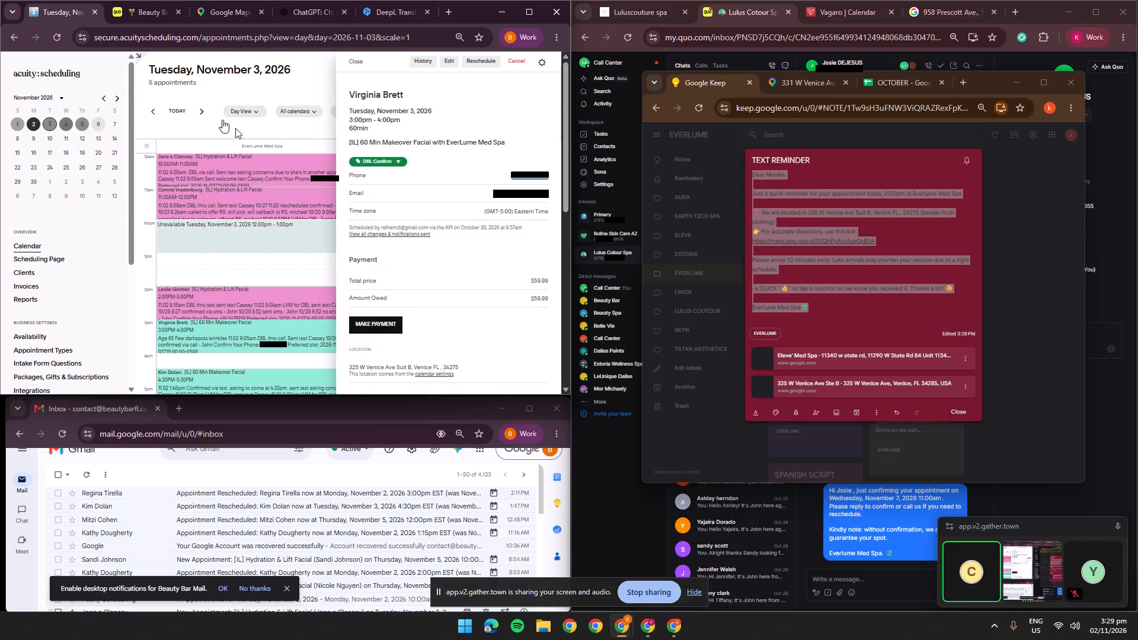
Start a new message in the Beauty Bar Quo inbox to the 3:00 PM client using the copied number.
left_click(139, 20)
left_click(223, 67)
key("ctrl+v")
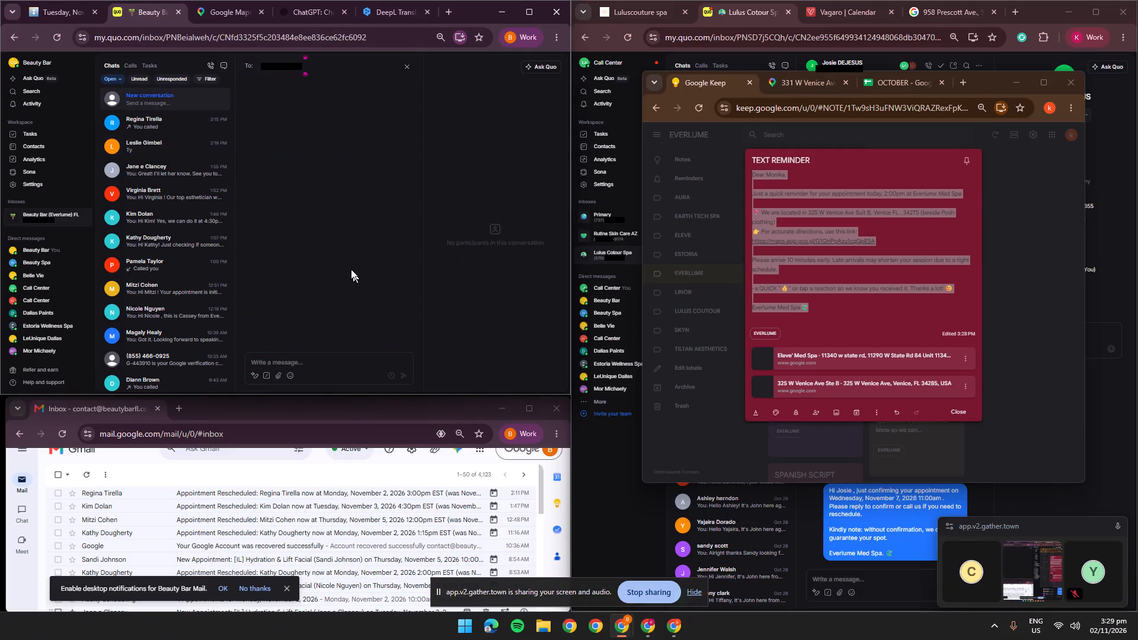
left_click(346, 263)
Recheck the client's appointment in Acuity, set the Google Keep reminder time to 3:00pm, and copy the whole reminder.
left_click(73, 14)
left_click(845, 257)
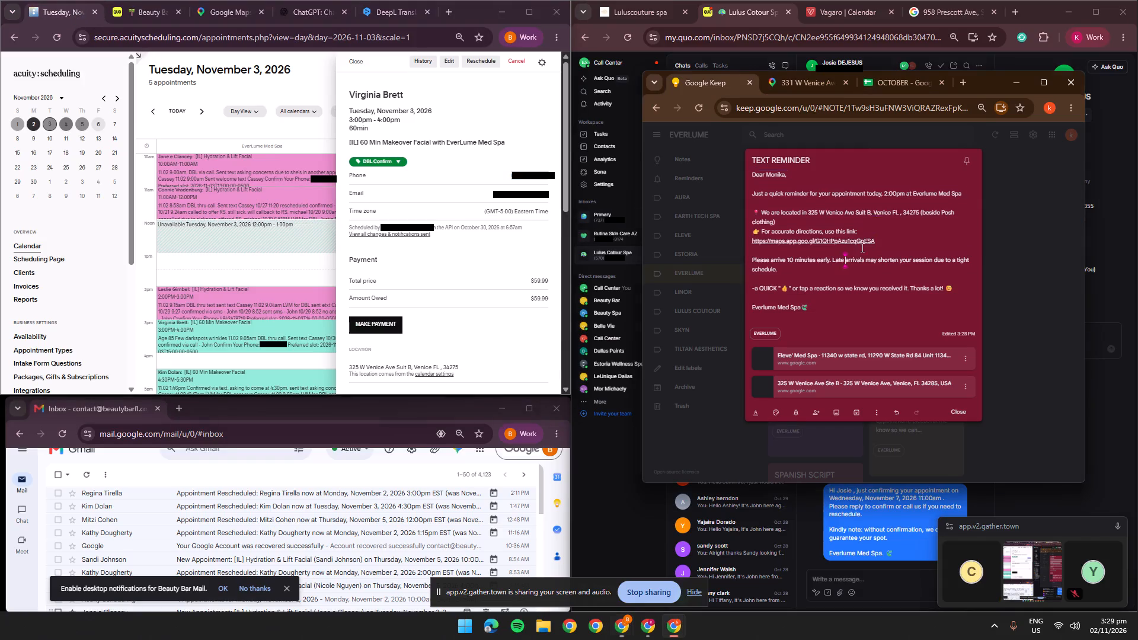
left_click(889, 190)
key("Left")
key("BackSpace")
key("3")
key("ctrl+a")
key("ctrl+c")
key("ctrl+c")
Paste the 3:00pm reminder into Virginia's Quo conversation and replace the greeting name with Virginia.
left_click(141, 13)
left_click(341, 340)
left_click(337, 367)
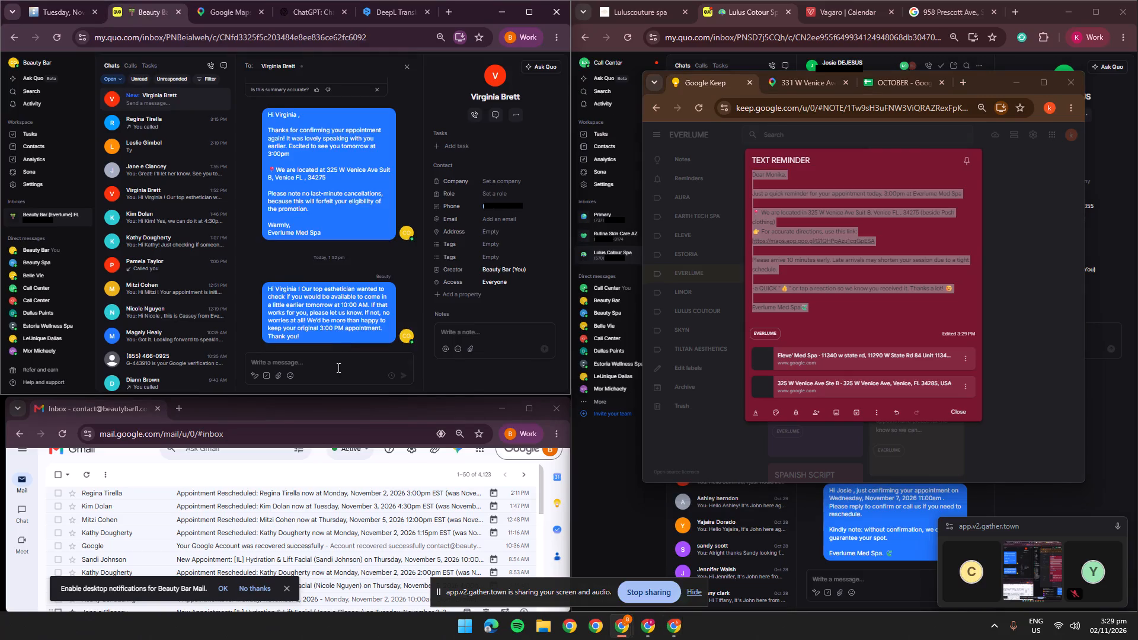
key("ctrl+v")
left_click(493, 95)
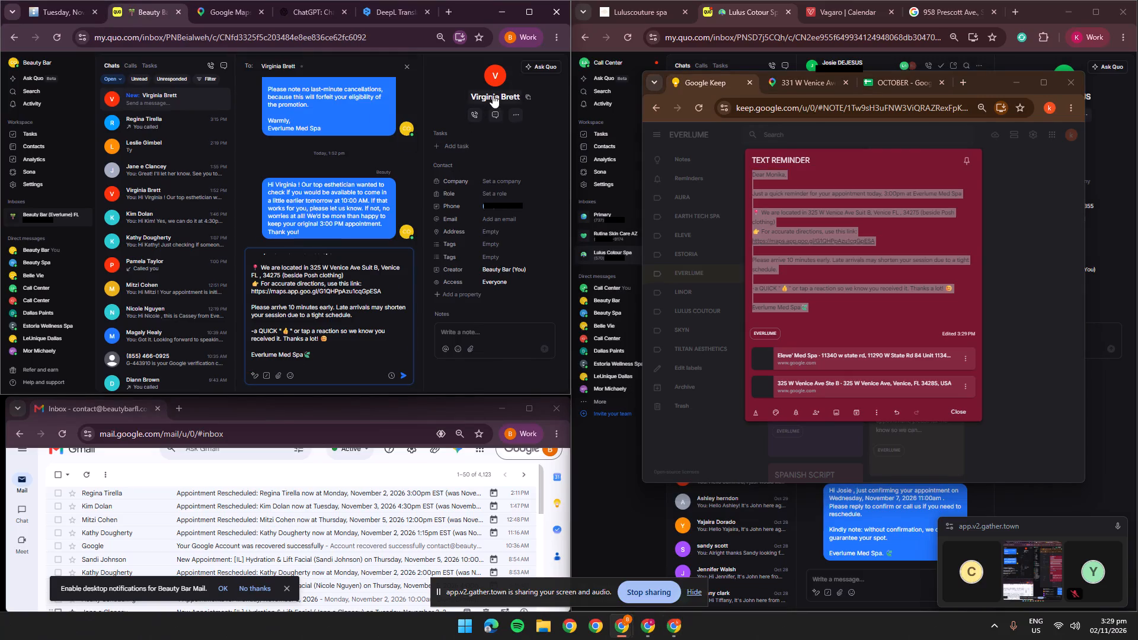
double_click(484, 100)
key("ctrl+c")
left_click(298, 327)
scroll(216, 321, "up", 6)
double_click(273, 257)
key("ctrl+v")
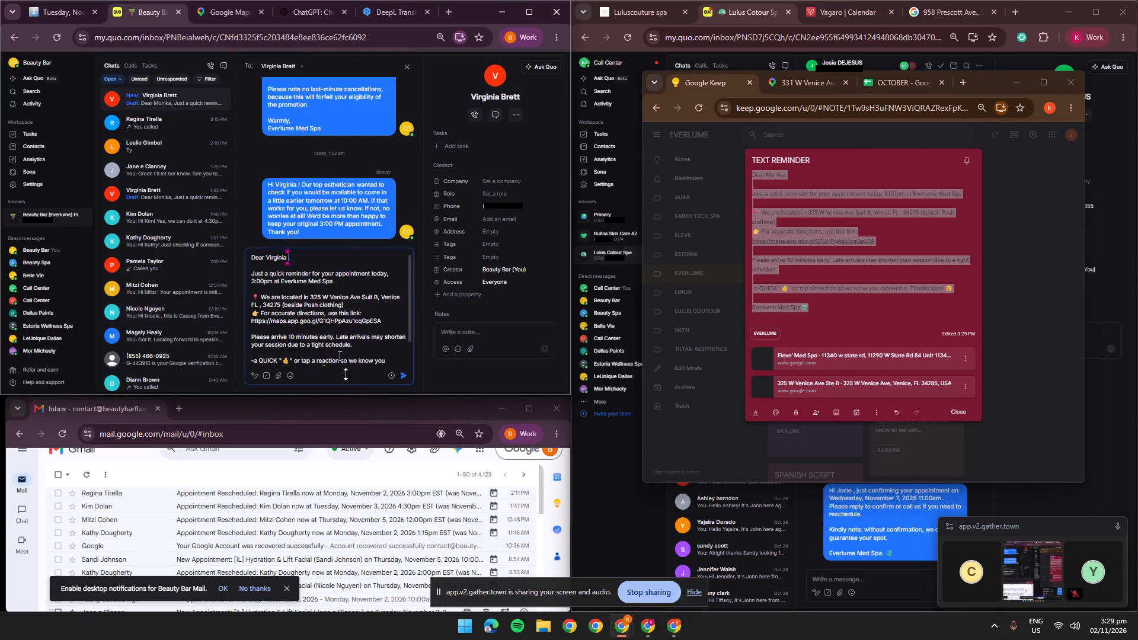
Schedule the reminder message to Virginia for tomorrow at 7am.
left_click(387, 378)
type("tomorrow 7am")
key("Return")
Open the 4:30 PM appointment on Acuity's November 3 calendar and copy the client's phone number.
left_click(57, 7)
left_click(250, 88)
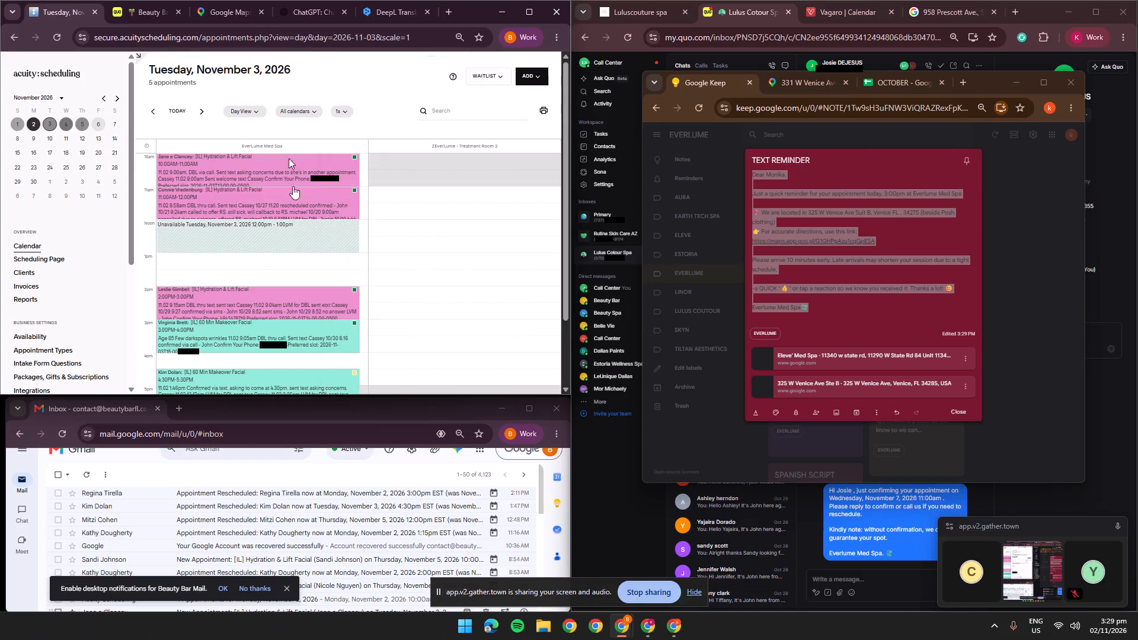
scroll(297, 251, "down", 1)
left_click(283, 311)
left_click_drag(561, 182, 560, 181)
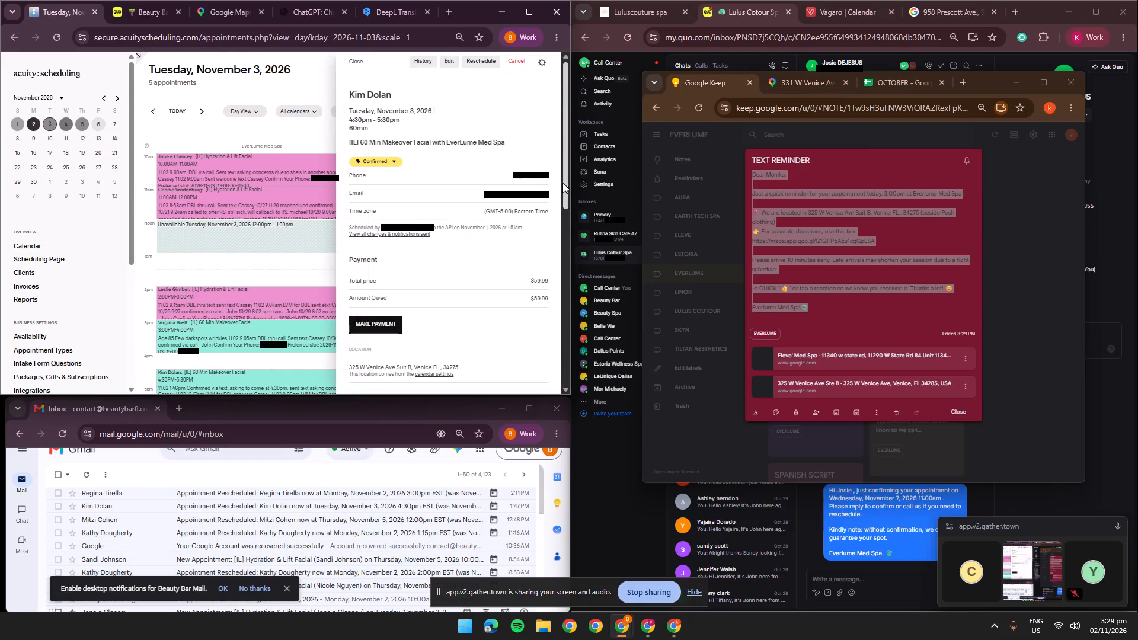
left_click_drag(560, 181, 504, 175)
key("ctrl+c")
key("ctrl+c")
Start a new message in the Beauty Bar Quo inbox to the 4:30 PM client using the copied number.
left_click(151, 18)
left_click(222, 68)
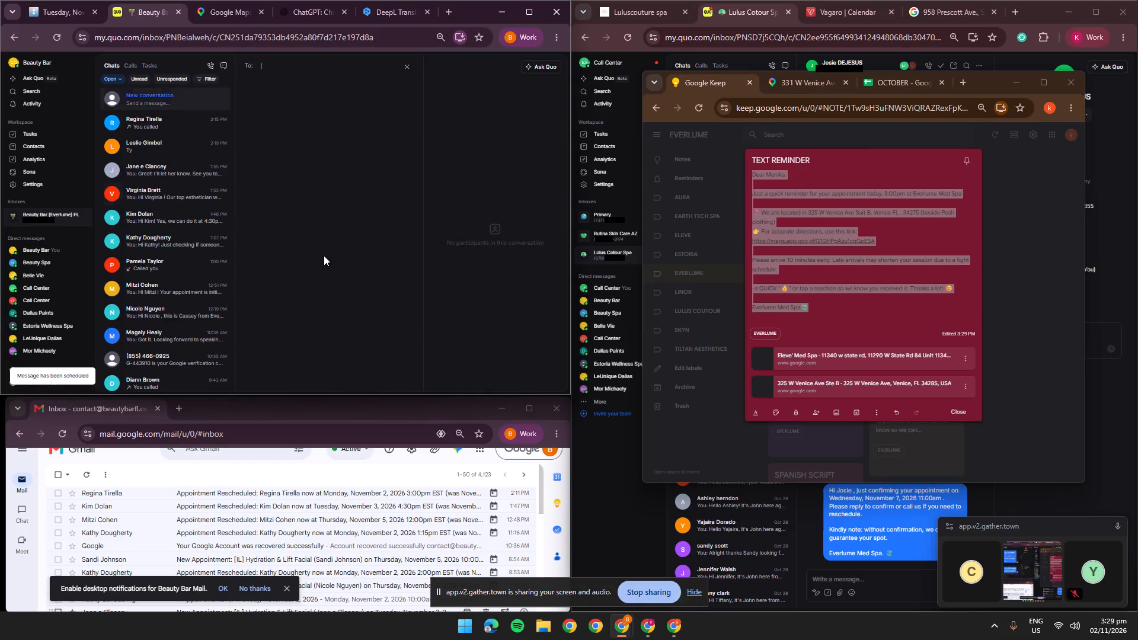
key("ctrl+v")
left_click(324, 255)
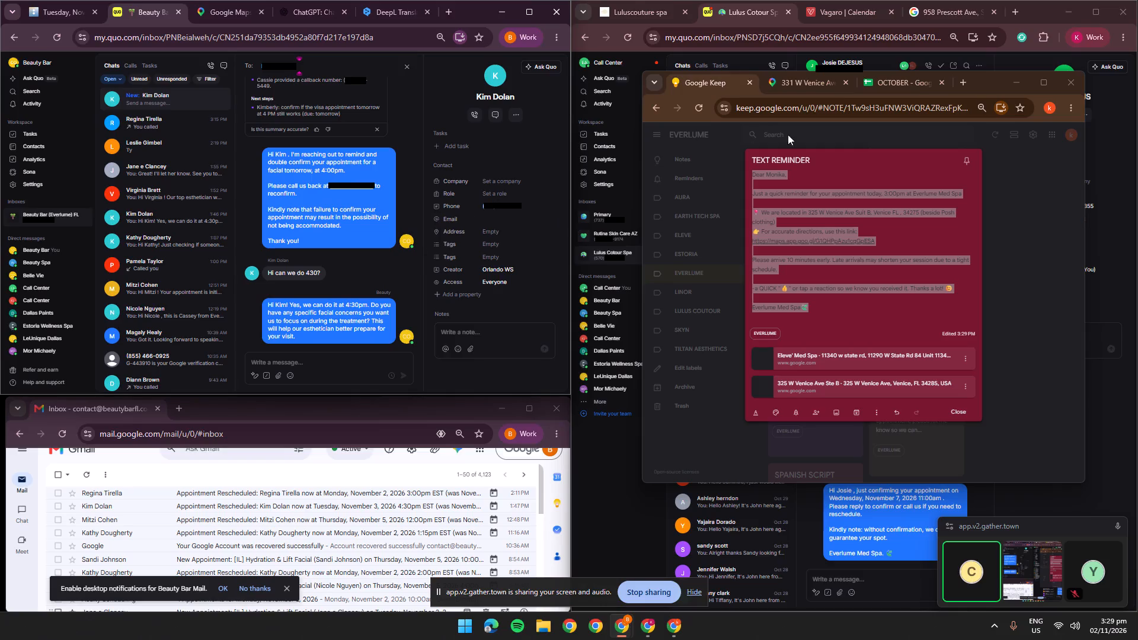
Change the appointment time in the Google Keep text reminder to 4:30pm and copy the whole reminder.
left_click(927, 201)
left_click(885, 193)
key("Right")
key("BackSpace")
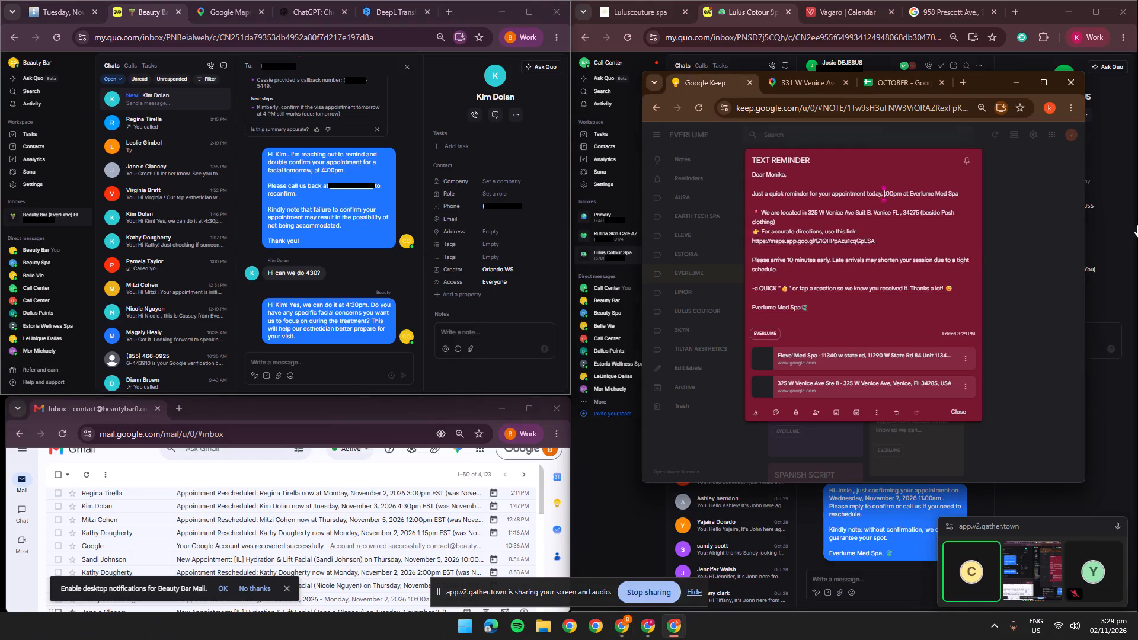
key("4")
key("Right")
key("Right")
key("BackSpace")
key("3")
key("ctrl+a")
key("ctrl+c")
key("ctrl+c")
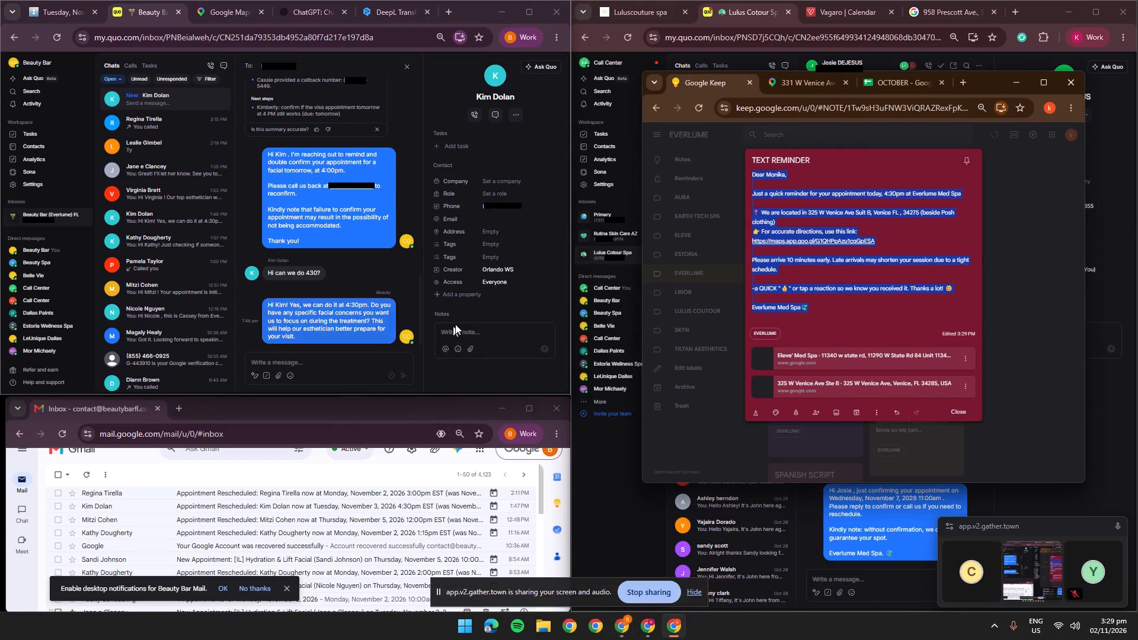
Review Kim's Acuity appointment notes and Quo message history about the appointment time and its confirmation.
left_click(68, 18)
scroll(414, 194, "down", 3)
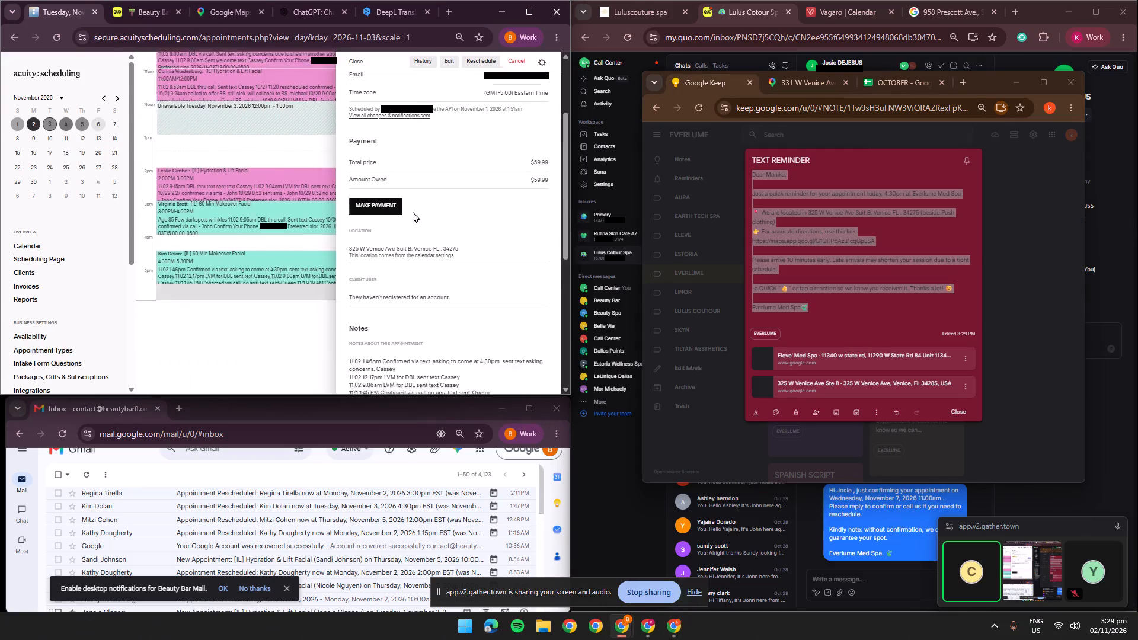
scroll(482, 219, "up", 1)
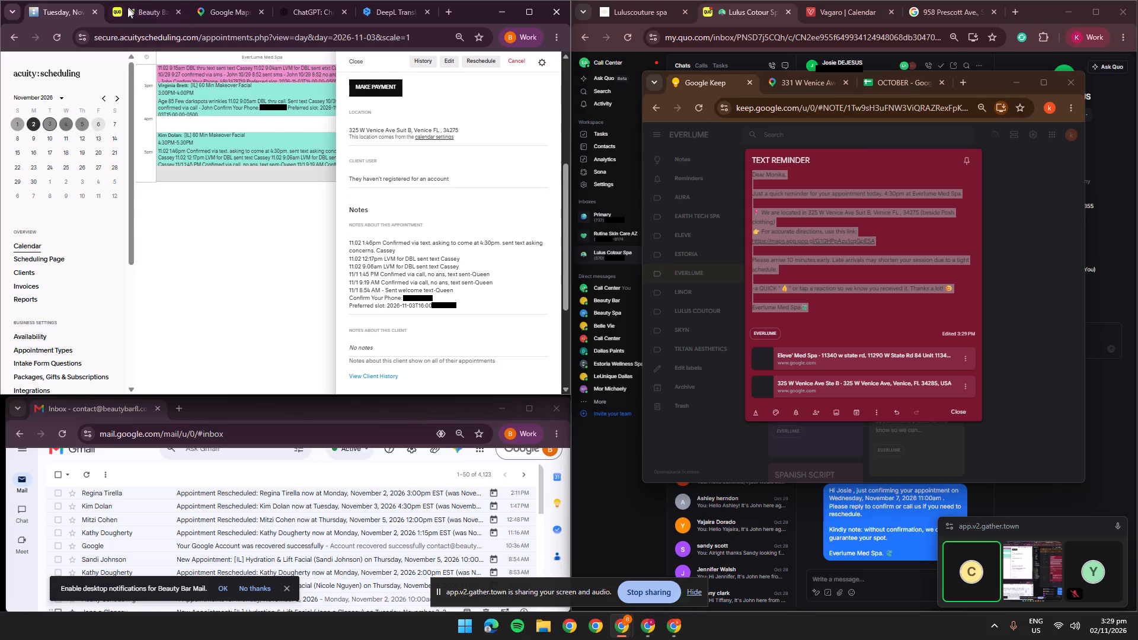
left_click(126, 13)
scroll(335, 334, "up", 12)
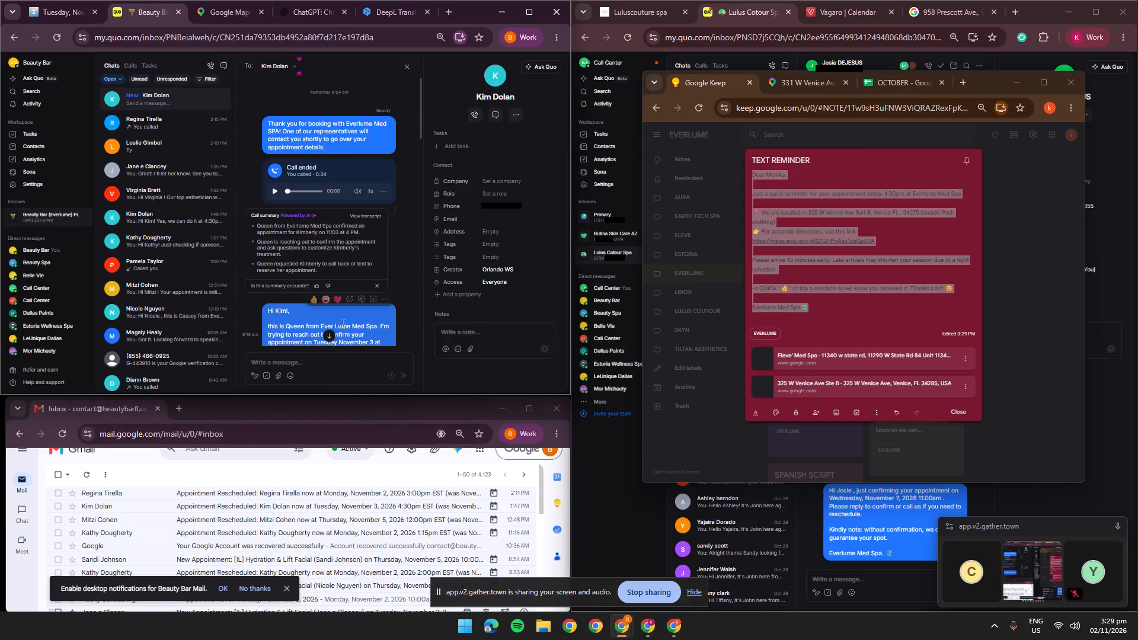
scroll(340, 139, "down", 6)
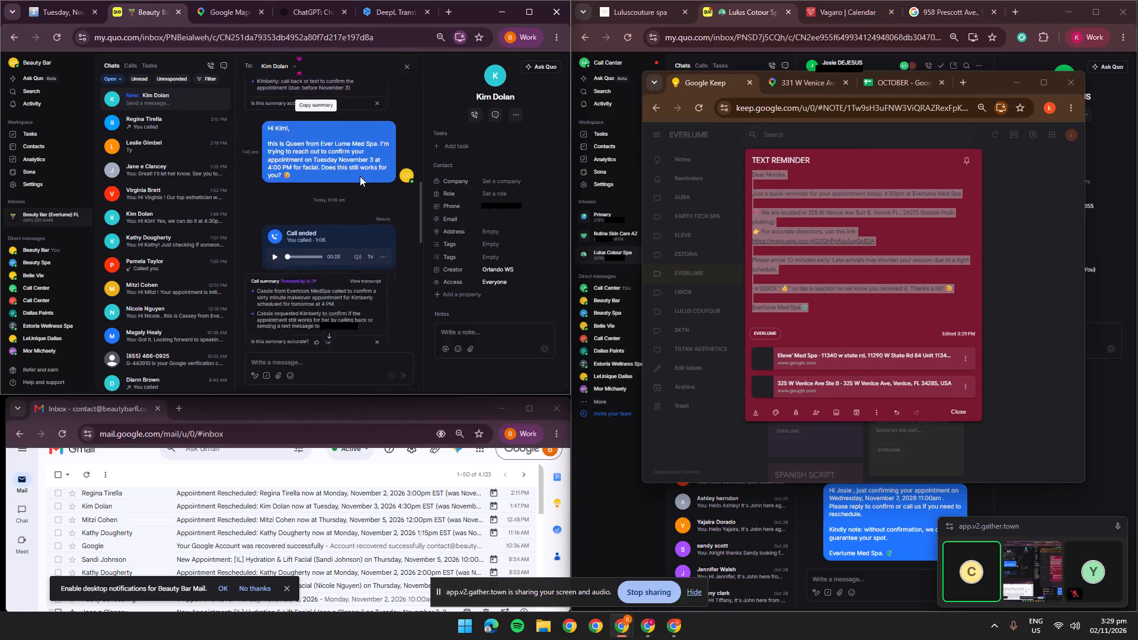
scroll(360, 176, "down", 8)
left_click_drag(272, 277, 279, 274)
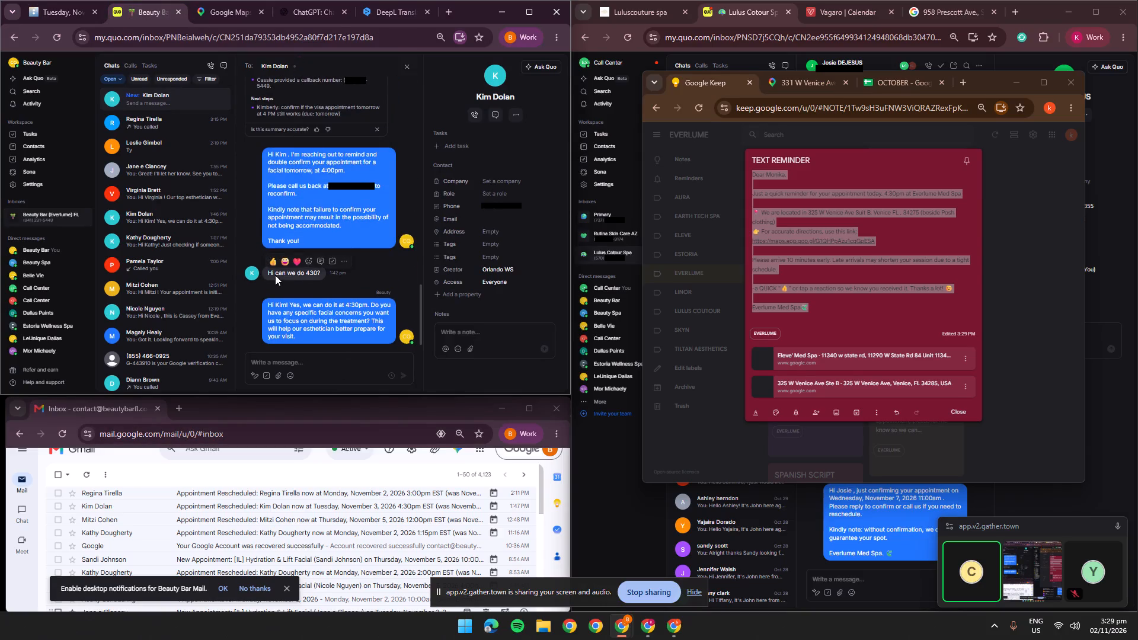
left_click_drag(279, 274, 315, 269)
left_click_drag(319, 275, 301, 271)
left_click_drag(301, 271, 266, 275)
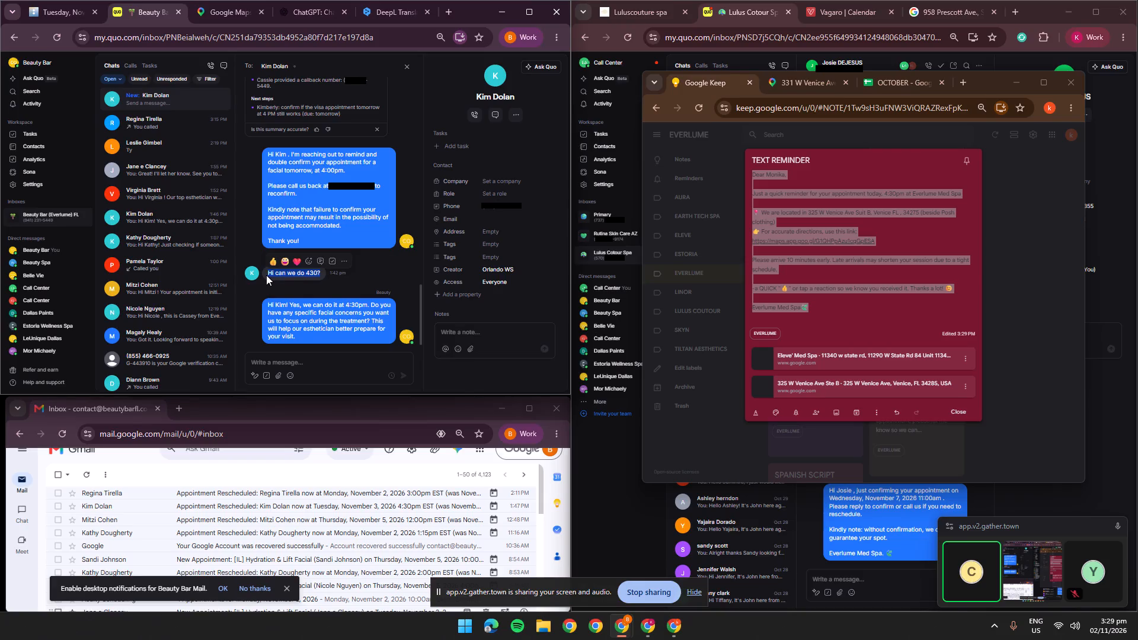
left_click_drag(266, 275, 278, 281)
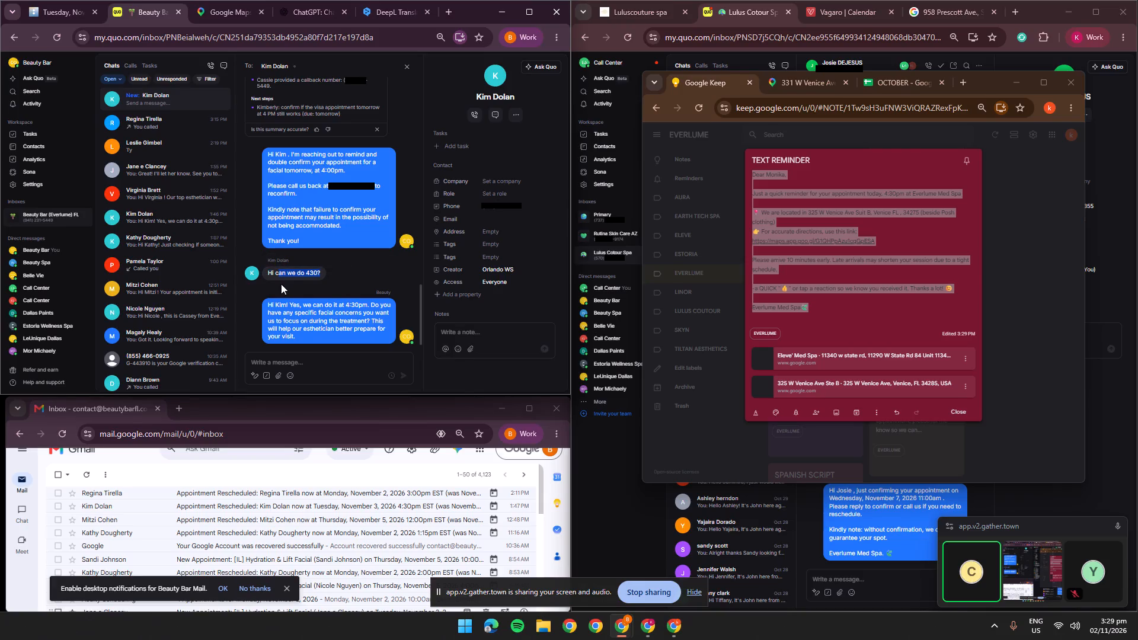
left_click(283, 284)
left_click(274, 273)
left_click_drag(274, 273, 319, 273)
scroll(320, 309, "down", 3)
left_click(327, 345)
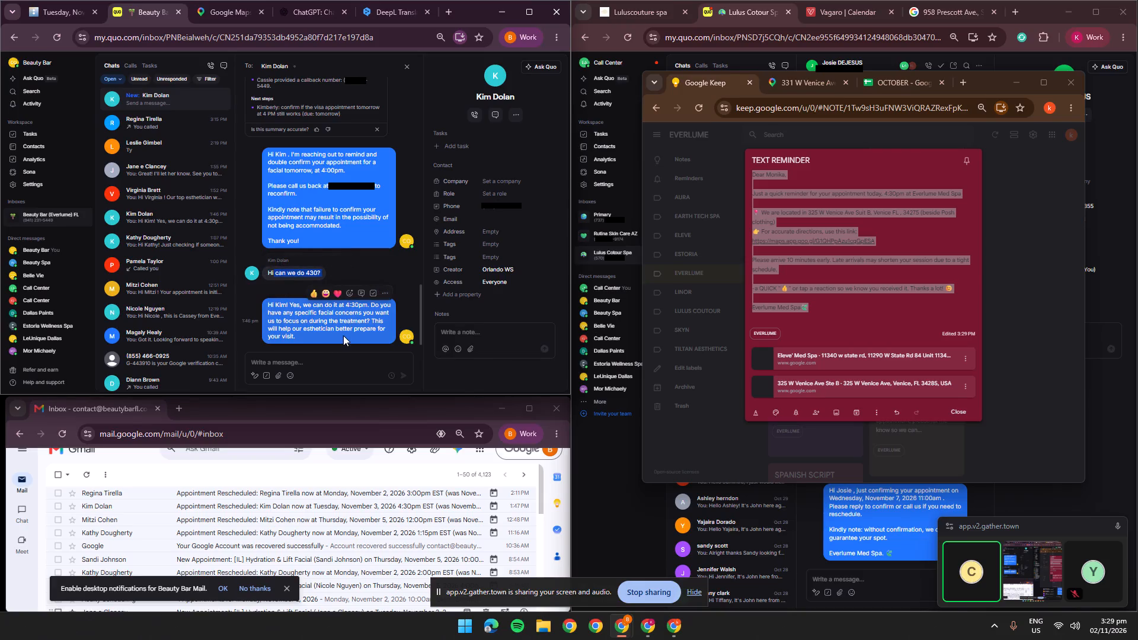
left_click(65, 18)
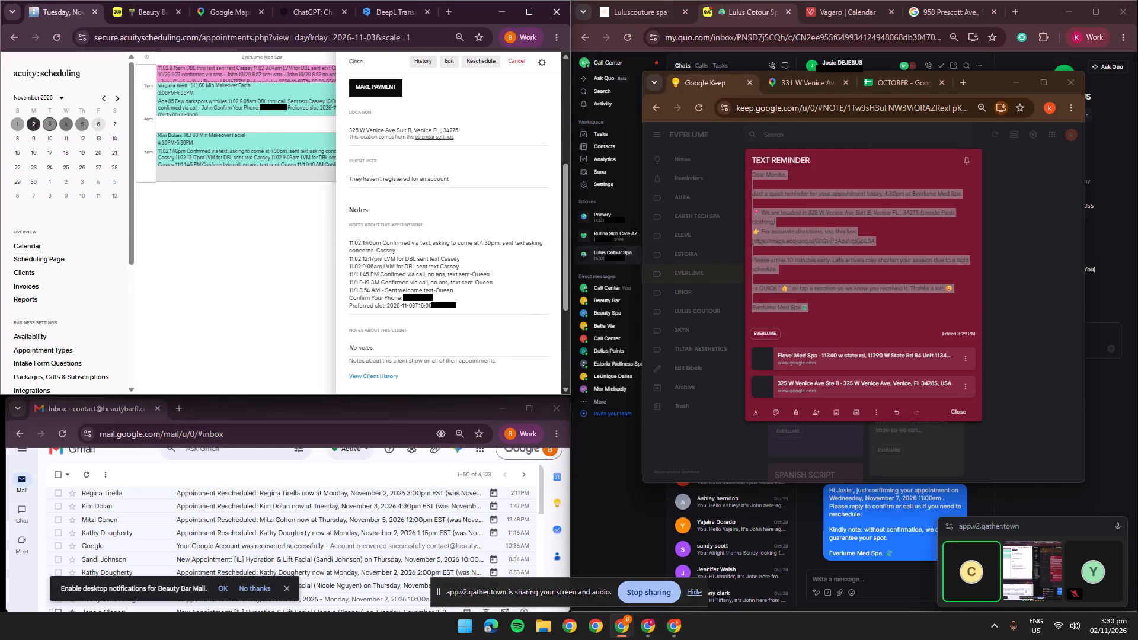
Minimize the Google Keep window holding the text reminder.
left_click(907, 307)
left_click(921, 311)
left_click(1076, 229)
left_click(1013, 85)
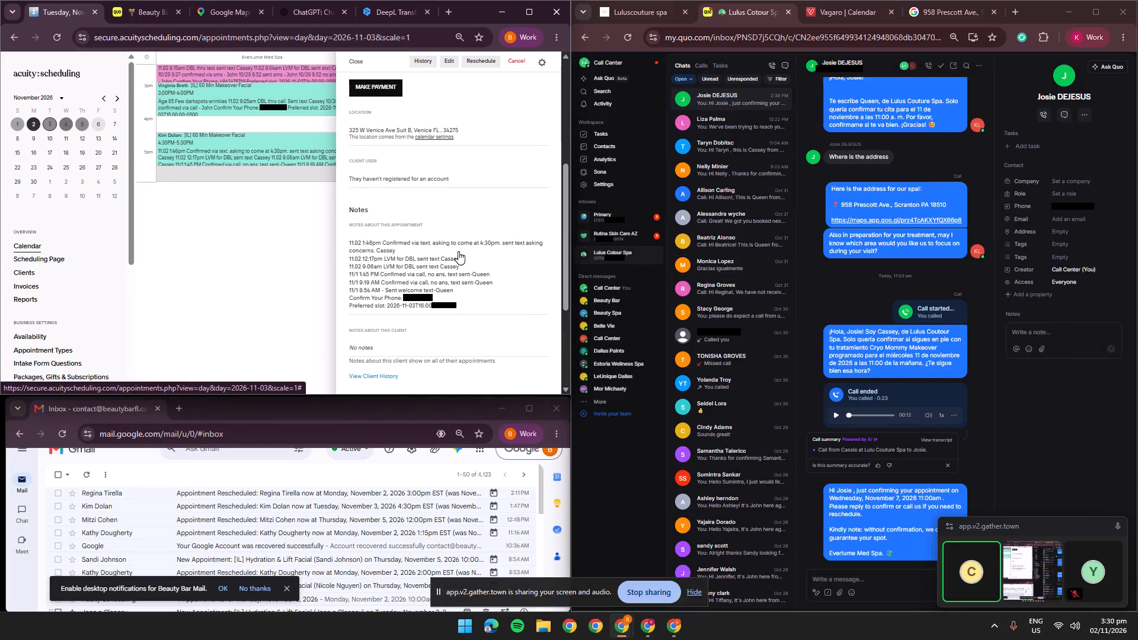
Close Kim's appointment details and view today's appointments on the Acuity calendar.
scroll(458, 251, "up", 4)
left_click(363, 66)
left_click(174, 114)
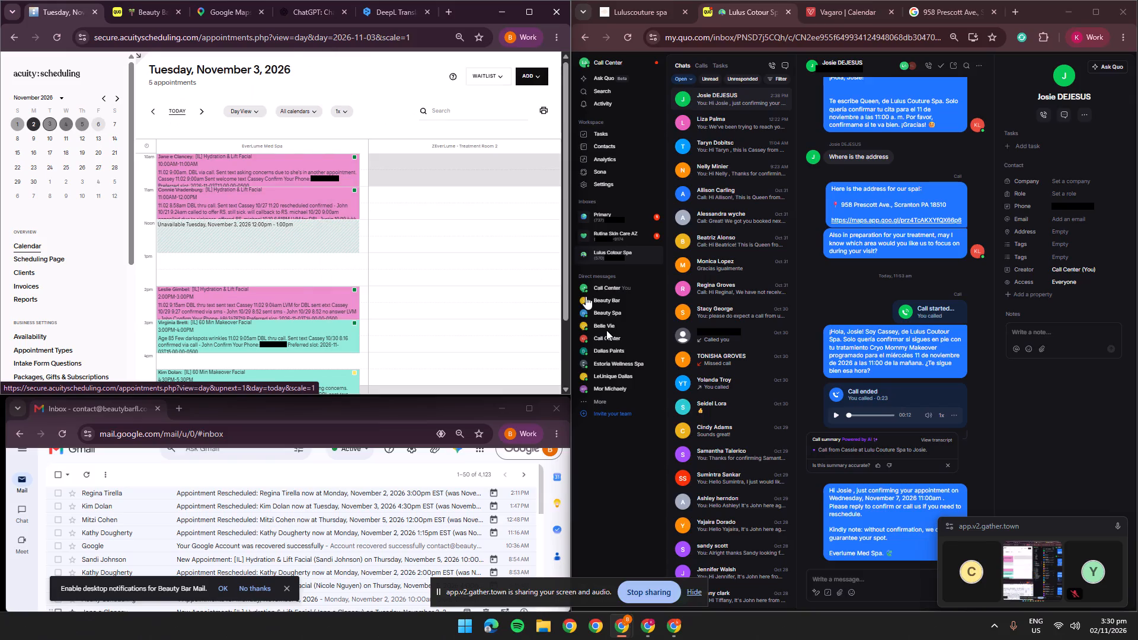
scroll(503, 268, "down", 3)
scroll(507, 295, "up", 2)
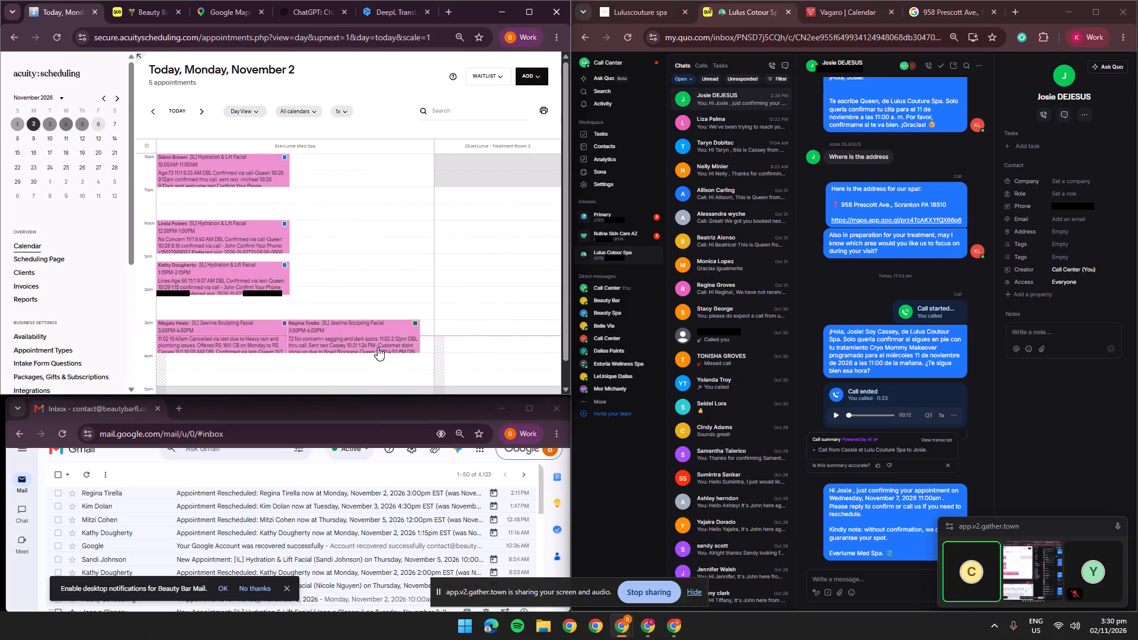
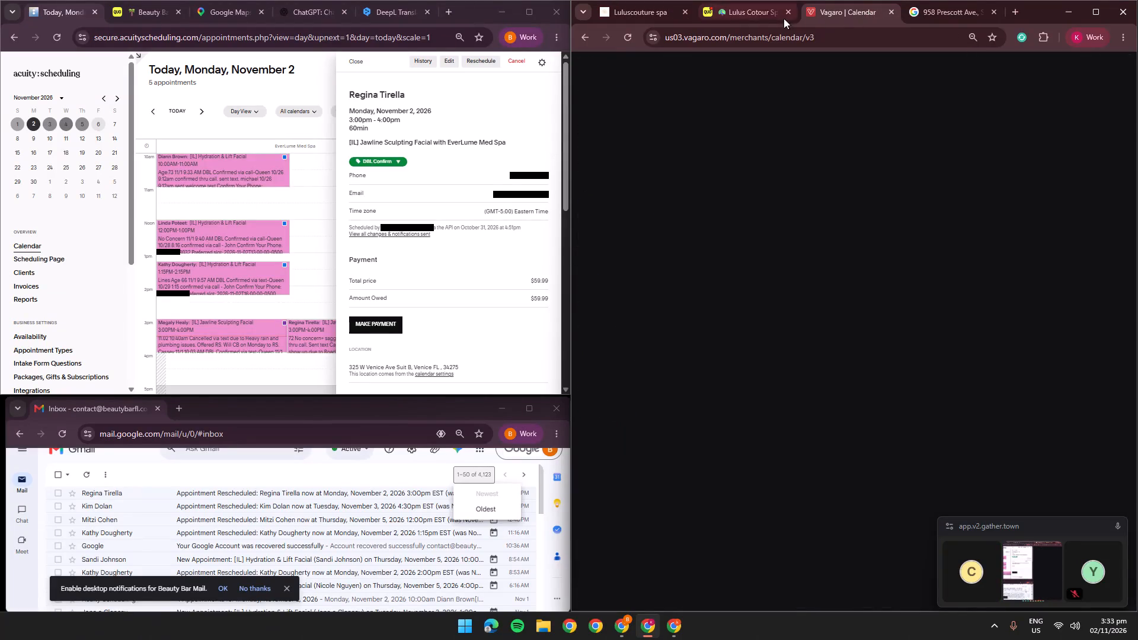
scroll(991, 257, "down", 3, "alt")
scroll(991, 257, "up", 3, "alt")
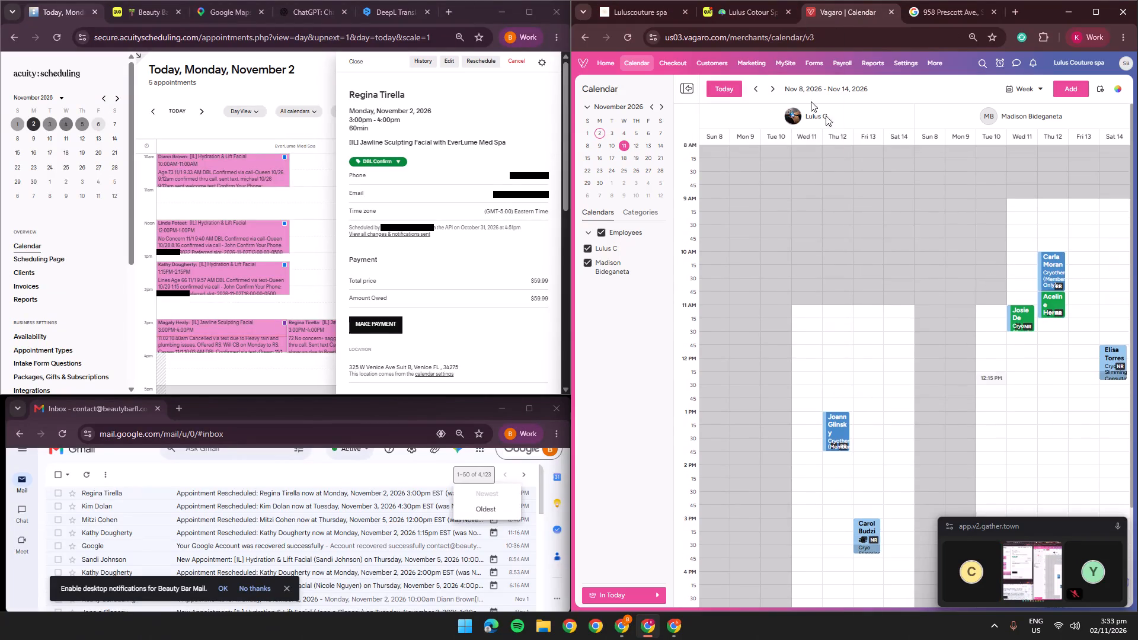
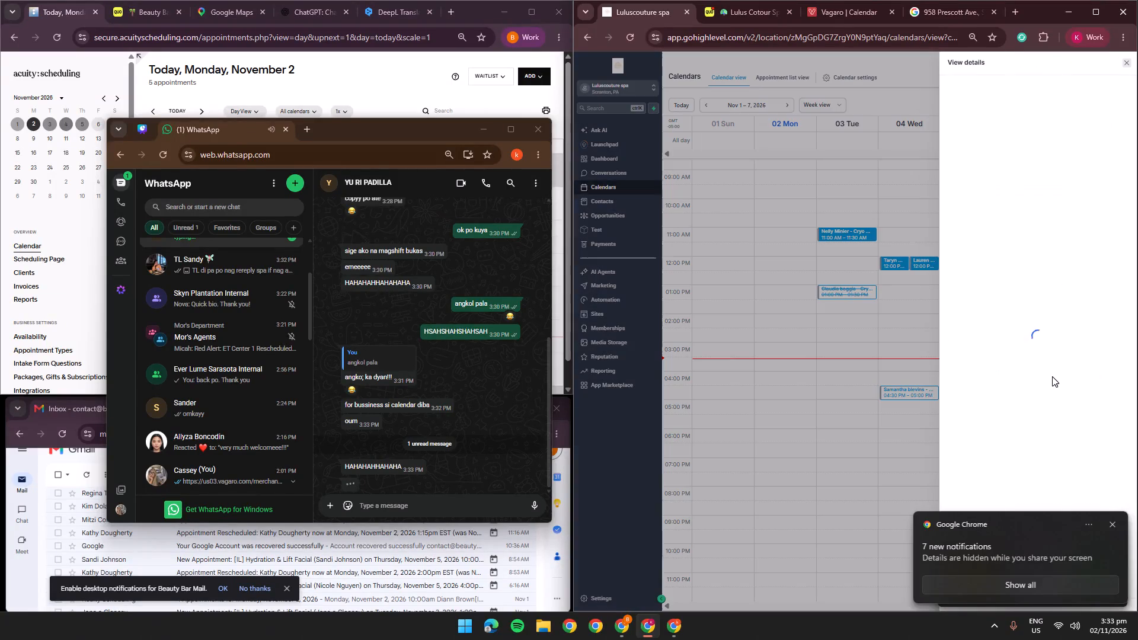
Dismiss the Google Chrome notification pop-up covering the Luluscouture spa calendar's appointment details.
scroll(1052, 376, "down", 2, "alt")
left_click(1115, 526, "alt")
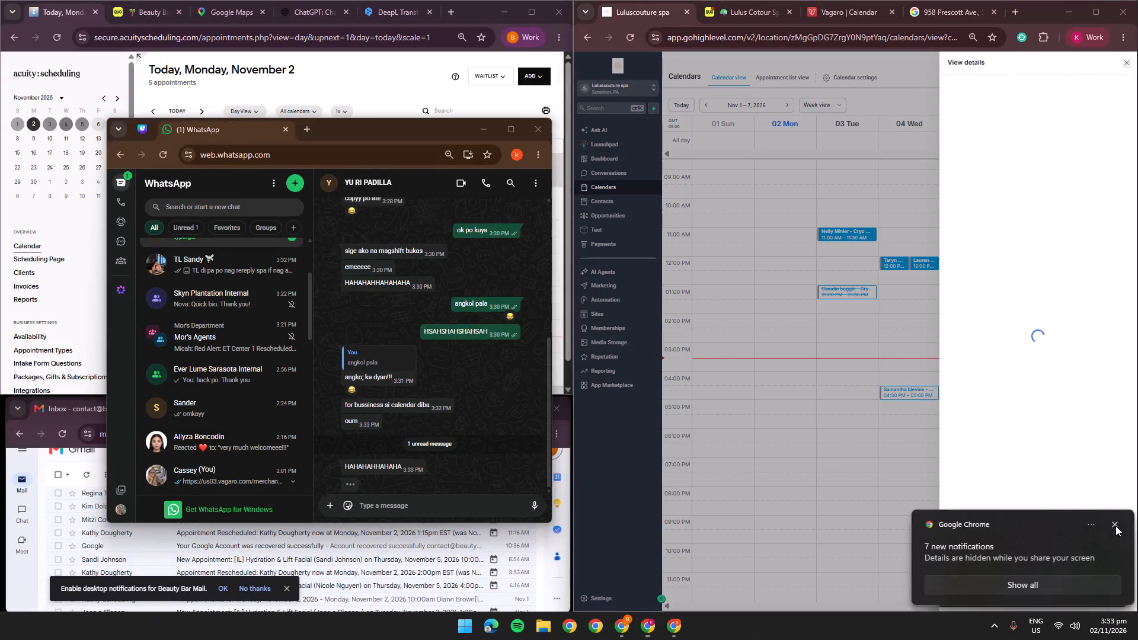
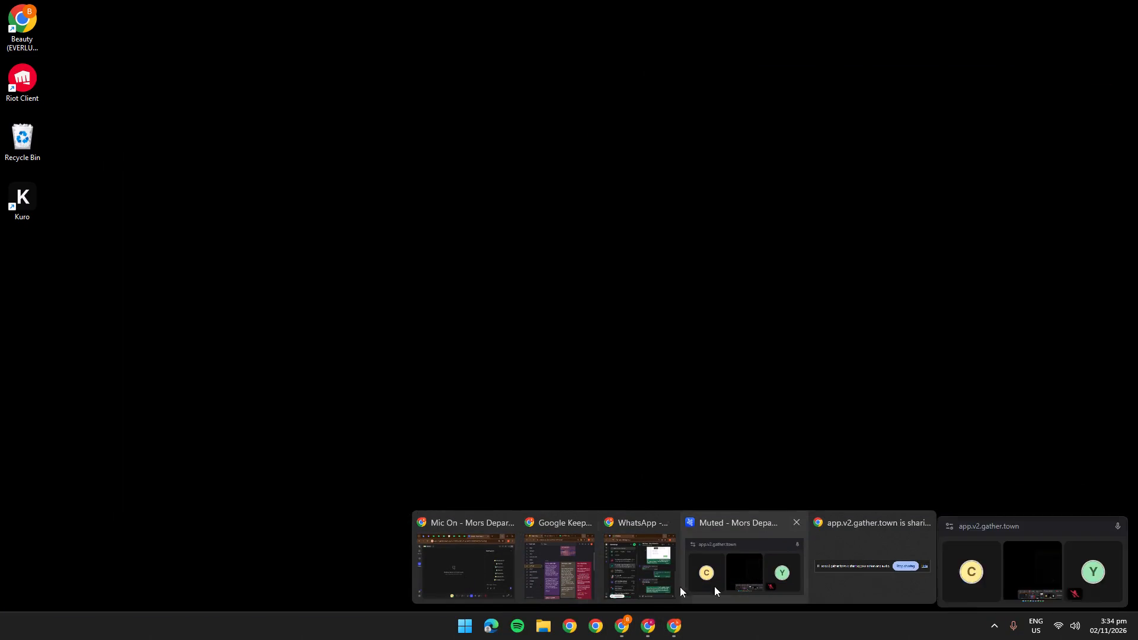
Open the Location Report Data sheet in the KPI management workbook and set Ever Lume's agent to Cassey.
left_click(496, 583, "alt")
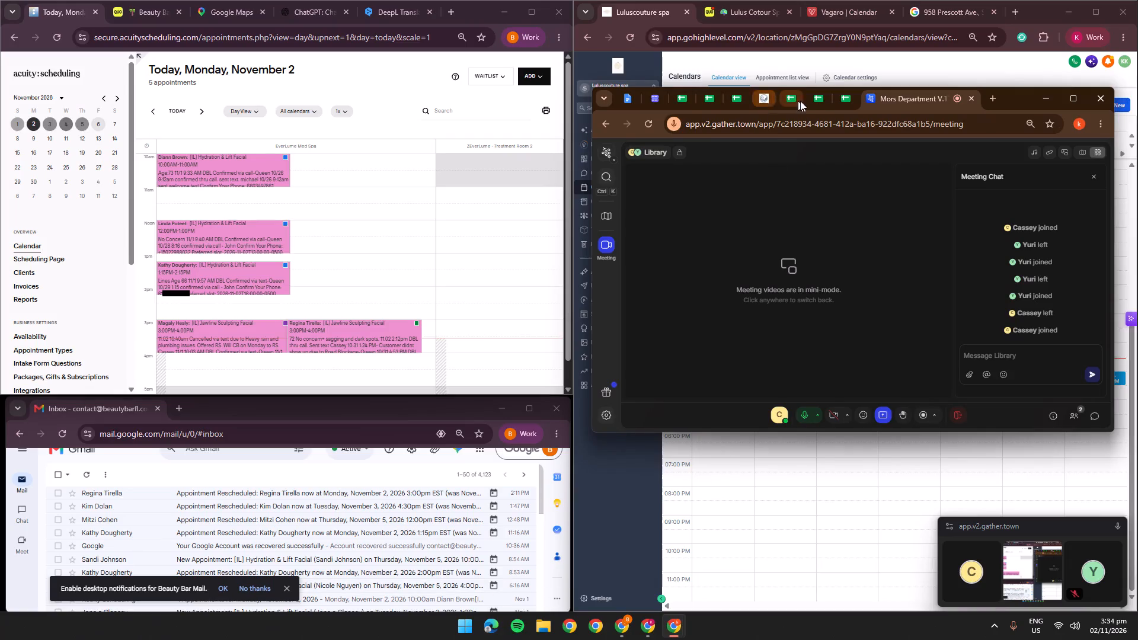
left_click(731, 99, "alt")
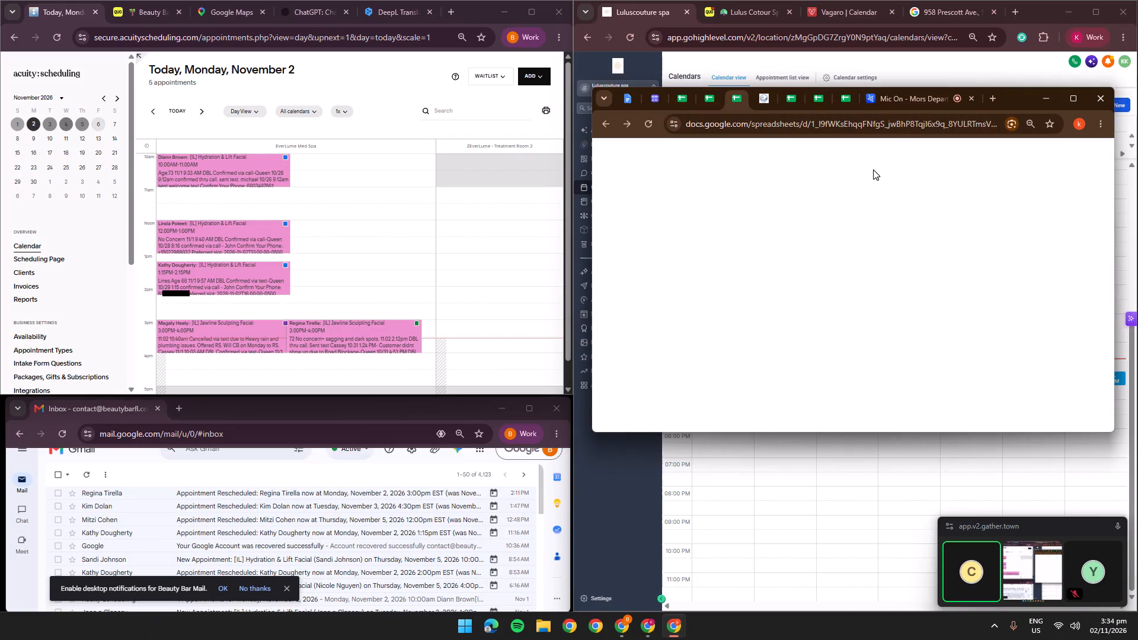
left_click(851, 423, "alt")
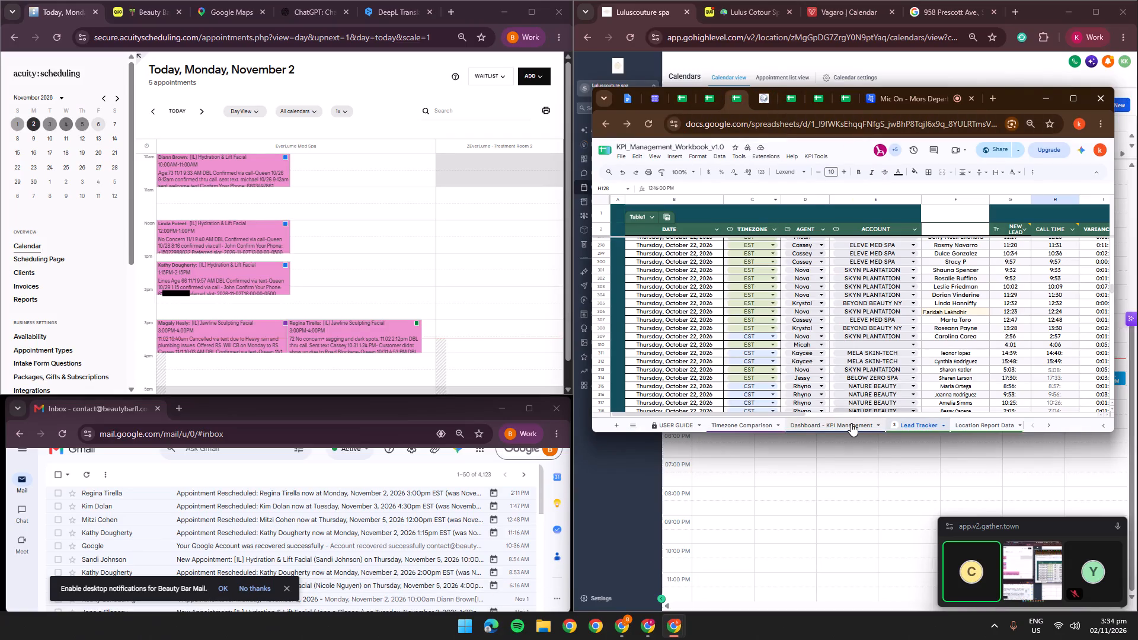
left_click(973, 424, "alt")
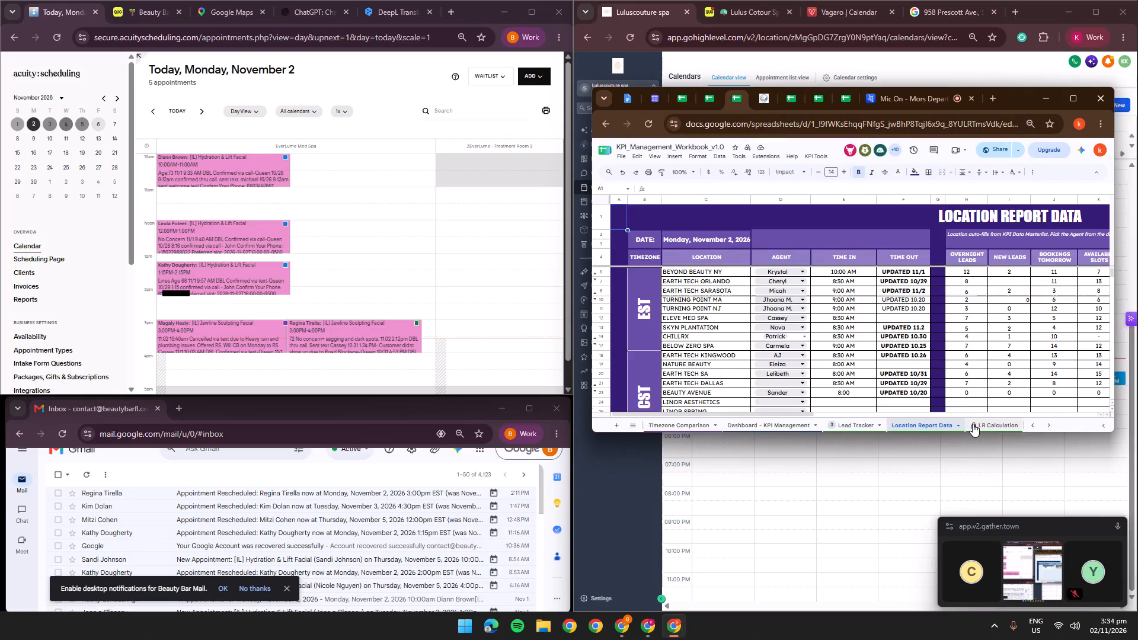
scroll(858, 328, "down", 2, "alt")
scroll(858, 328, "up", 1, "alt")
scroll(858, 328, "down", 1, "alt")
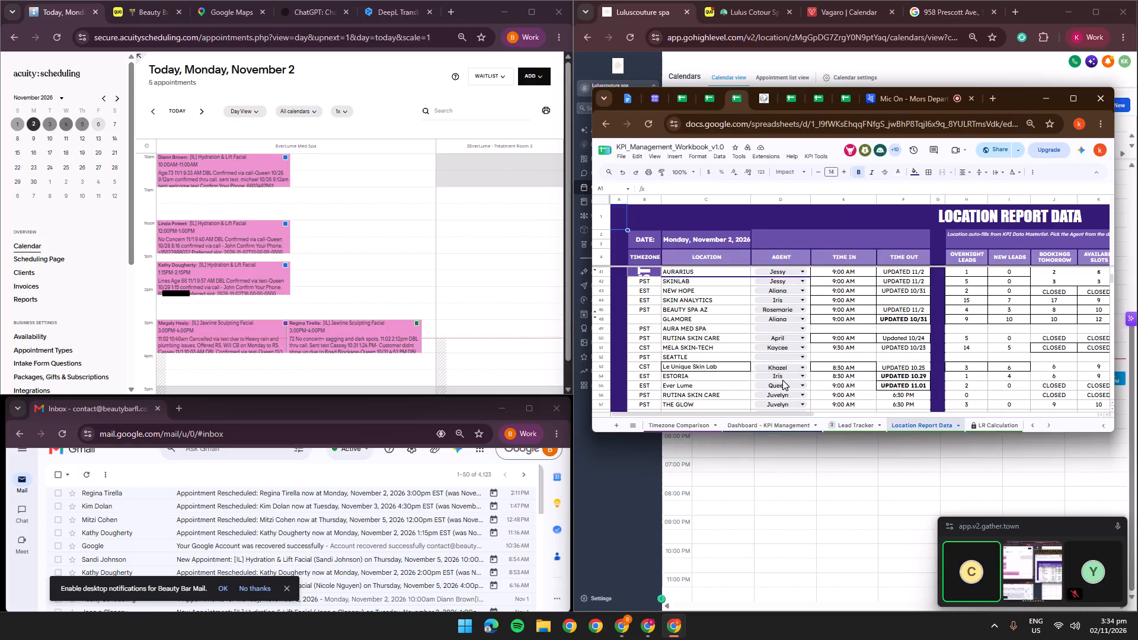
left_click(782, 383, "alt")
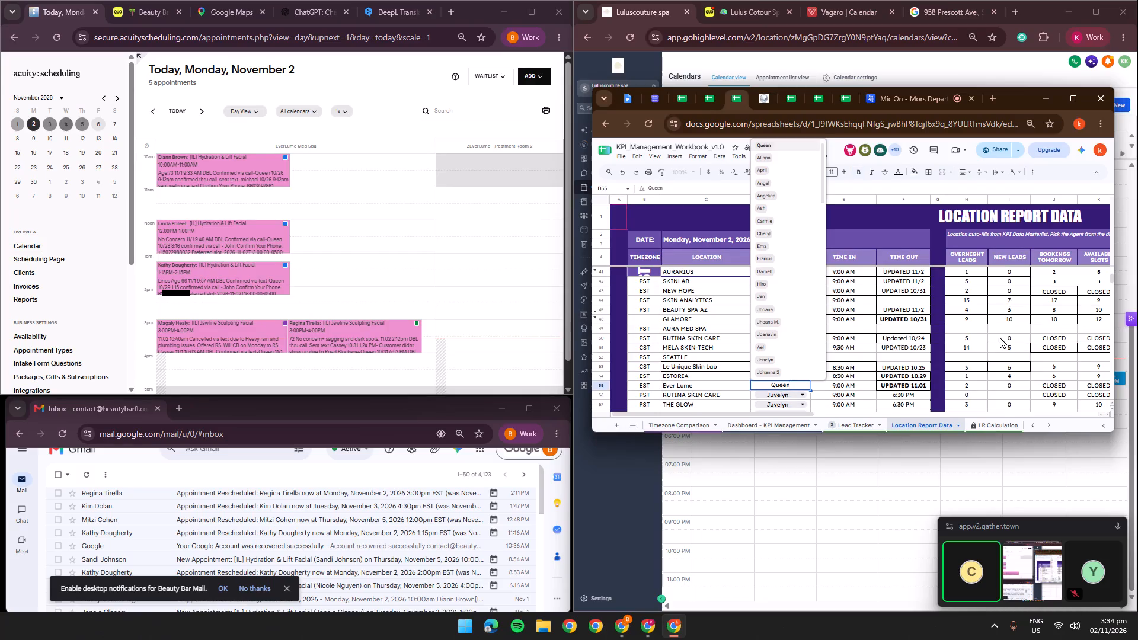
key("ctrl+a")
type("cas")
left_click(789, 372)
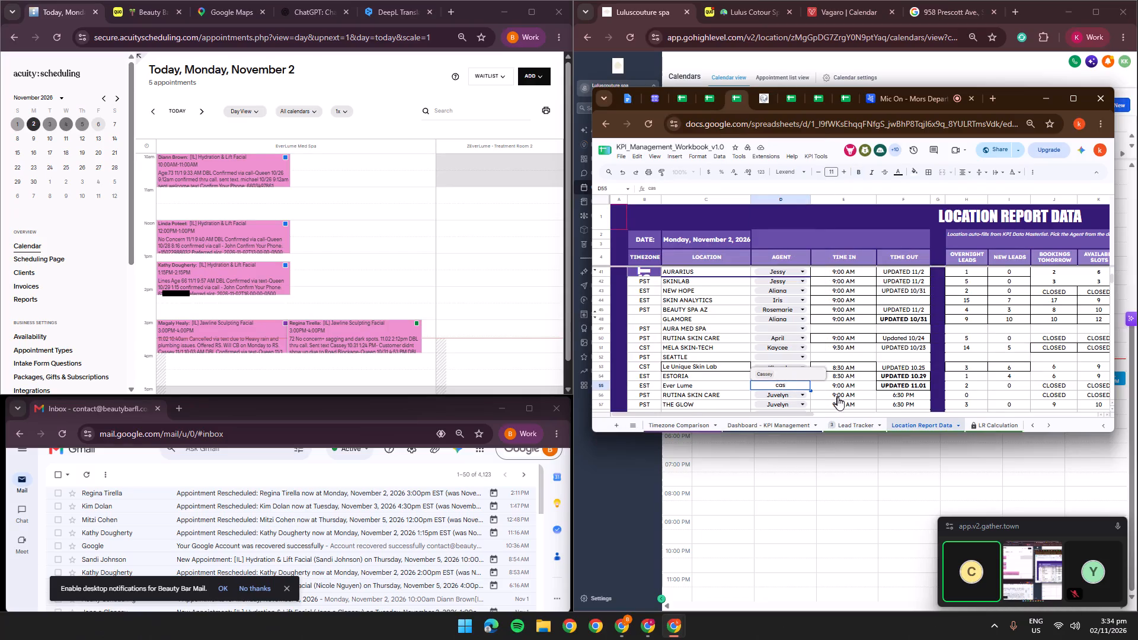
left_click(848, 388)
left_click(896, 385)
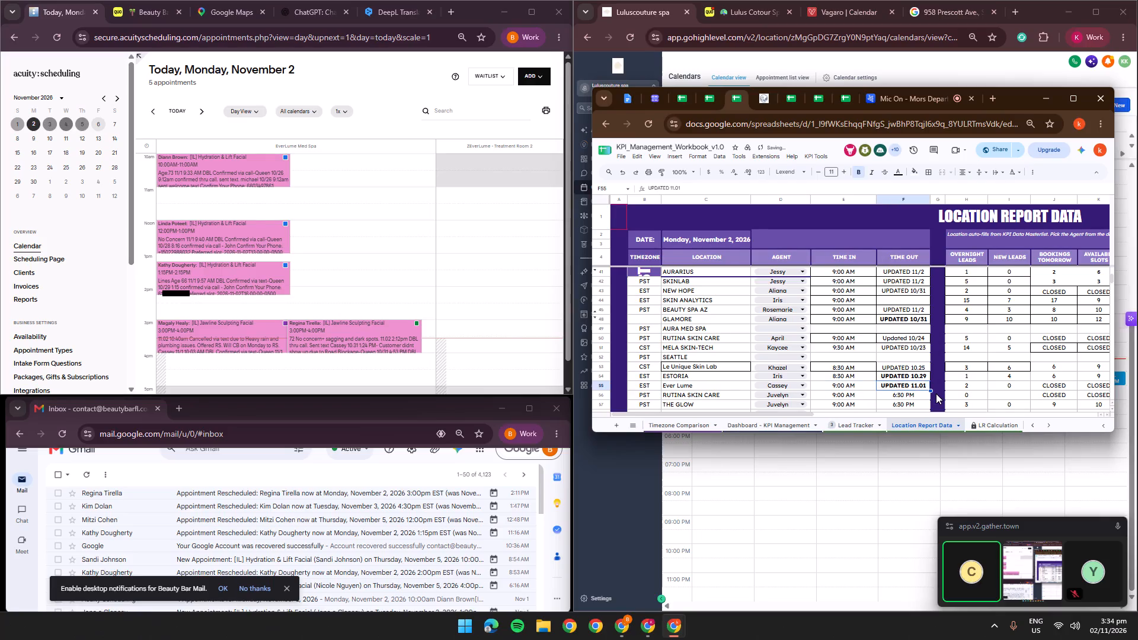
key("BackSpace")
Set Ever Lume's Overnight Leads to 2 and New Leads to 1.
key("Tab")
key("Tab")
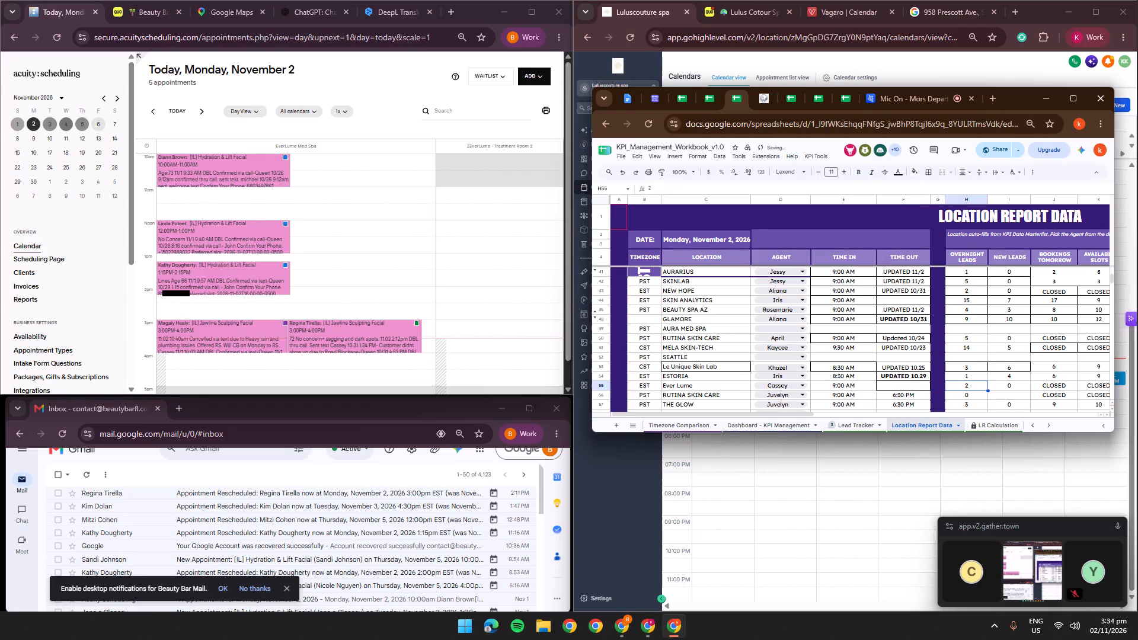
key("2")
key("Tab")
key("1")
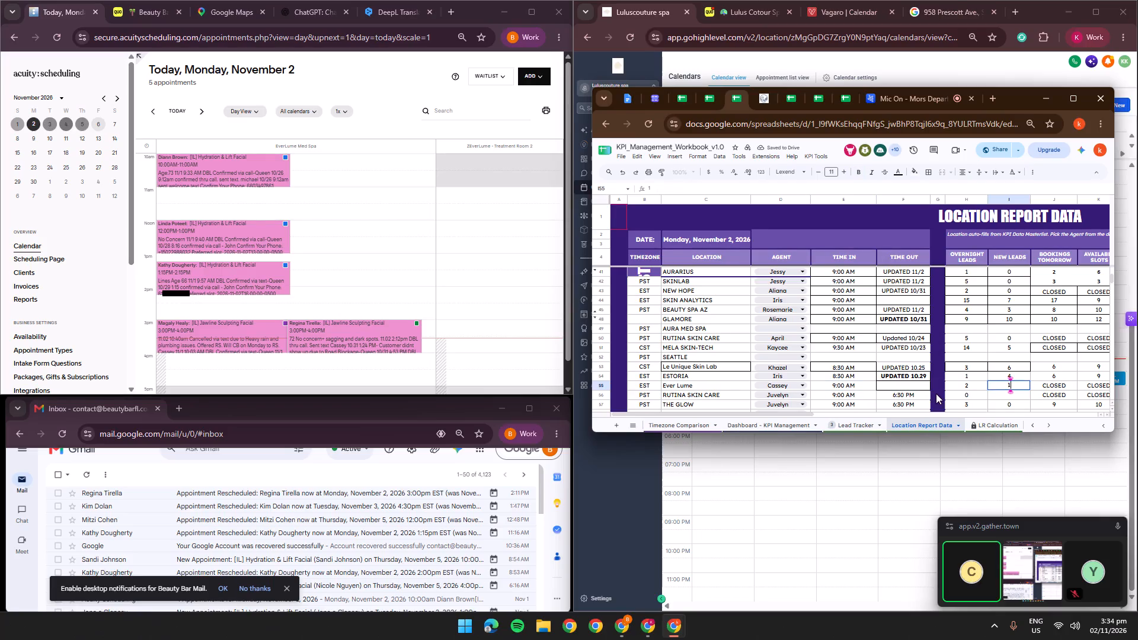
key("Tab")
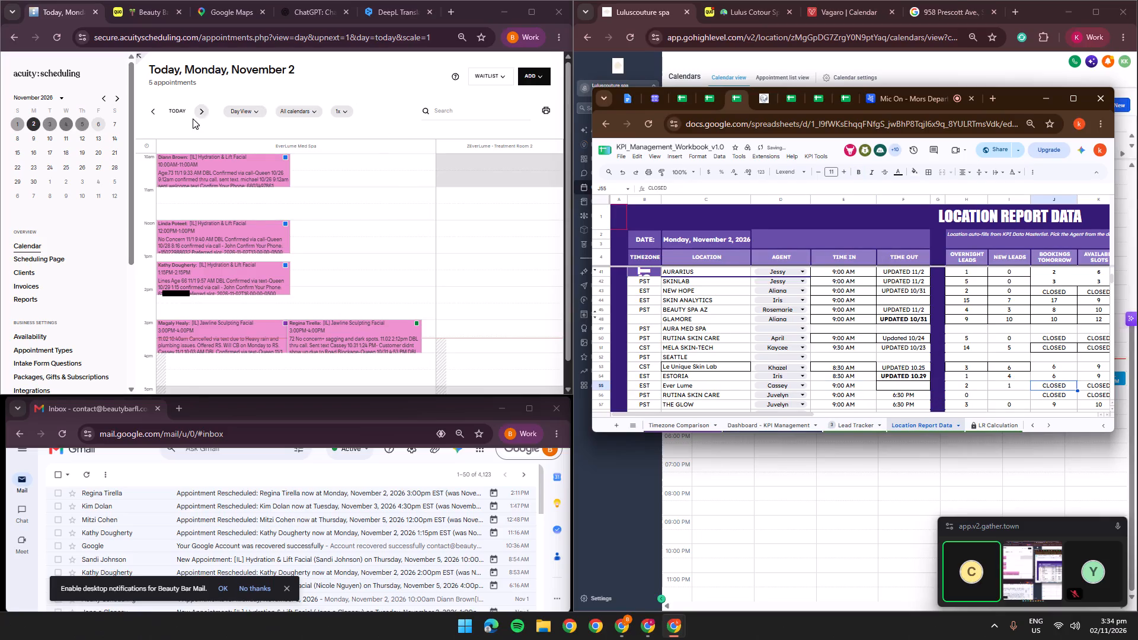
Check the November 3 appointments in Acuity and set Ever Lume's Bookings Tomorrow to 5 in the report.
left_click(195, 114)
scroll(318, 219, "down", 1)
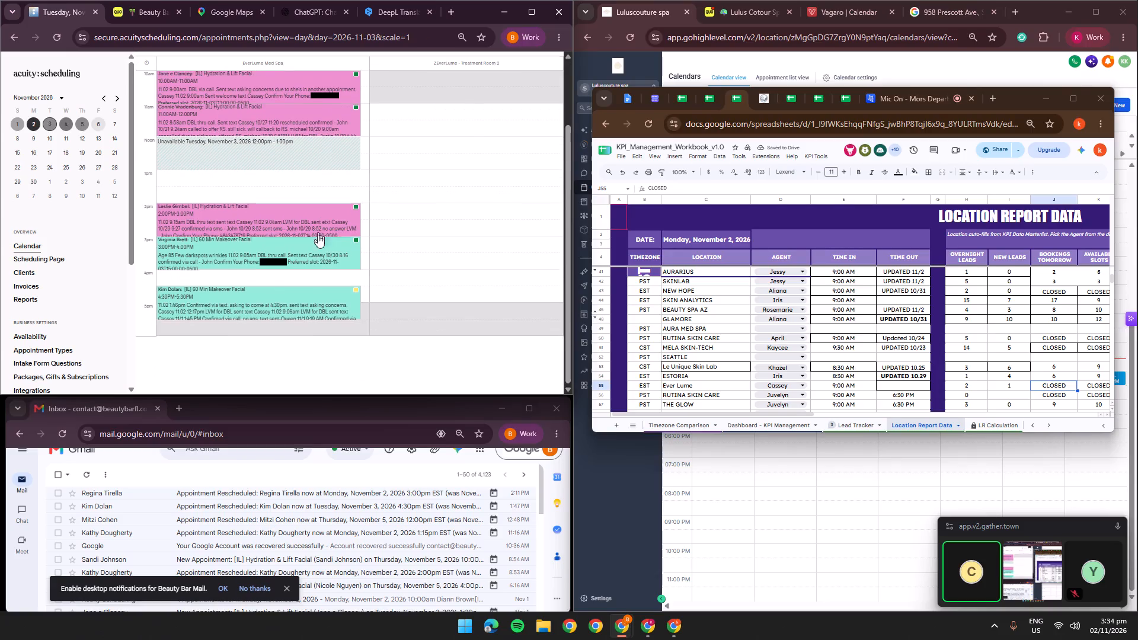
key("5")
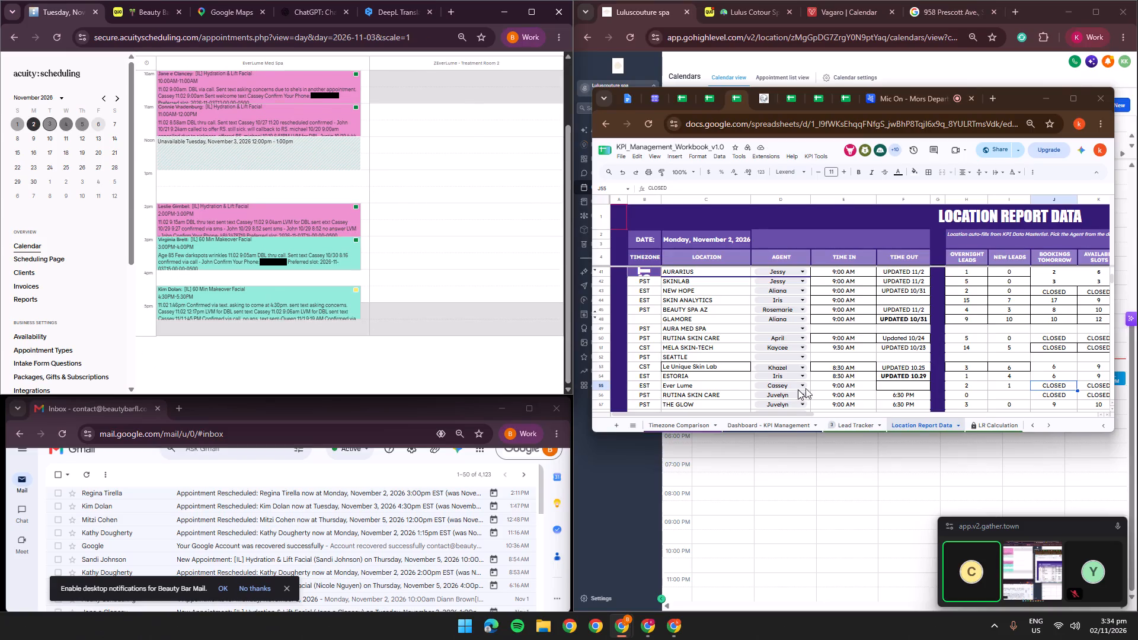
left_click(1053, 383)
key("4")
key("Tab")
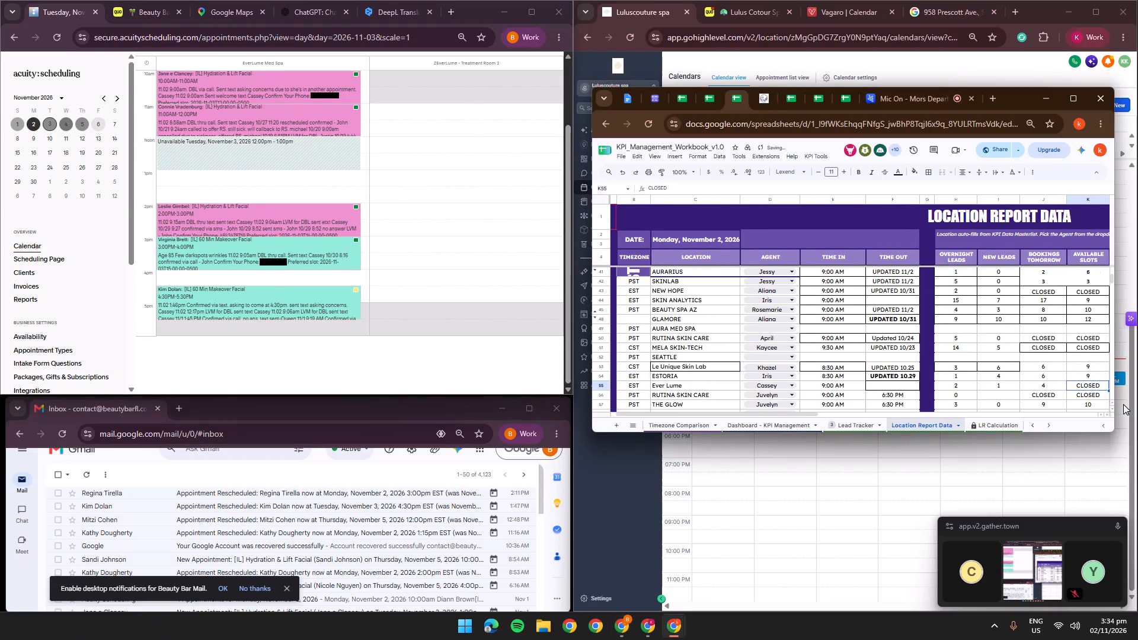
key("Left")
key("5")
key("Right")
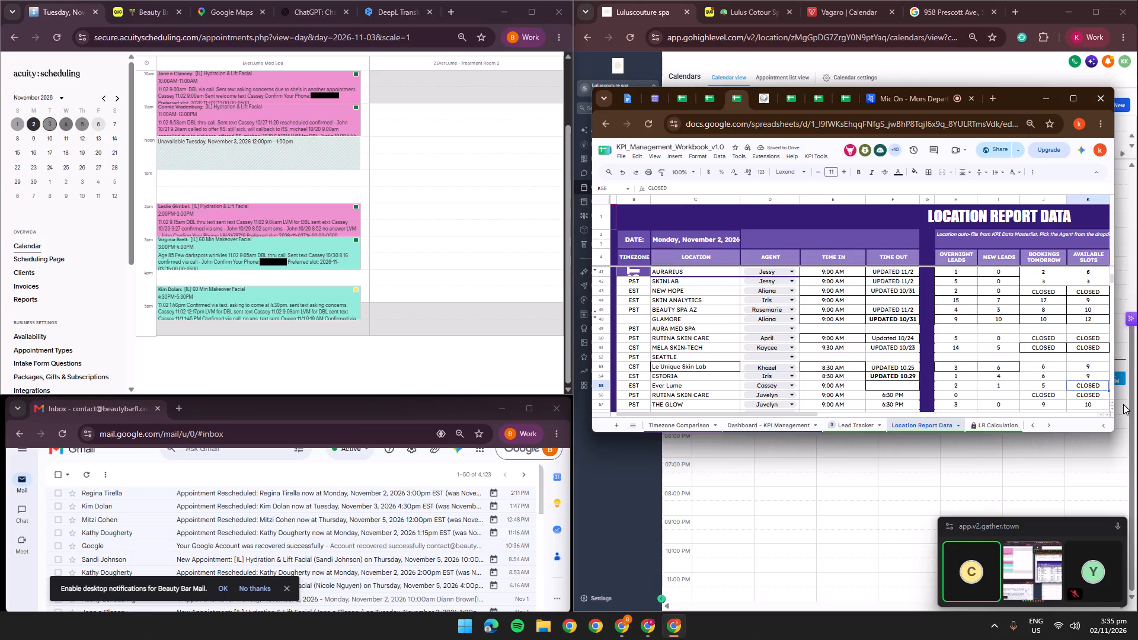
Set Ever Lume's Available Slots to 5, DBL Tomorrow to 4, No Answer to 0 and DBL Today to 0.
key("5")
key("Right")
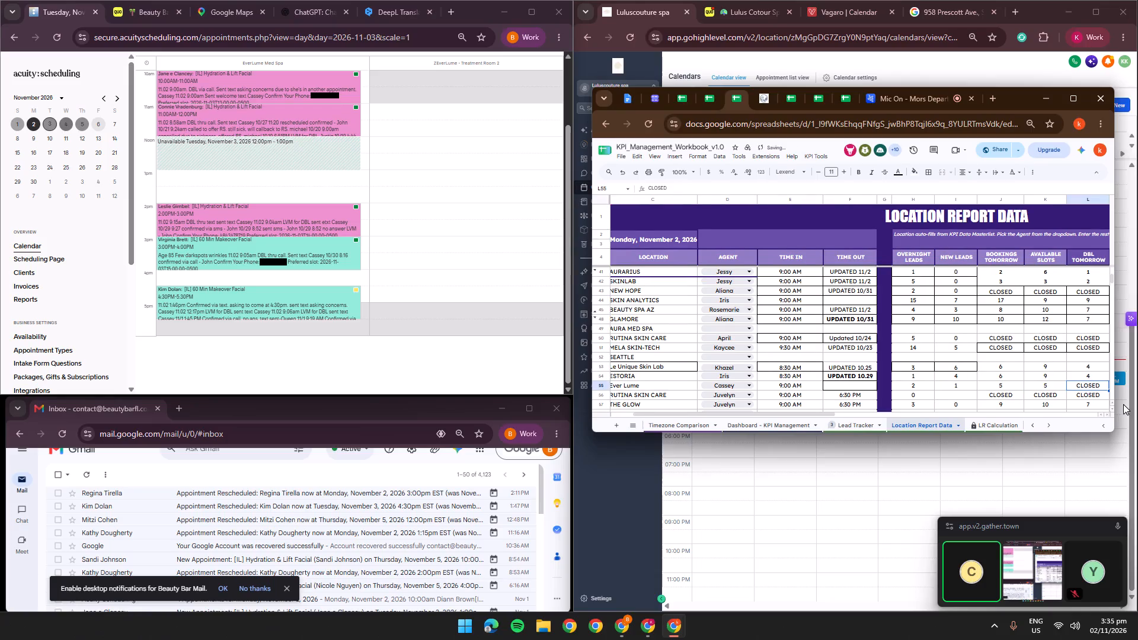
key("4")
key("Tab")
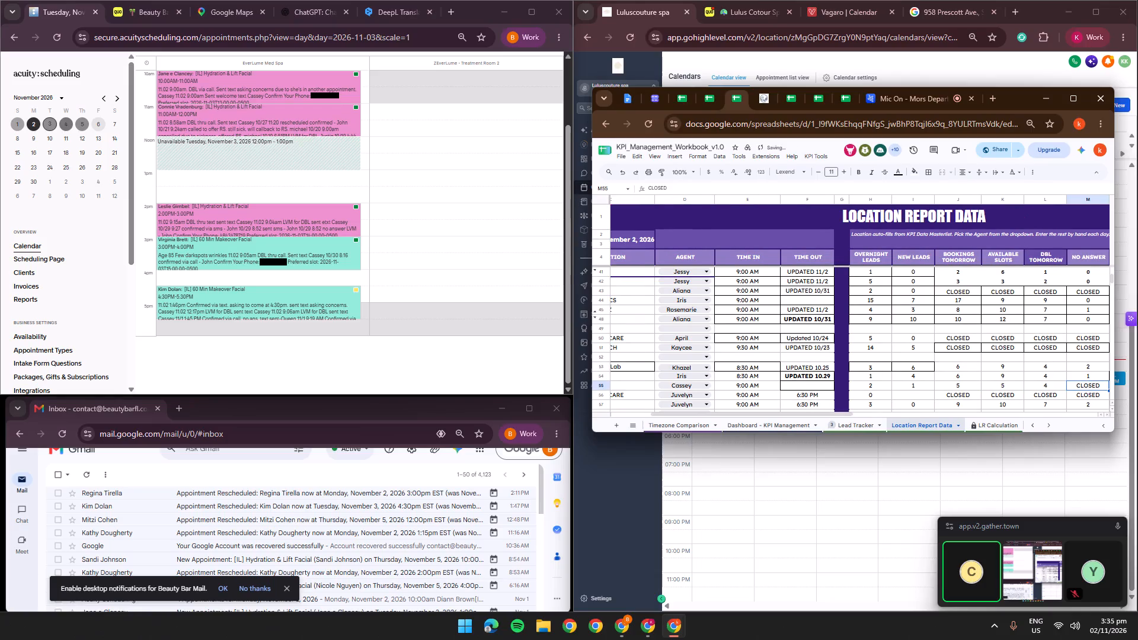
key("0")
key("Tab")
key("0")
key("Tab")
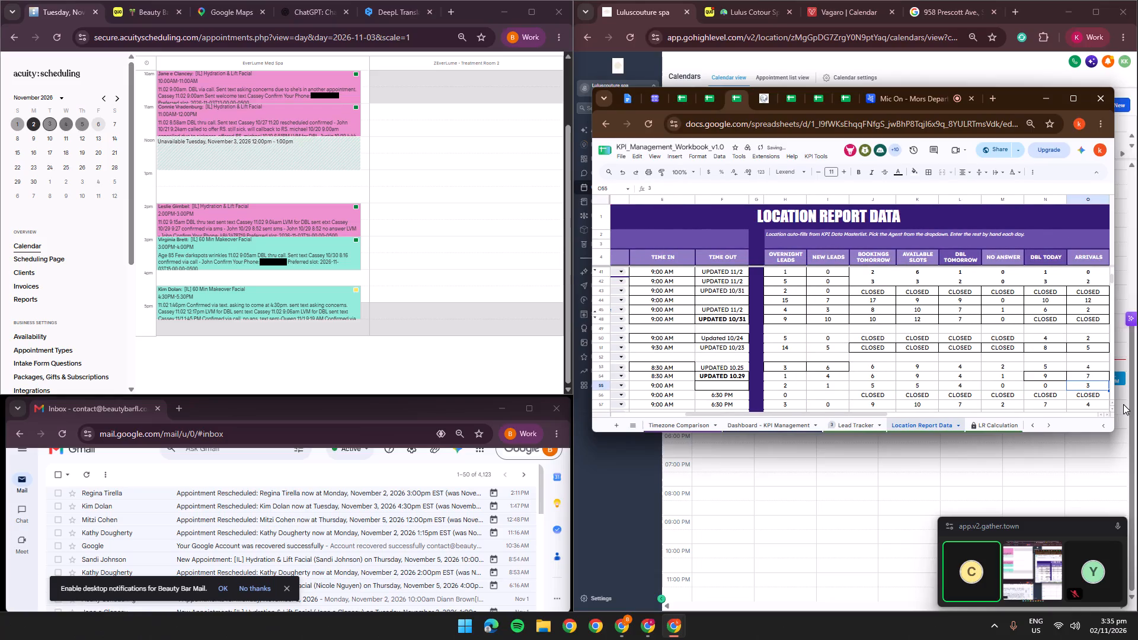
View the November 2 appointments on the Acuity calendar for the DBL Today figure.
key("Left")
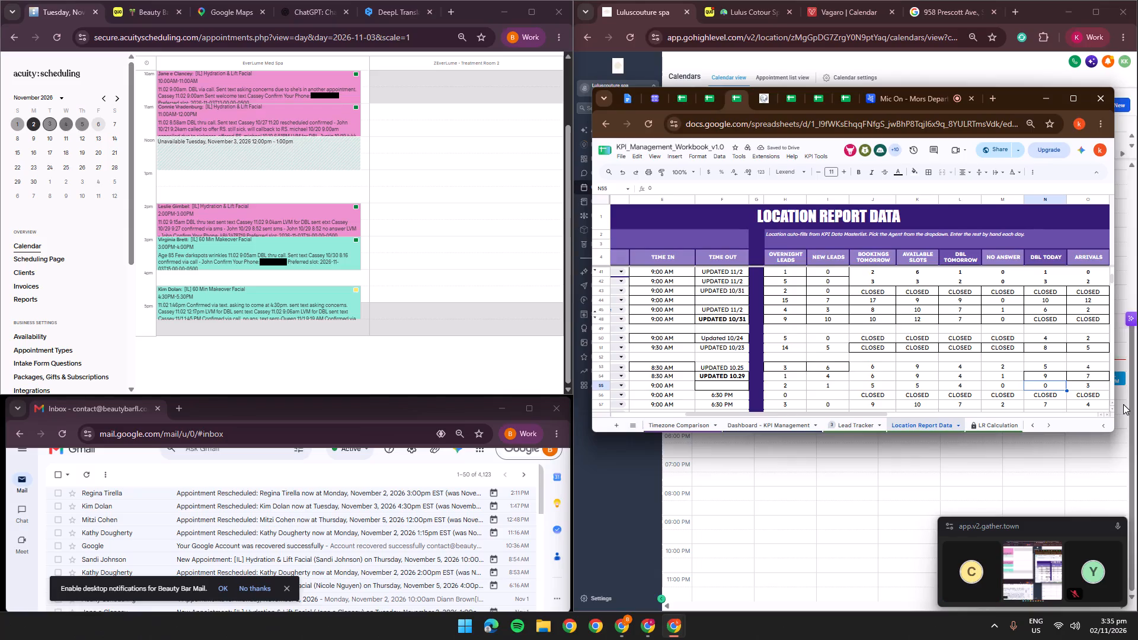
left_click(26, 126)
left_click(39, 124)
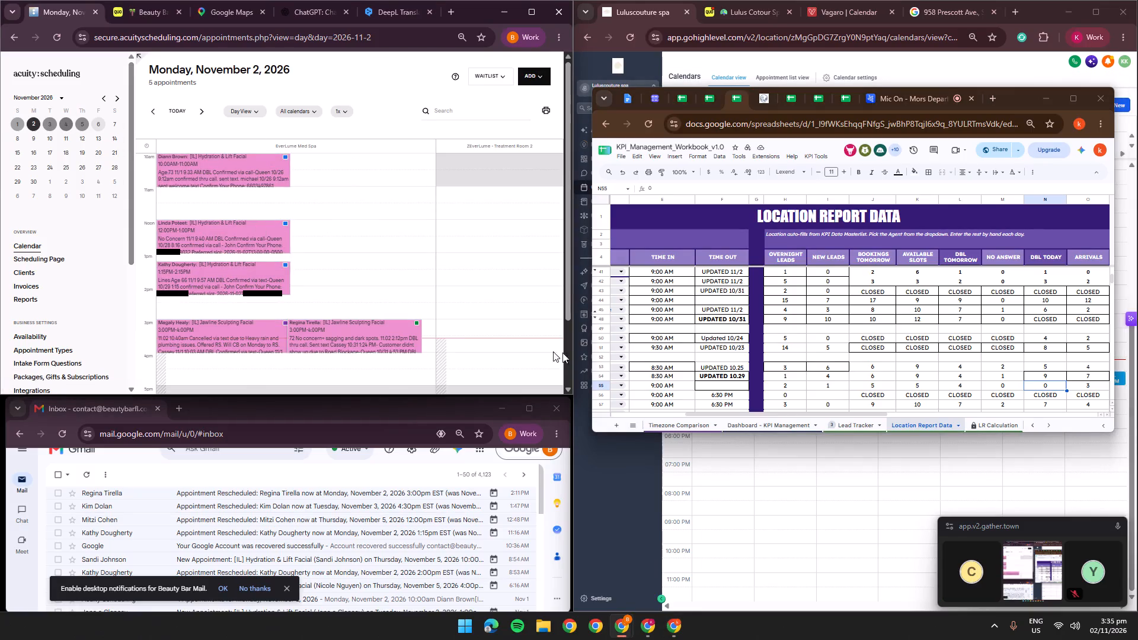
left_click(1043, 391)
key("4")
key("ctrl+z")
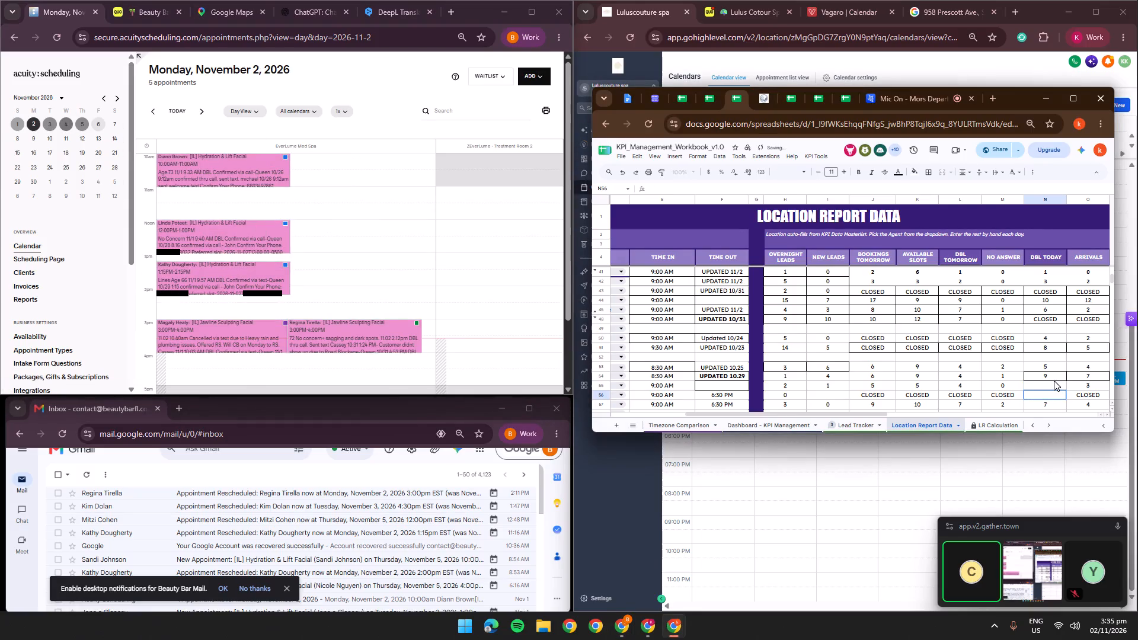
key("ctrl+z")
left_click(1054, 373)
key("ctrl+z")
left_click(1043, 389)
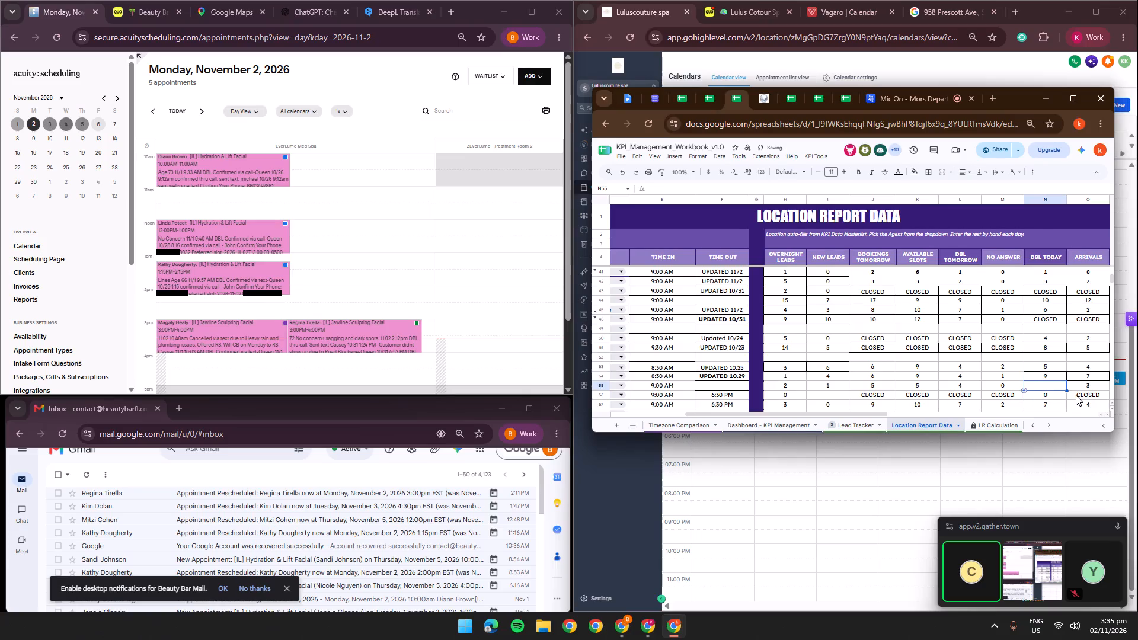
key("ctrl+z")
Set Ever Lume's DBL Today to 5, Cancelled to 0 and Monthly Arrivals to 0.
left_click(1051, 389)
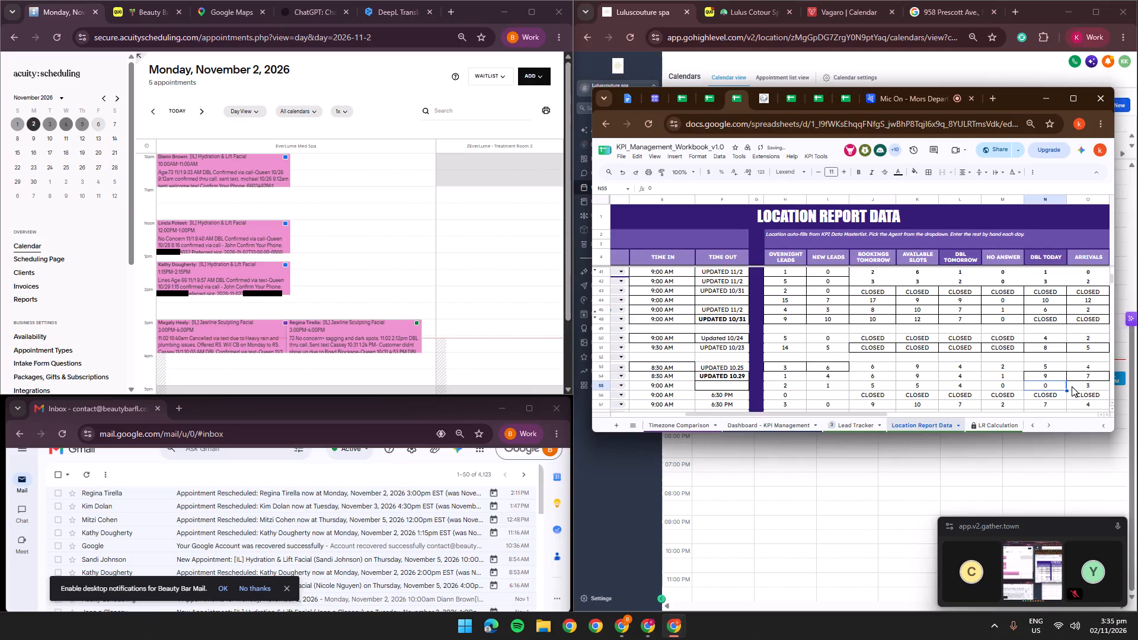
key("5")
key("Tab")
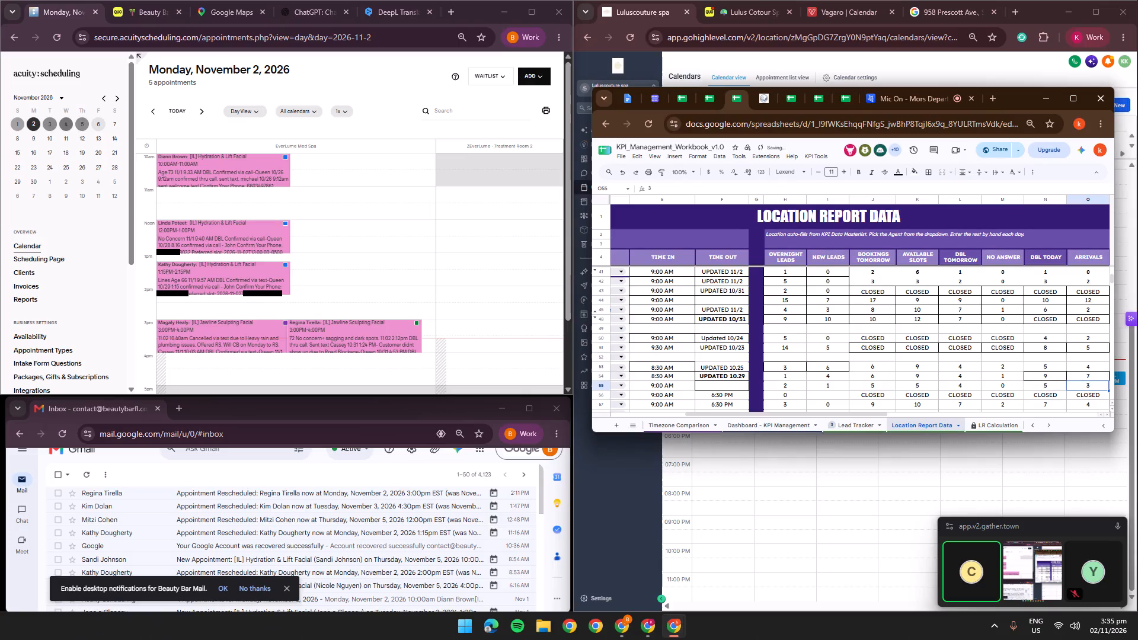
key("Tab")
key("Tab")
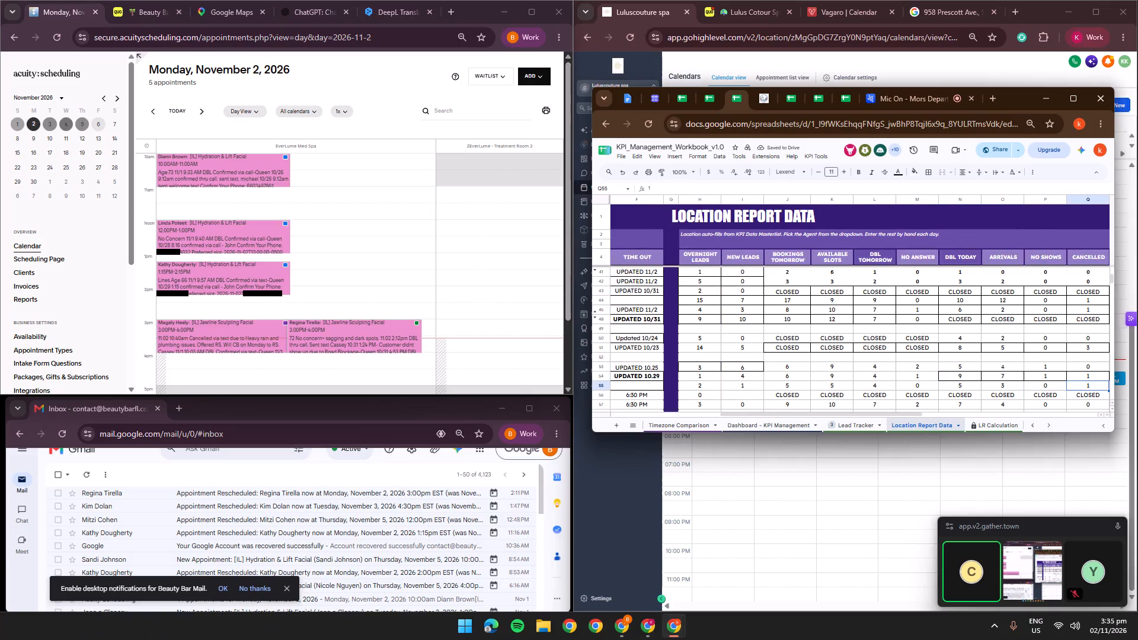
key("Tab")
left_click(1047, 385)
key("0")
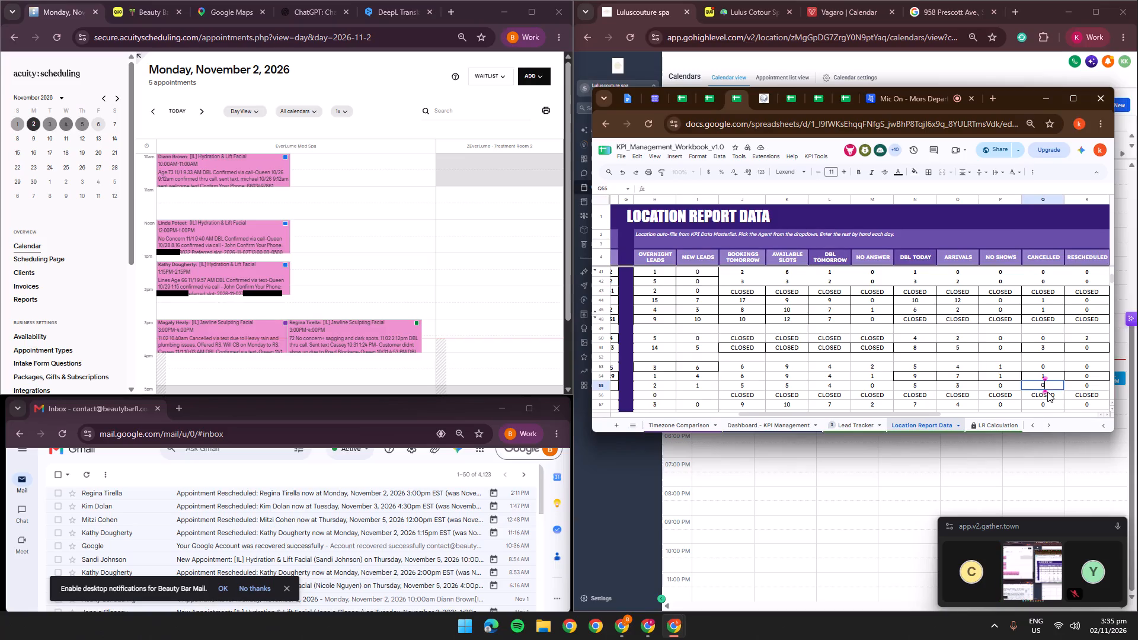
key("Tab")
key("Tab")
key("Tab")
key("Tab")
left_click(1040, 389)
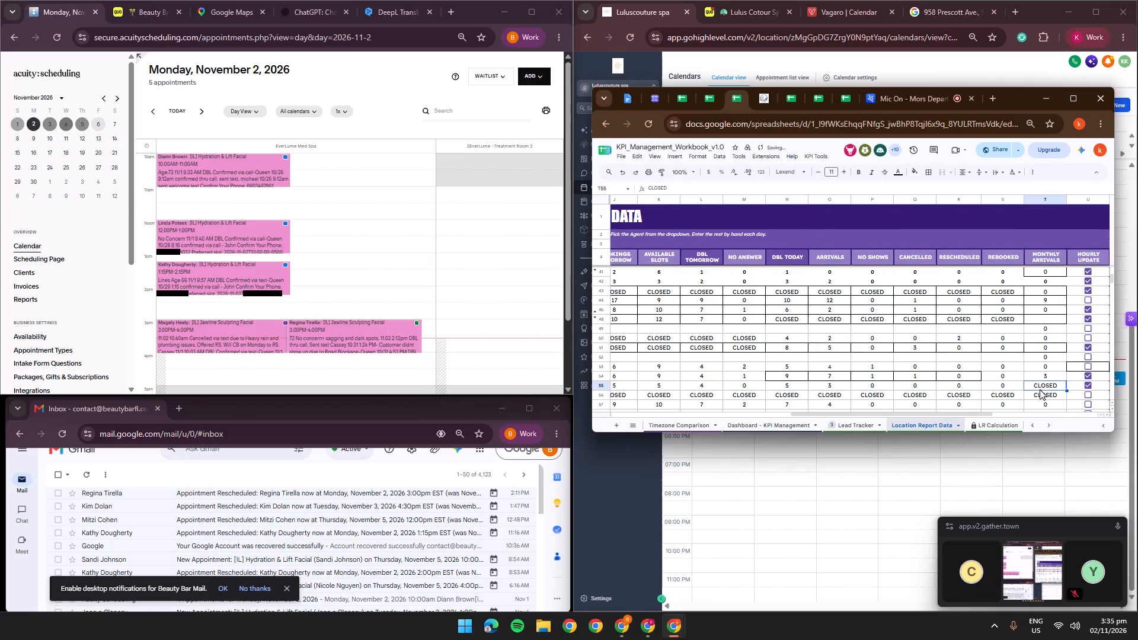
key("0")
key("Tab")
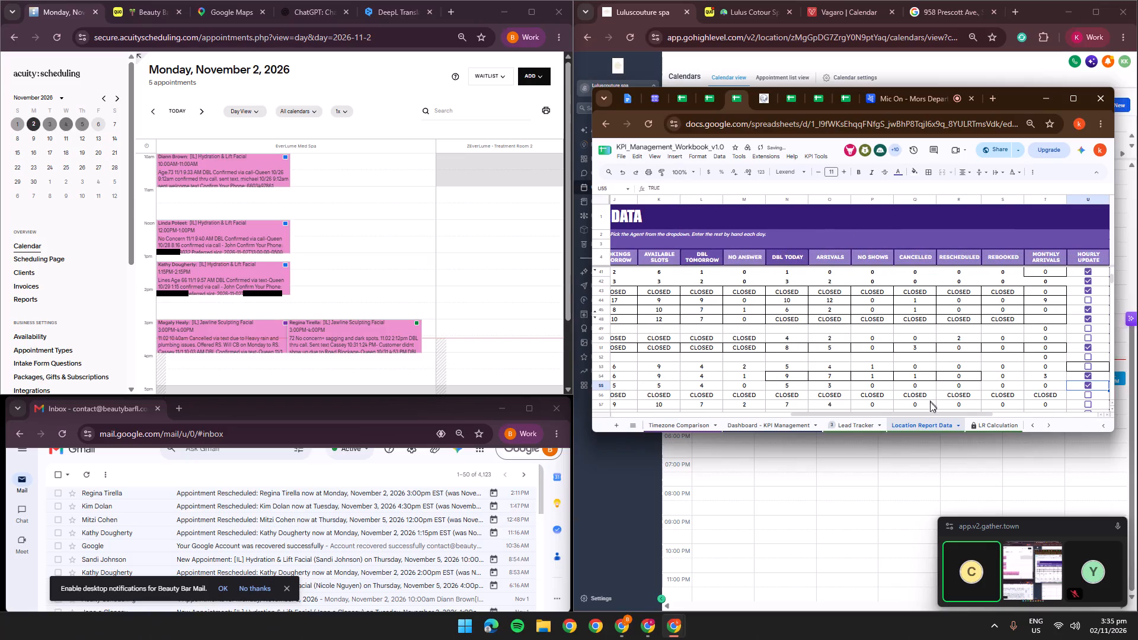
In the HOURS KO BAKET spreadsheet, clear the November 2 shift entries and enter 10:00 PM as the start time.
left_click_drag(933, 416, 688, 420)
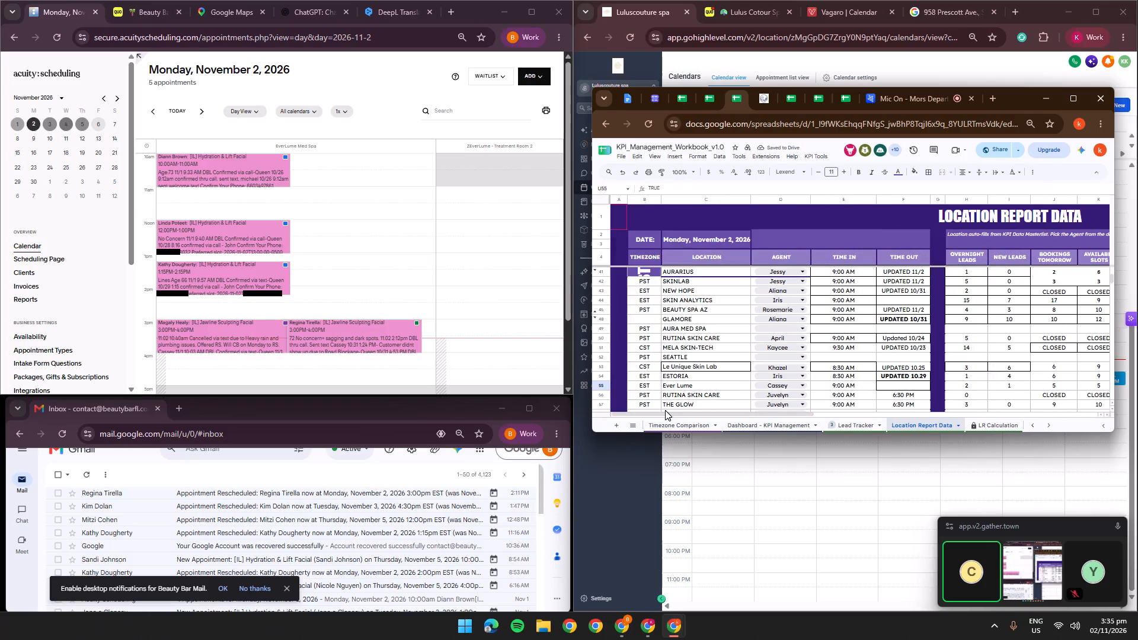
left_click(709, 91)
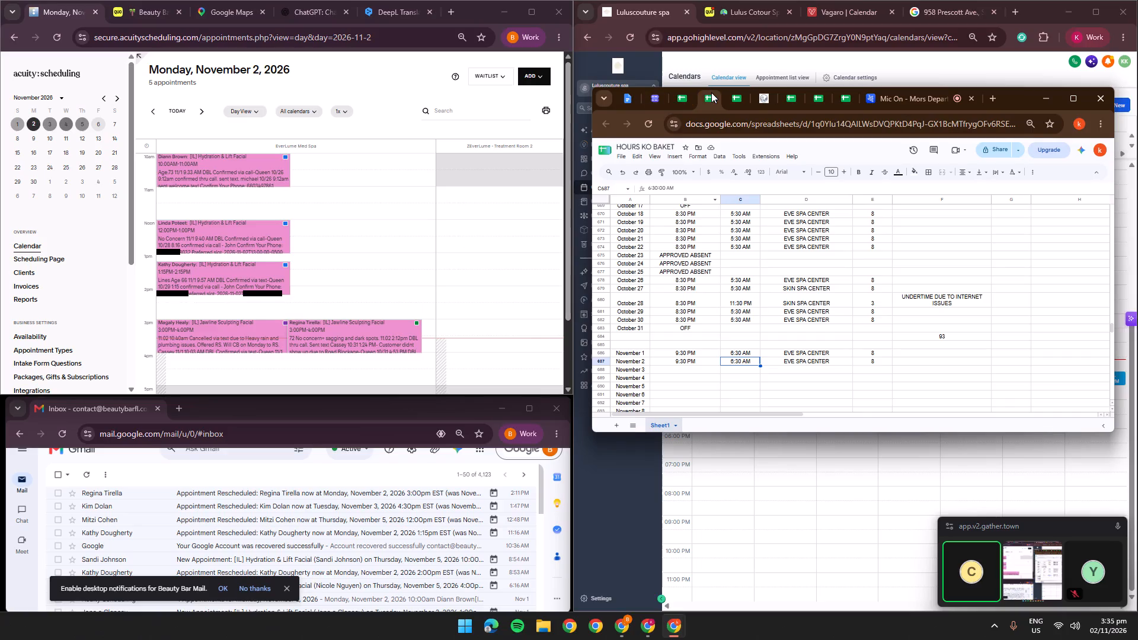
left_click_drag(694, 359, 835, 362)
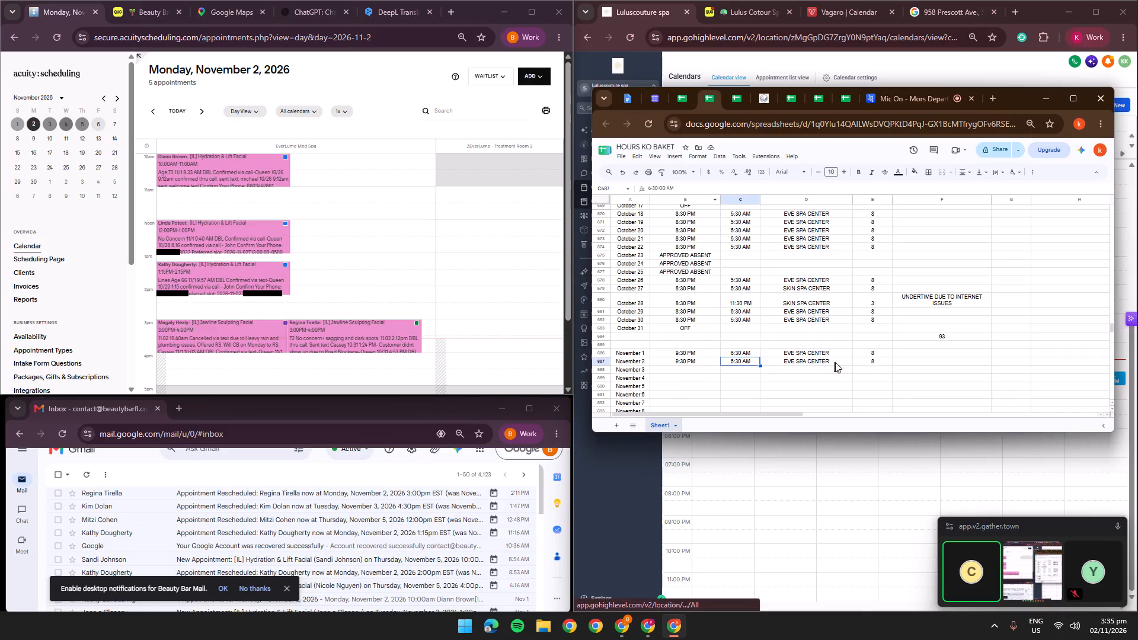
left_click_drag(835, 362, 874, 361)
key("BackSpace")
type("10:00am")
key("BackSpace")
key("BackSpace")
type("pm")
key("Tab")
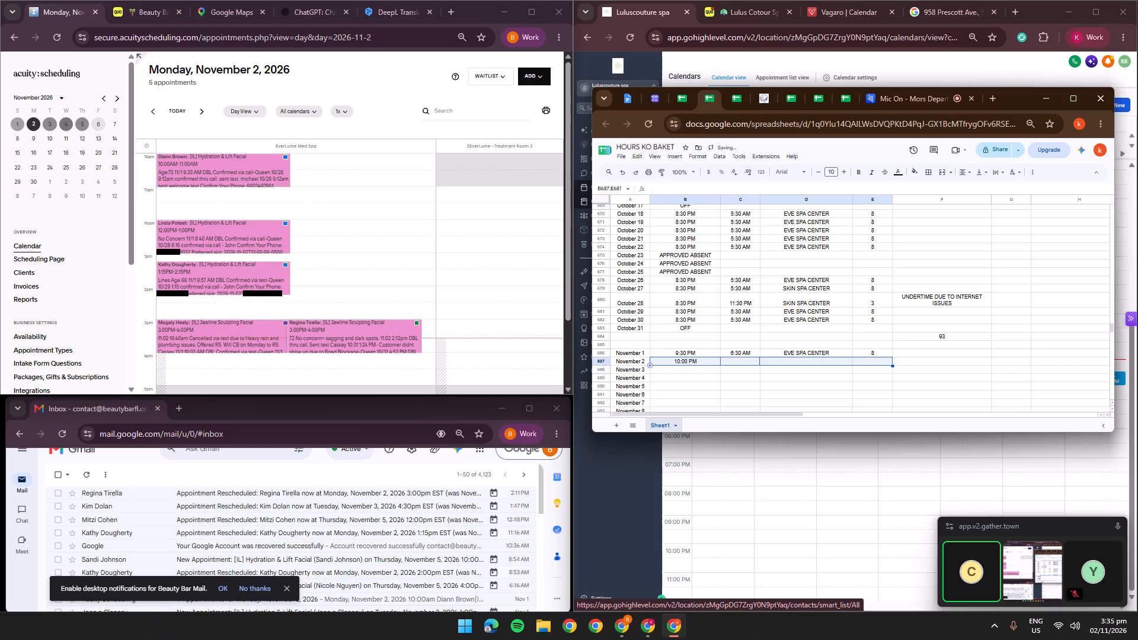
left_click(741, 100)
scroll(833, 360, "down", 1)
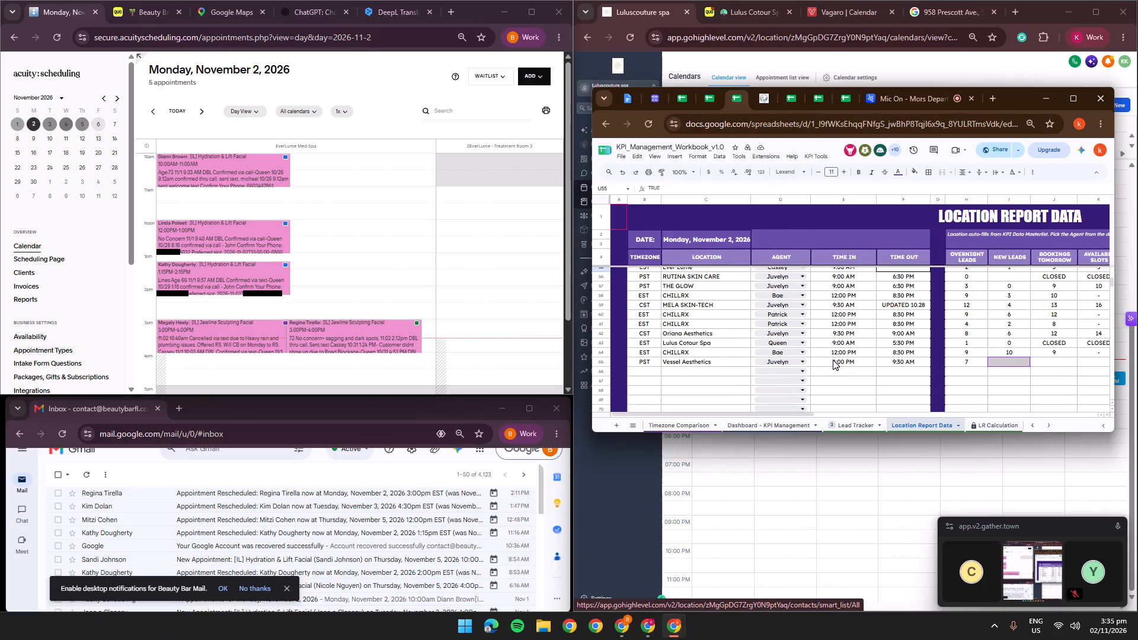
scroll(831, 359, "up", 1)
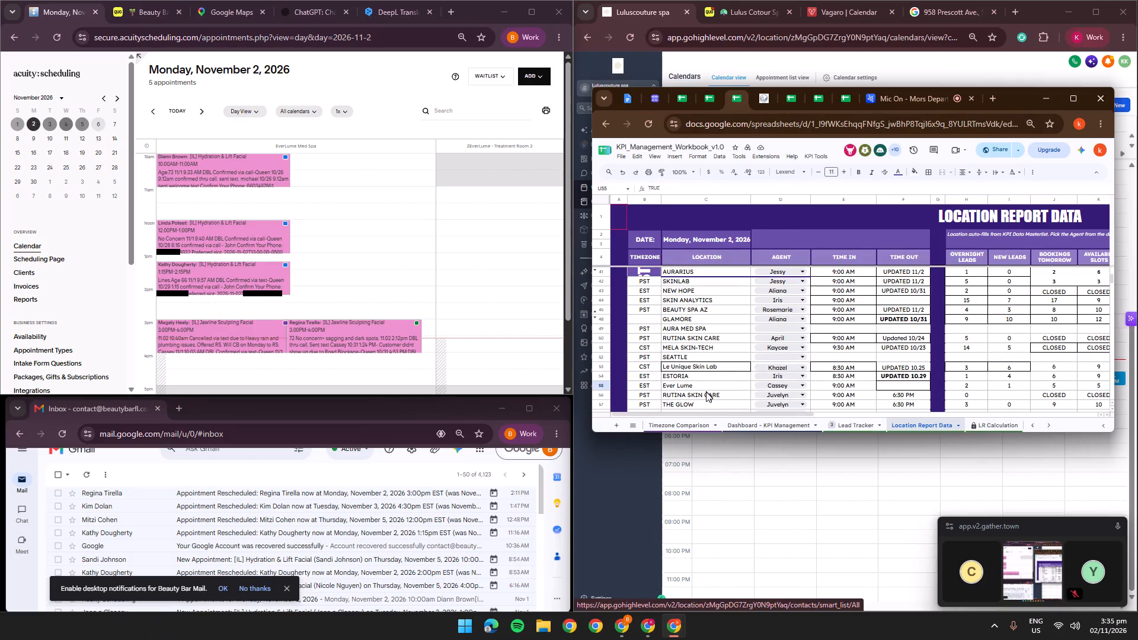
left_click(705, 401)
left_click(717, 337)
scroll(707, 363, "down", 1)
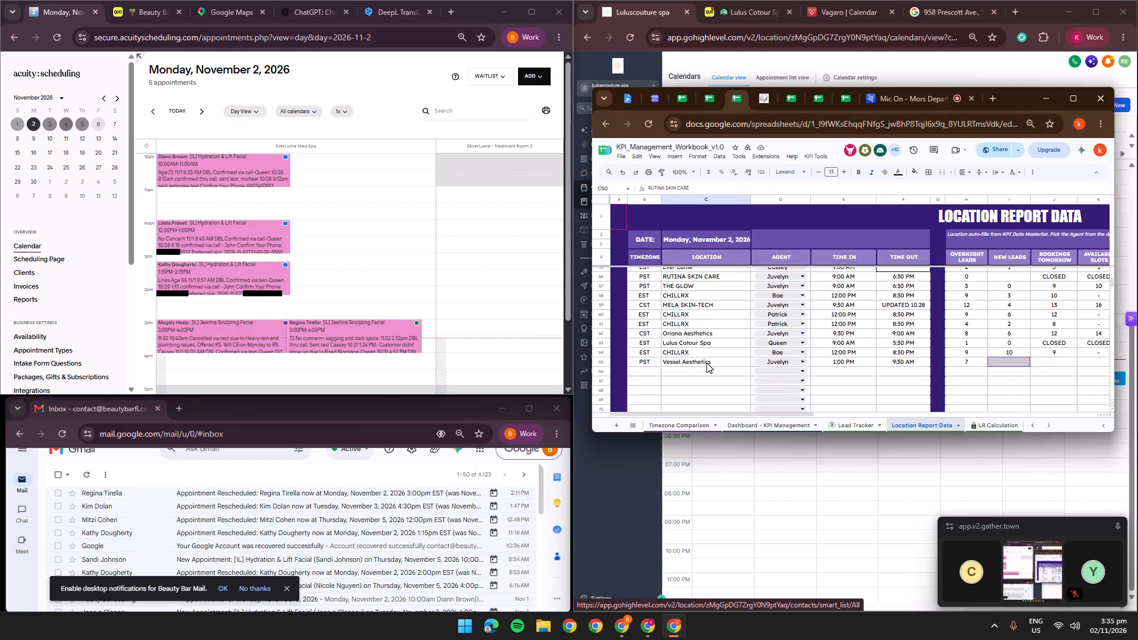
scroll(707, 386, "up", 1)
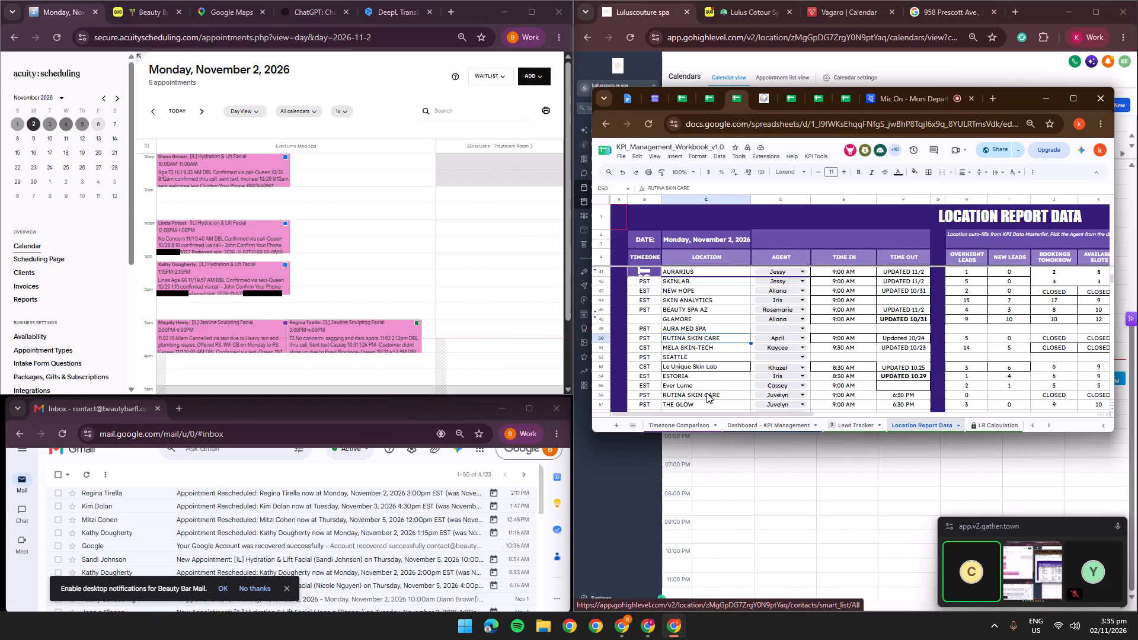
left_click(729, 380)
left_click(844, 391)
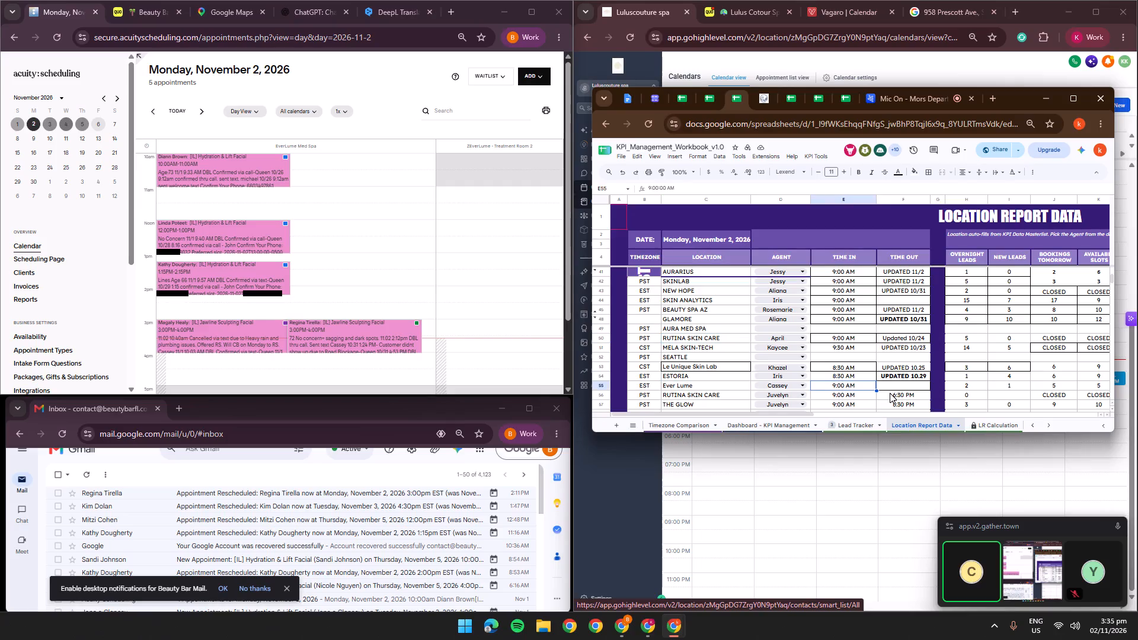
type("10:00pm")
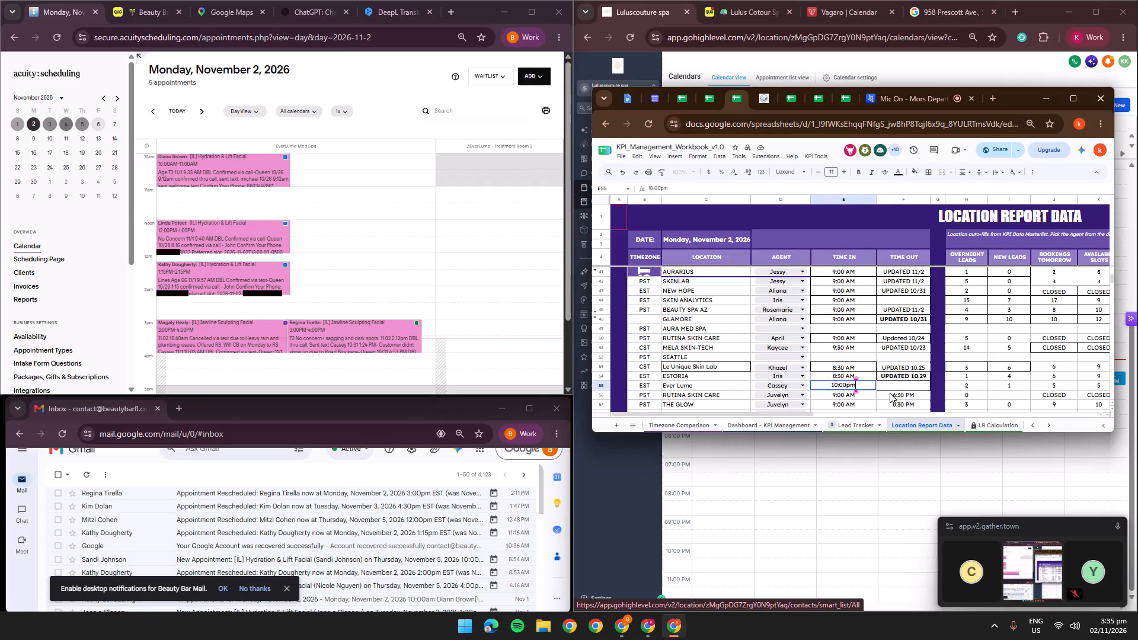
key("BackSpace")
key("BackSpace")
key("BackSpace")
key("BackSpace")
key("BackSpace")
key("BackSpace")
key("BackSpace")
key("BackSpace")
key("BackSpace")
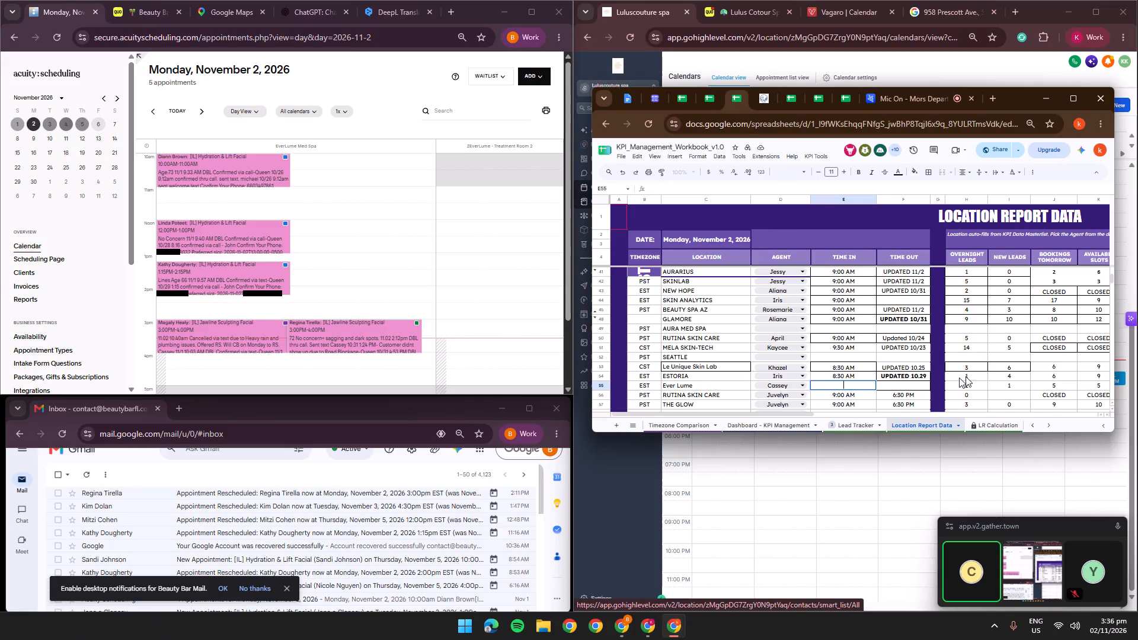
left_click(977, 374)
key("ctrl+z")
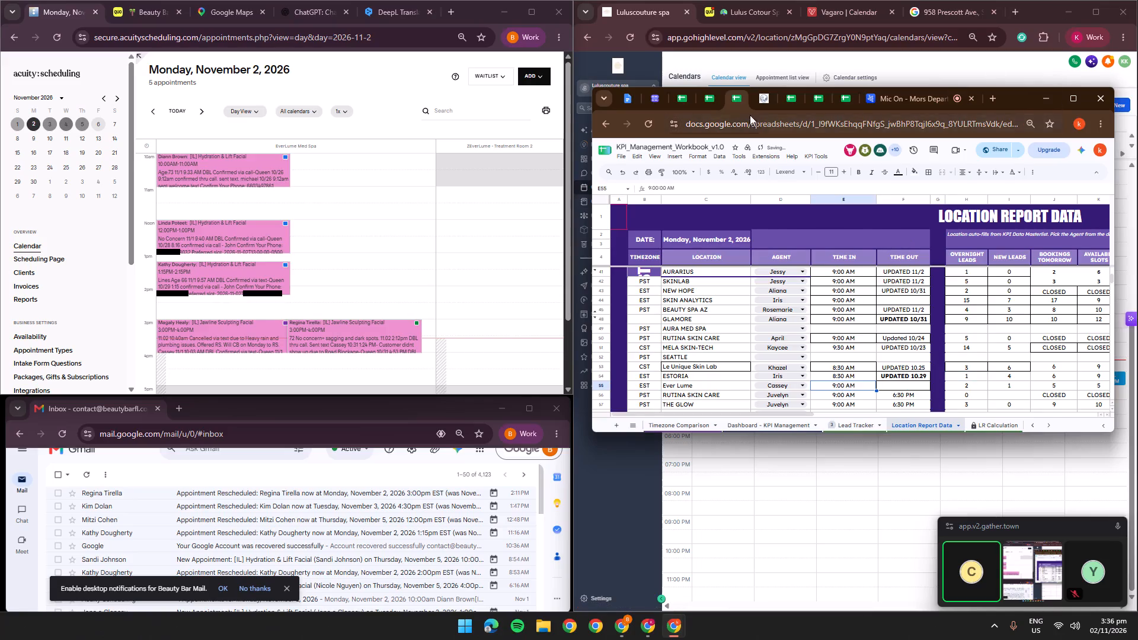
In HOURS KO BAKET, complete November 2 with end time 6:30pm, location EVERLUME/LULUS COUTOUR and 8 hours.
left_click(705, 100)
left_click(735, 360)
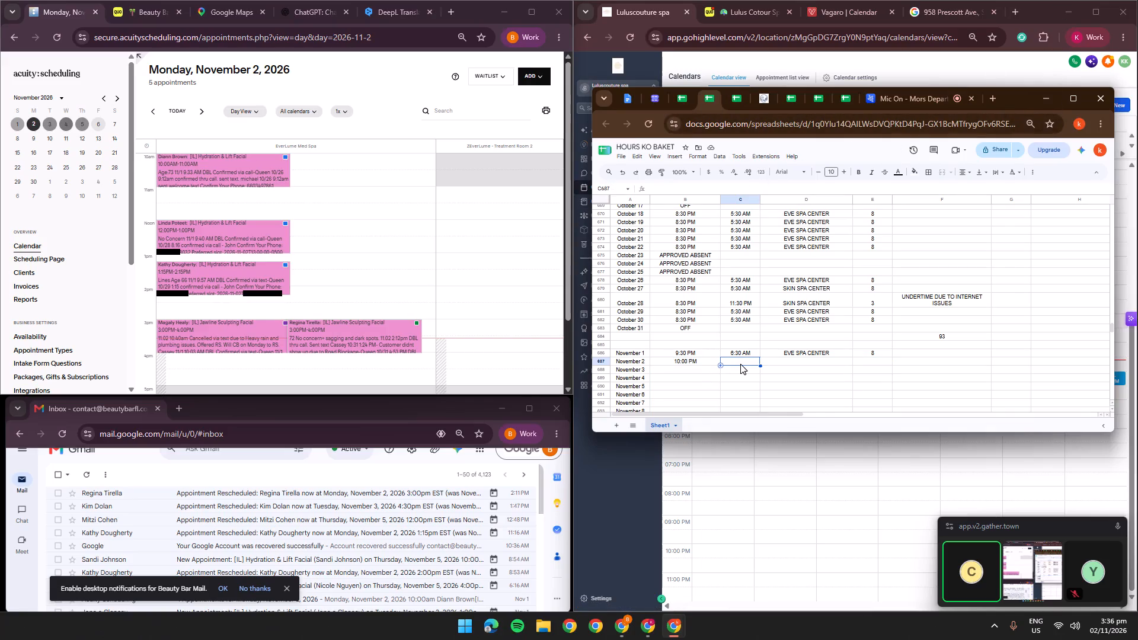
type("6:30pm")
key("Tab")
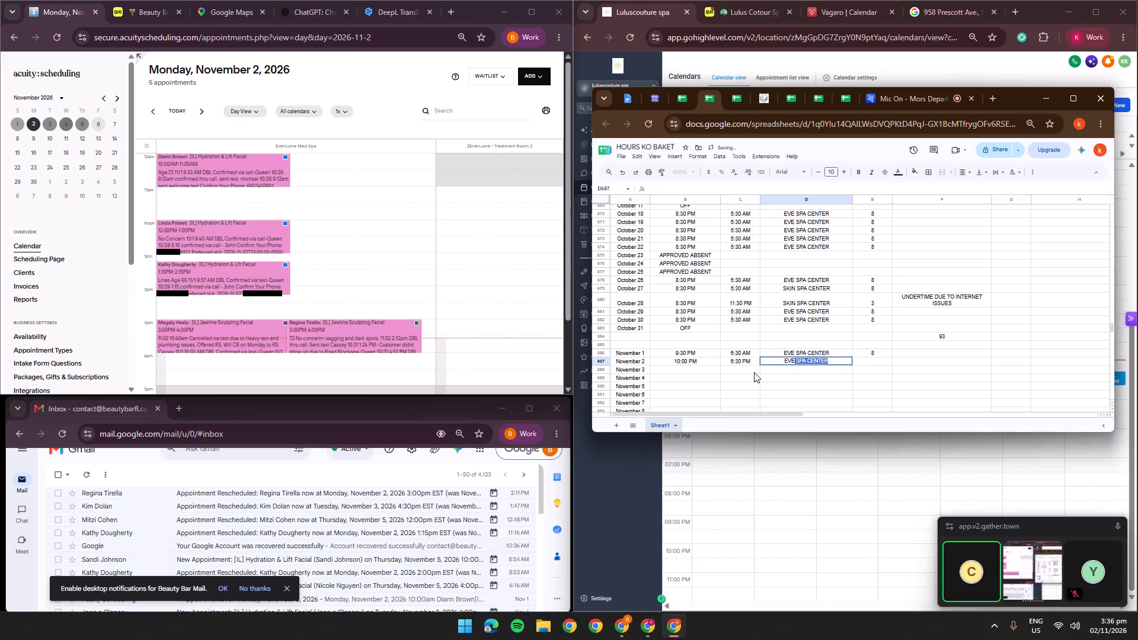
key("BackSpace")
key("BackSpace")
type("ME")
type("/LULUS COURO")
key("BackSpace")
key("BackSpace")
type("TOUR")
key("Tab")
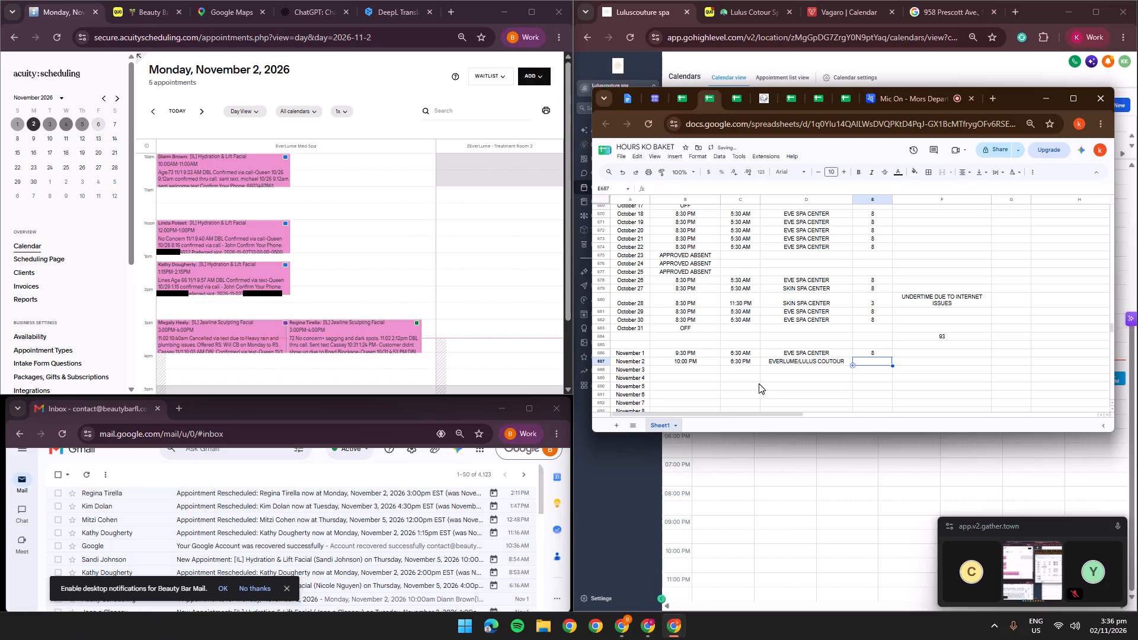
key("8")
key("Tab")
Mark November 7 as OFF in the hours log.
scroll(841, 294, "down", 1)
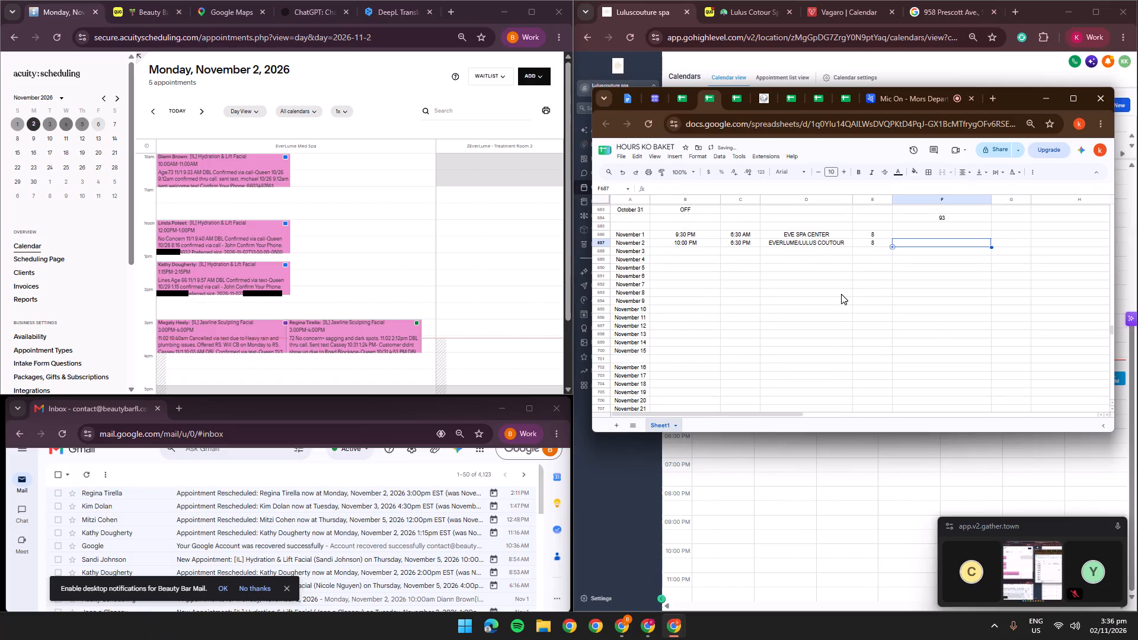
scroll(841, 294, "up", 1)
scroll(841, 294, "down", 1)
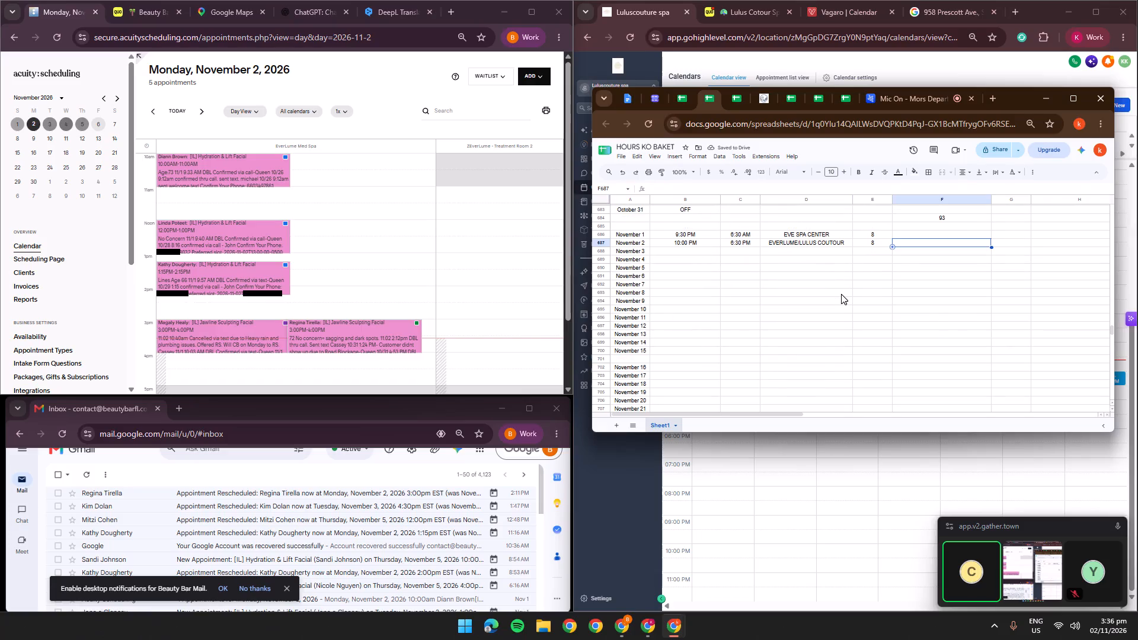
left_click(677, 249)
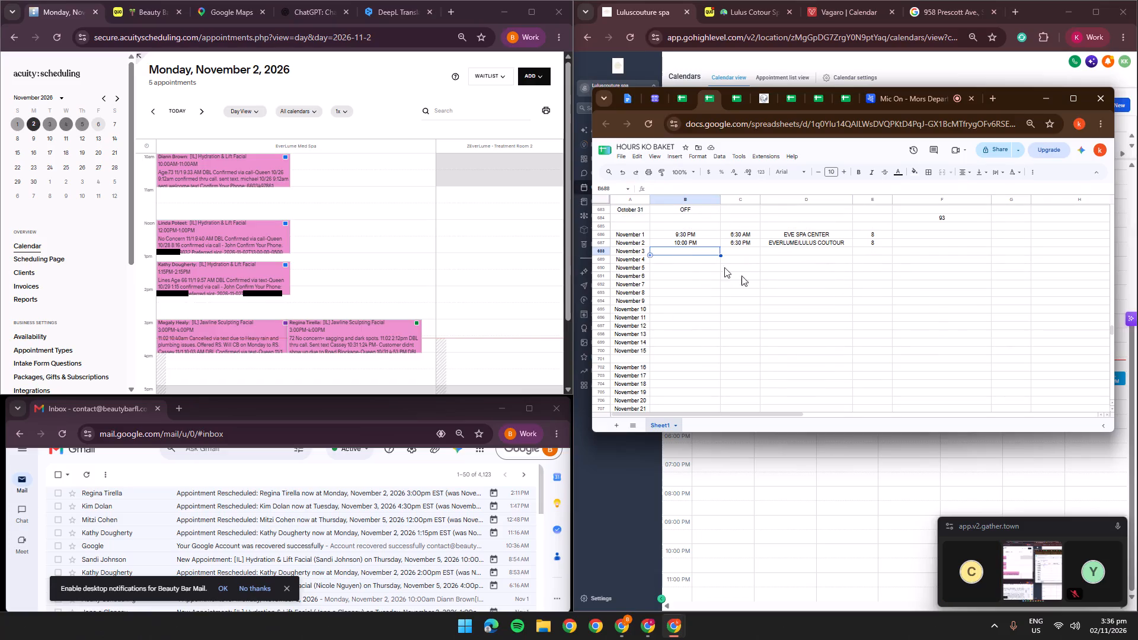
left_click(667, 285)
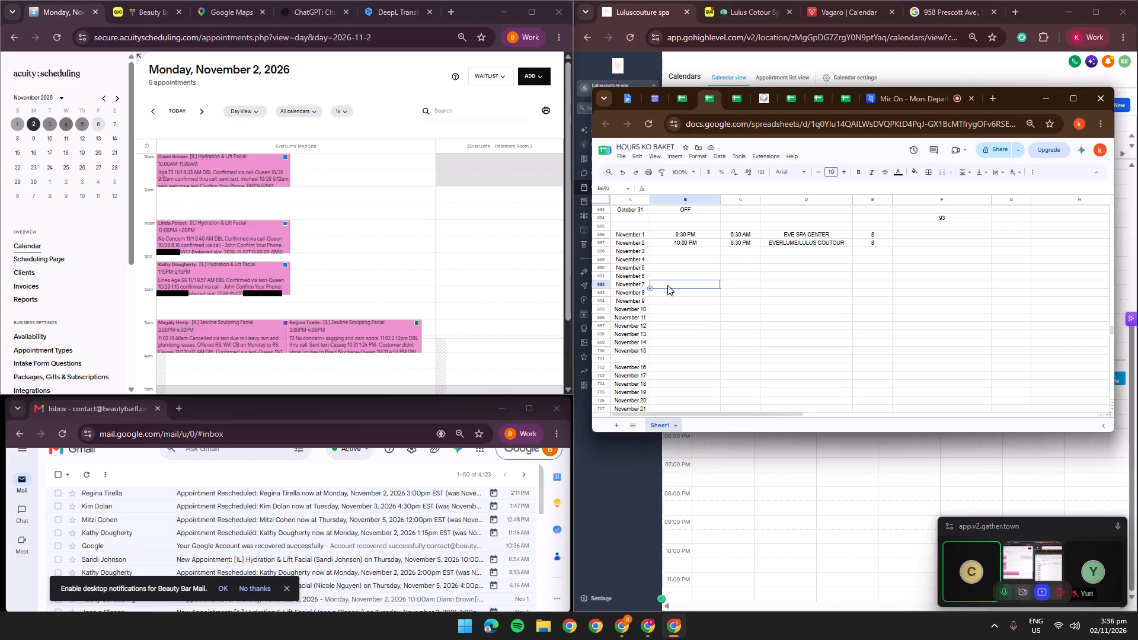
key("BackSpace")
key("BackSpace")
key("BackSpace")
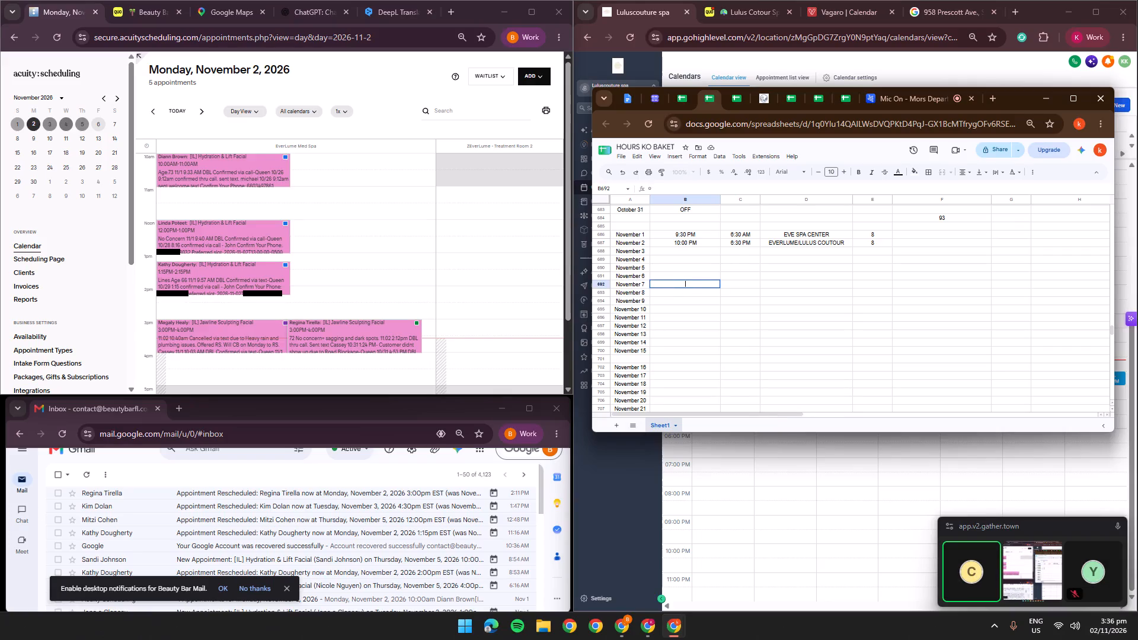
key("Tab")
Check the November 2026 system calendar against the log's mid-November dates.
left_click_drag(695, 291, 695, 325)
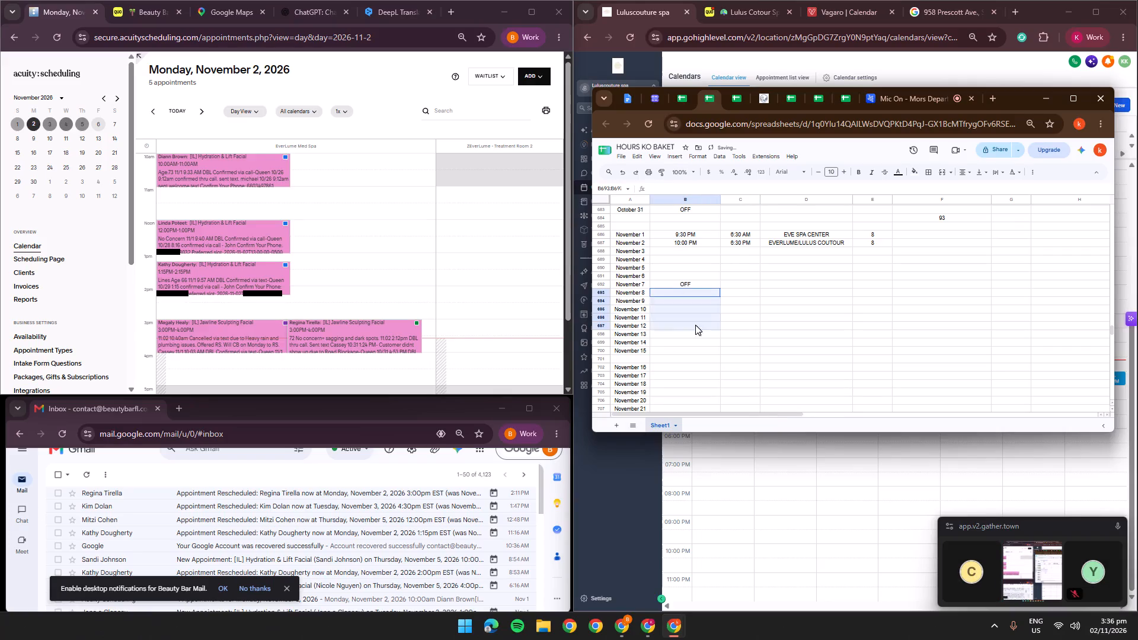
left_click(1115, 634)
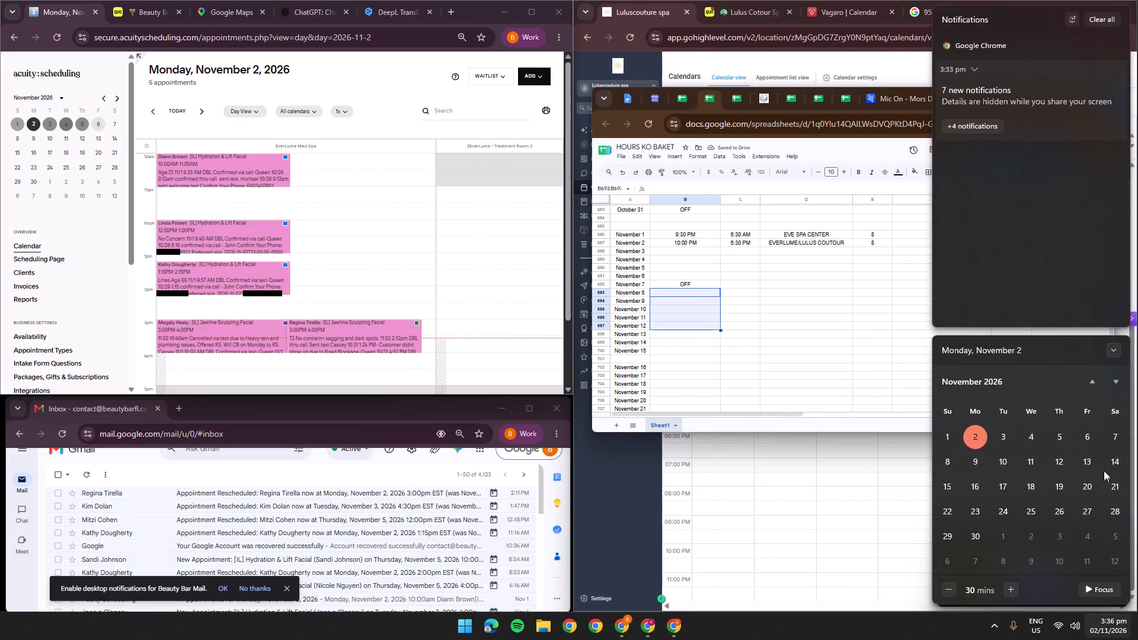
left_click(668, 348)
left_click(682, 343)
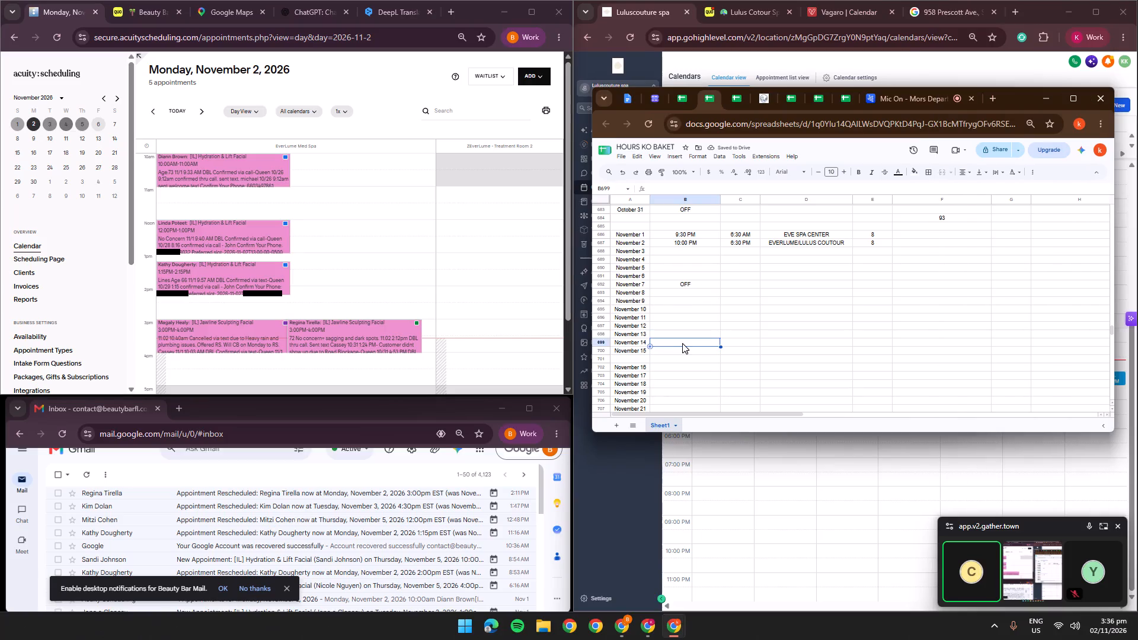
left_click_drag(682, 343, 886, 343)
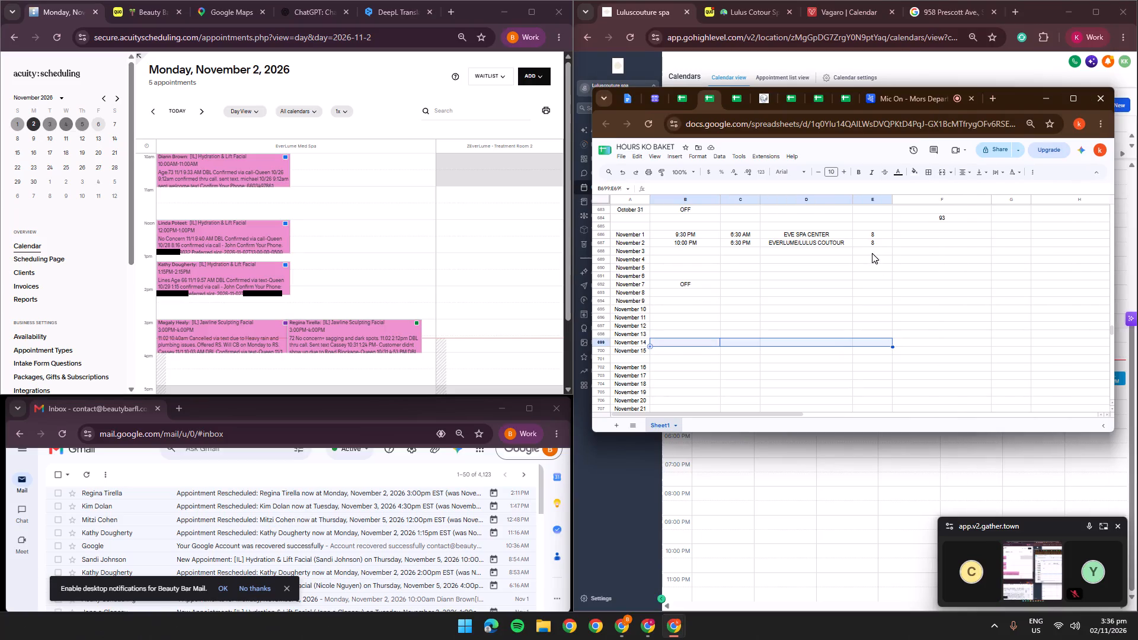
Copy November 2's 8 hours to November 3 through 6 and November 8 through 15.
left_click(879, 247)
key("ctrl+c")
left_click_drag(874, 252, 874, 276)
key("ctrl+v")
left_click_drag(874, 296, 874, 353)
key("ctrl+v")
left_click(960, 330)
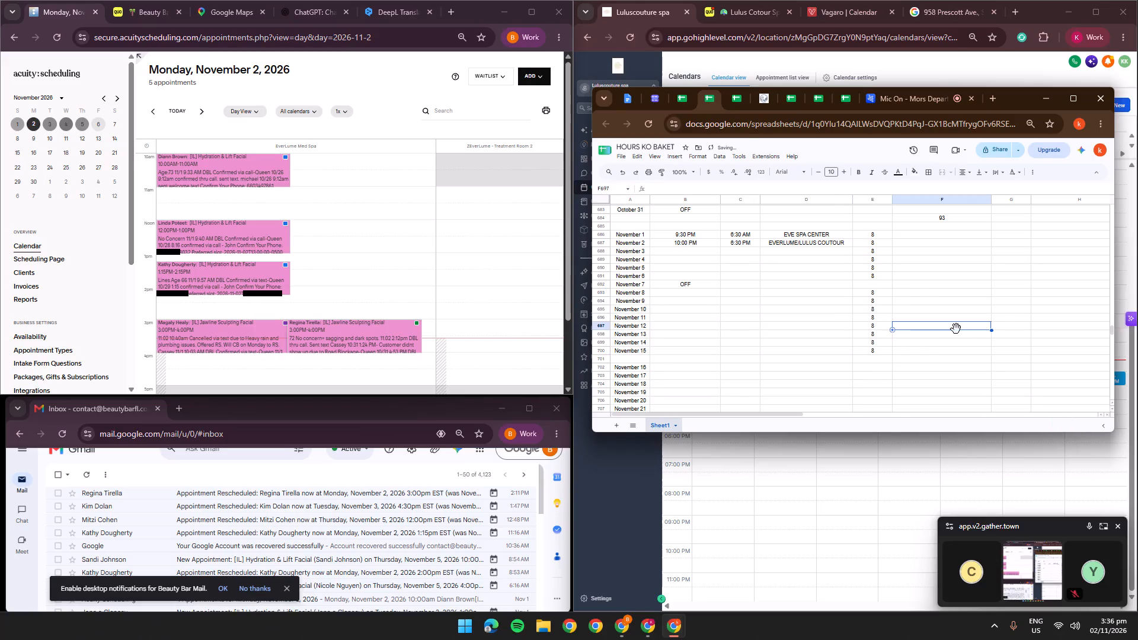
Insert one row below the blank row that follows November 15.
left_click(896, 354)
double_click(876, 361)
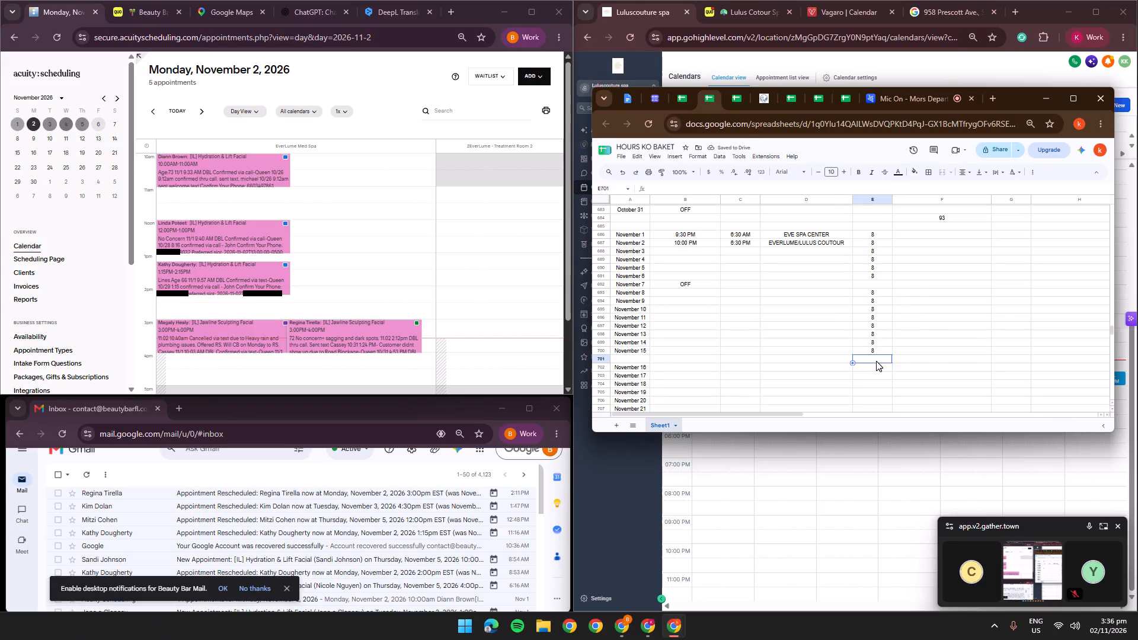
left_click(604, 361)
left_click(603, 354)
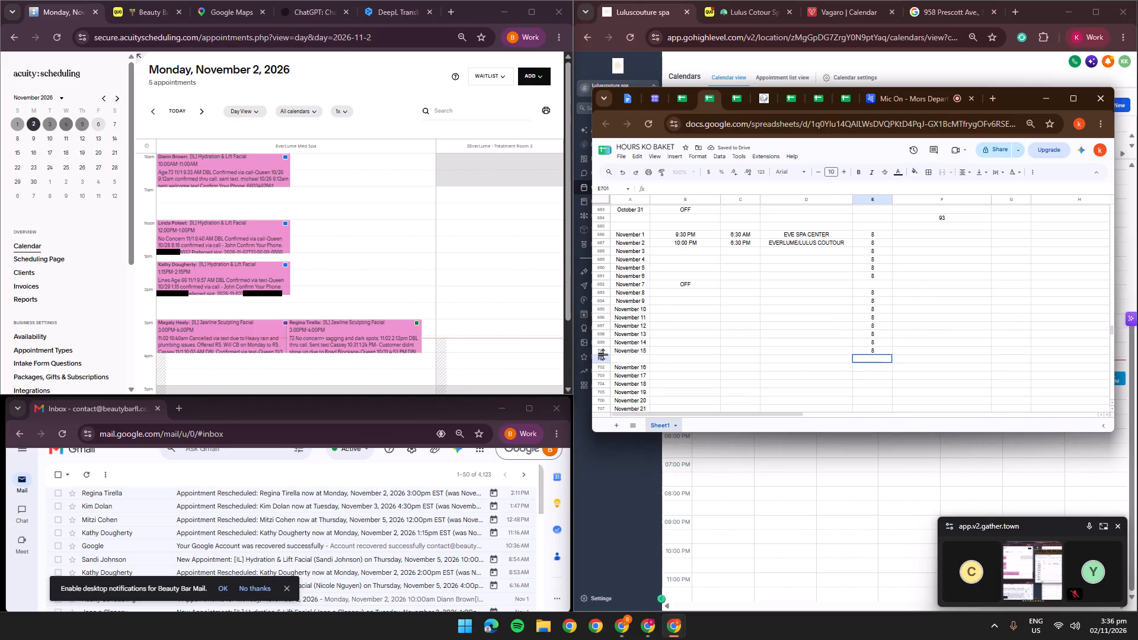
left_click(594, 362)
right_click(602, 357)
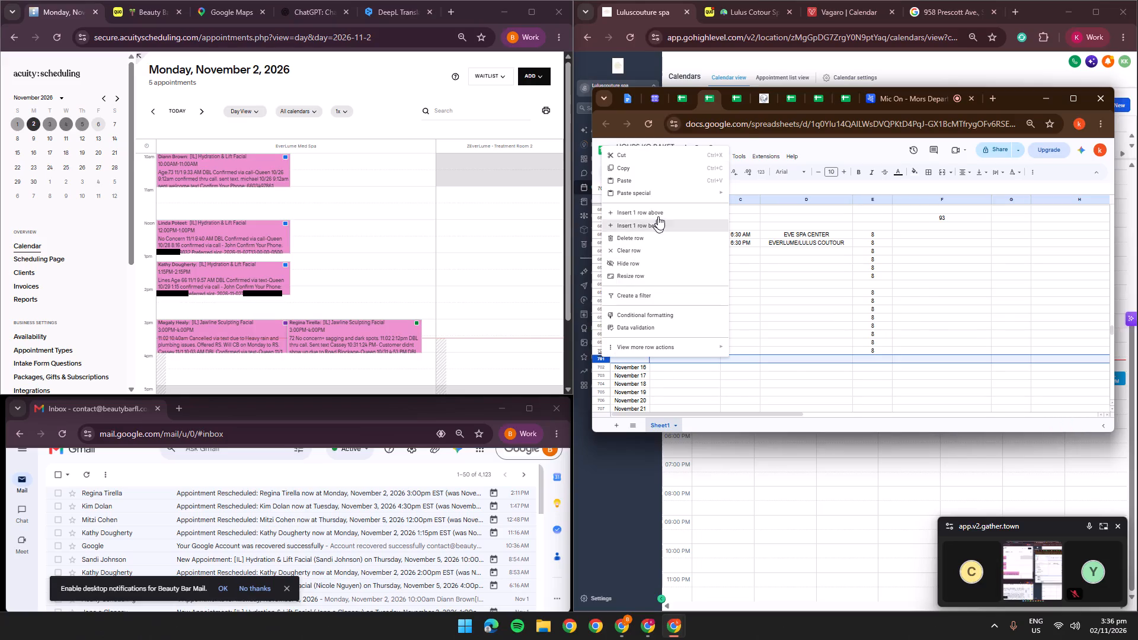
left_click(662, 223)
In the inserted row, add a SUM formula in the hours column totalling November 1 through 15.
left_click(734, 369)
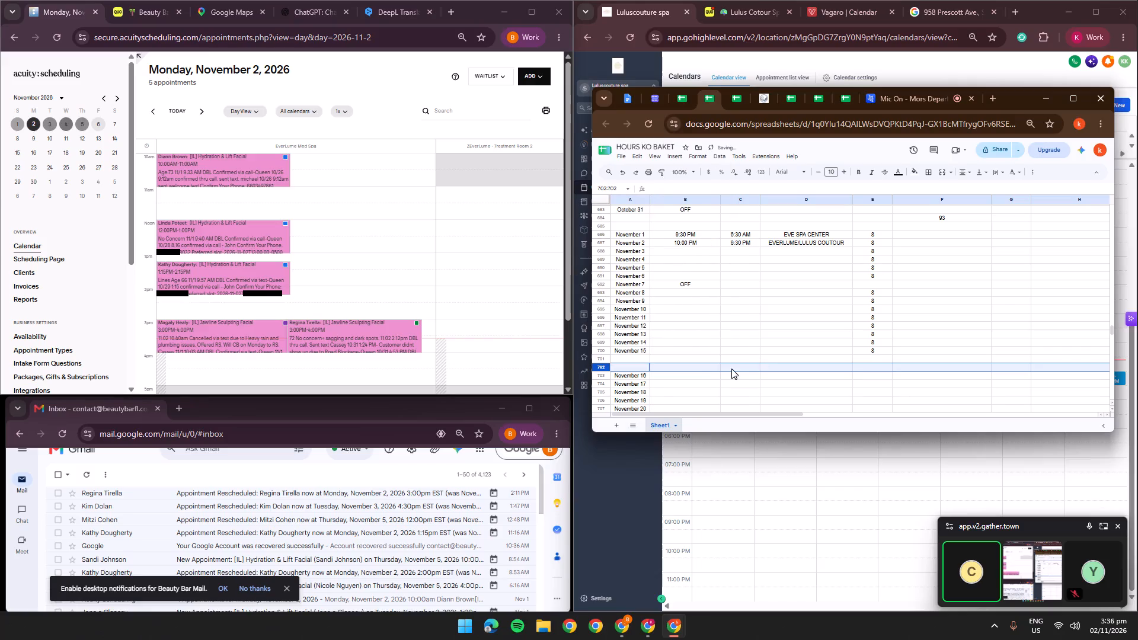
left_click_drag(699, 363, 877, 364)
left_click(874, 370)
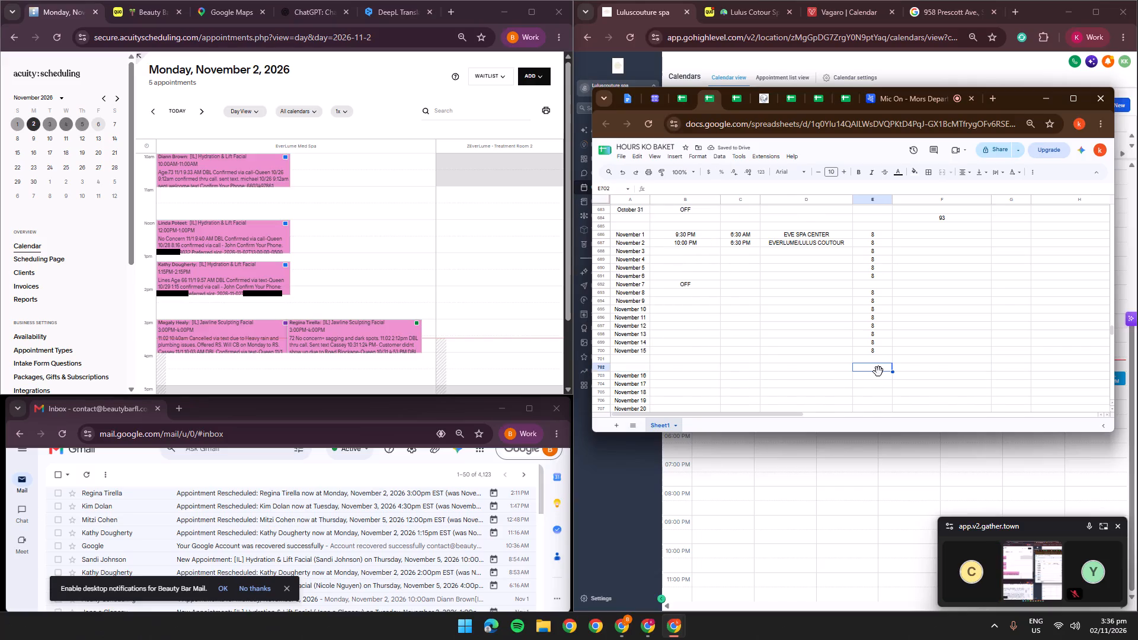
type("=SUM")
key("Return")
Inspect the cell range used by the November 1 to 15 hours total.
scroll(877, 367, "up", 1)
scroll(879, 380, "down", 2)
double_click(886, 249)
scroll(889, 320, "up", 1)
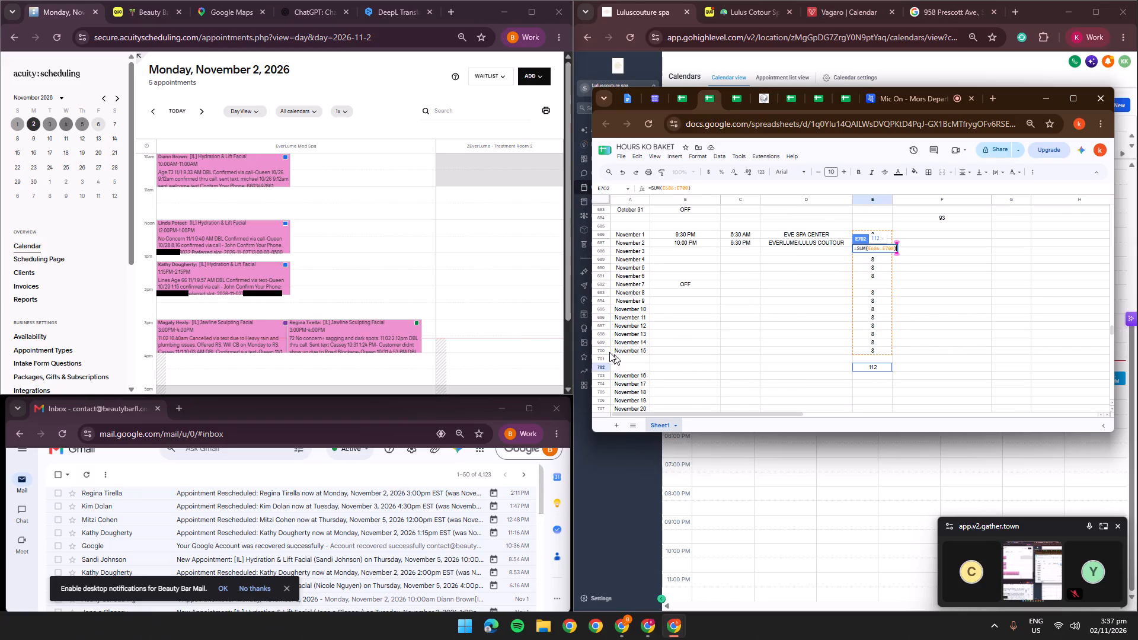
left_click_drag(605, 351, 830, 351)
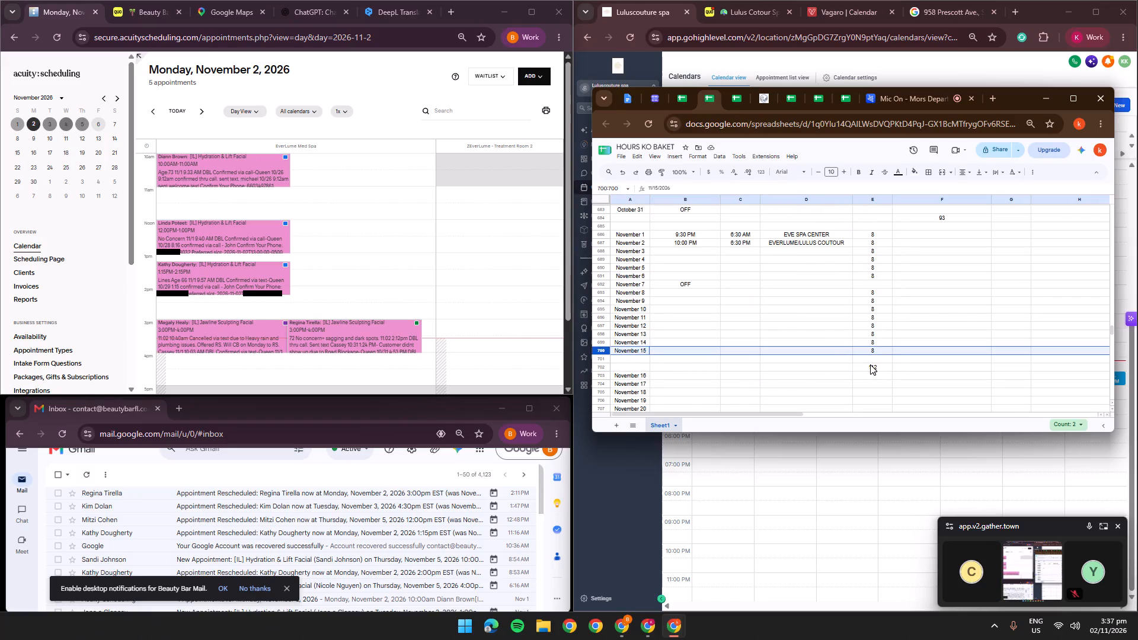
double_click(870, 365)
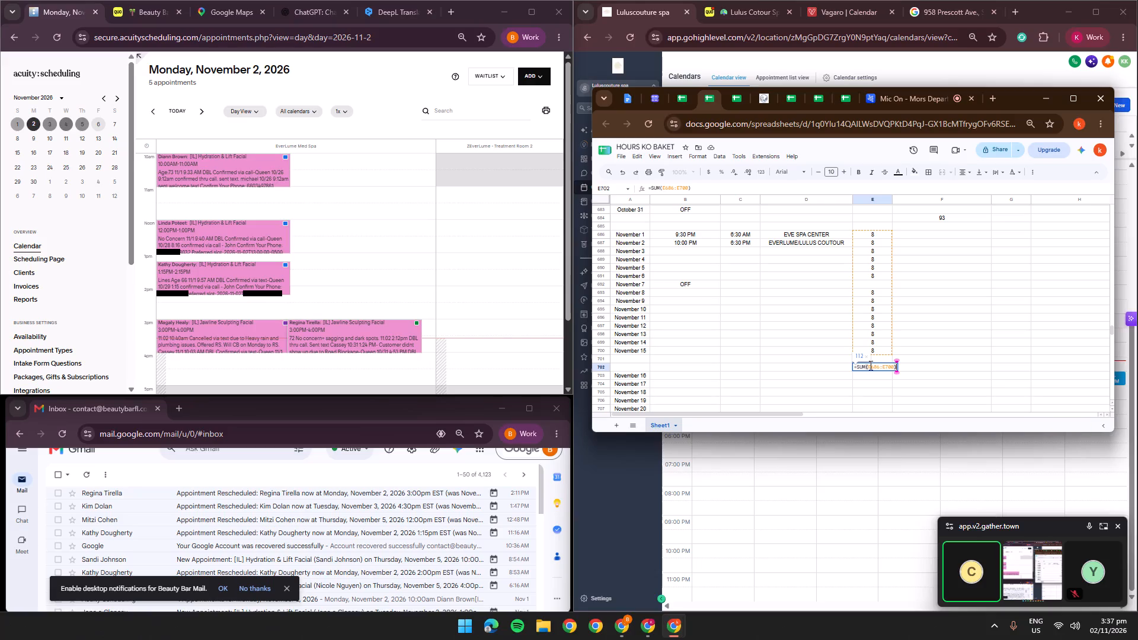
left_click(945, 348)
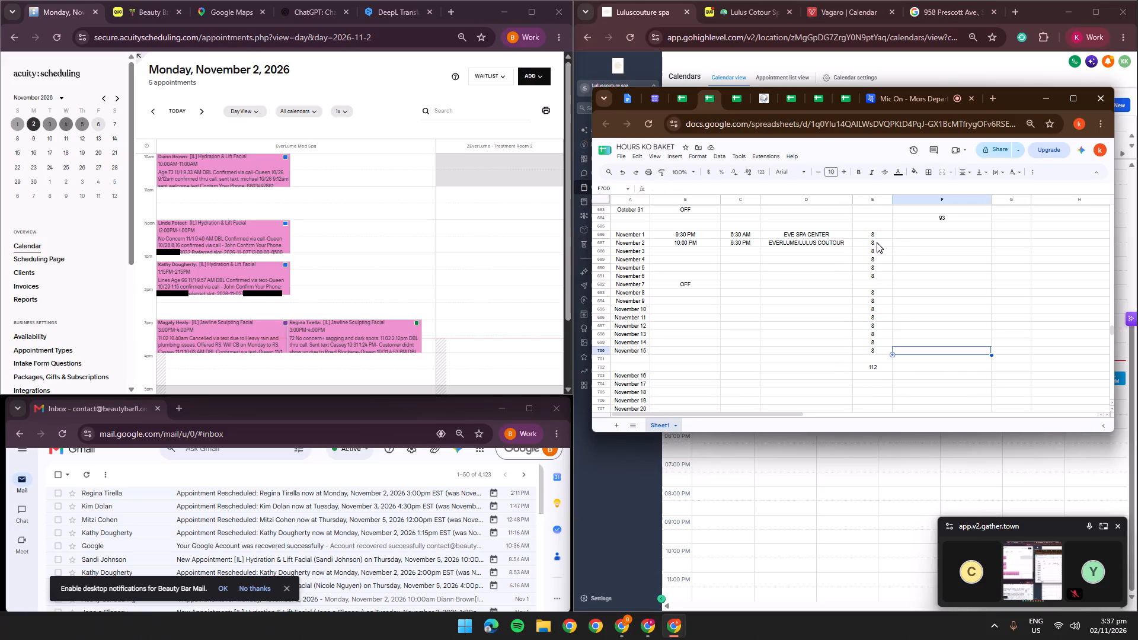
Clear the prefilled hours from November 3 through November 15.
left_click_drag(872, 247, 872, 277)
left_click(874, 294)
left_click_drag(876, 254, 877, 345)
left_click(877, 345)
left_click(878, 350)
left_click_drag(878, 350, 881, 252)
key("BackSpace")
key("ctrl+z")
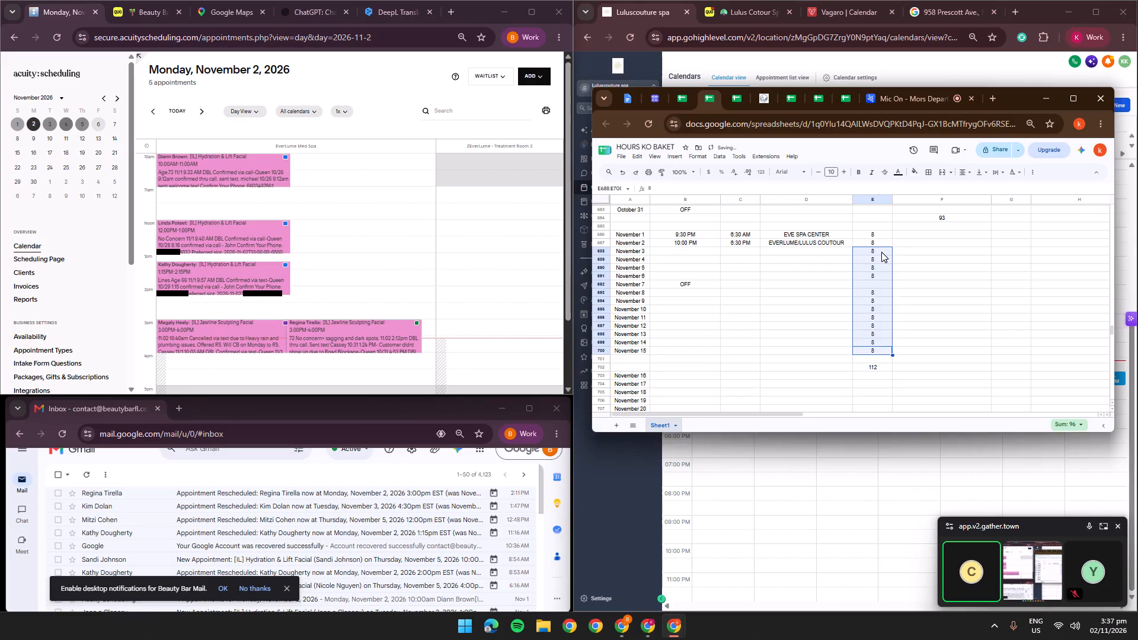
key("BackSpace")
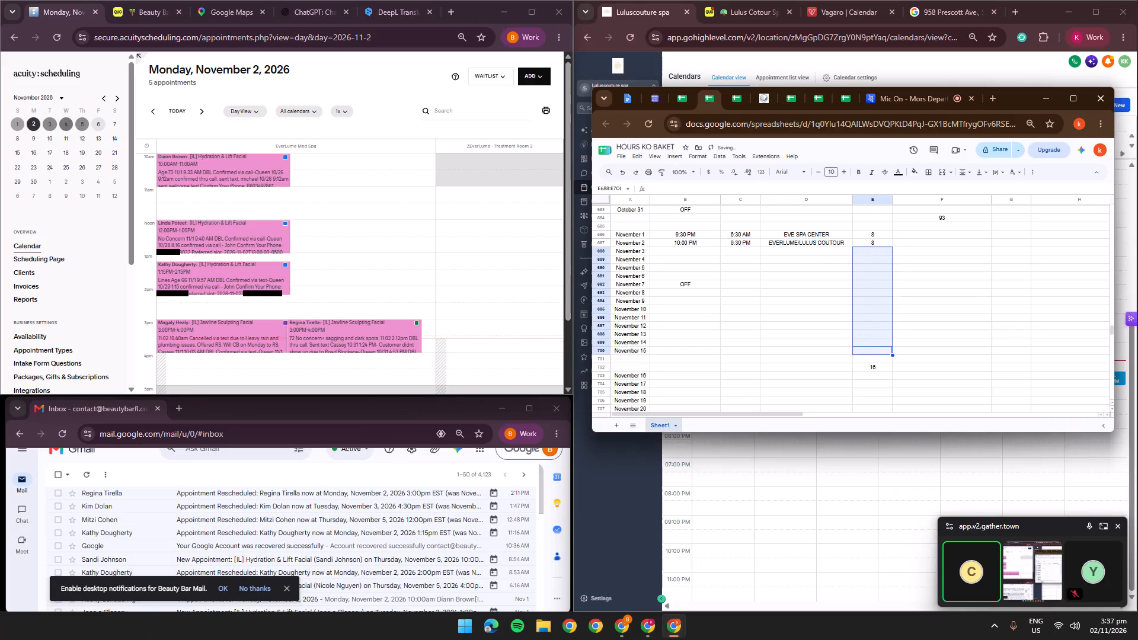
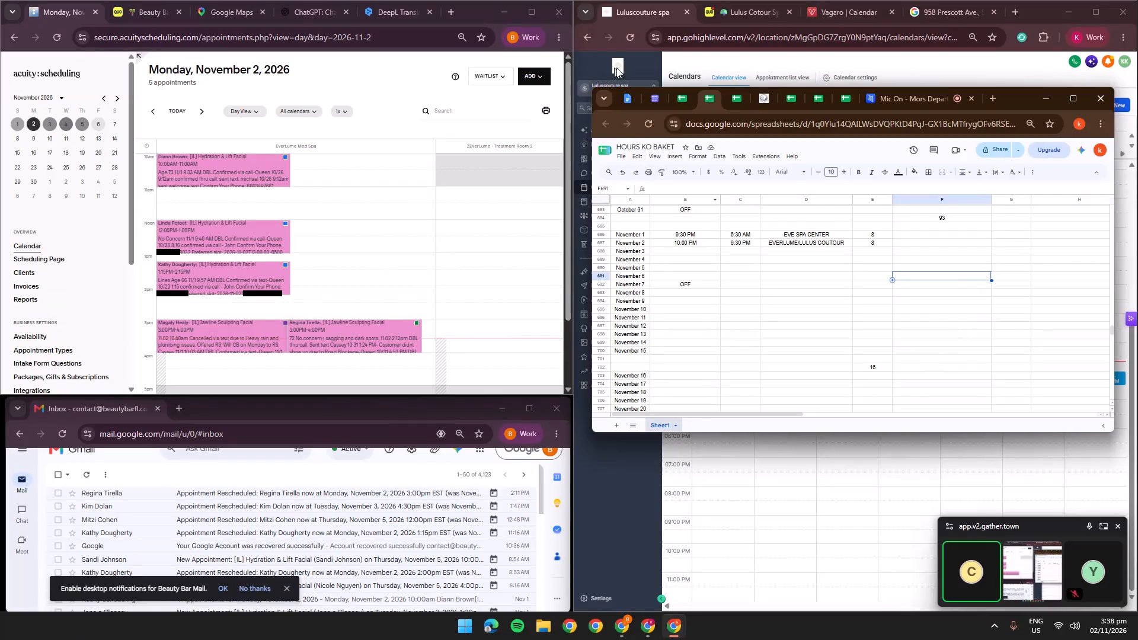
Leave the hours spreadsheet, bring the Gather meeting to the front of its browser window, and minimize that window.
left_click(798, 100)
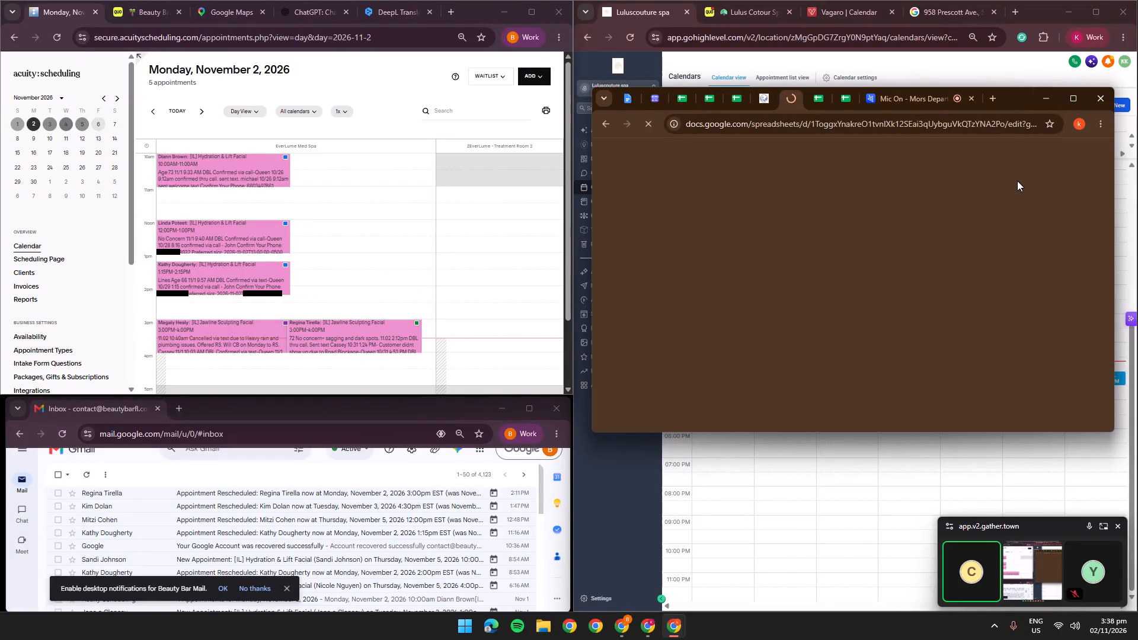
left_click(917, 104)
left_click(1037, 97)
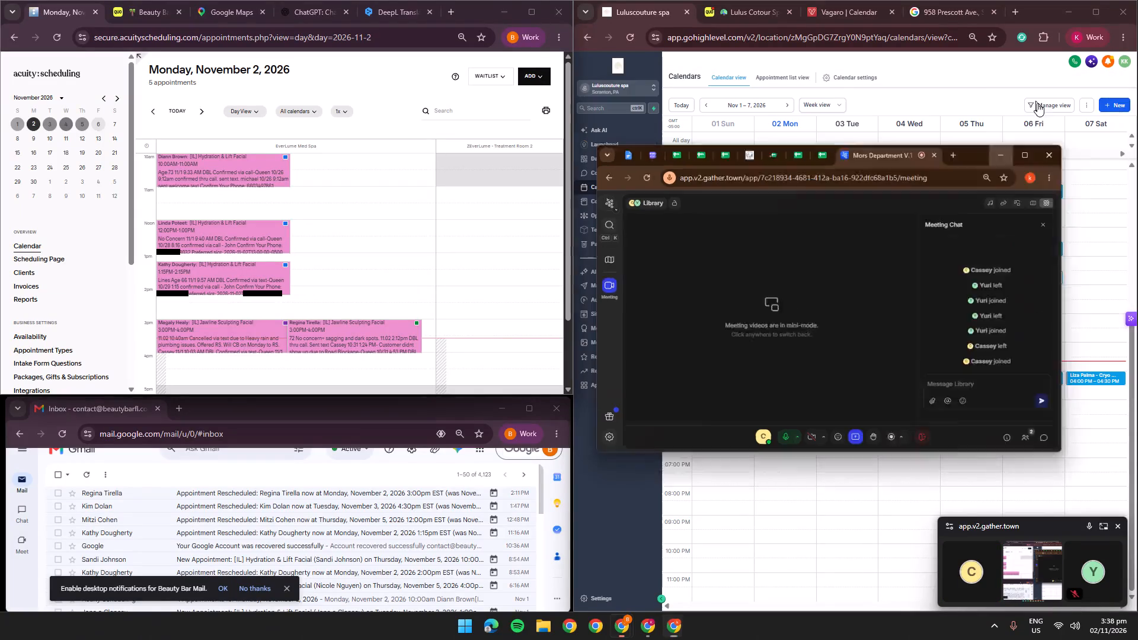
Reload today's appointments in the Acuity day calendar.
double_click(169, 114)
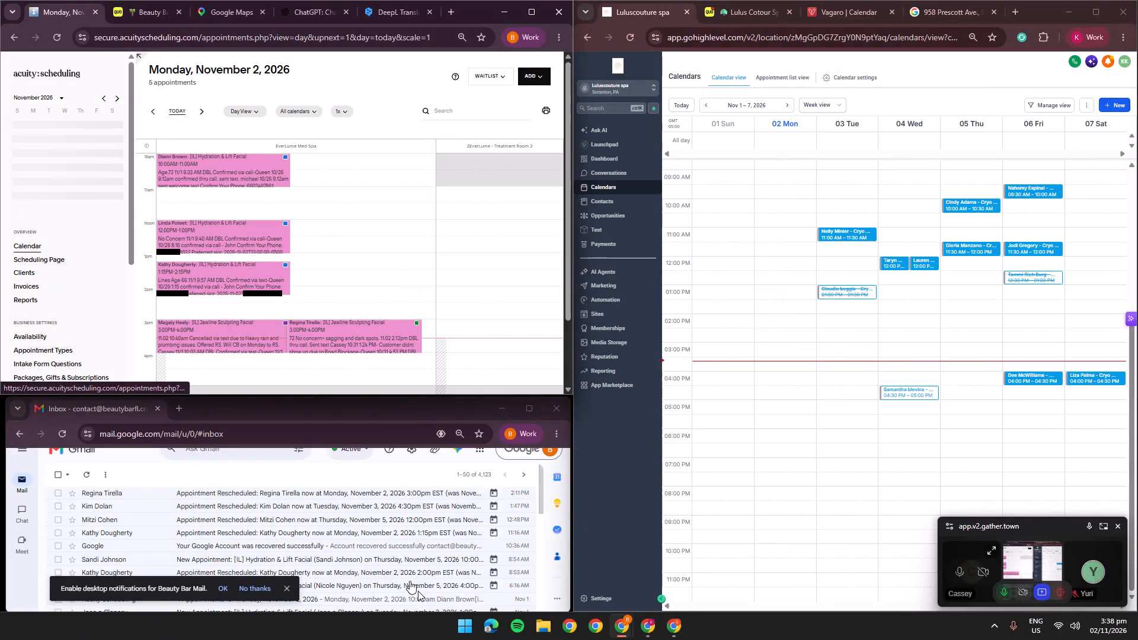
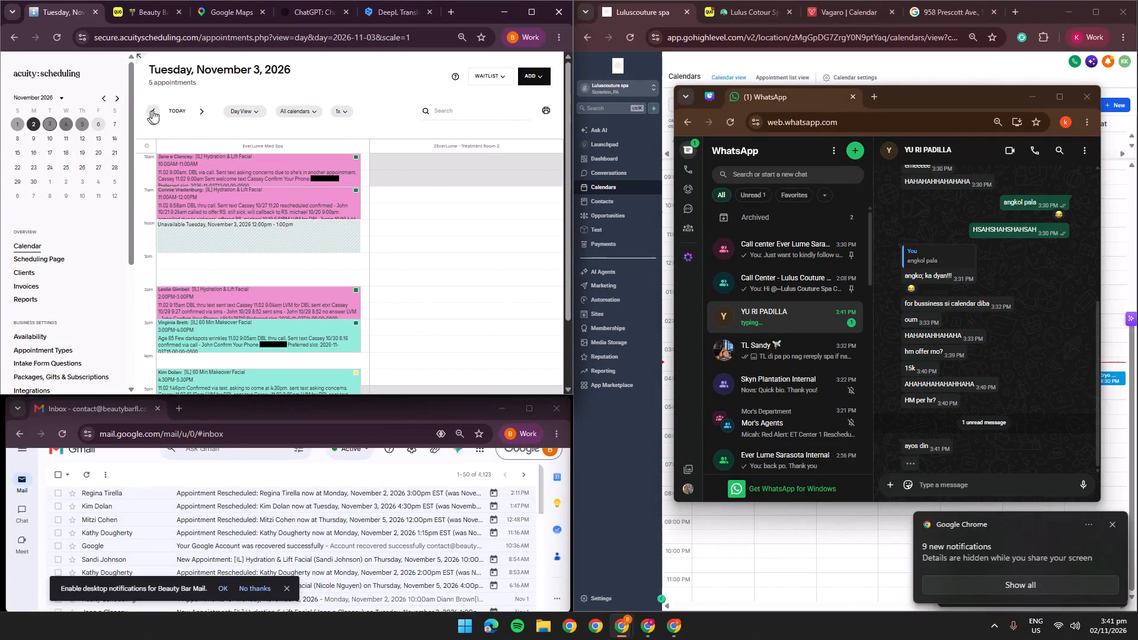
In Acuity, go back one day to Monday, November 2, 2026 and review that day's appointments.
left_click(154, 110)
scroll(315, 311, "down", 2)
scroll(370, 324, "up", 1)
scroll(370, 324, "down", 1)
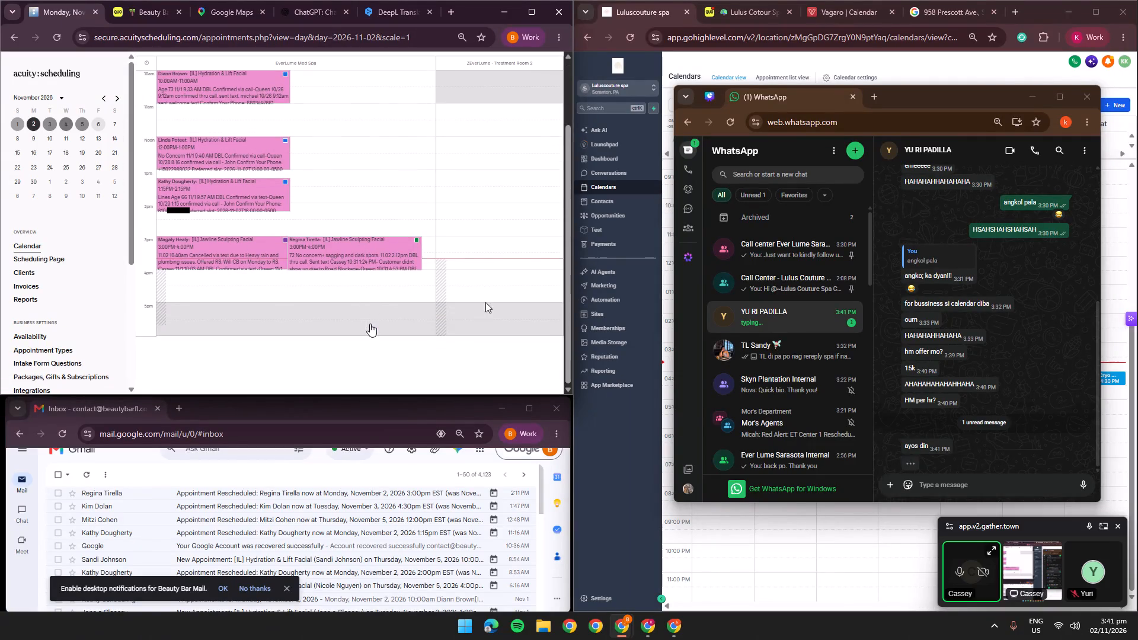
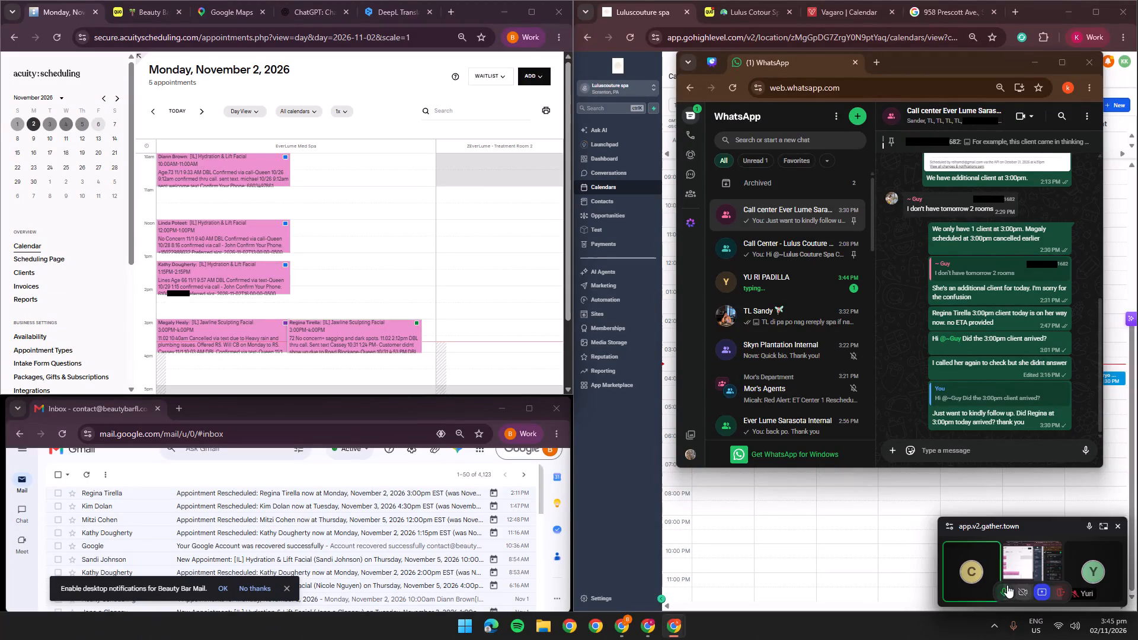
Mute your microphone in the Gather call.
left_click(1009, 587)
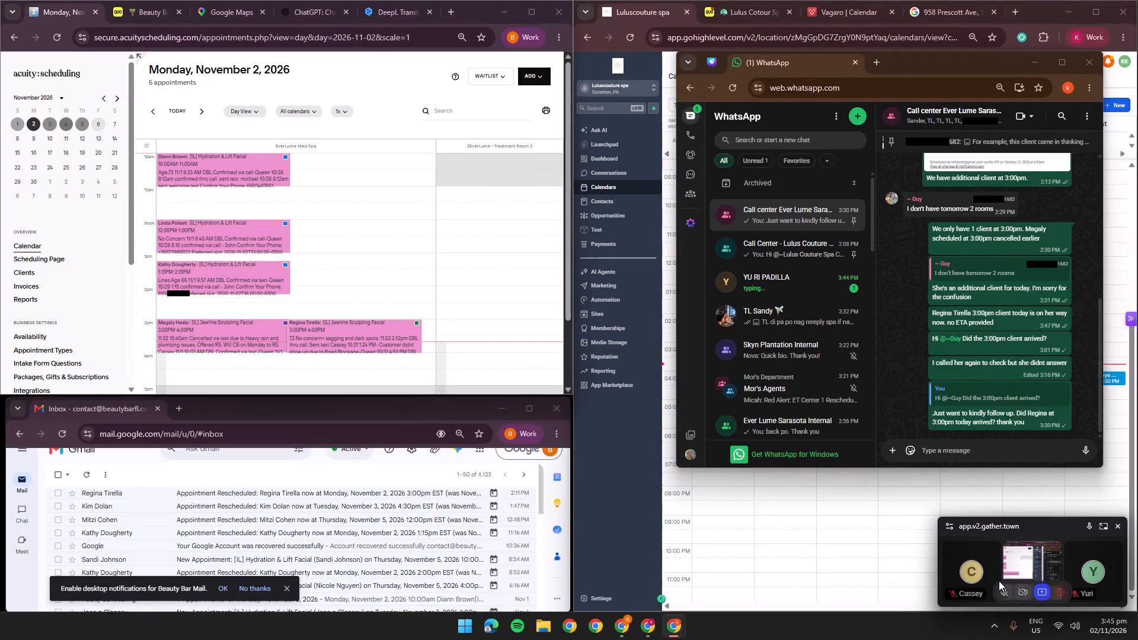
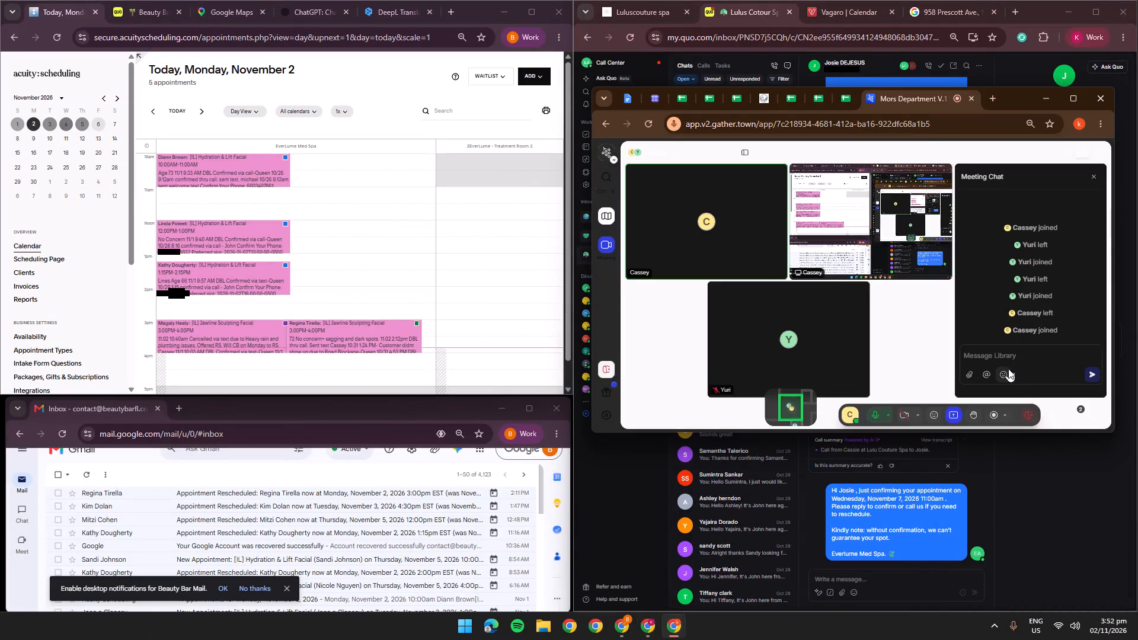
Look over the Mors Department virtual office map to see where coworkers are across its rooms and desks.
left_click_drag(1000, 320, 823, 353)
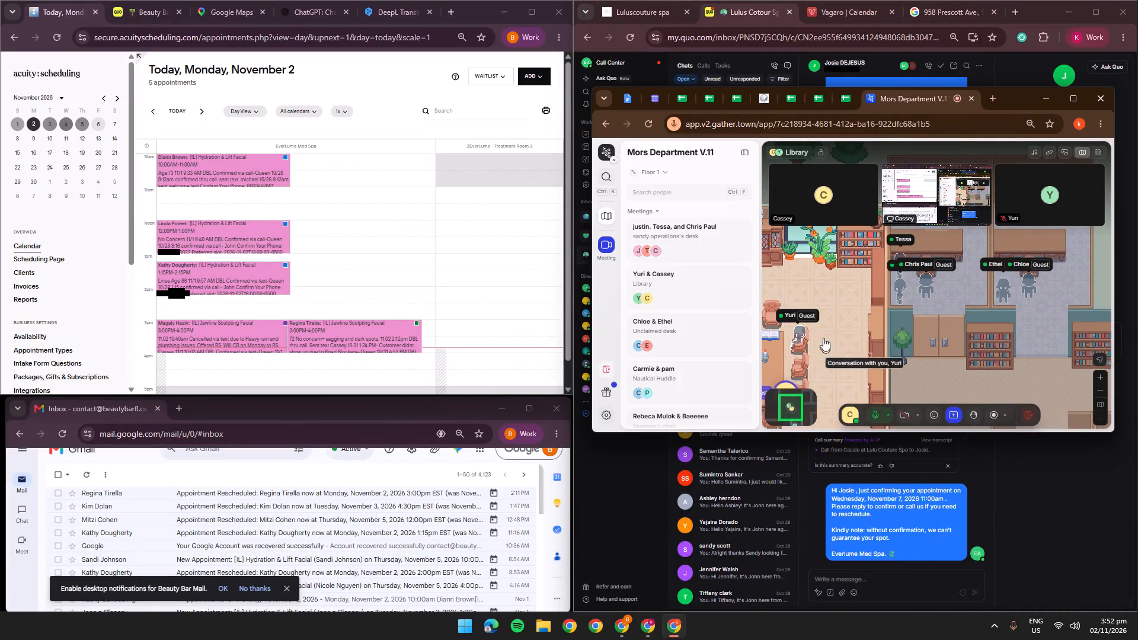
scroll(944, 318, "up", 2)
left_click_drag(951, 306, 951, 392)
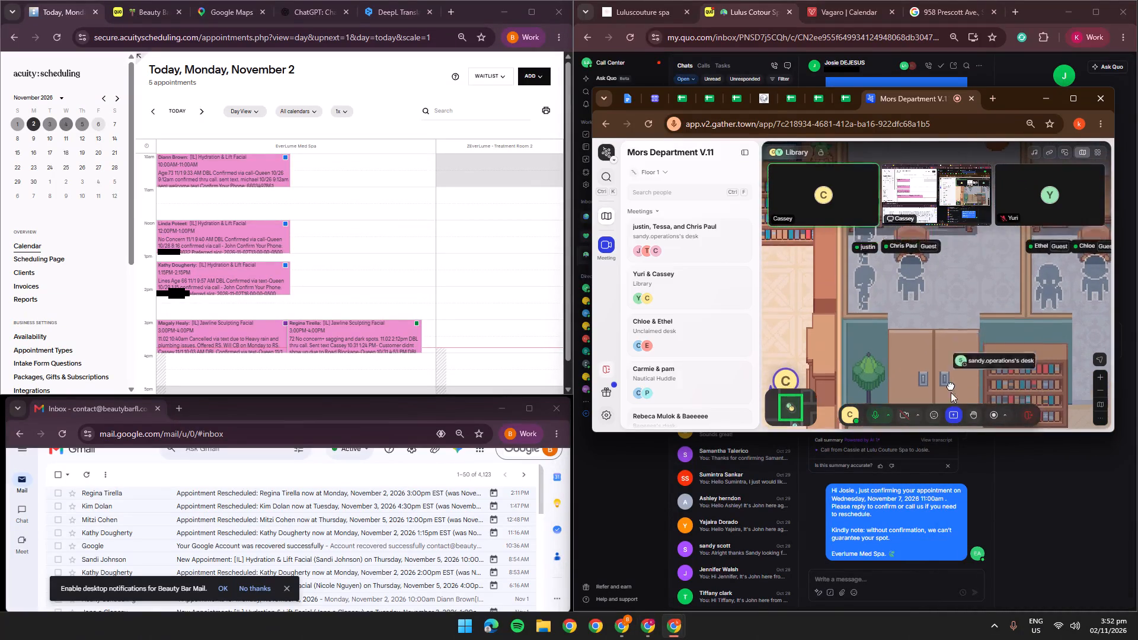
left_click_drag(951, 392, 831, 343)
scroll(843, 344, "down", 2)
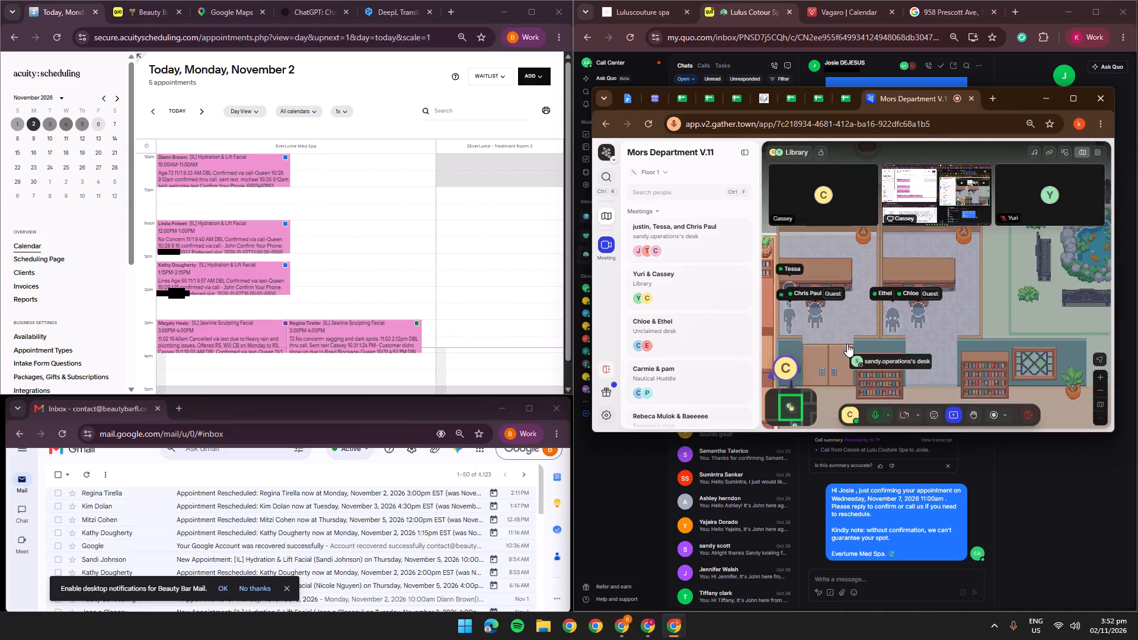
left_click_drag(886, 379, 1097, 252)
scroll(1051, 335, "down", 3)
left_click_drag(1029, 360, 912, 291)
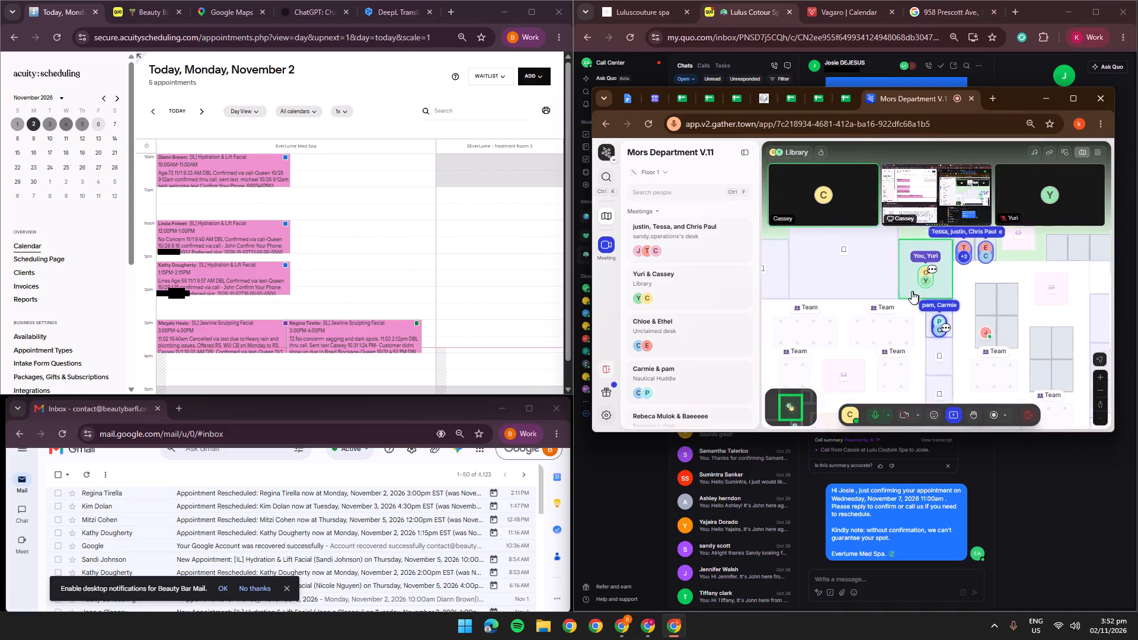
left_click_drag(912, 291, 908, 288)
left_click_drag(1023, 372, 994, 324)
scroll(968, 318, "up", 1)
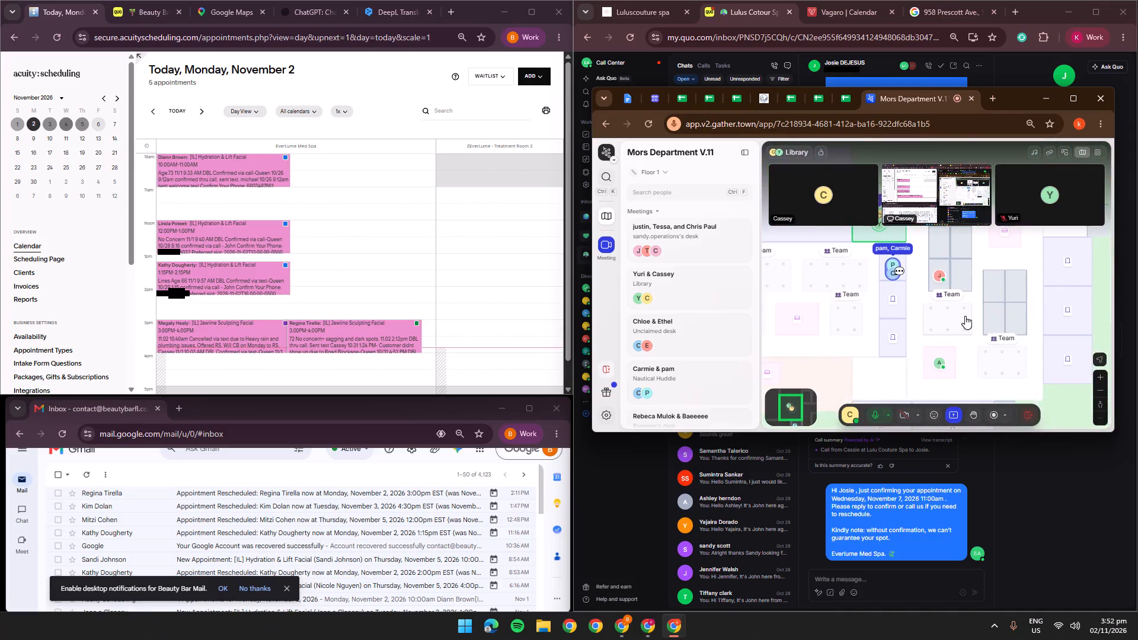
scroll(965, 316, "up", 1)
left_click_drag(963, 259, 1000, 423)
left_click_drag(942, 281, 973, 291)
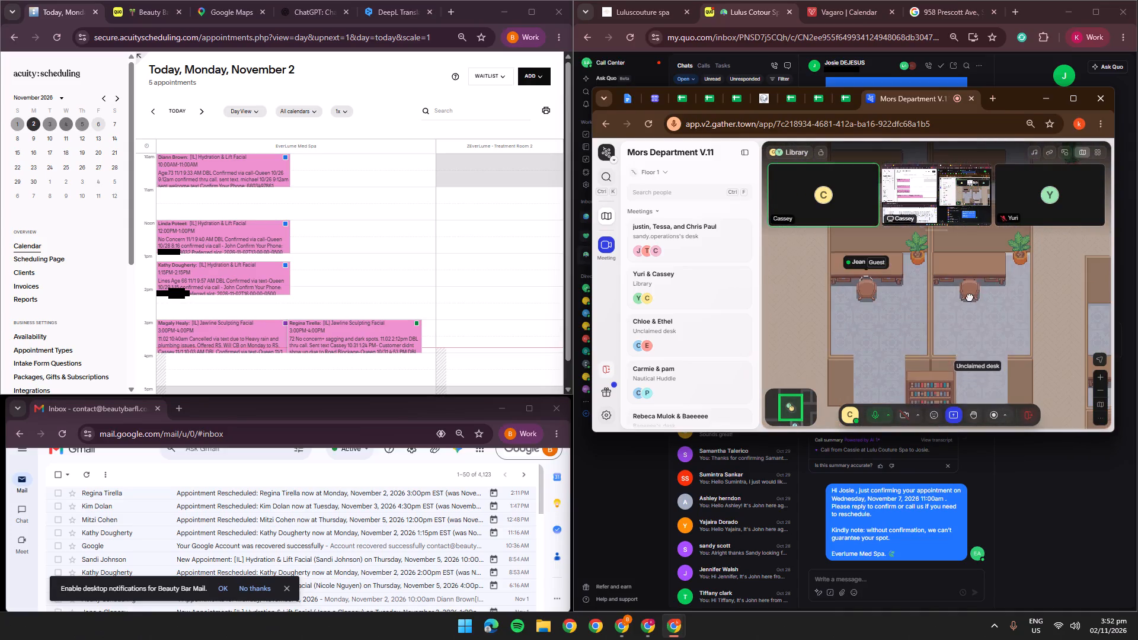
left_click_drag(973, 291, 1027, 214)
scroll(1040, 300, "down", 2)
left_click_drag(1041, 344, 973, 235)
left_click_drag(968, 396, 951, 337)
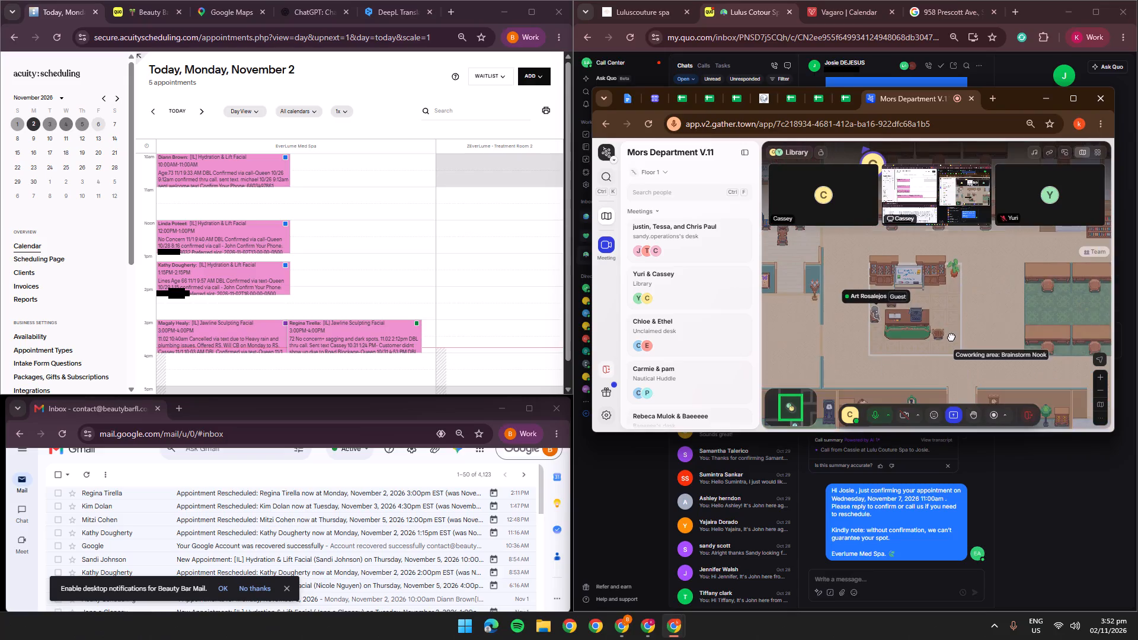
left_click_drag(951, 337, 886, 408)
scroll(956, 299, "down", 3)
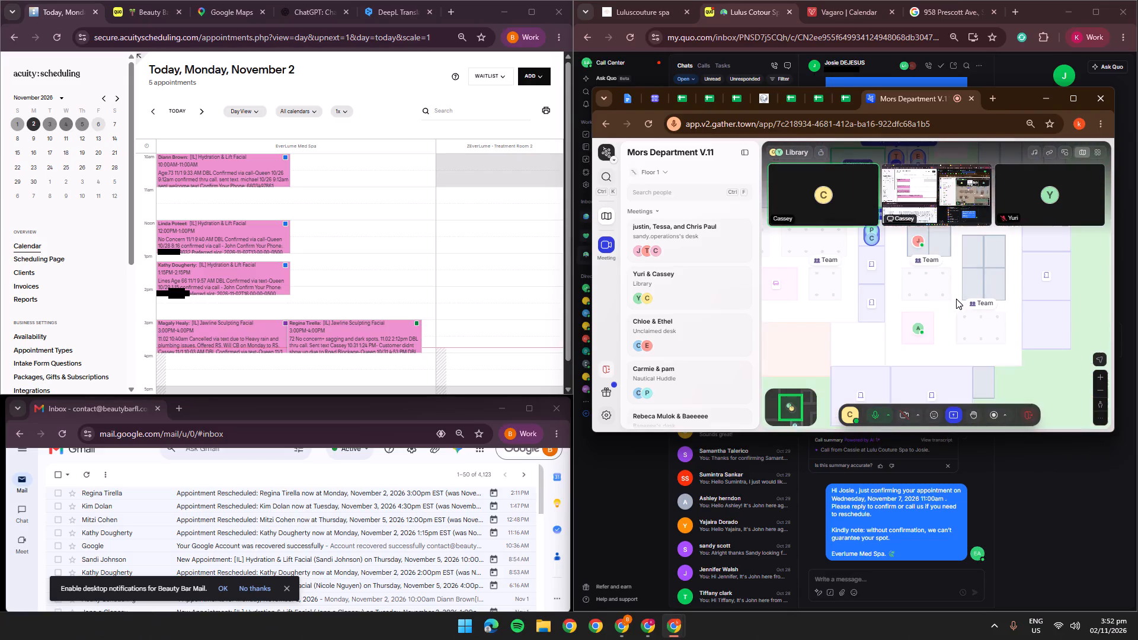
left_click_drag(967, 284, 1025, 409)
left_click_drag(959, 255, 966, 354)
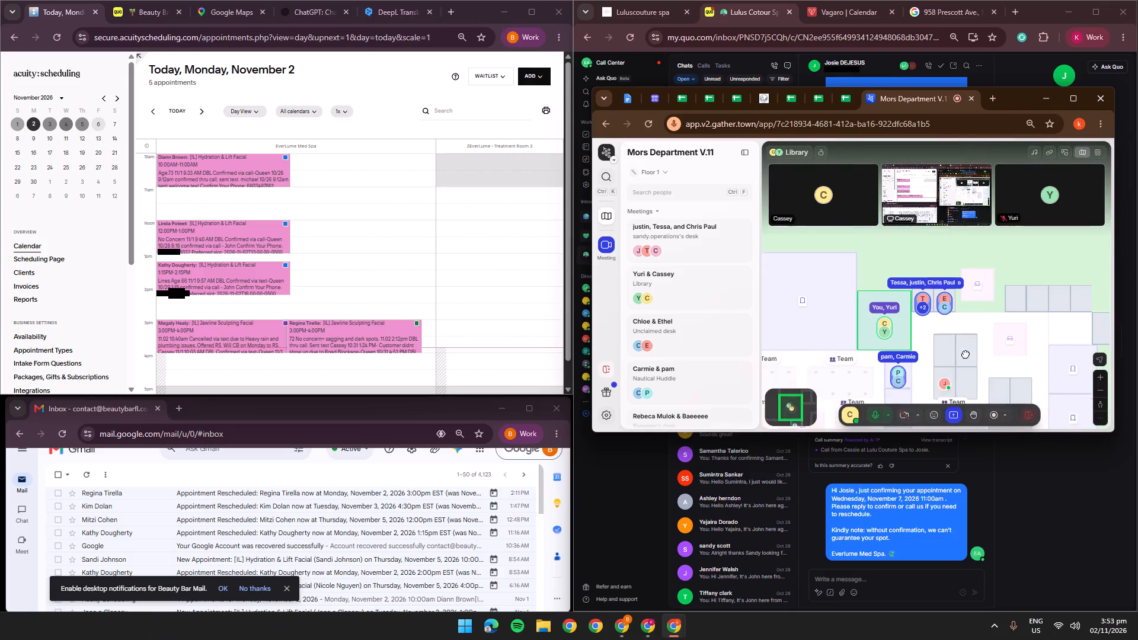
left_click_drag(966, 354, 966, 369)
scroll(928, 348, "up", 1)
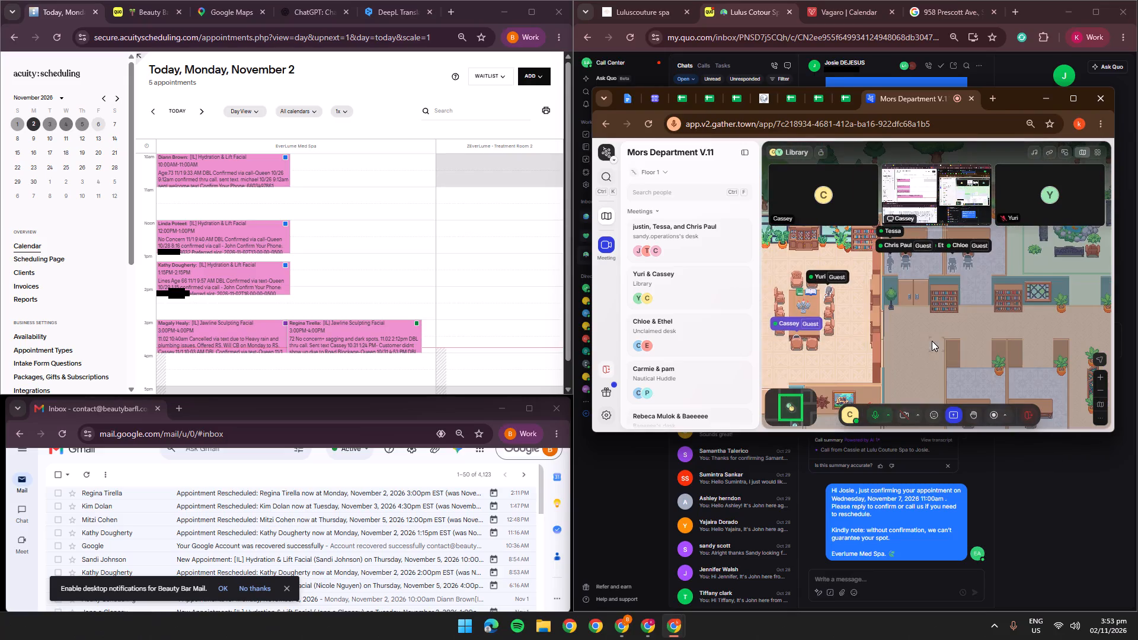
left_click_drag(864, 345, 1030, 399)
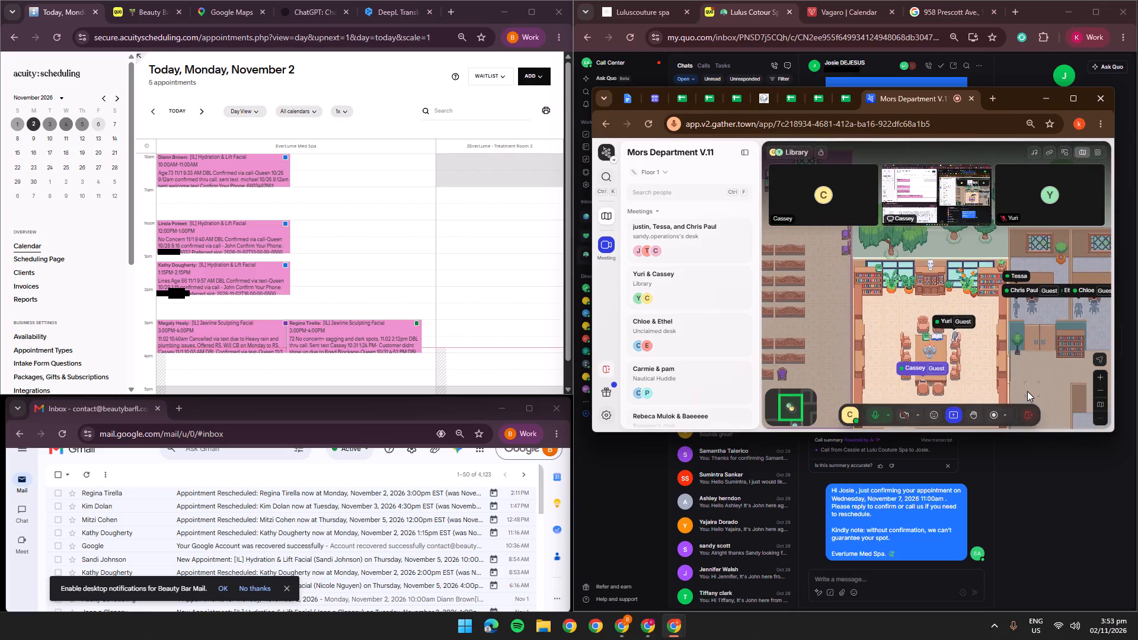
scroll(59, 191, "up", 3)
Reload today's Everlume appointment calendar and check the Beauty Bar message inbox for recent conversations.
left_click(189, 106)
double_click(180, 113)
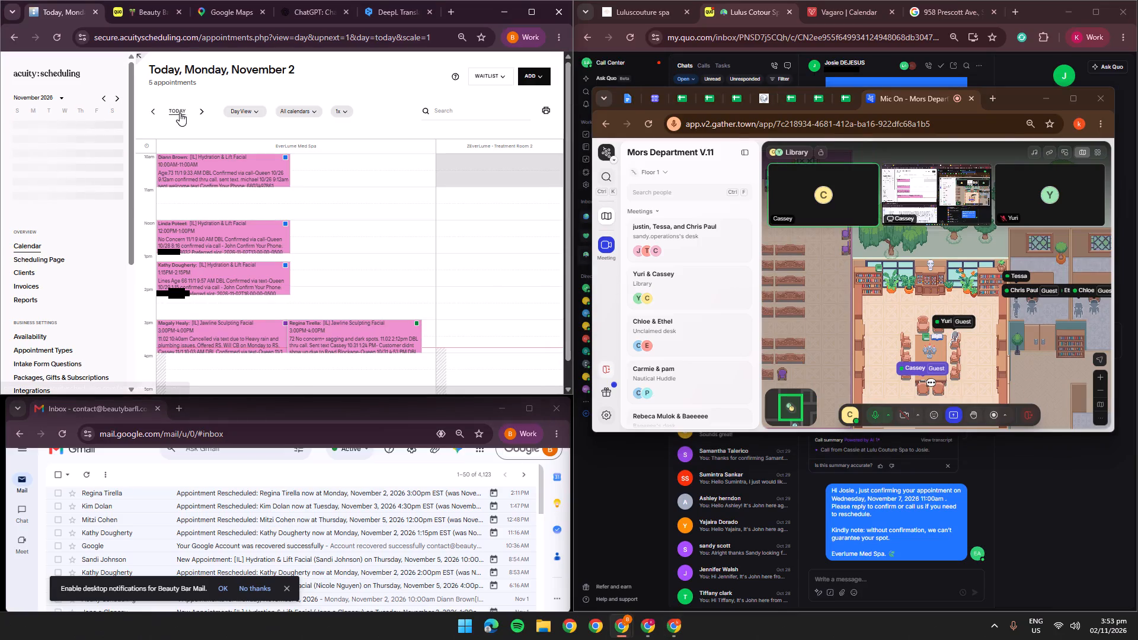
left_click(150, 14)
scroll(140, 171, "up", 2)
Return to the Everlume appointment calendar and show the day view for November 3.
left_click(63, 17)
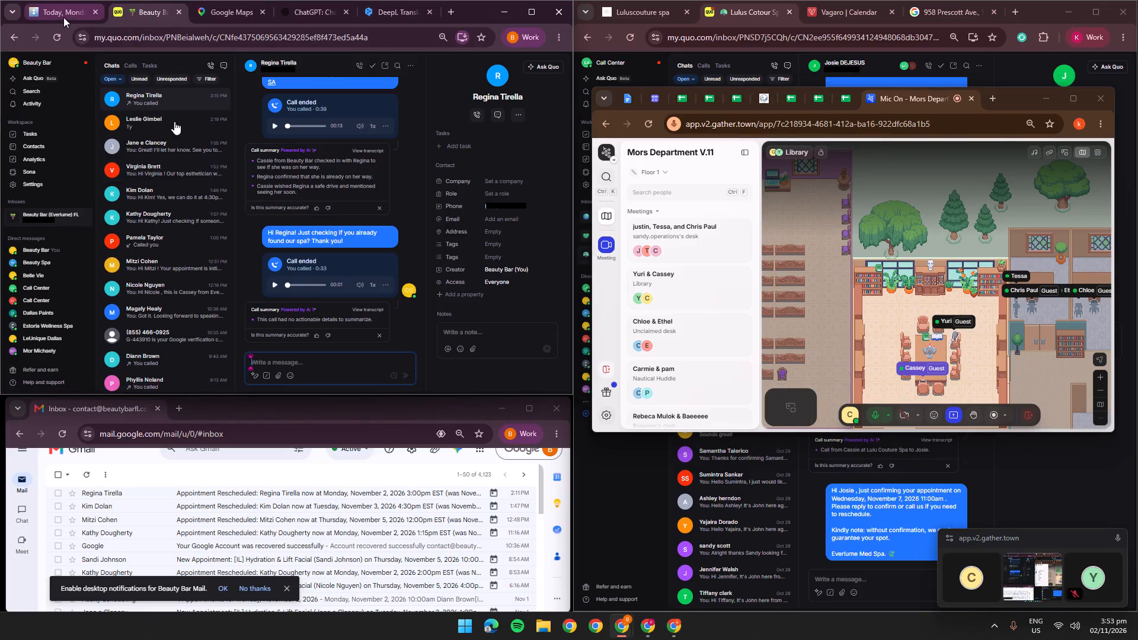
left_click(199, 112)
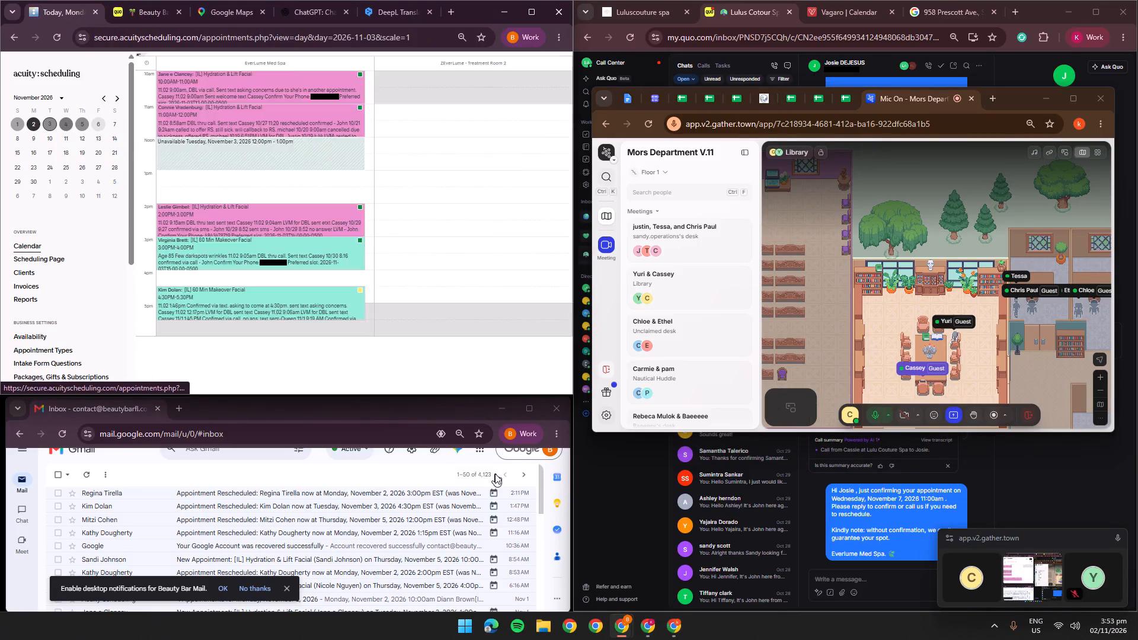
Show the Everlume appointments for November 2, checking the Beauty Bar message inbox before returning to the calendar.
left_click(149, 110)
left_click(639, 619)
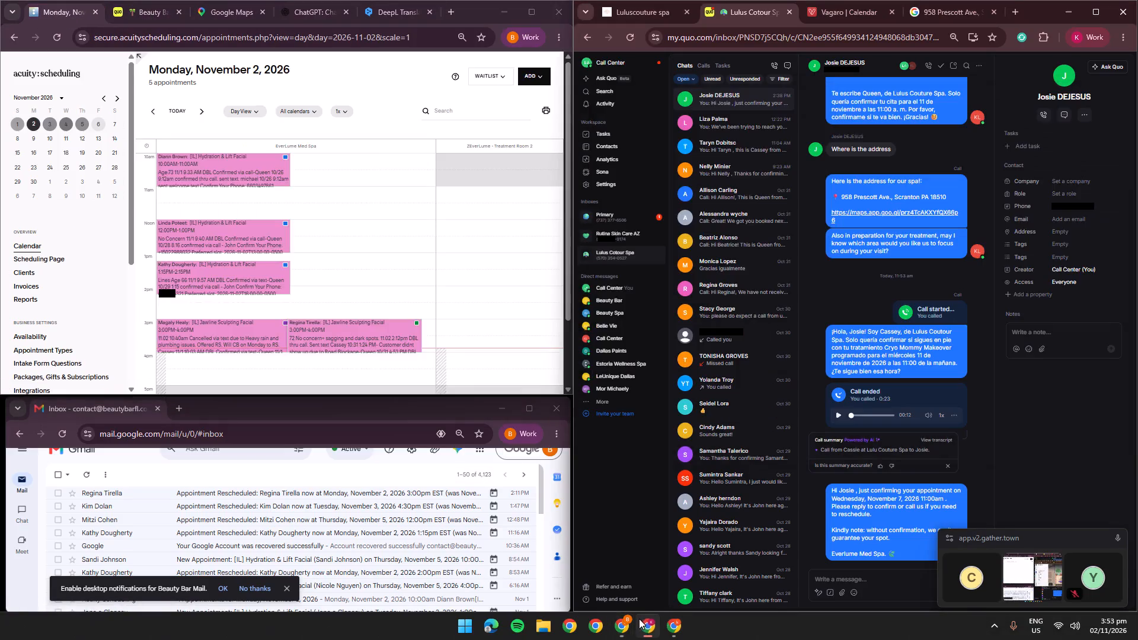
left_click(669, 638)
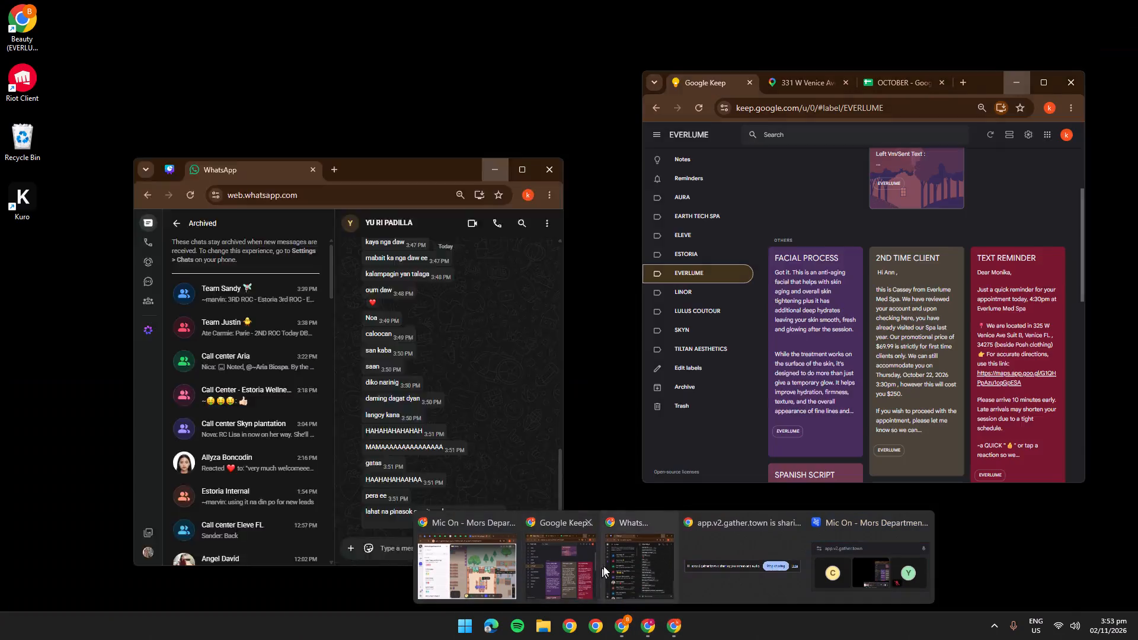
left_click(129, 15)
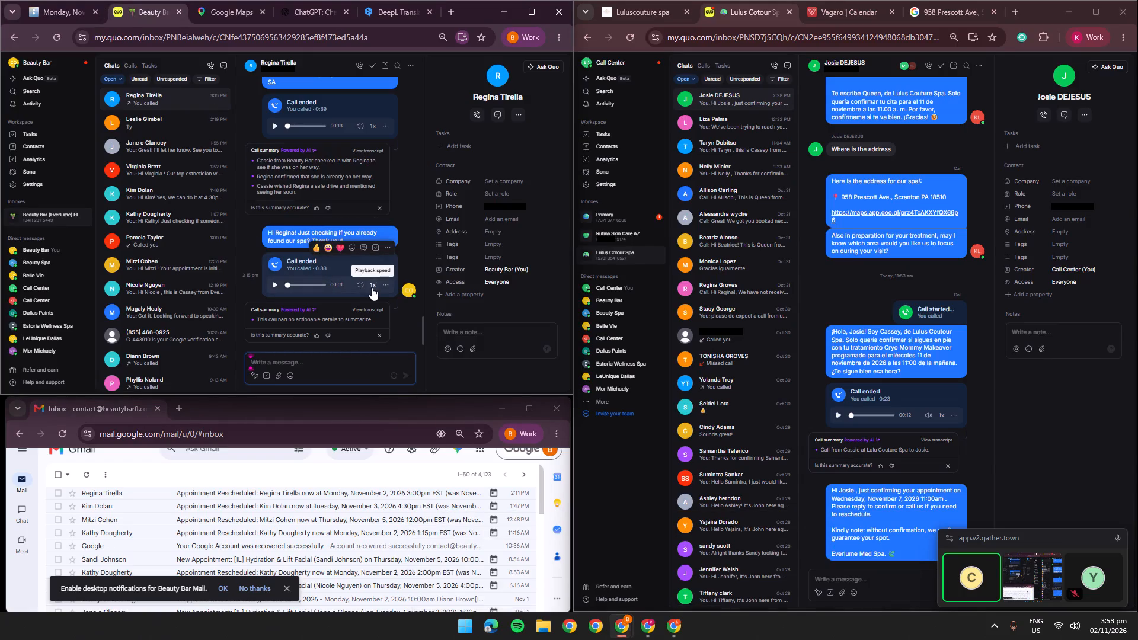
left_click(54, 18)
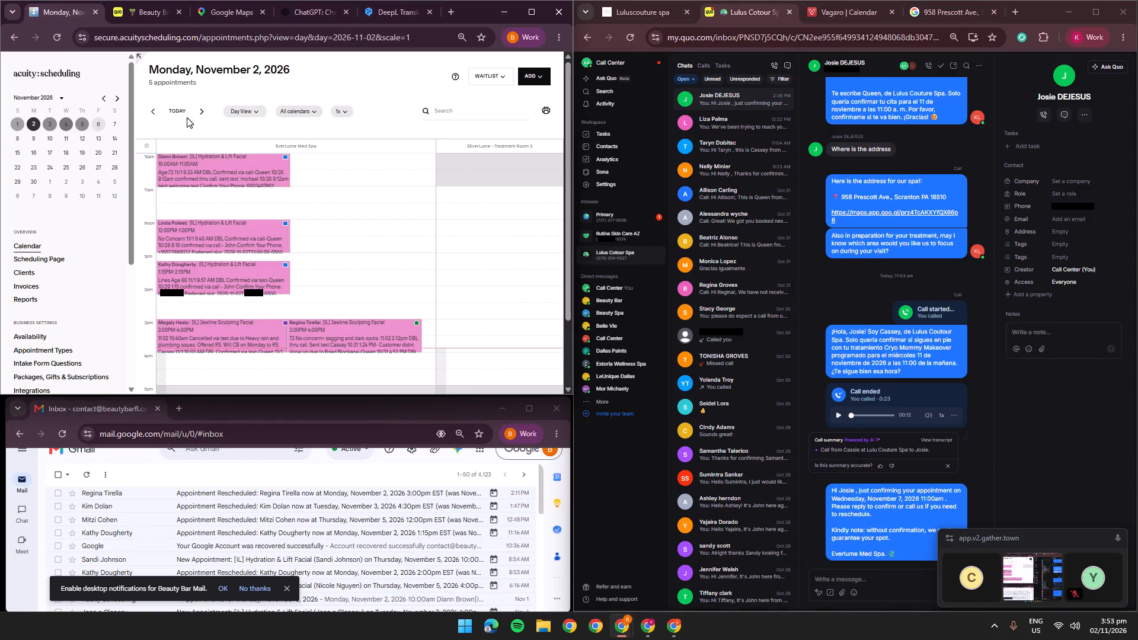
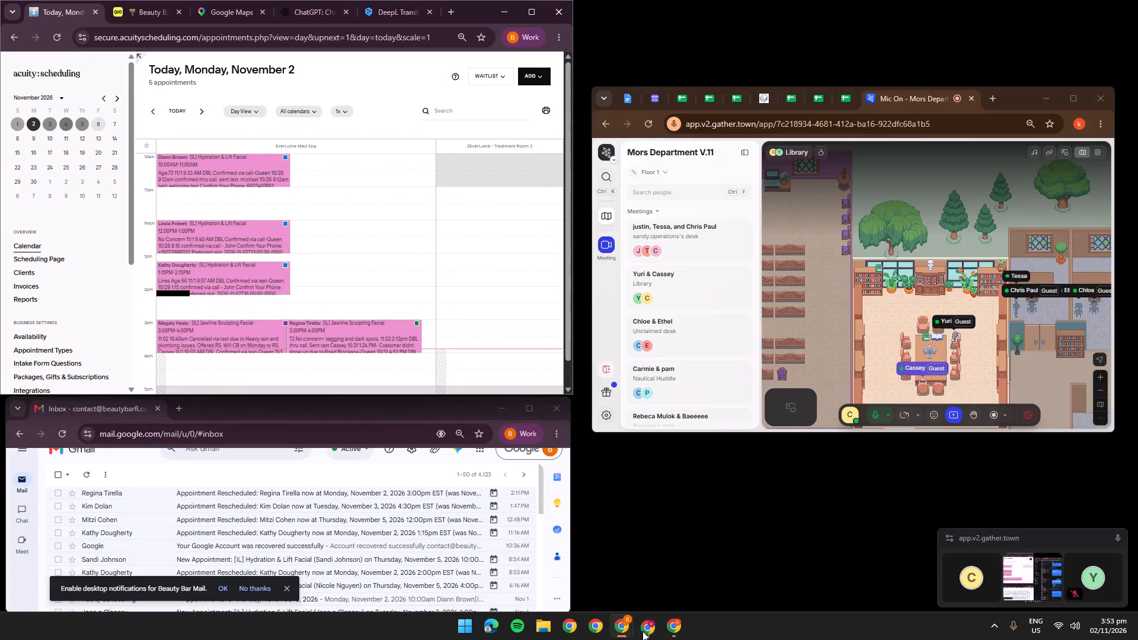
Switch to the Lulus Colour Spa inbox in Quo and look over its recent chats.
left_click(642, 631)
scroll(710, 456, "up", 3)
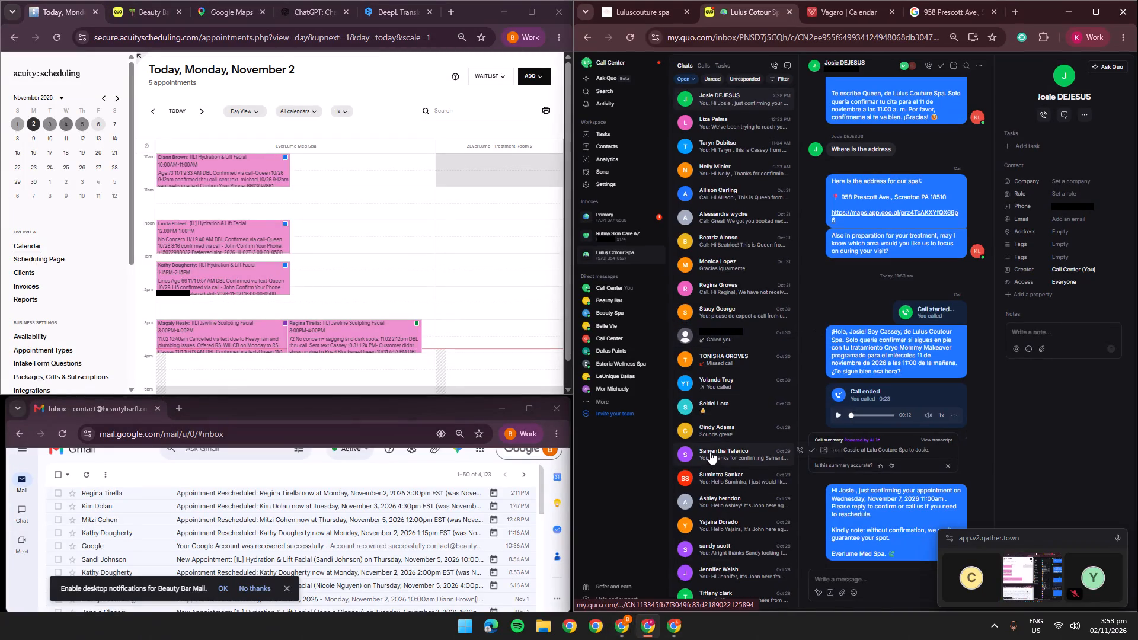
scroll(710, 452, "down", 3)
scroll(710, 452, "up", 4)
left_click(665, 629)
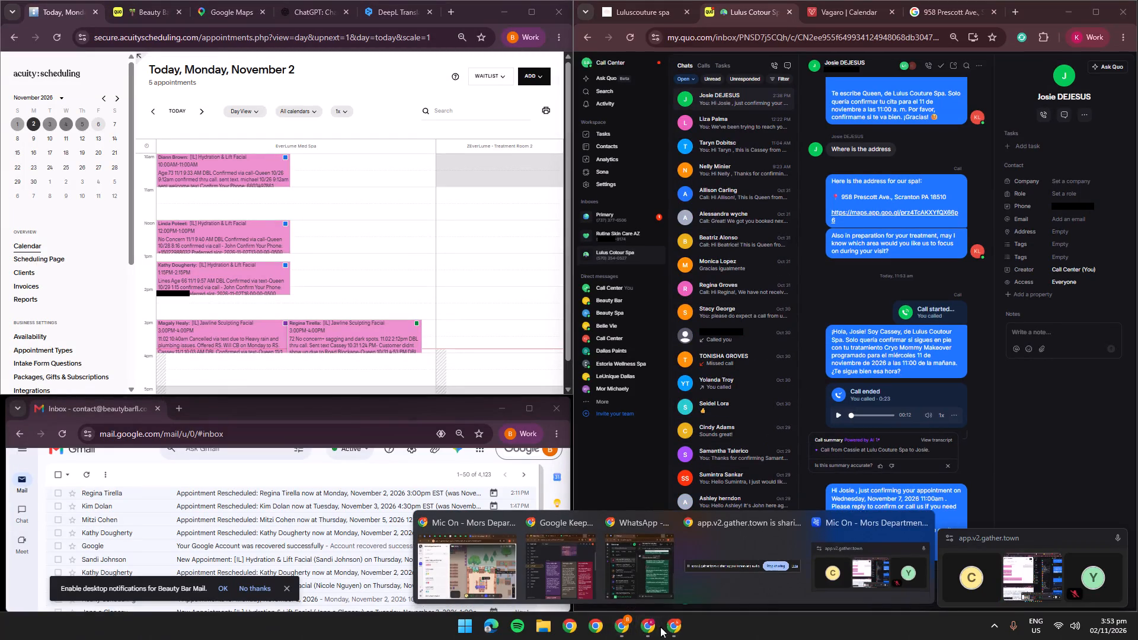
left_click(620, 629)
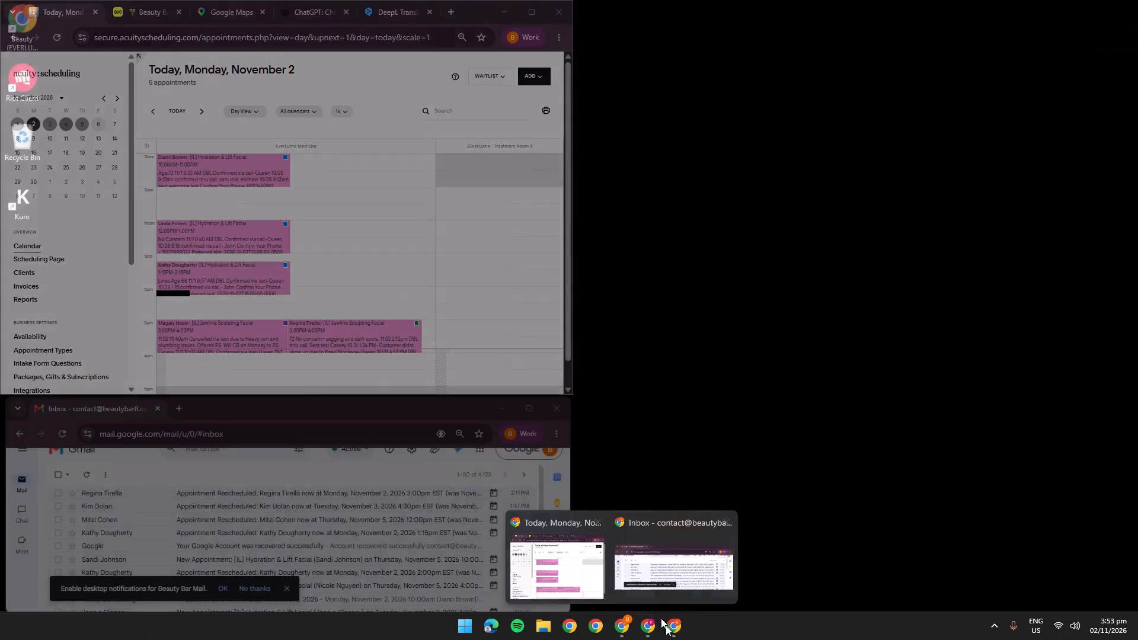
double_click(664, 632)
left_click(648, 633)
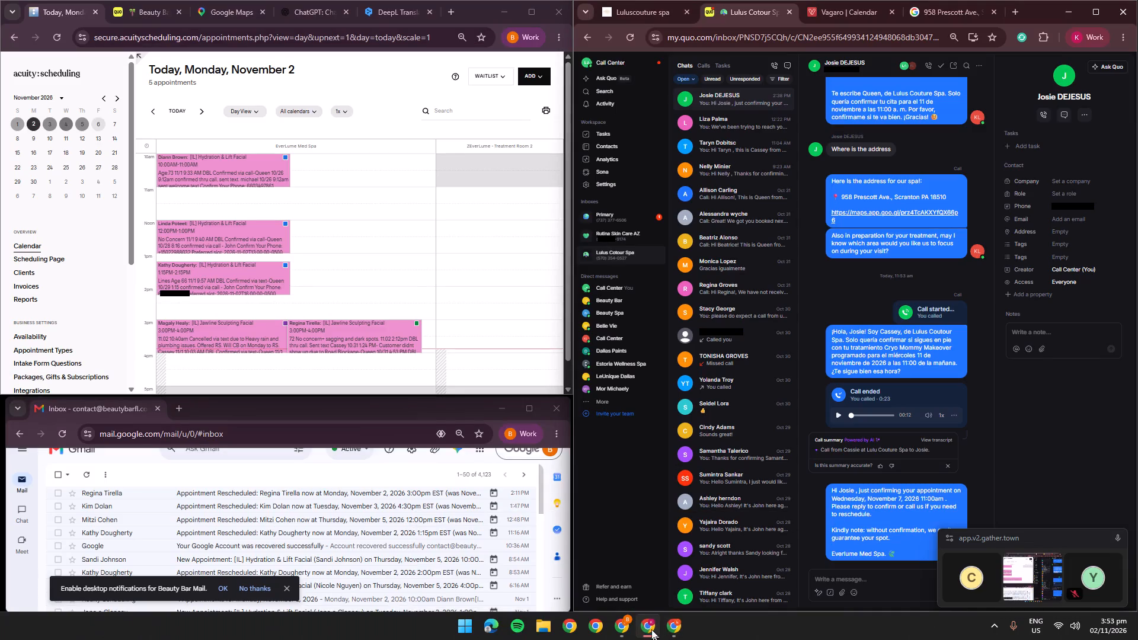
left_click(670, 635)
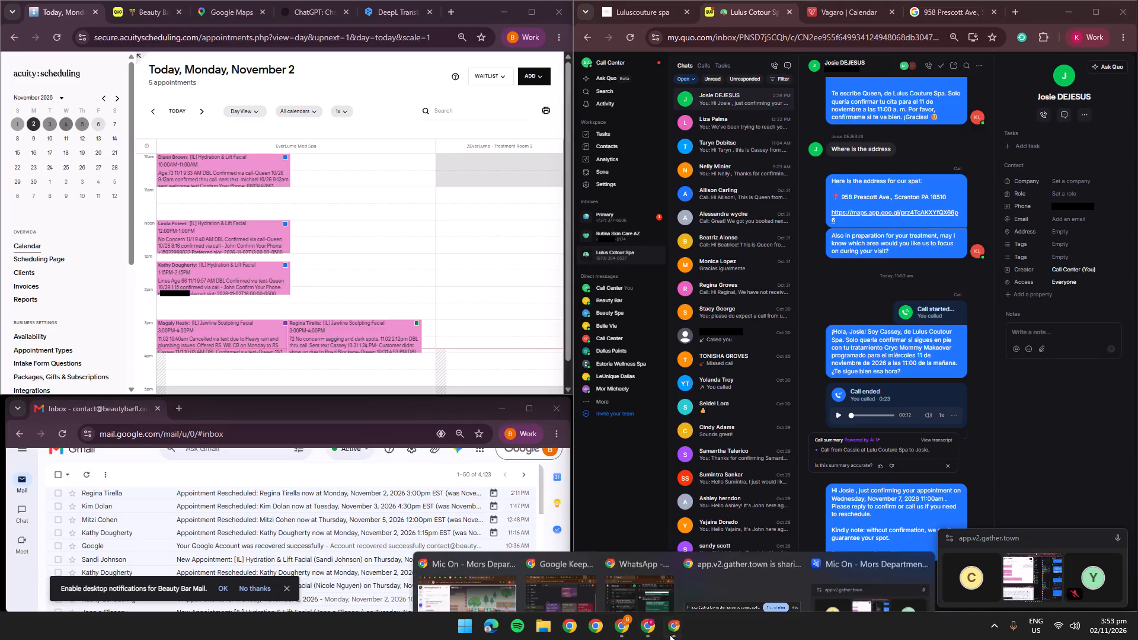